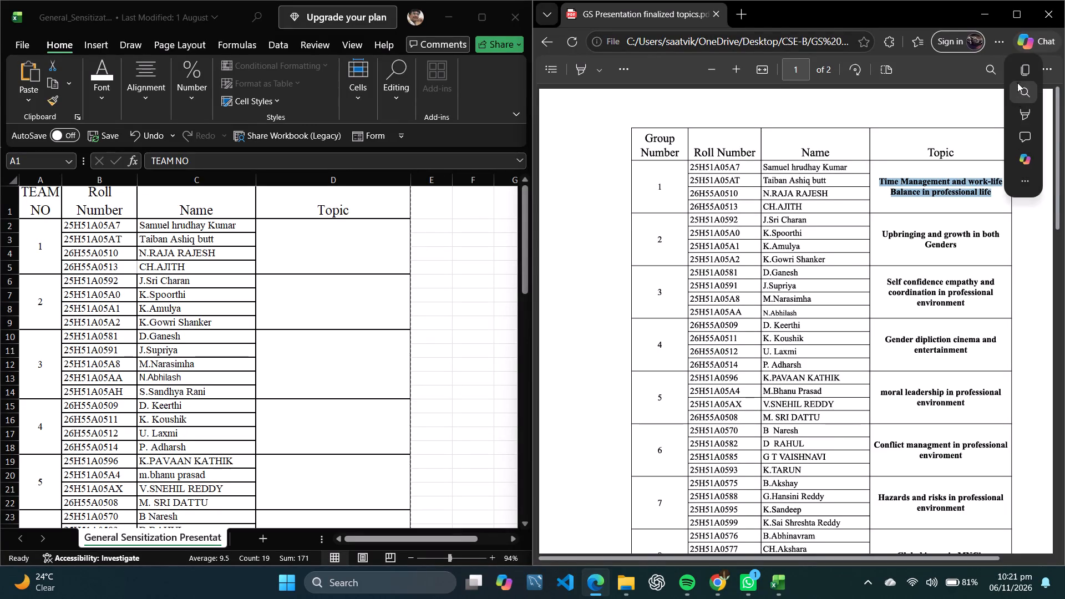
# Copy the highlighted group 1 topic, "Time Management and work-life Balance in professional life", from the PDF.
pyautogui.click(1020, 69)
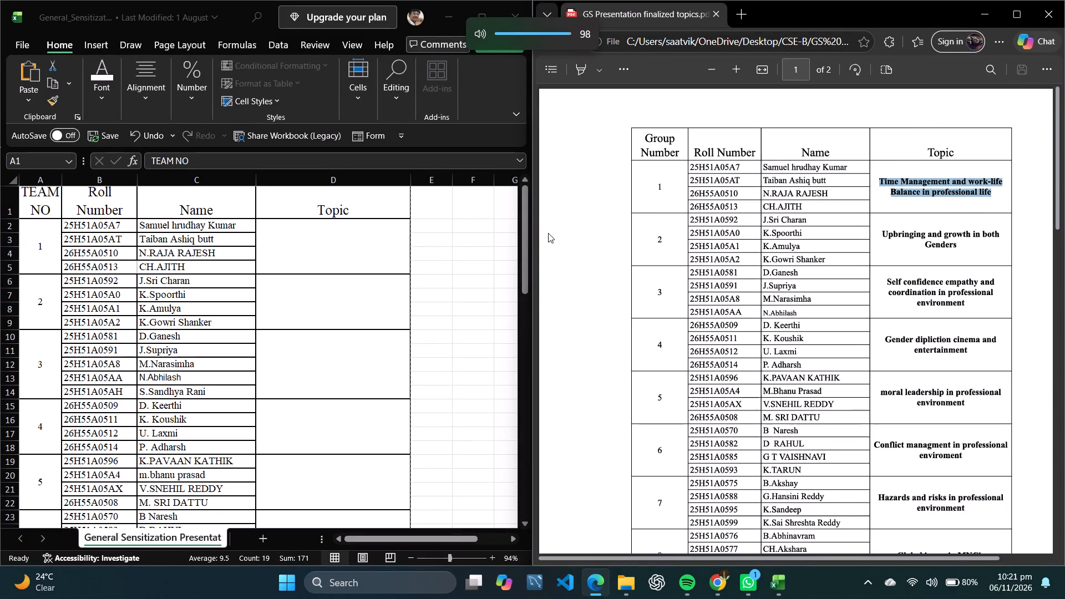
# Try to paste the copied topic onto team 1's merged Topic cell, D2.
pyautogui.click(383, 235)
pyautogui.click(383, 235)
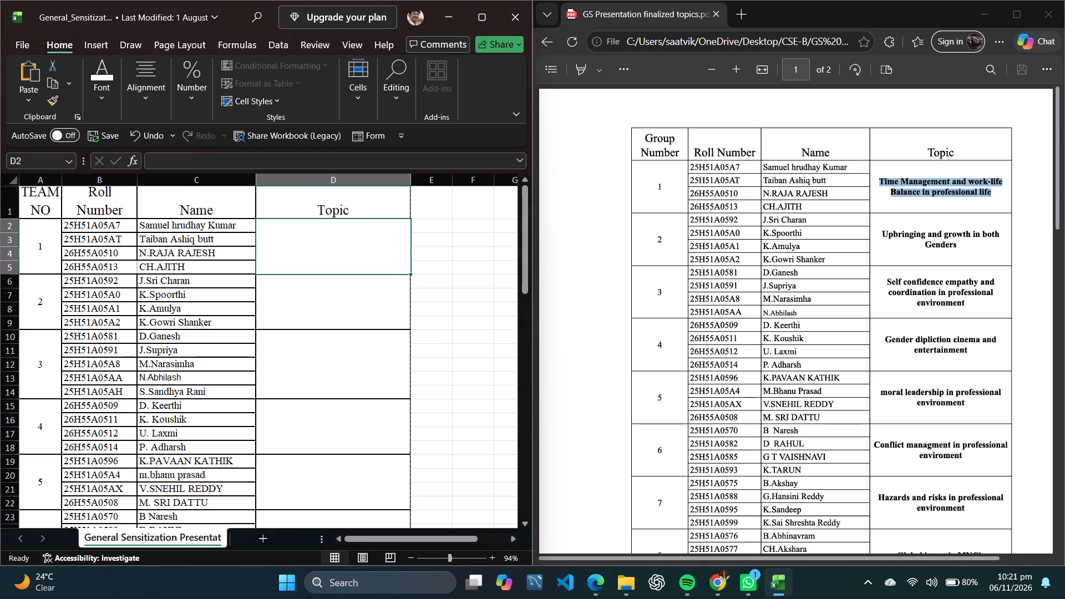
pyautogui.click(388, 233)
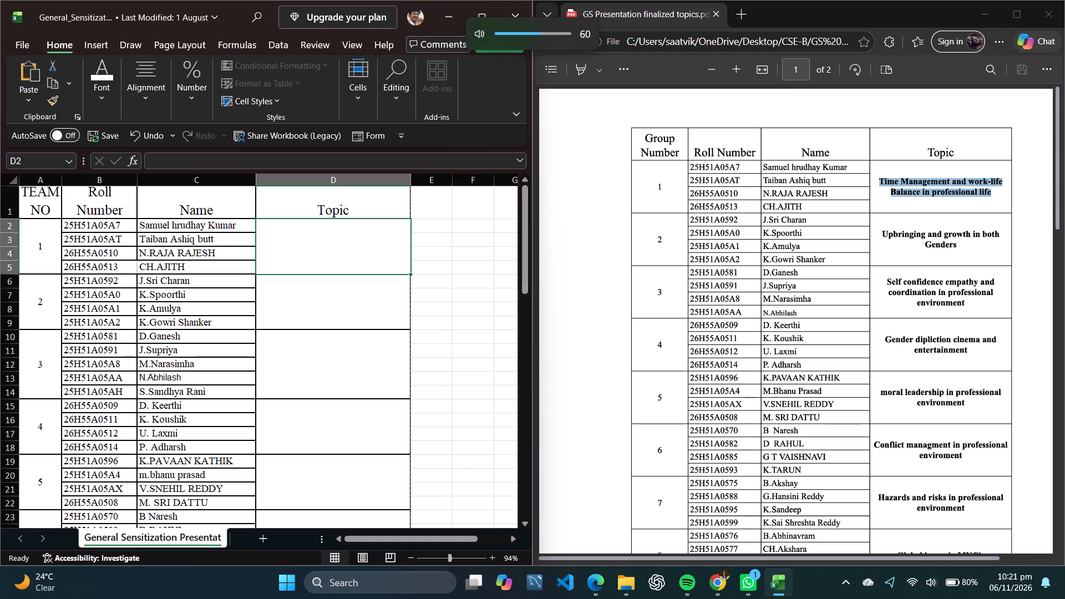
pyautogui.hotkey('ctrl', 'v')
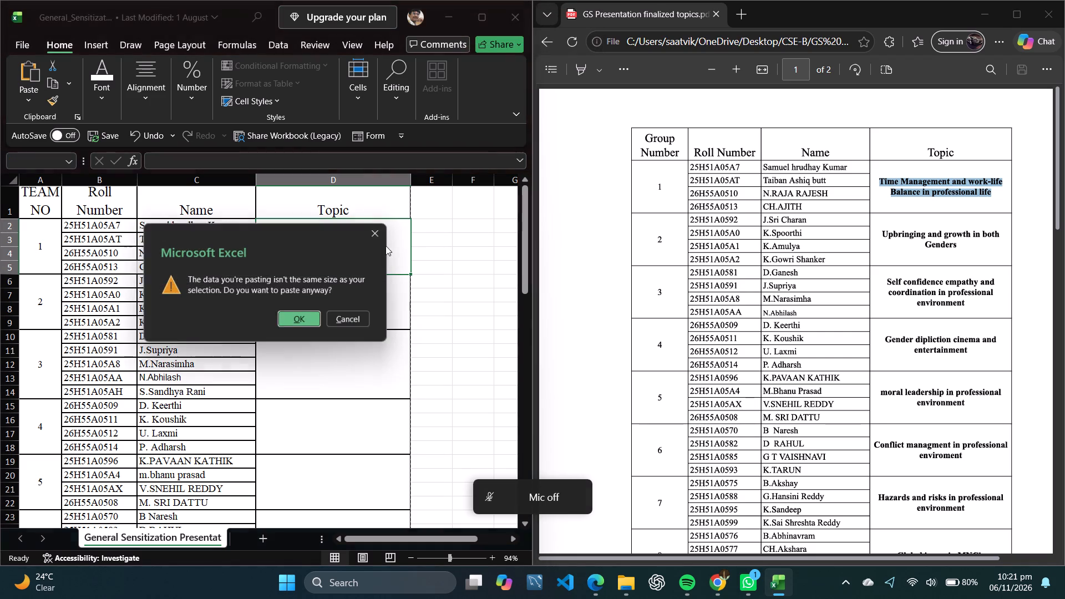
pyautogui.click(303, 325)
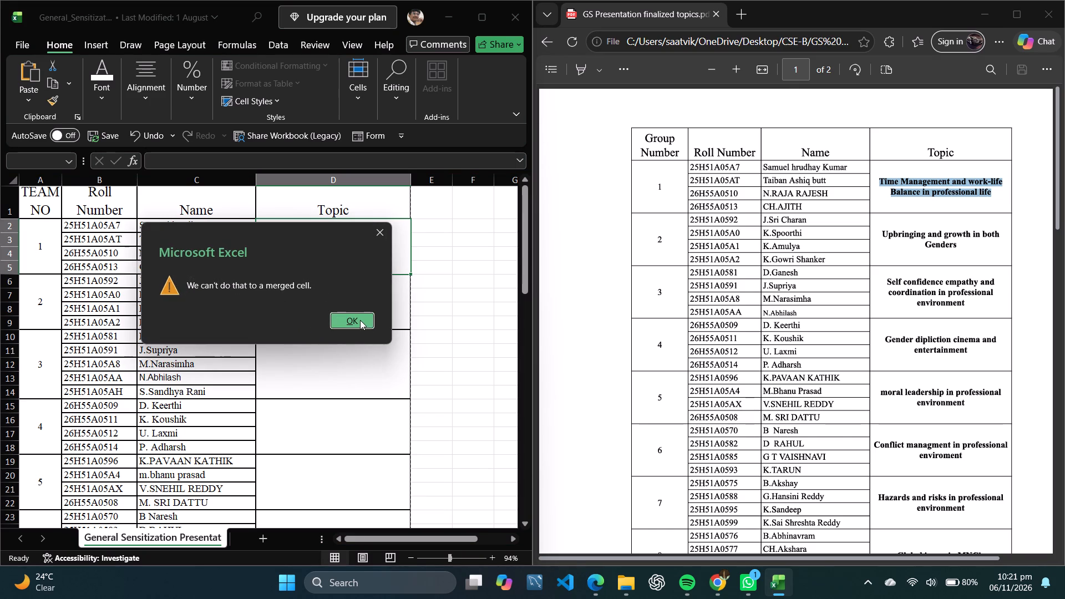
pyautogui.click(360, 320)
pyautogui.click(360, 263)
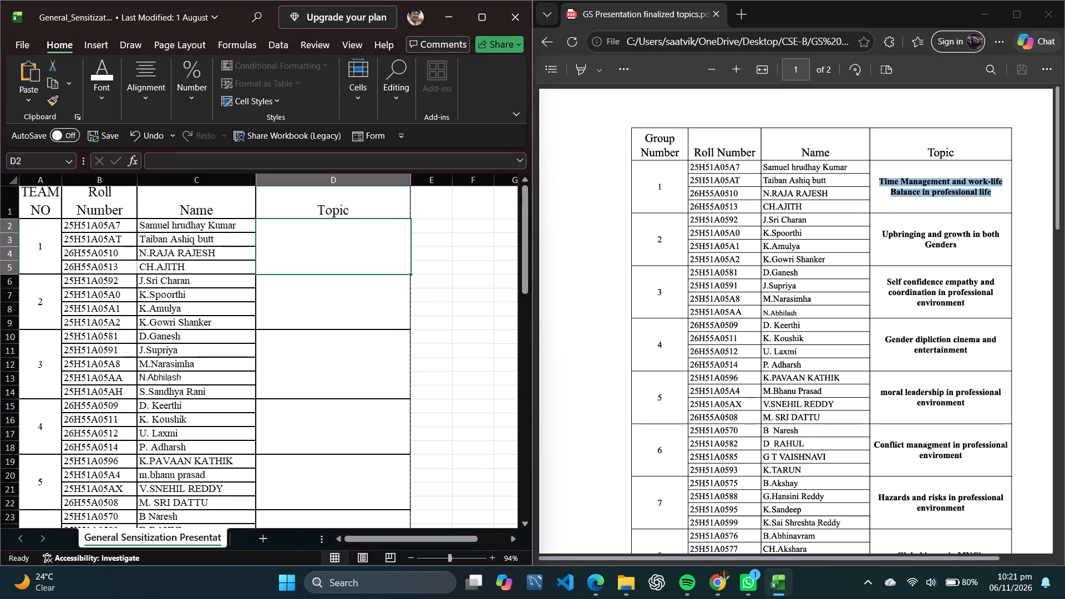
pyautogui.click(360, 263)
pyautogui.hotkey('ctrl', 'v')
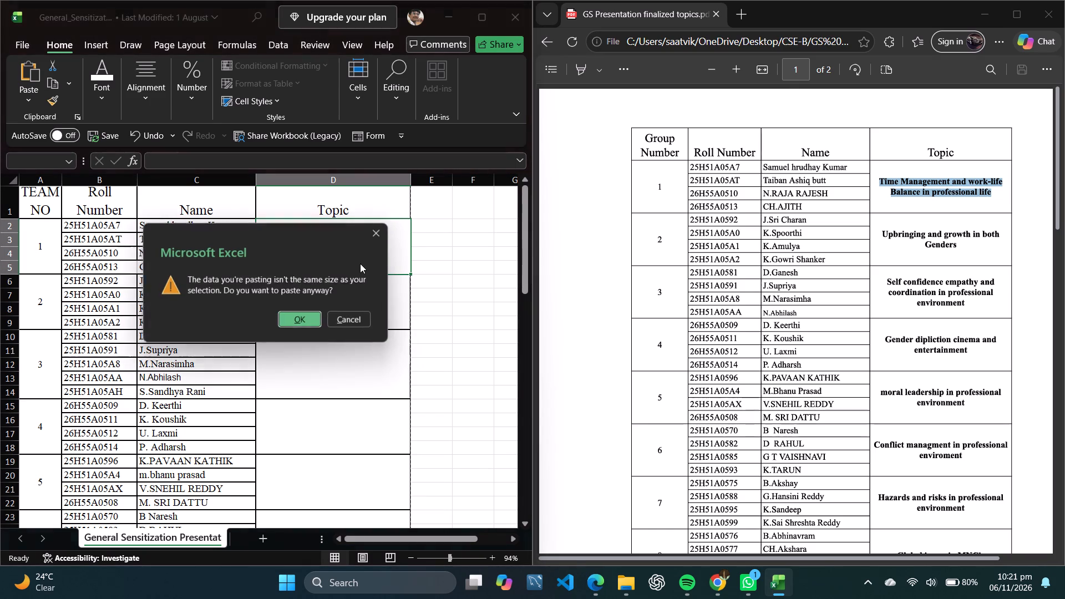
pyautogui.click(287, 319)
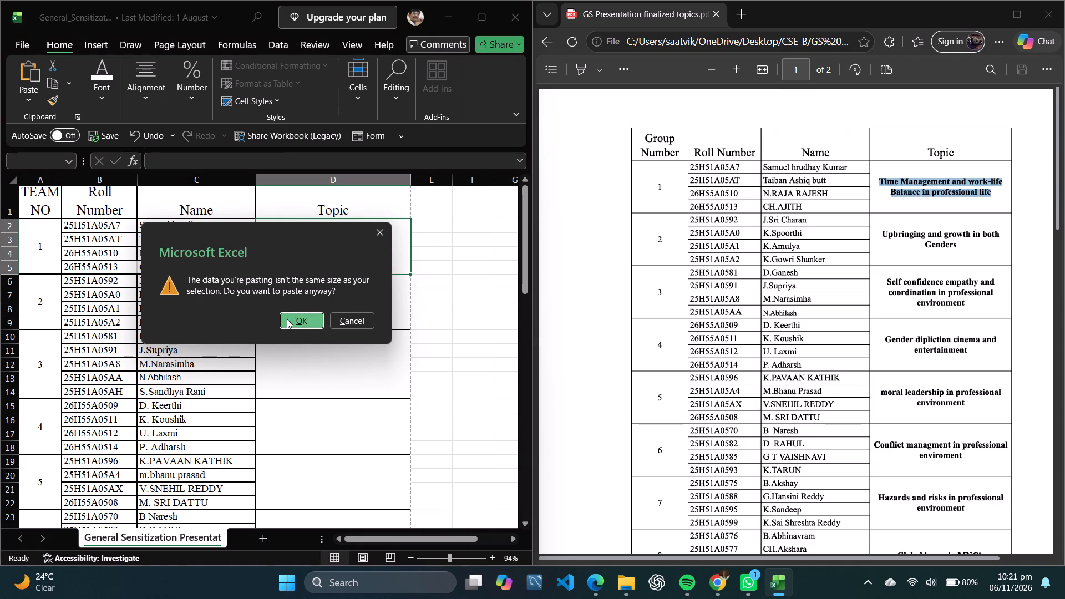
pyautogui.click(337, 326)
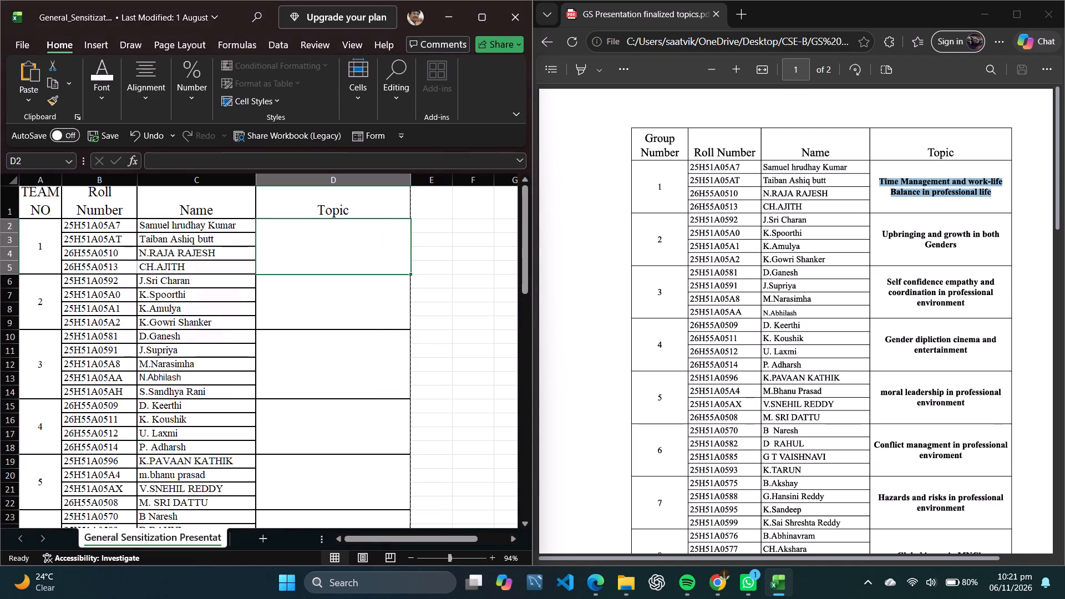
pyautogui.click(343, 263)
# Paste "Time Management and work-life Balance in professional life" as text inside team 3's Topic cell, D10.
pyautogui.doubleClick(338, 345)
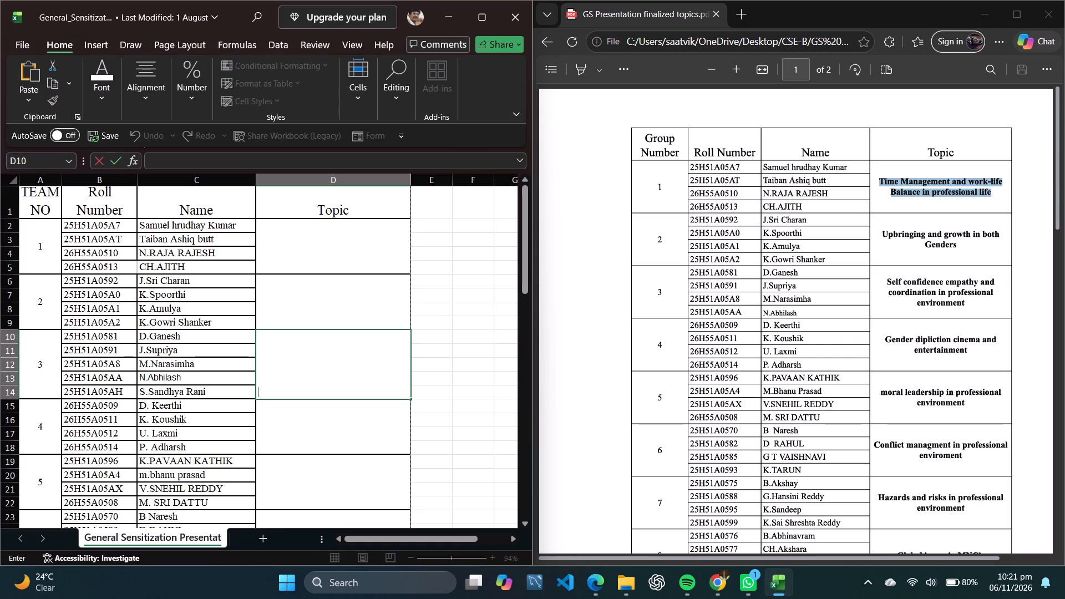
pyautogui.hotkey('ctrl', 'v')
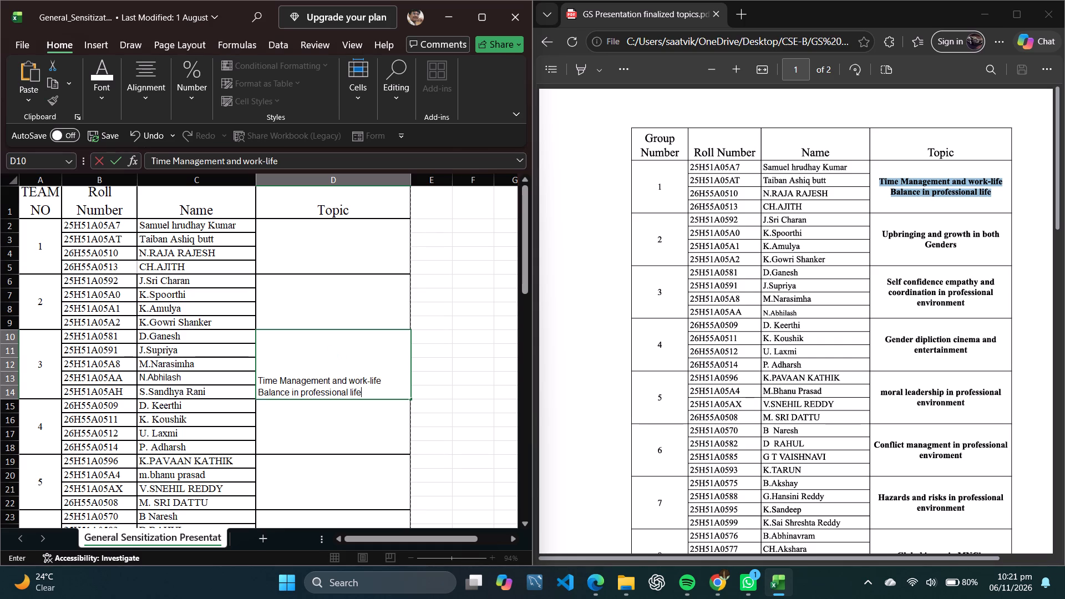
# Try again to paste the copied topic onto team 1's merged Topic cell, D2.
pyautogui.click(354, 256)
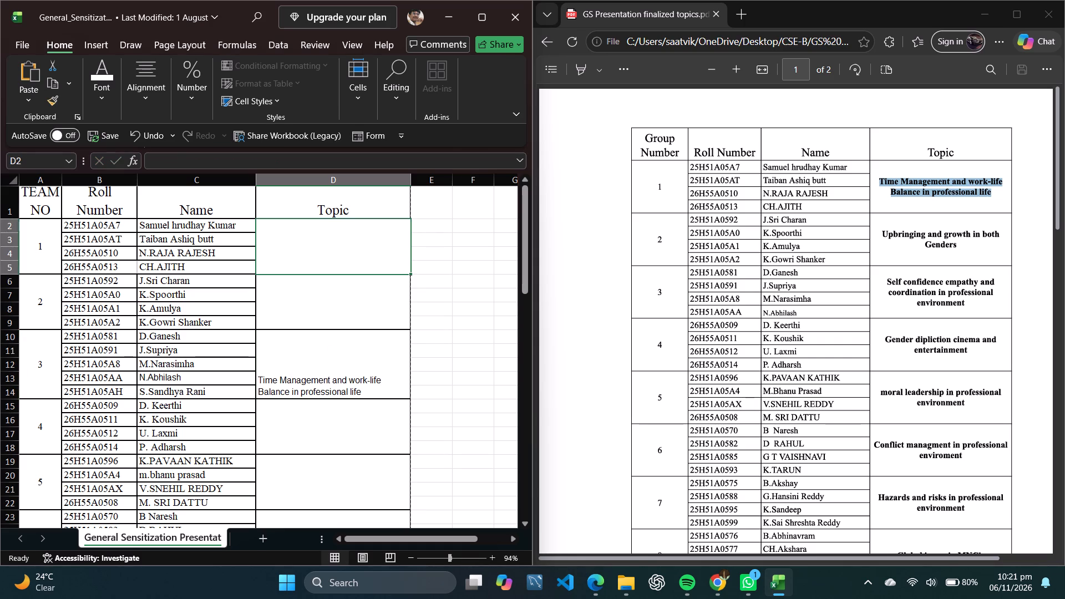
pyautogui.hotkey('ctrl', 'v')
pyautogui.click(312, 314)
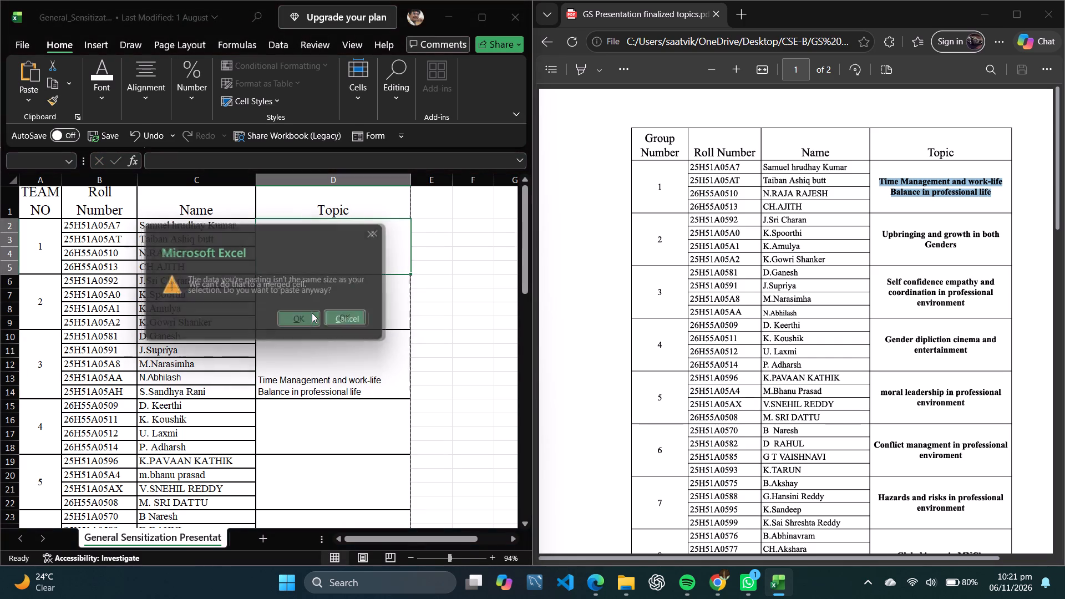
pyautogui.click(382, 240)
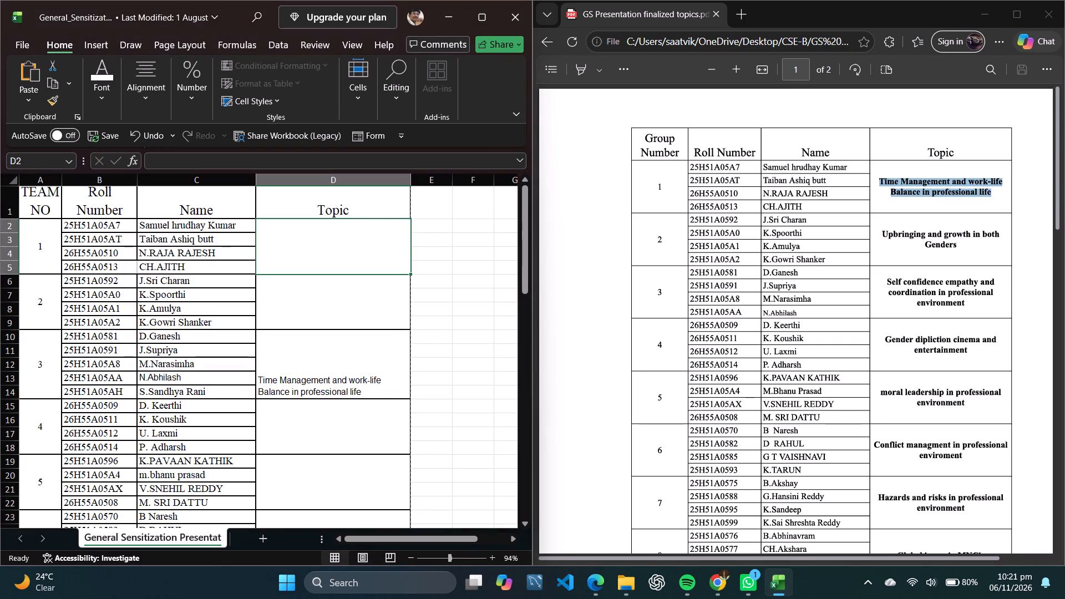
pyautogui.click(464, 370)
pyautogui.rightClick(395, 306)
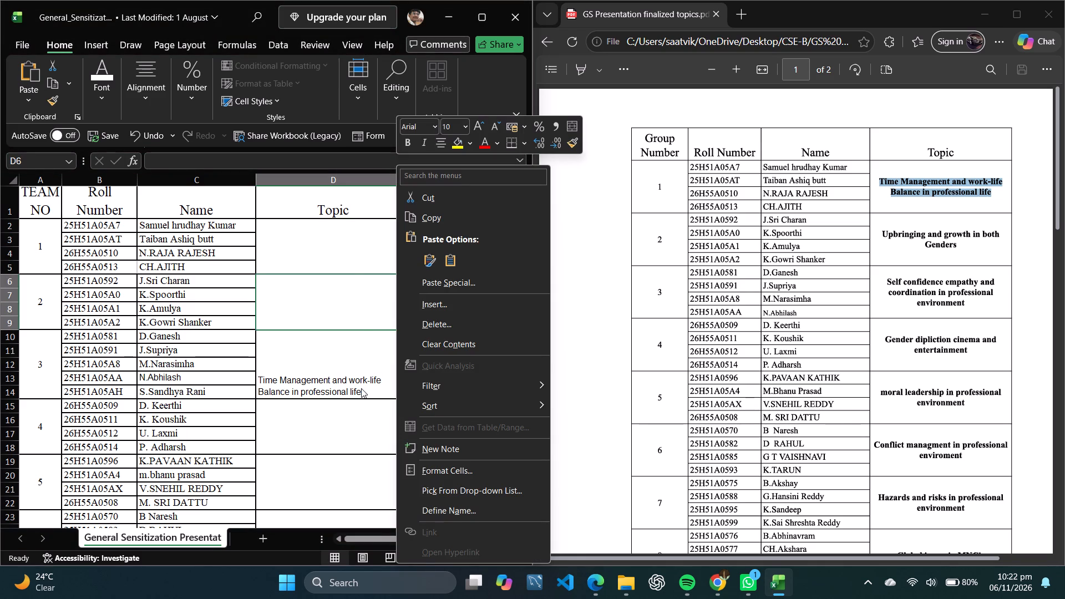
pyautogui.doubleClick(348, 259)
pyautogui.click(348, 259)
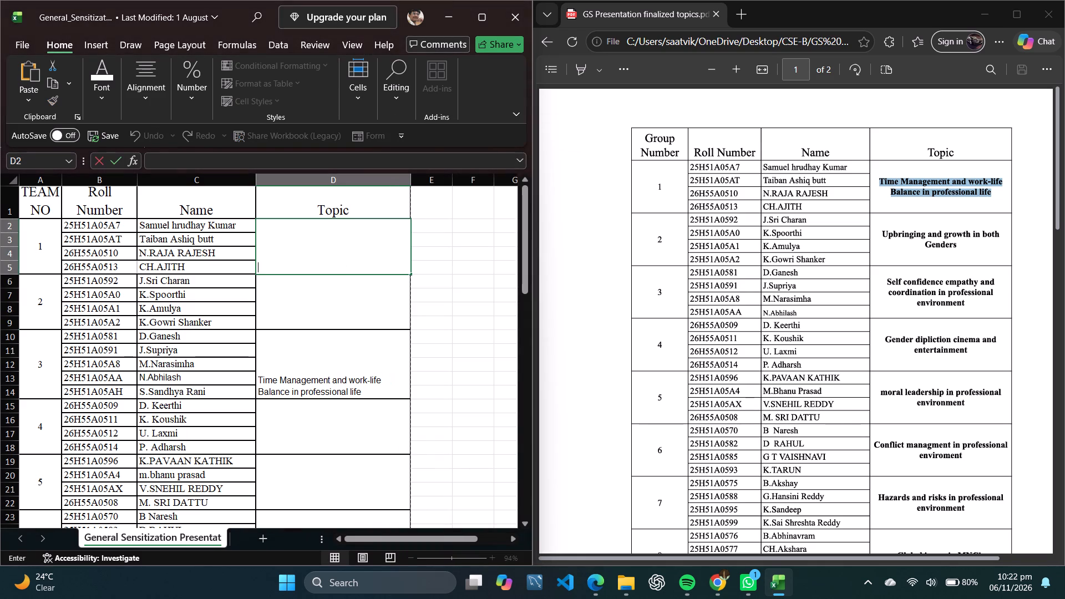
# Middle-align the whole Topic column D vertically.
pyautogui.click(331, 183)
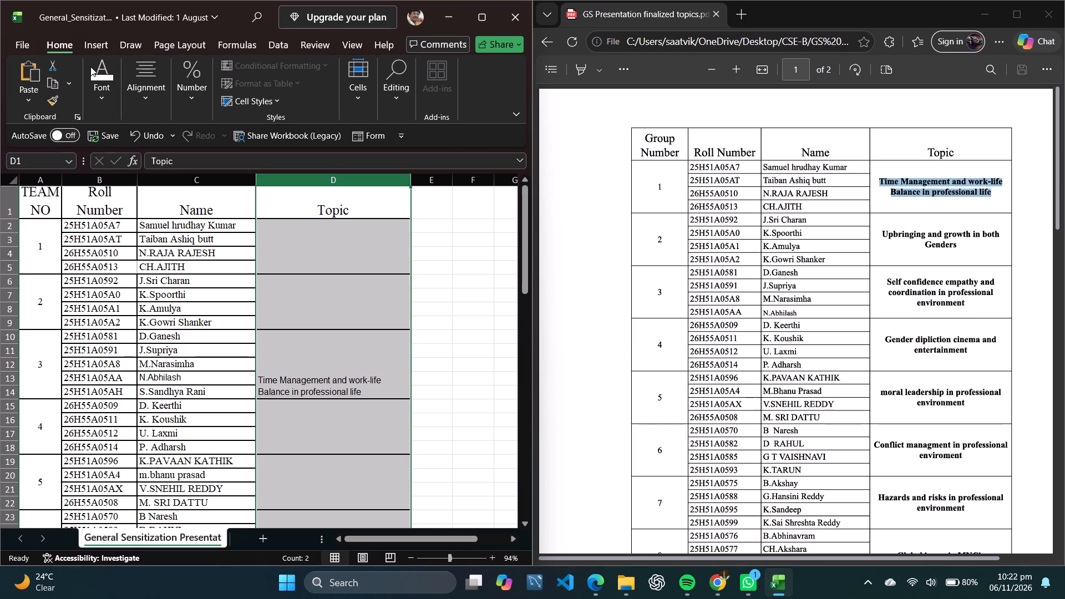
pyautogui.click(134, 99)
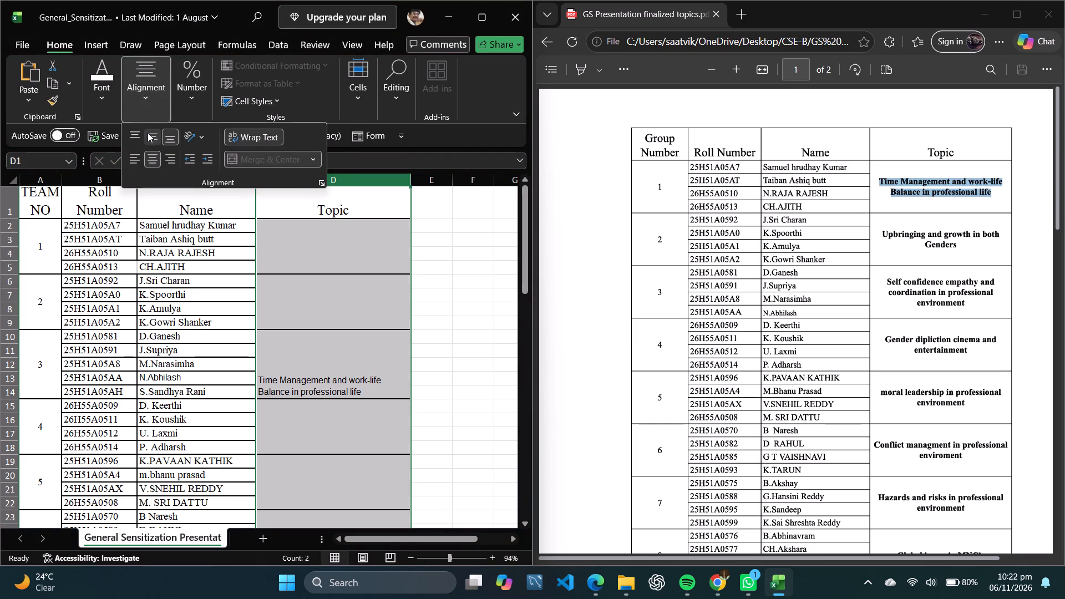
pyautogui.click(148, 133)
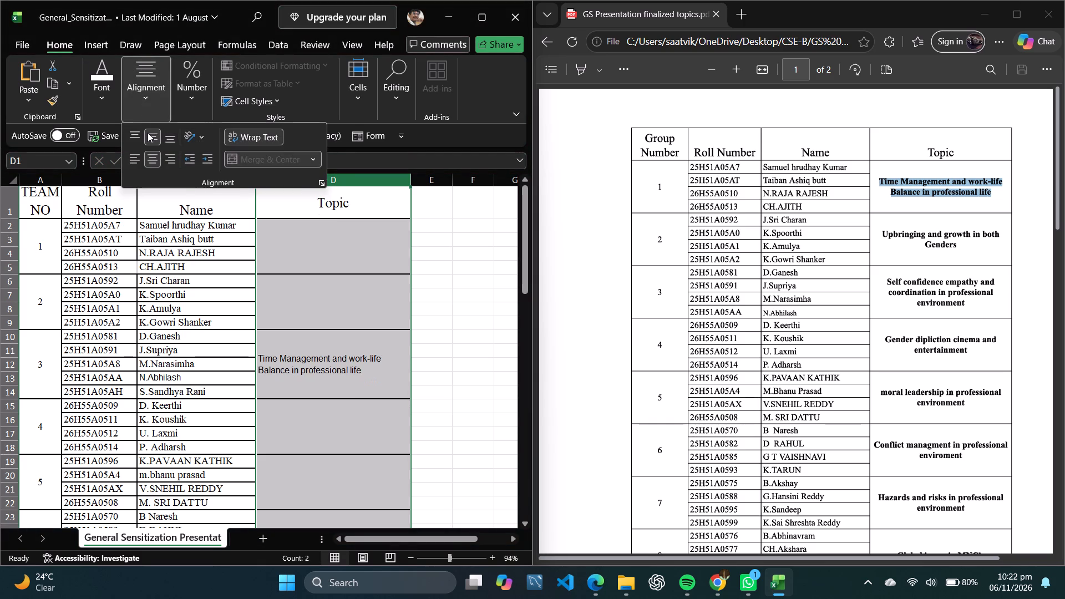
pyautogui.click(102, 95)
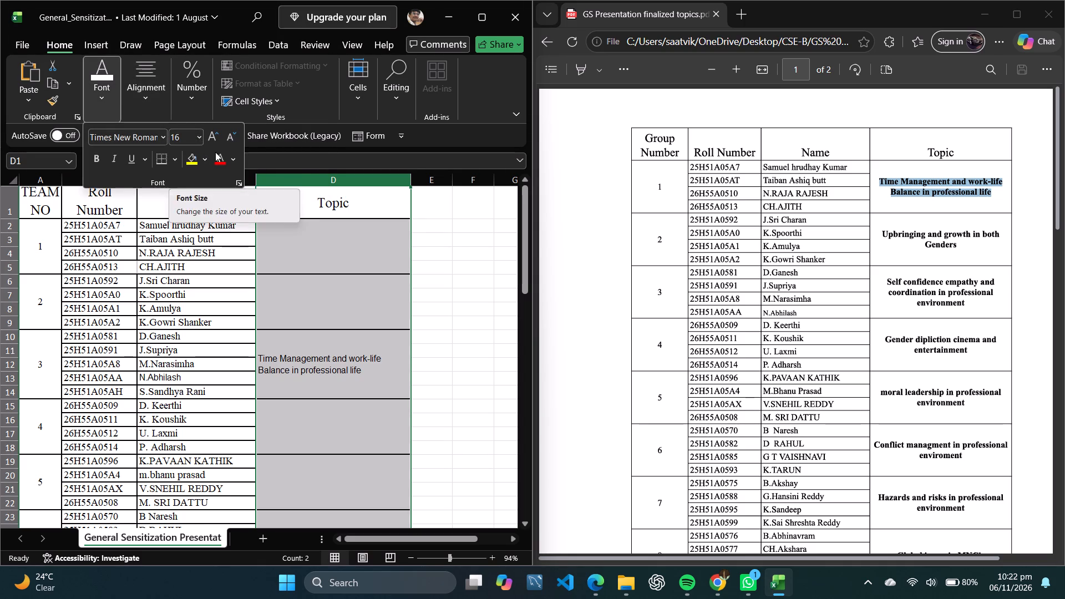
# Paste "Time Management and work-life Balance in professional life" as text inside team 1's Topic cell, D2.
pyautogui.click(295, 251)
pyautogui.click(295, 251)
pyautogui.click(295, 251)
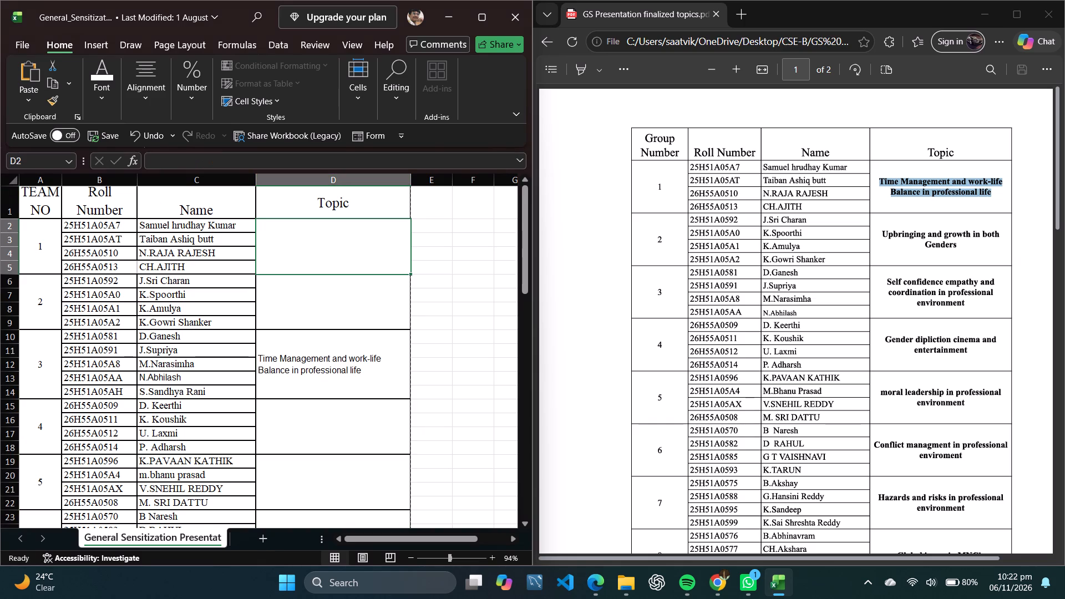
pyautogui.click(295, 251)
pyautogui.hotkey('ctrl', 'v')
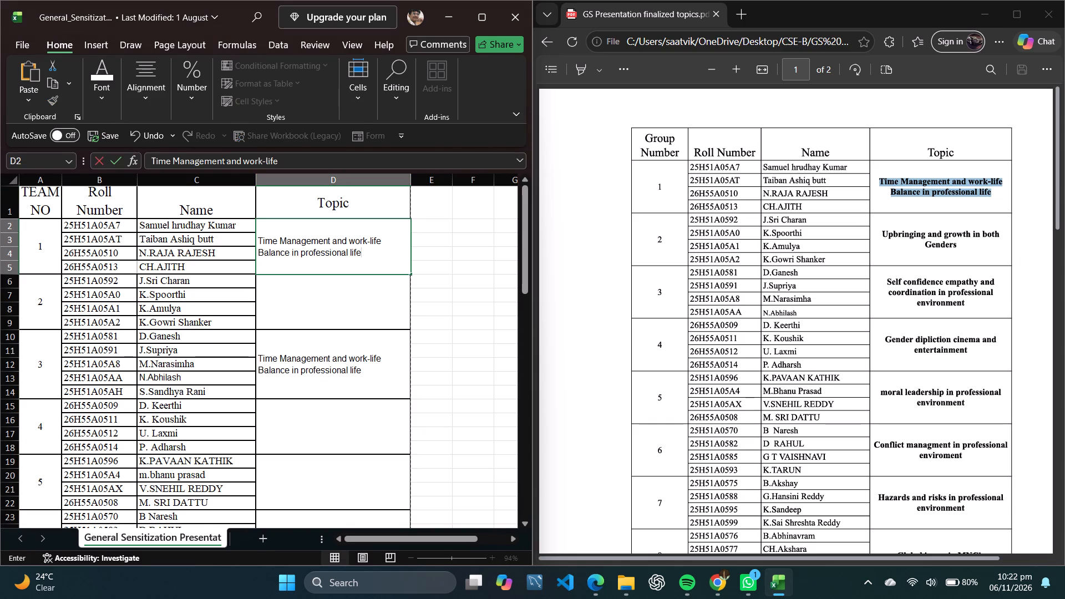
# Select and copy the first line of group 2's topic, "Upbringing and growth in bot", from the PDF table.
pyautogui.click(971, 246)
pyautogui.moveTo(971, 246); pyautogui.dragTo(914, 236)
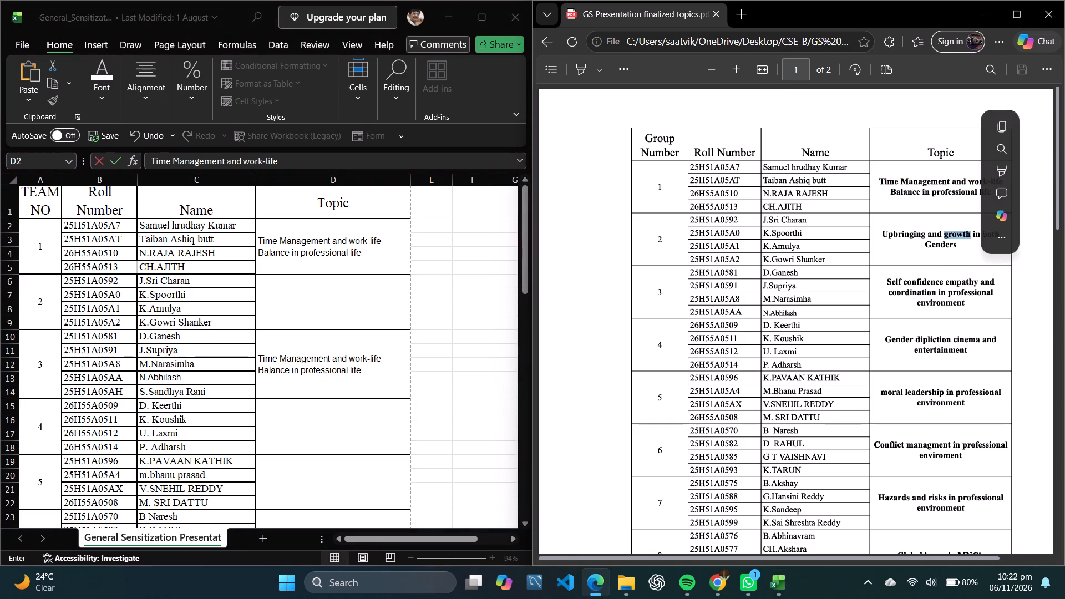
pyautogui.moveTo(914, 236); pyautogui.dragTo(890, 233)
pyautogui.doubleClick(890, 235)
pyautogui.tripleClick(895, 250)
pyautogui.click(895, 250)
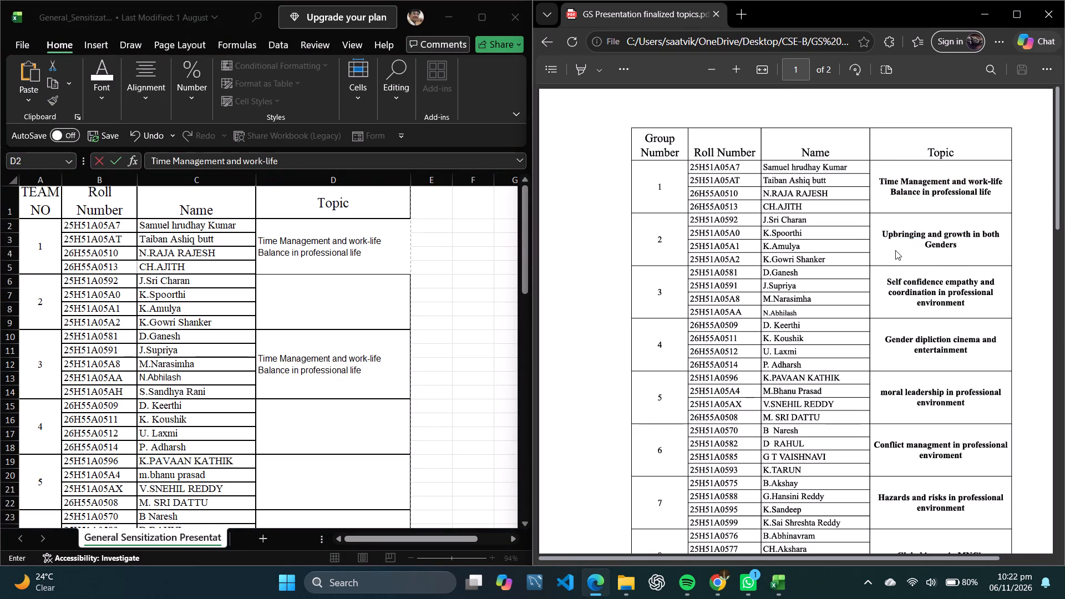
pyautogui.moveTo(979, 248); pyautogui.dragTo(875, 233)
pyautogui.moveTo(875, 233); pyautogui.dragTo(973, 253)
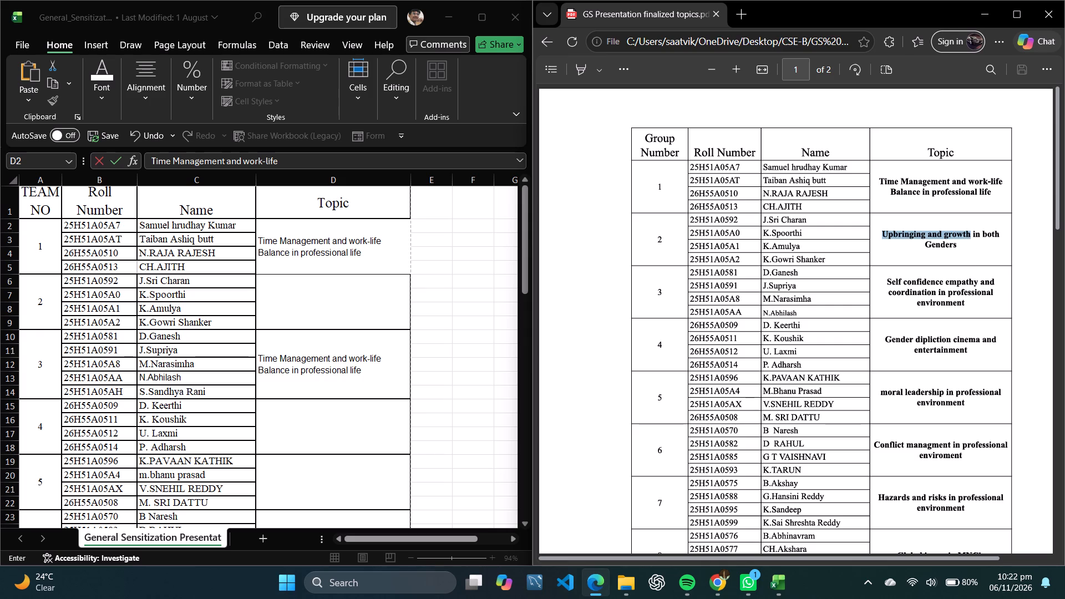
pyautogui.moveTo(973, 253); pyautogui.dragTo(1001, 235)
pyautogui.moveTo(1001, 235); pyautogui.dragTo(998, 246)
pyautogui.moveTo(998, 246); pyautogui.dragTo(1012, 240)
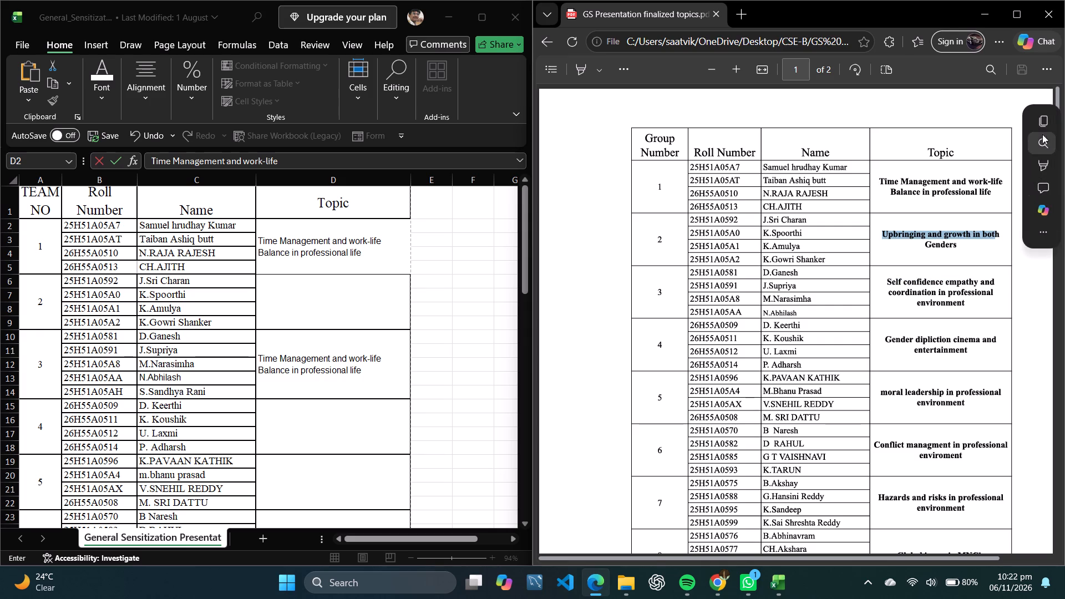
pyautogui.click(1040, 126)
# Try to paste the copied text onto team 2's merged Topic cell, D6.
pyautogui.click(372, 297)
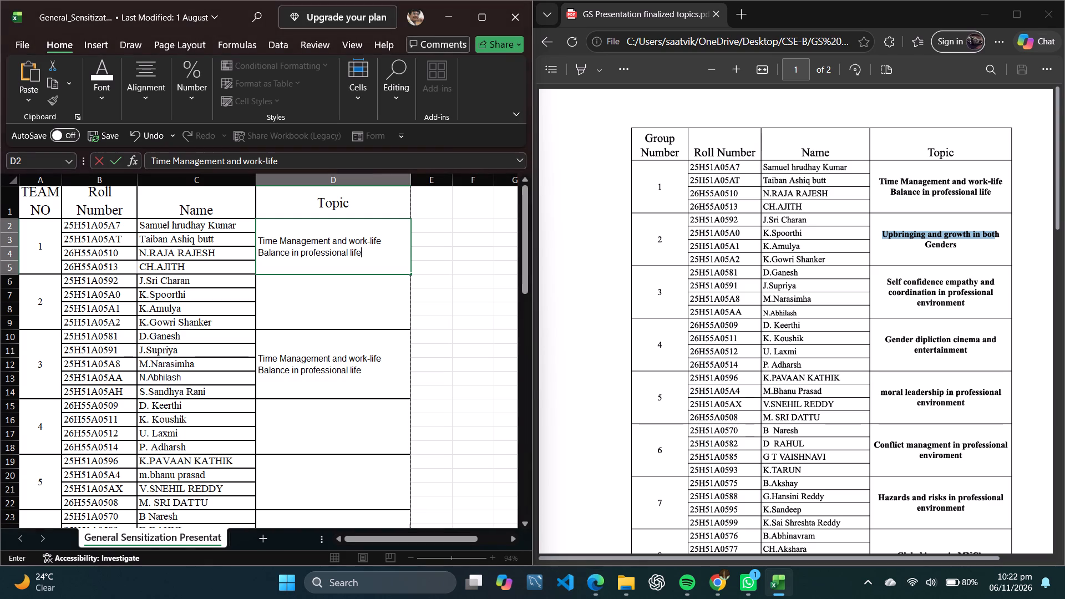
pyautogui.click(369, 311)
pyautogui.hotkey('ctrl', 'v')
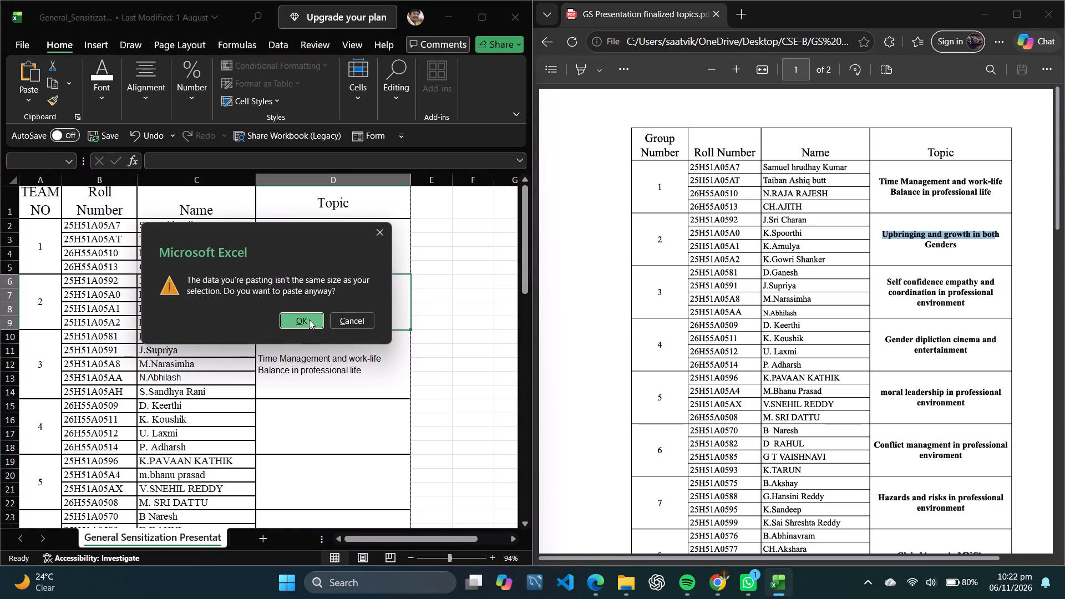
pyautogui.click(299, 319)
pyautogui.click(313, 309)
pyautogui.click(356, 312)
# Fill team 2's Topic cell, D6, with the copied text completed to read "Upbringing and growth in botH Genders".
pyautogui.doubleClick(357, 313)
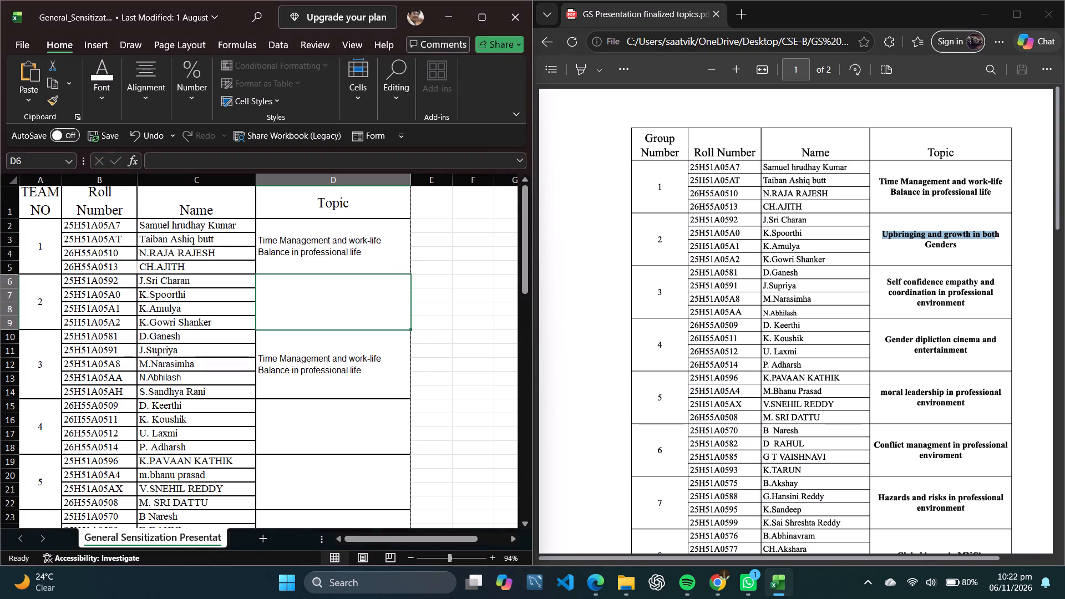
pyautogui.hotkey('ctrl', 'v')
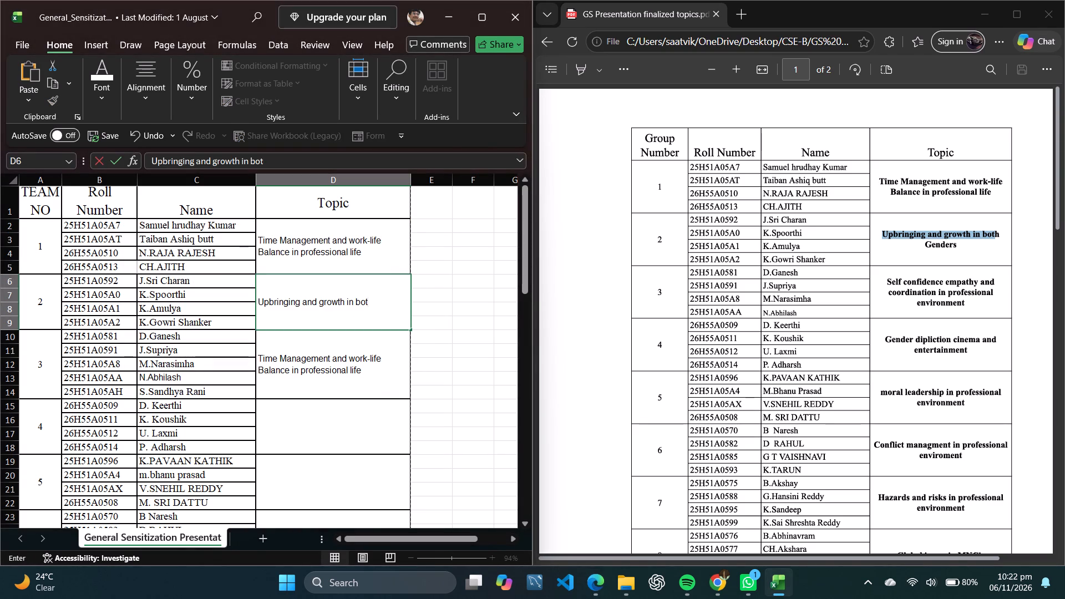
pyautogui.write('H')
pyautogui.press('space')
pyautogui.write('gENDERS')
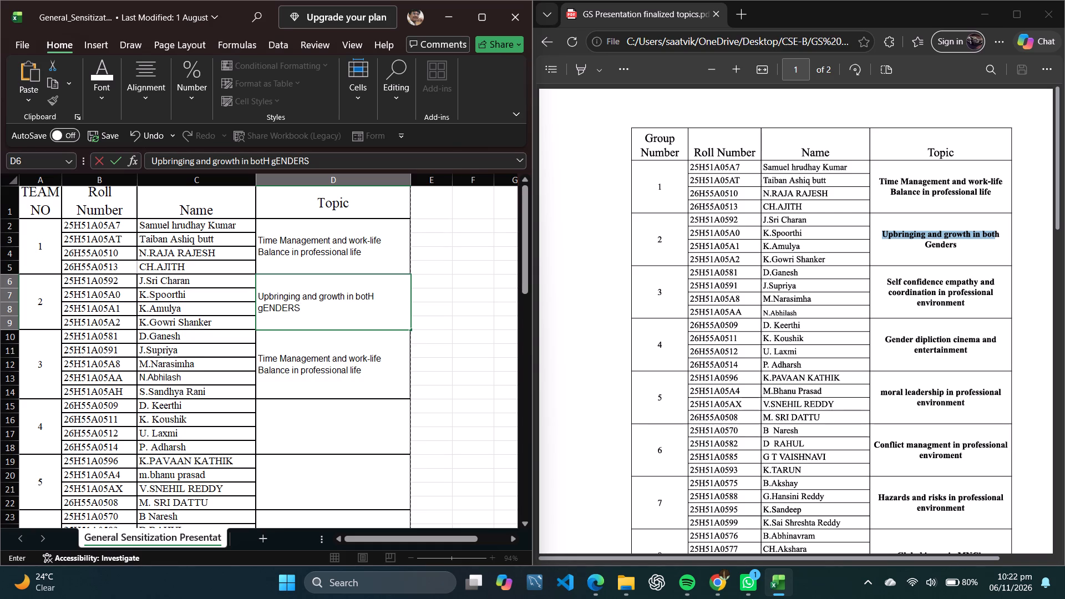
pyautogui.press('BackSpace')
pyautogui.press('BackSpace')
pyautogui.press('BackSpace')
pyautogui.press('BackSpace')
pyautogui.press('BackSpace')
pyautogui.press('BackSpace')
pyautogui.press('BackSpace')
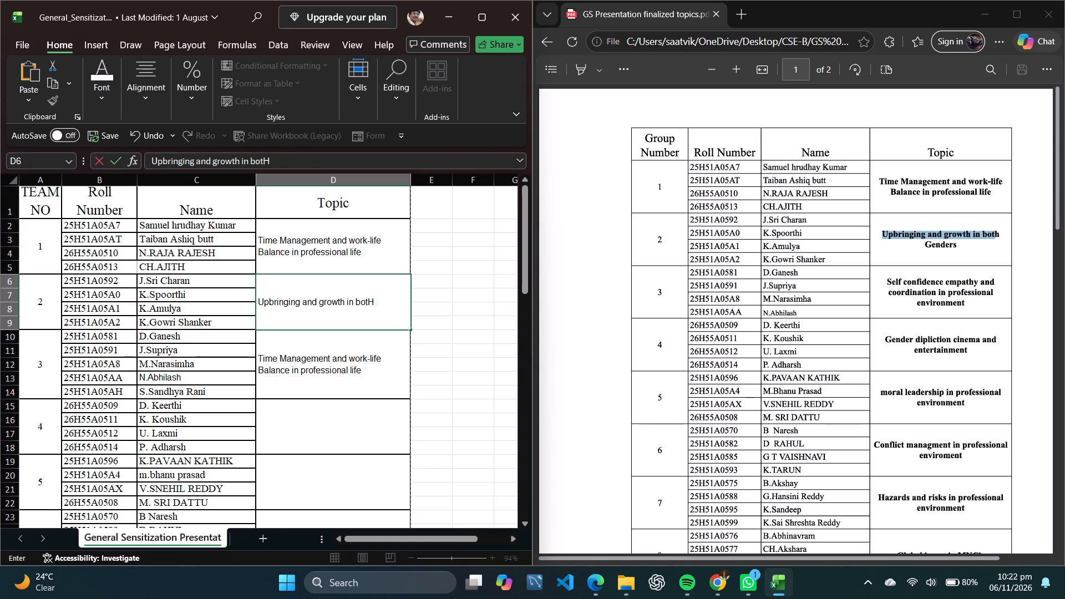
pyautogui.write('endrs')
pyautogui.press('BackSpace')
pyautogui.press('BackSpace')
pyautogui.write('ers')
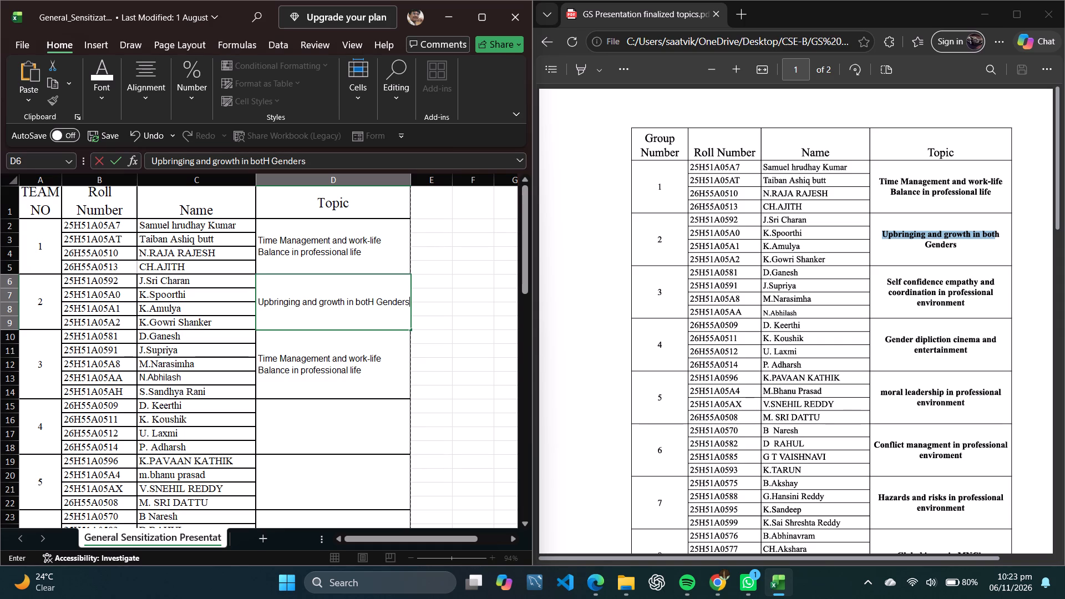
# Replace team 3's topic in D10 with group 3's topic copied from the PDF, "Self confidence empathy and coordination in professional environment".
pyautogui.click(964, 299)
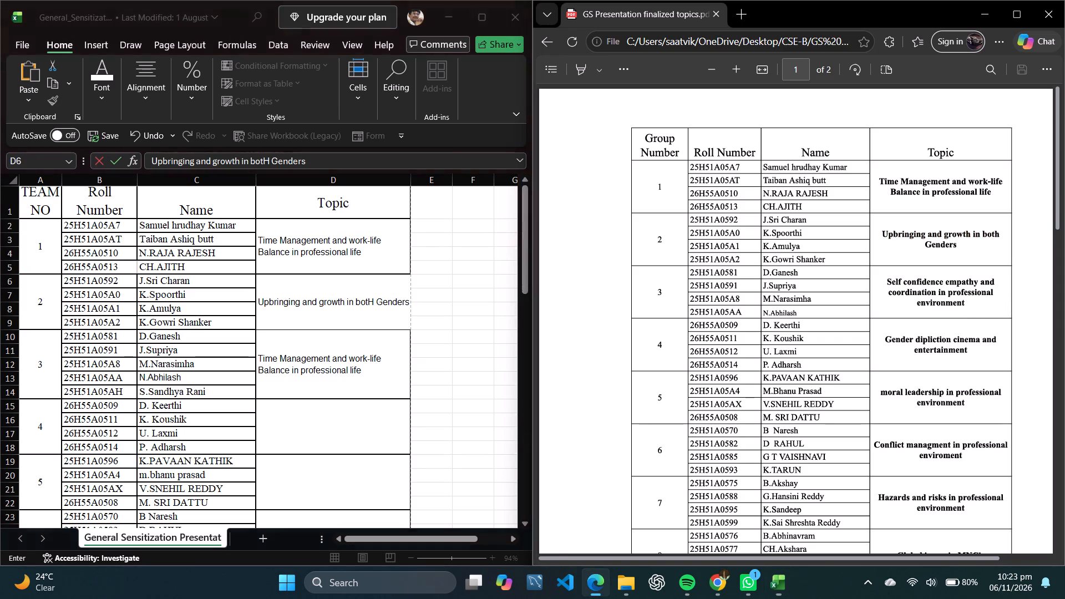
pyautogui.moveTo(967, 306); pyautogui.dragTo(886, 277)
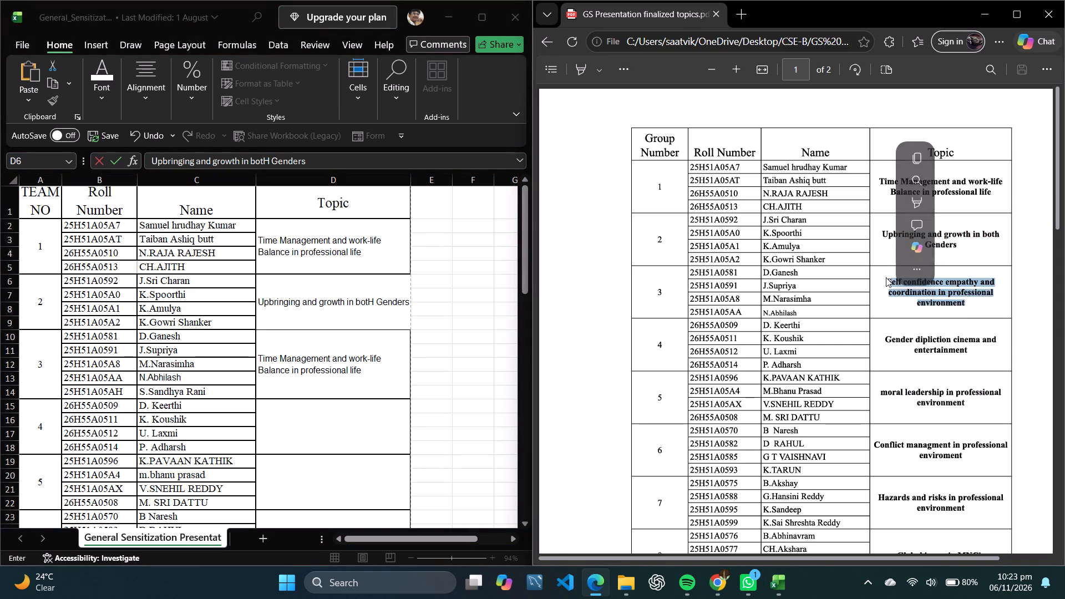
pyautogui.click(918, 155)
pyautogui.doubleClick(373, 348)
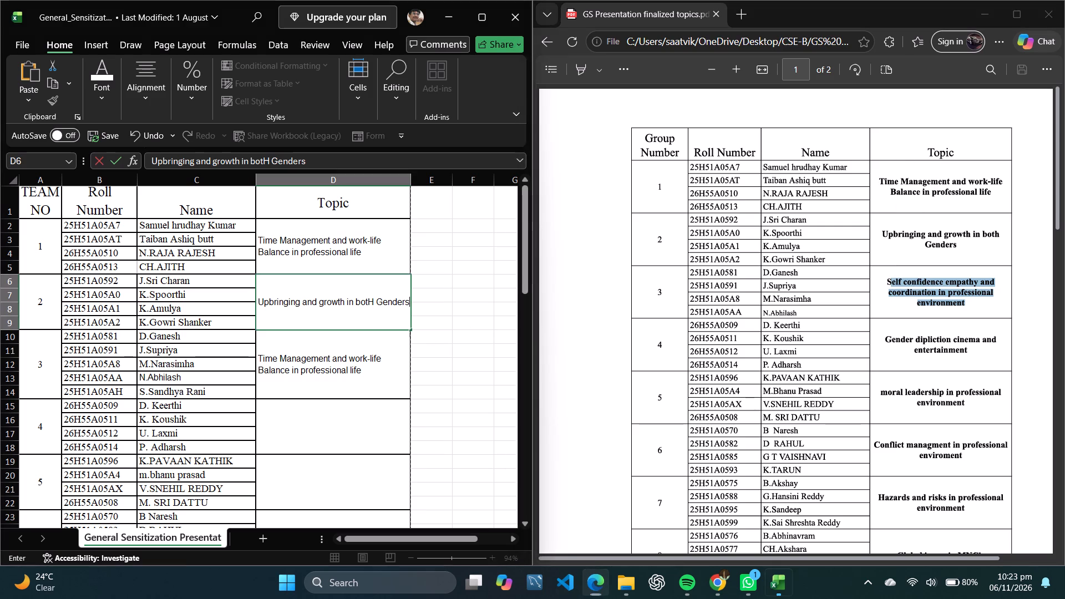
pyautogui.click(383, 379)
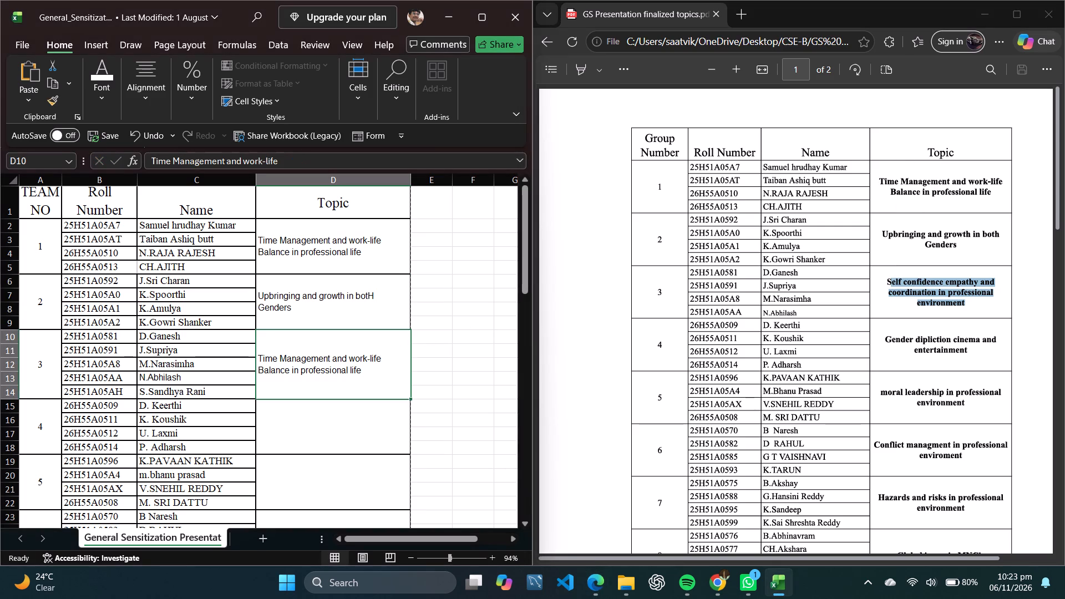
pyautogui.hotkey('ctrl', 'a')
pyautogui.keyDown('ctrl'); pyautogui.doubleClick(383, 379); pyautogui.keyUp('ctrl')
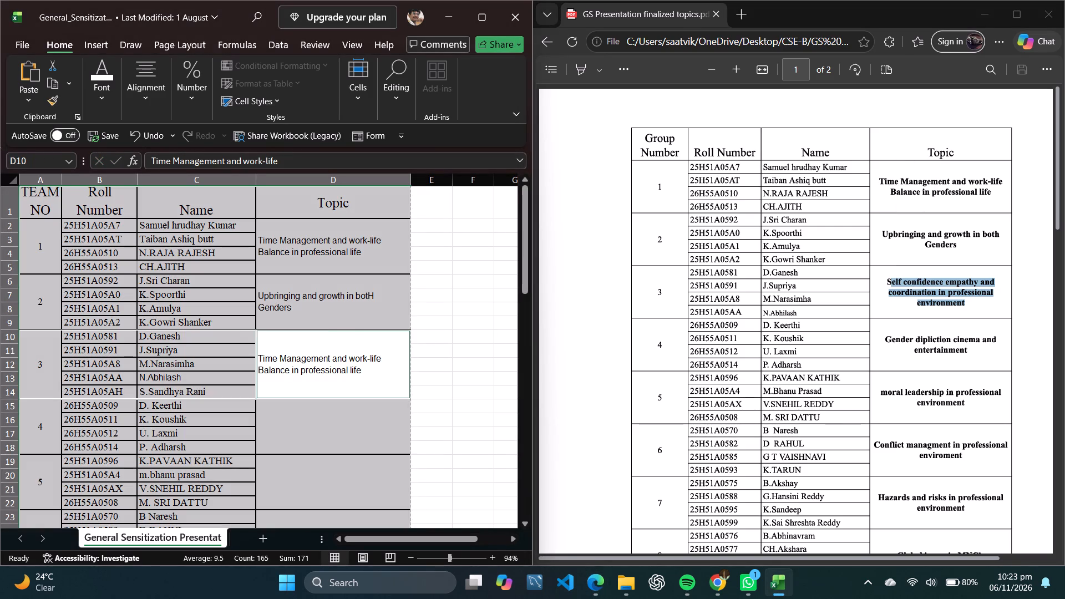
pyautogui.doubleClick(383, 379)
pyautogui.click(383, 379)
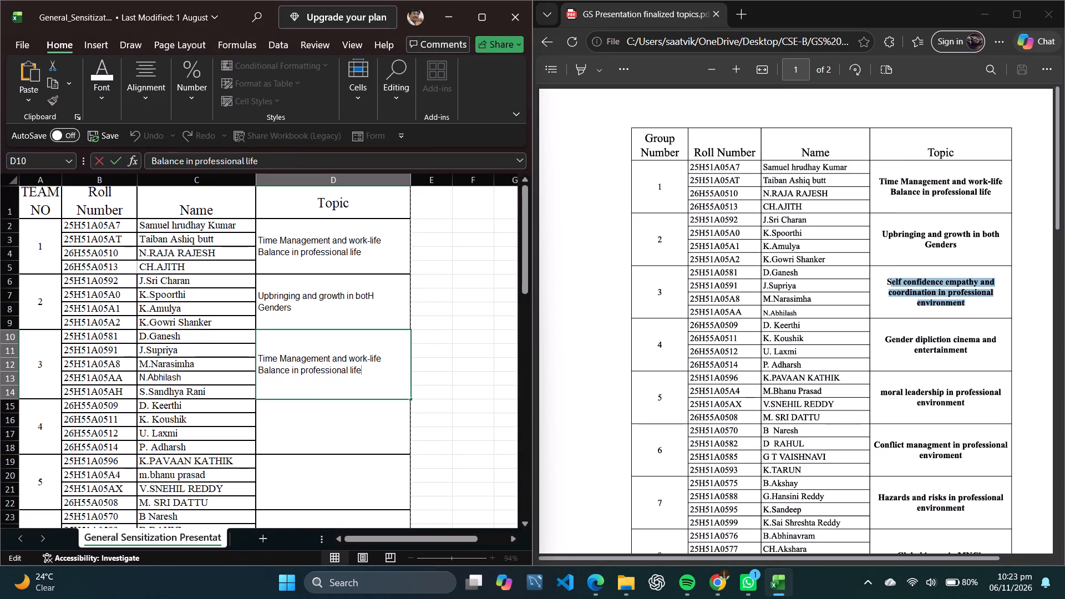
pyautogui.hotkey('ctrl', 'a')
pyautogui.hotkey('ctrl', 'v')
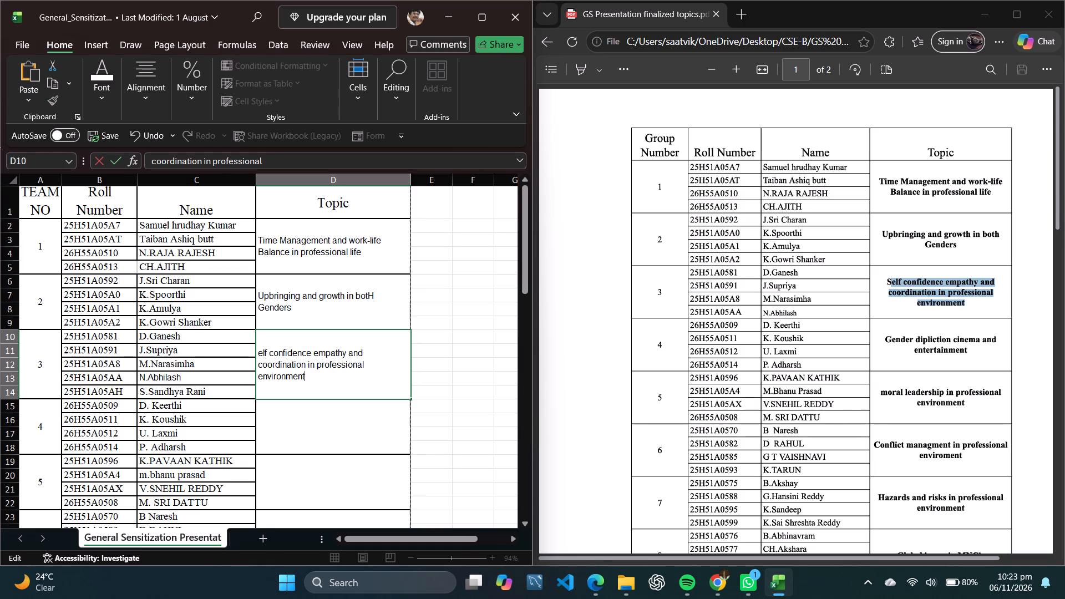
pyautogui.click(258, 353)
pyautogui.hotkey('shift', 's')
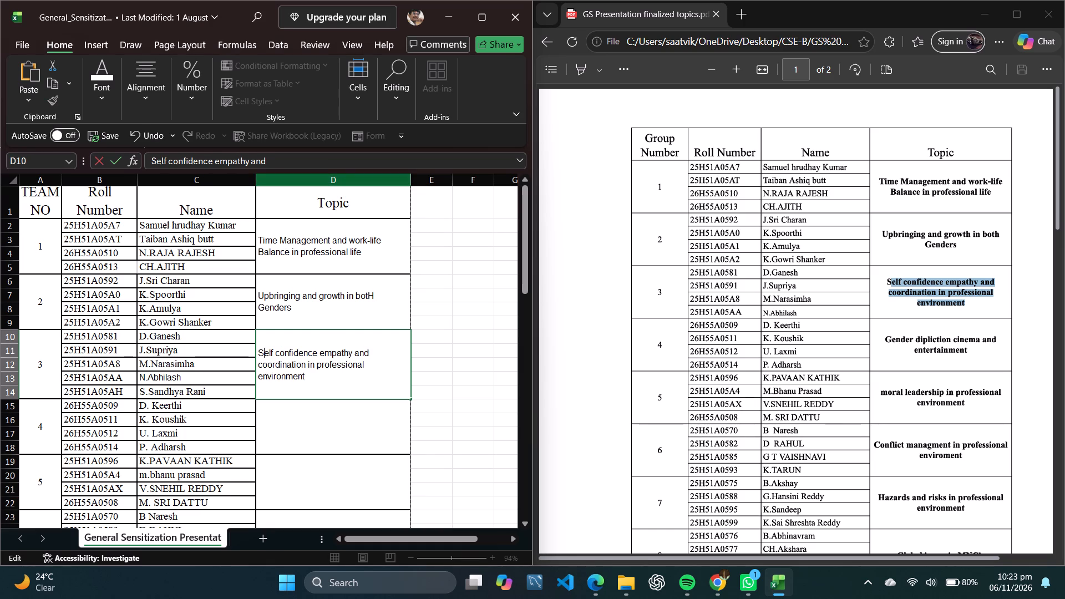
# Make the whole Topic column D bold.
pyautogui.click(359, 187)
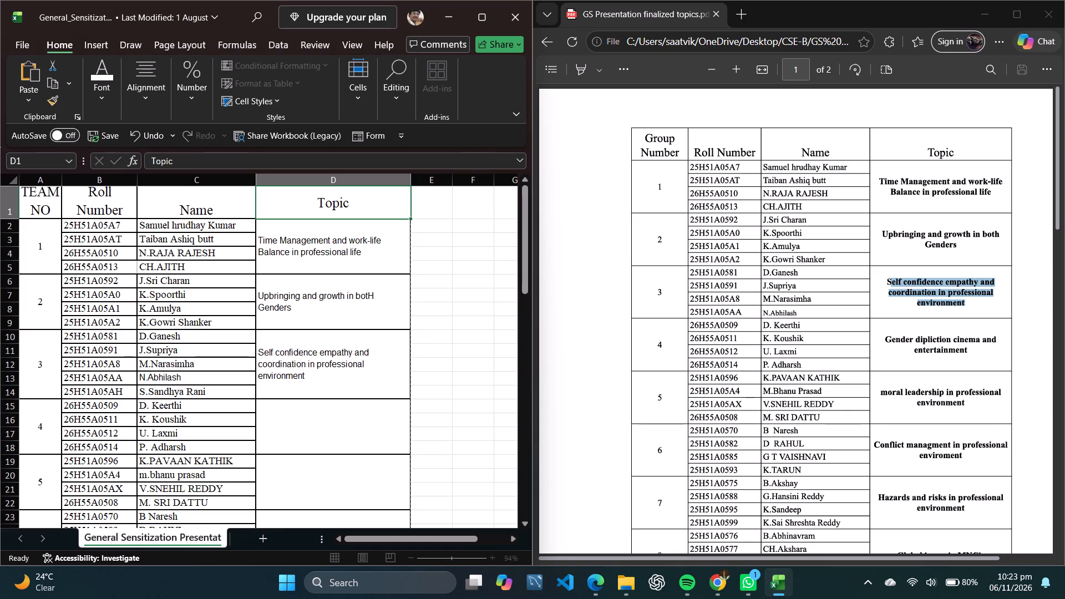
pyautogui.click(359, 184)
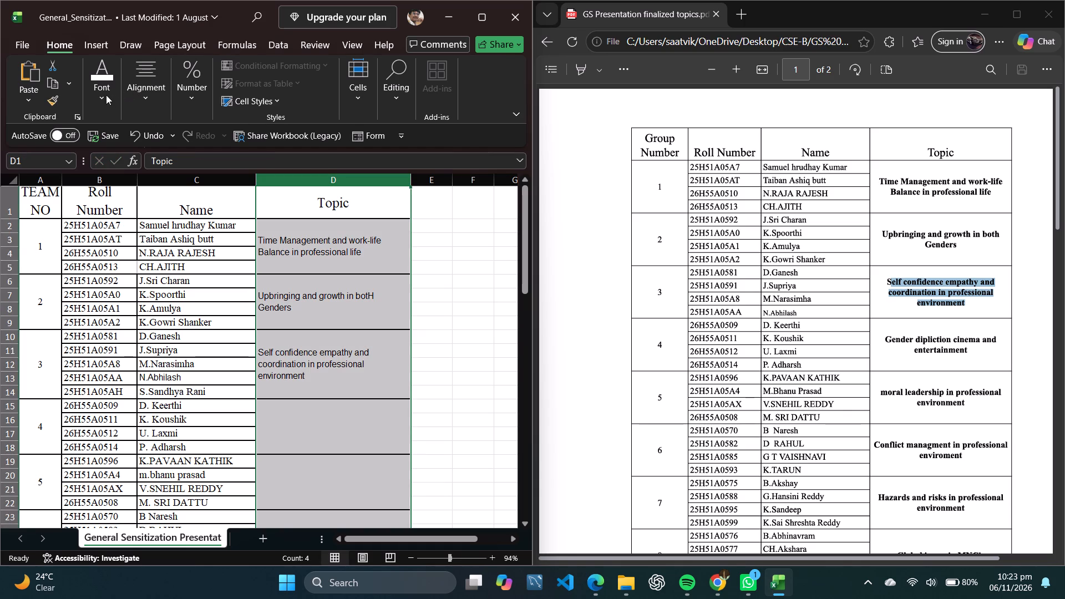
pyautogui.click(102, 94)
pyautogui.click(94, 158)
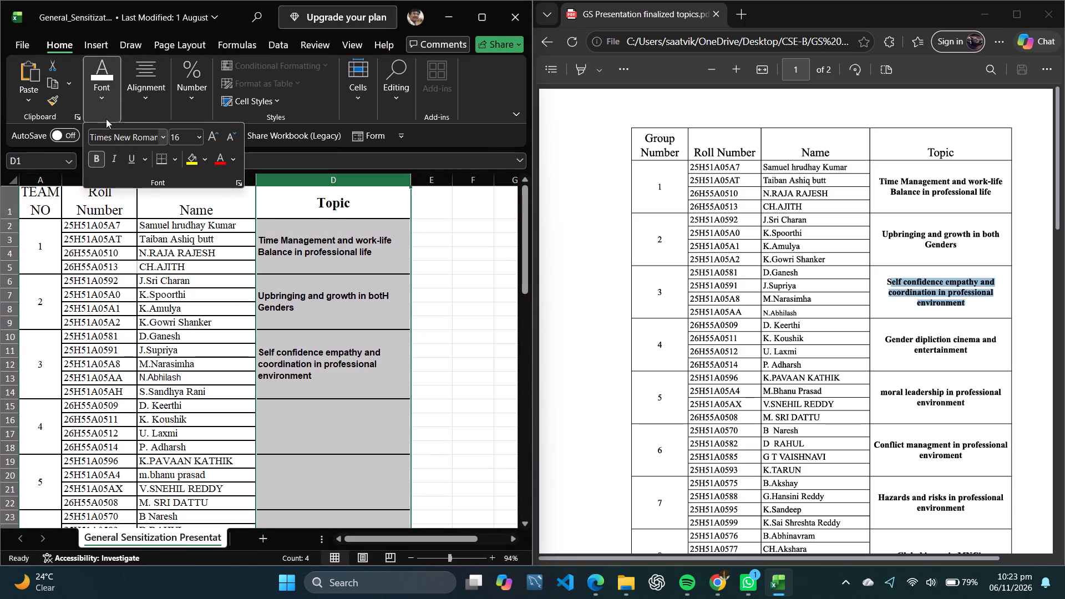
# Center the whole Topic column D horizontally.
pyautogui.click(150, 103)
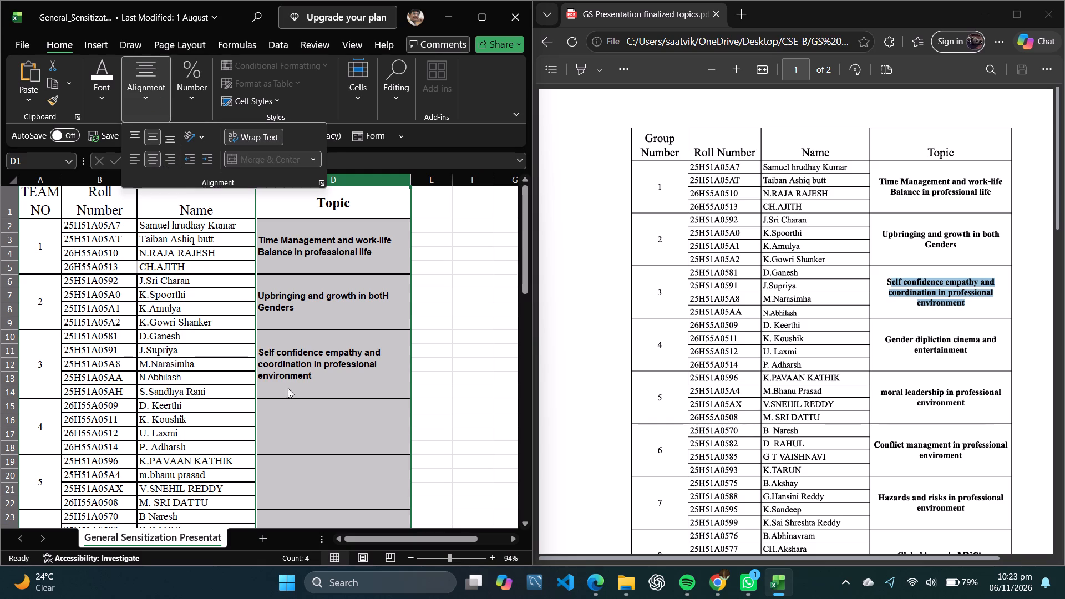
pyautogui.click(317, 444)
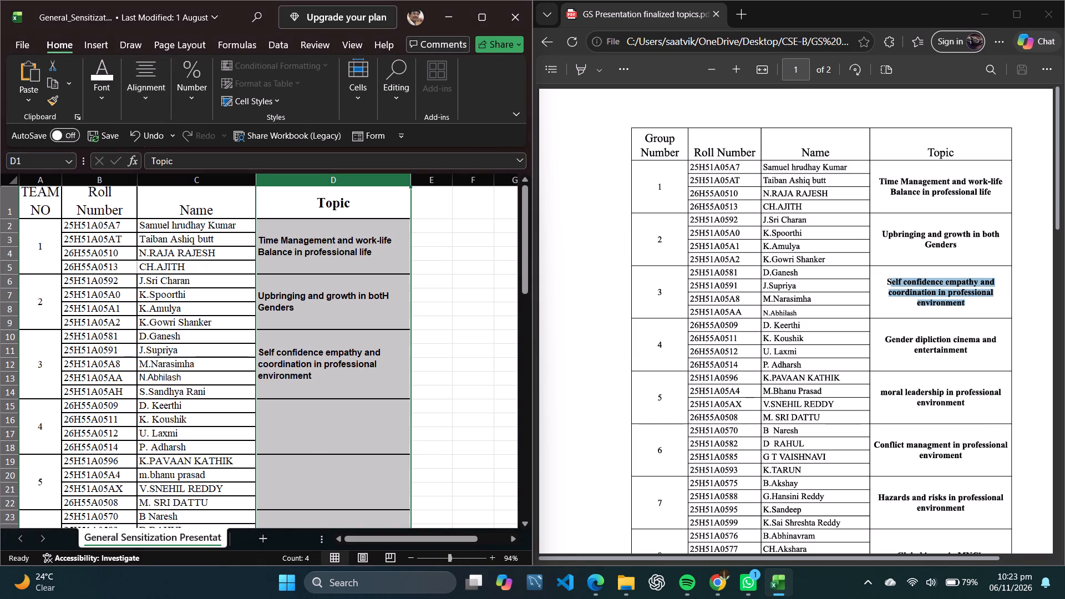
pyautogui.click(141, 108)
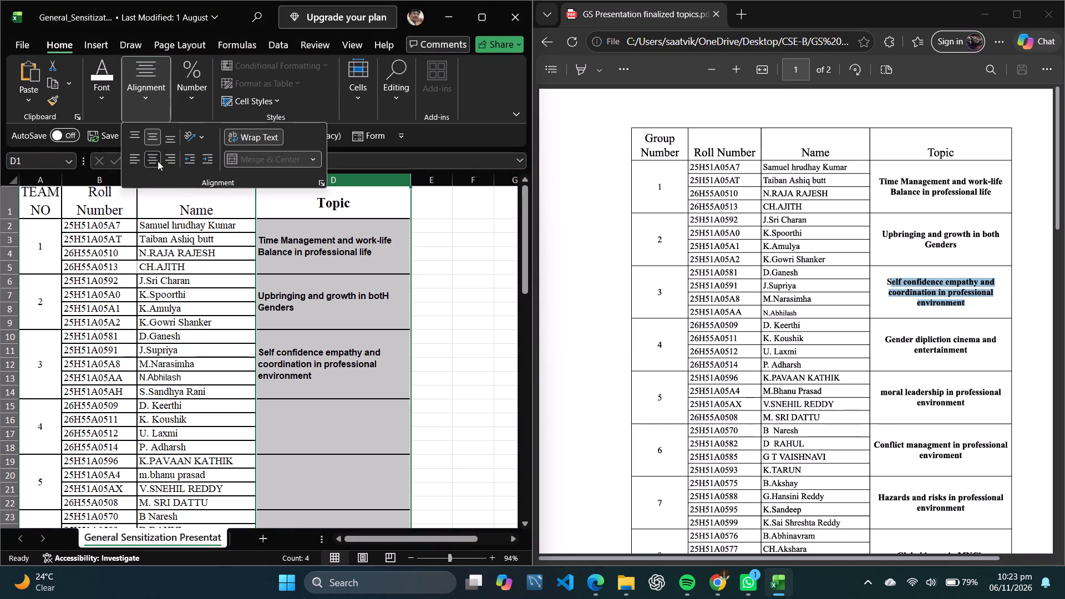
pyautogui.click(158, 161)
pyautogui.click(158, 161)
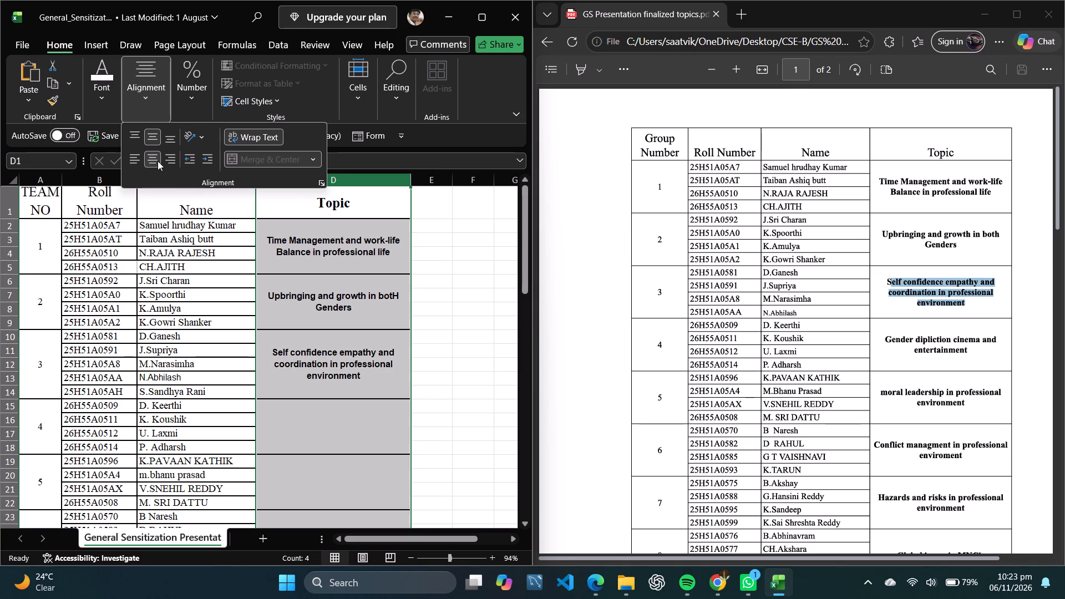
# Copy group 4's topic, "Gender dipliction cinema and entertainment", from the PDF and paste it as text inside team 4's Topic cell, D15.
pyautogui.click(326, 435)
pyautogui.click(326, 435)
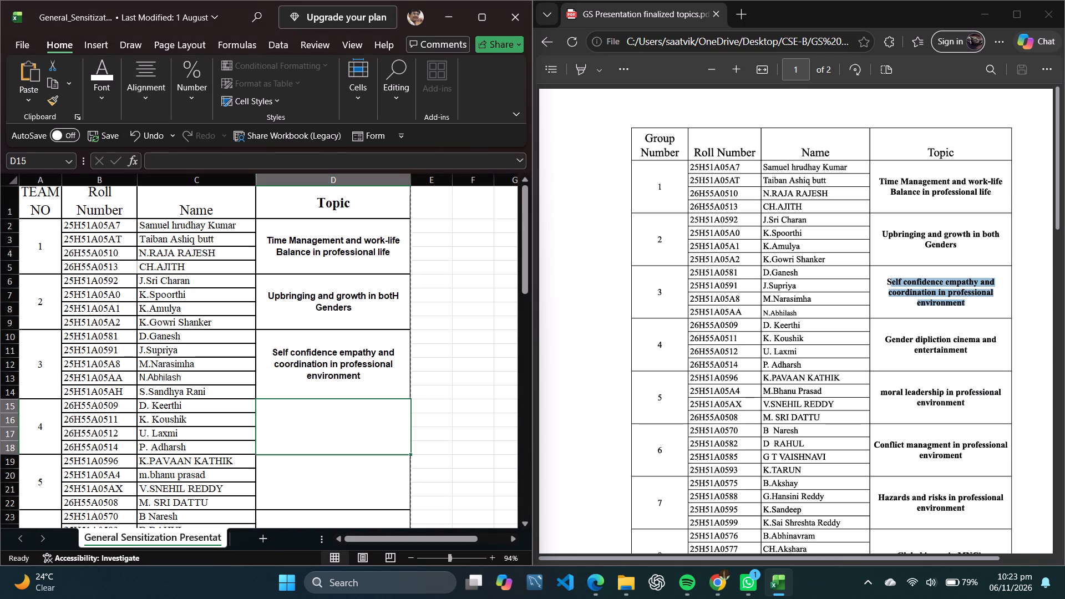
pyautogui.click(326, 435)
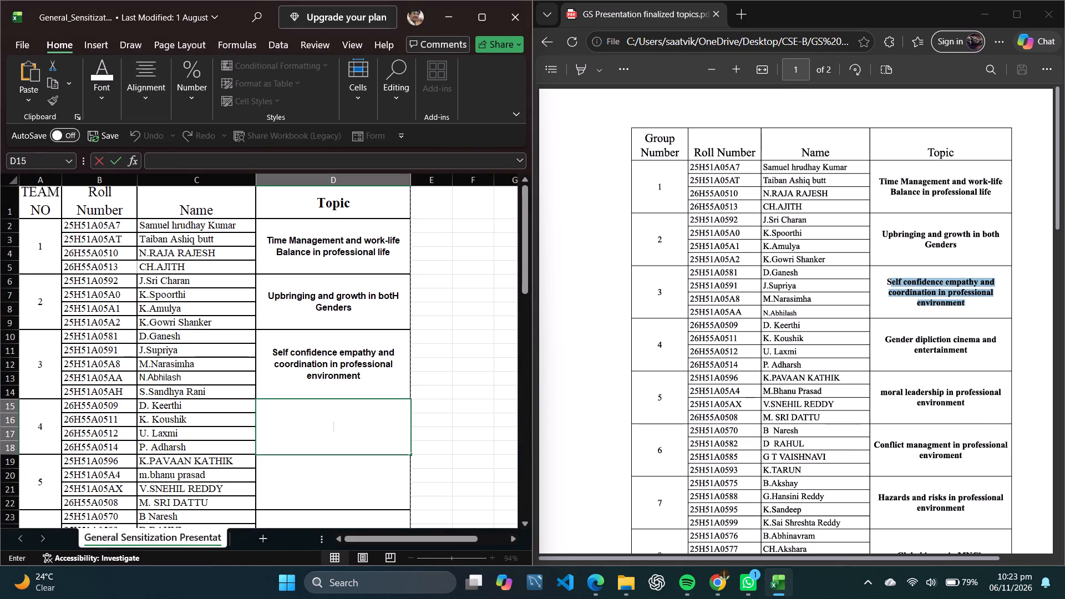
pyautogui.moveTo(972, 352); pyautogui.dragTo(879, 341)
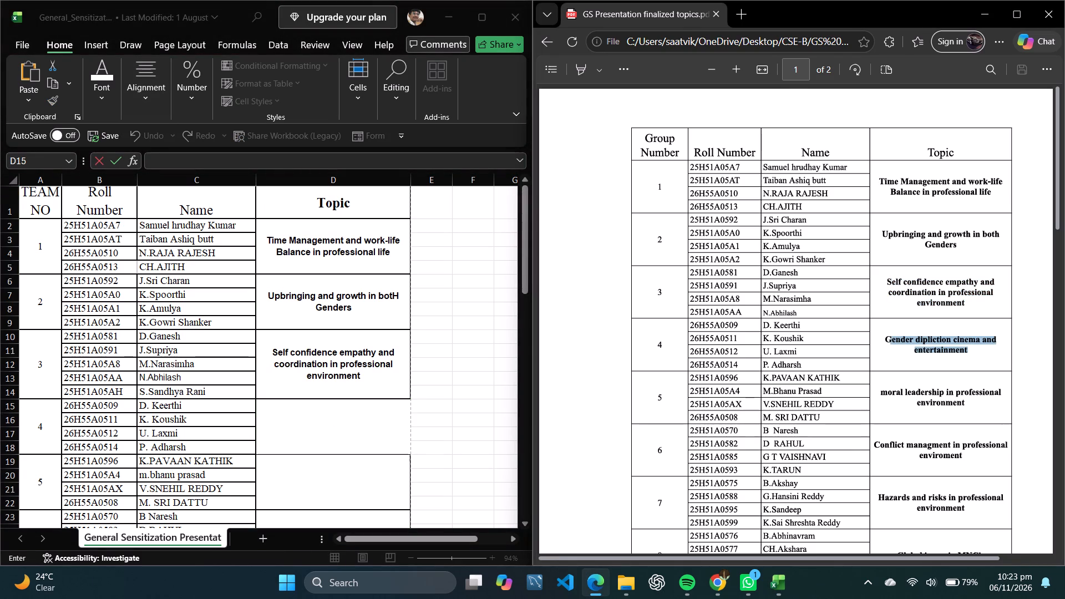
pyautogui.moveTo(879, 341); pyautogui.dragTo(877, 342)
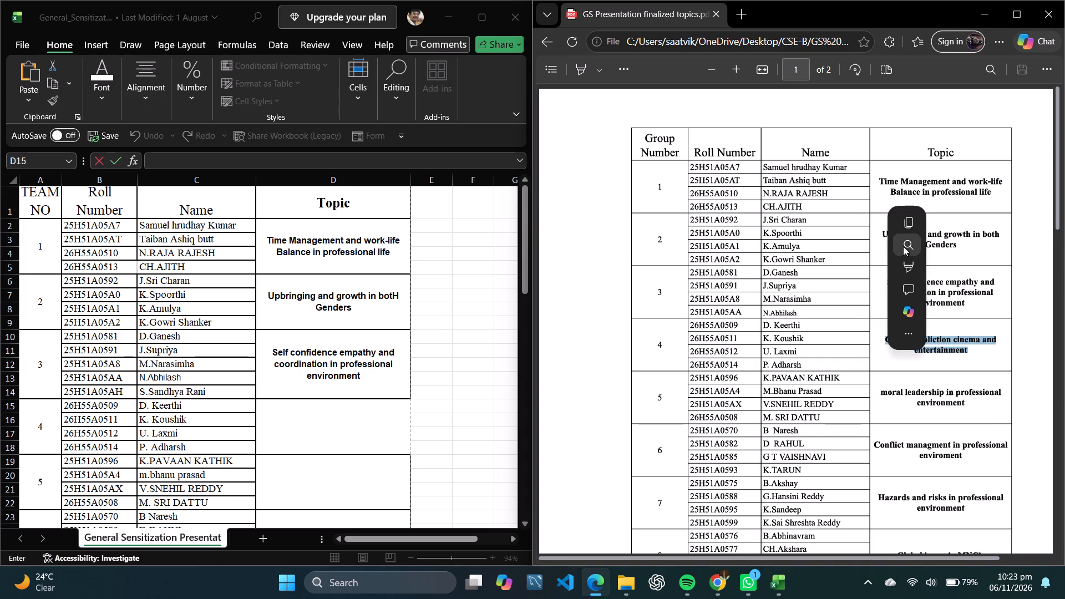
pyautogui.click(903, 228)
pyautogui.scroll(-1, 924, 270)
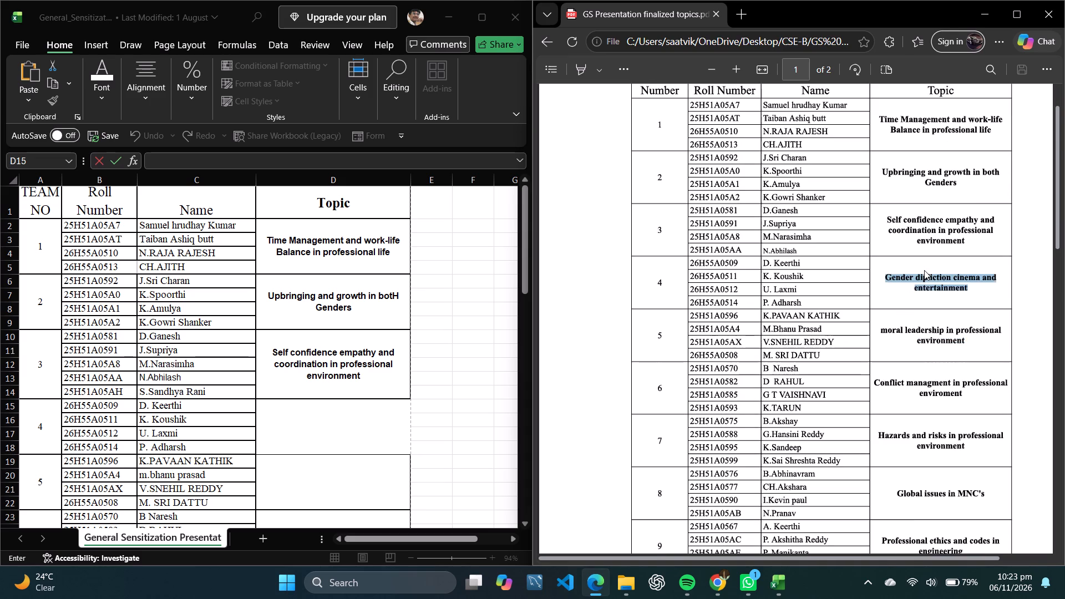
pyautogui.scroll(-2, 924, 270)
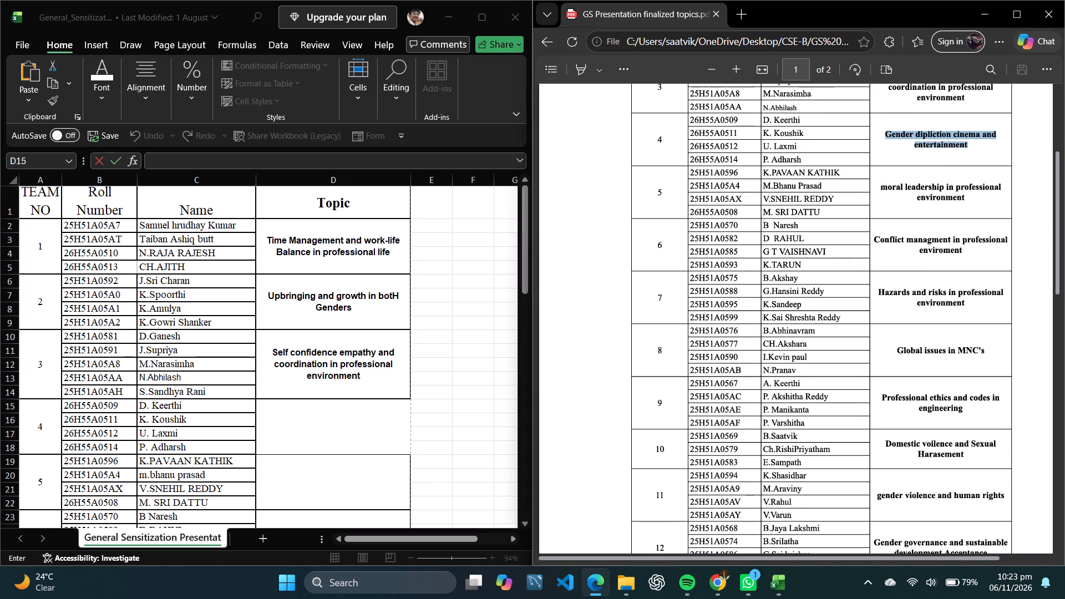
pyautogui.click(346, 429)
pyautogui.hotkey('ctrl', 'v')
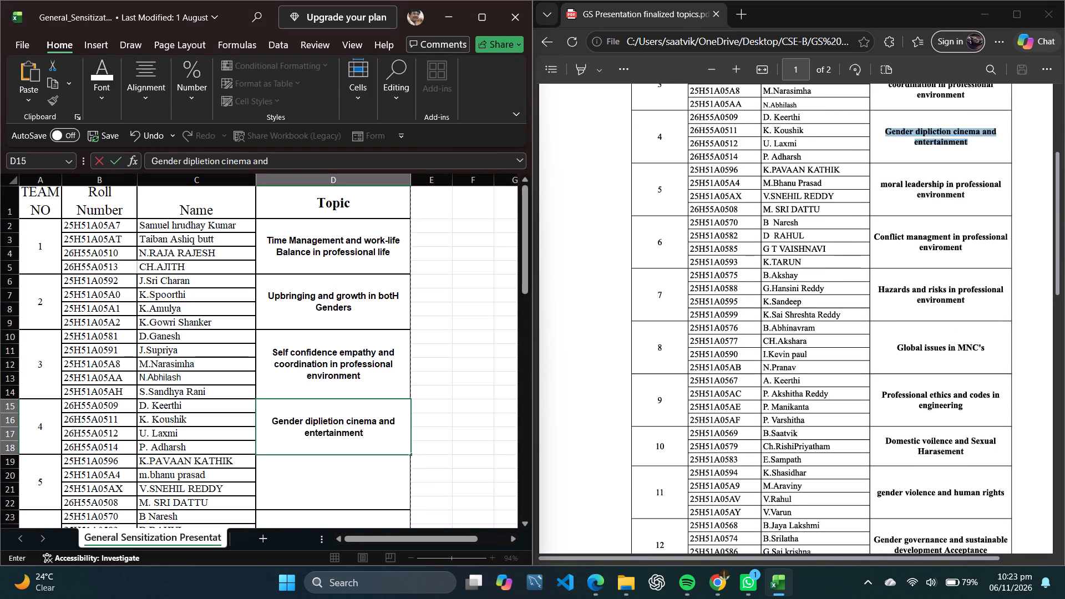
# Copy group 5's topic, "moral leadership in professional environment", from the PDF and paste it as text inside team 5's Topic cell, D19.
pyautogui.click(981, 192)
pyautogui.moveTo(978, 196); pyautogui.dragTo(914, 193)
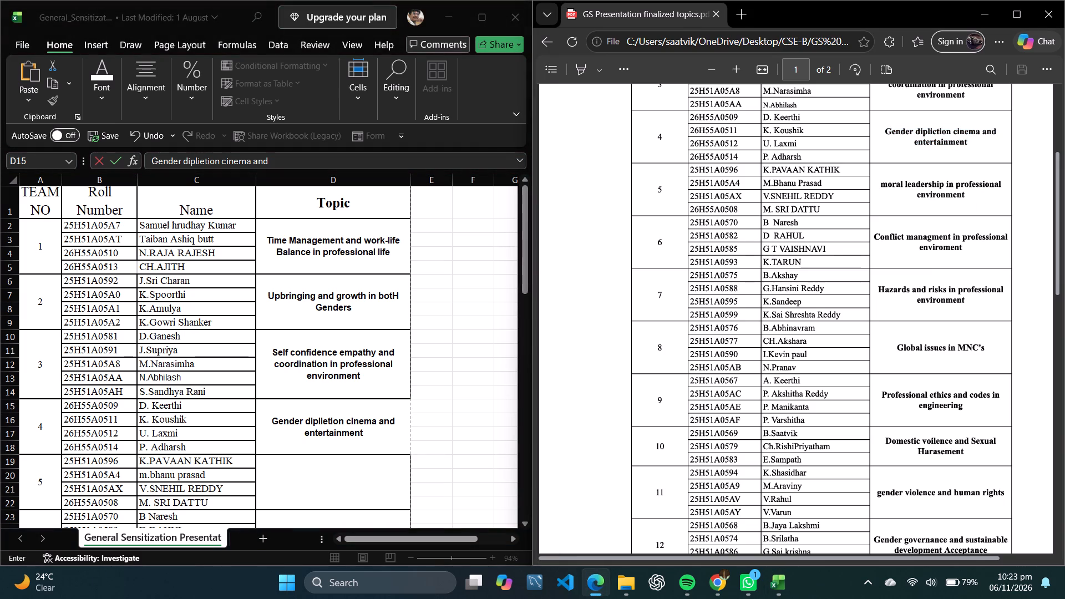
pyautogui.moveTo(914, 193); pyautogui.dragTo(880, 189)
pyautogui.moveTo(879, 185); pyautogui.dragTo(972, 200)
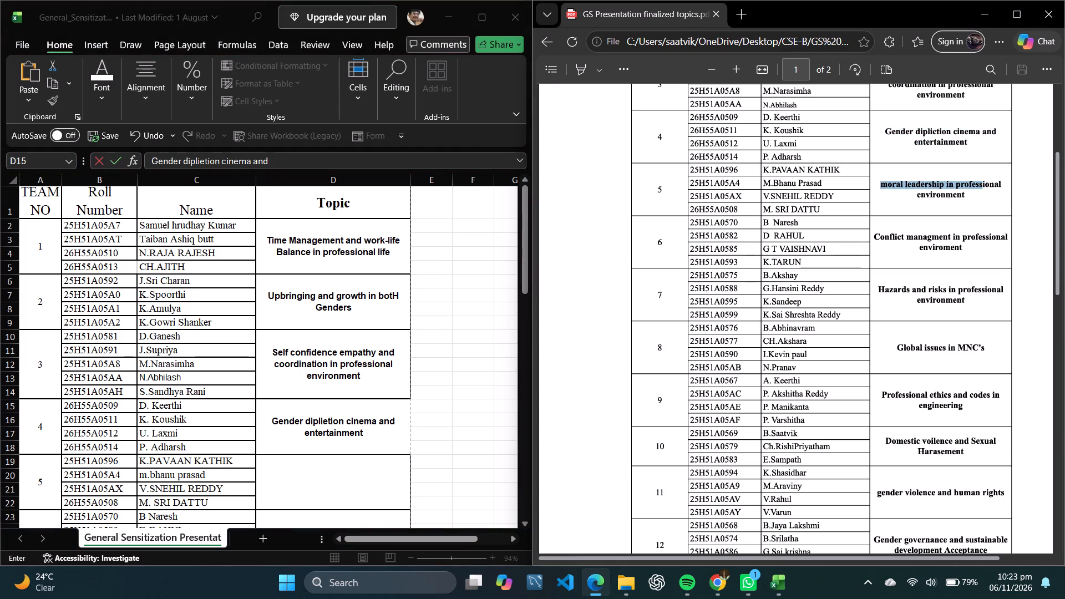
pyautogui.moveTo(972, 200); pyautogui.dragTo(984, 196)
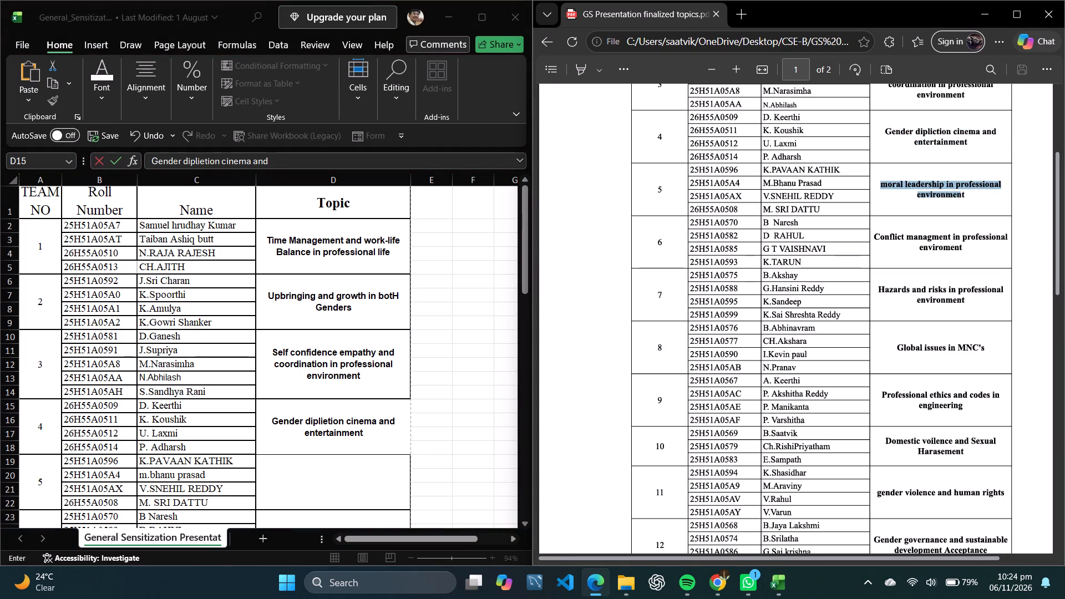
pyautogui.moveTo(984, 196); pyautogui.dragTo(965, 197)
pyautogui.hotkey('ctrl', 'c')
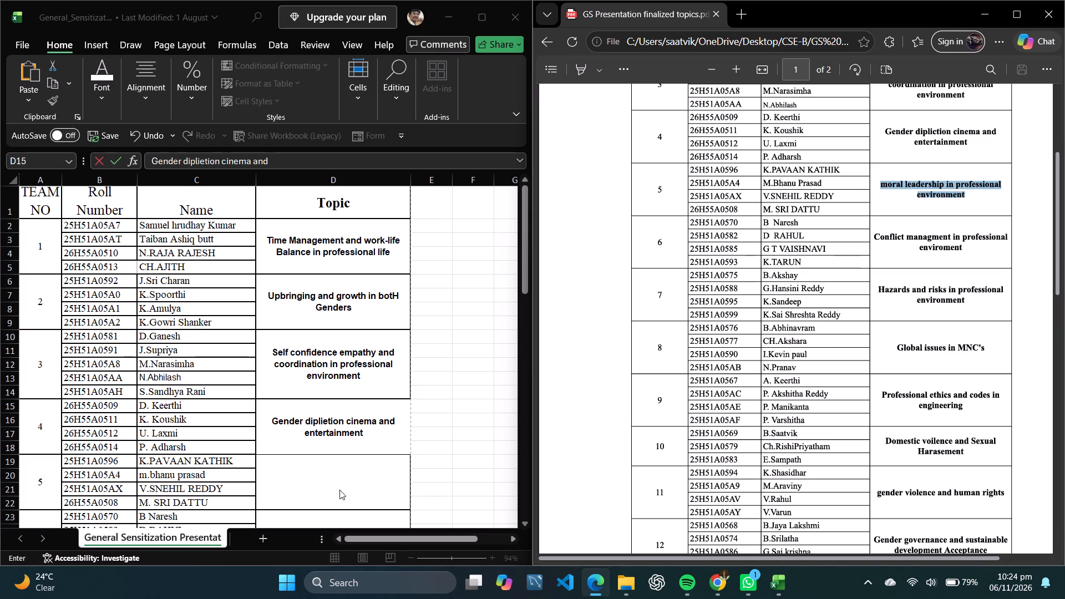
pyautogui.click(339, 490)
pyautogui.click(340, 488)
pyautogui.hotkey('ctrl', 'v')
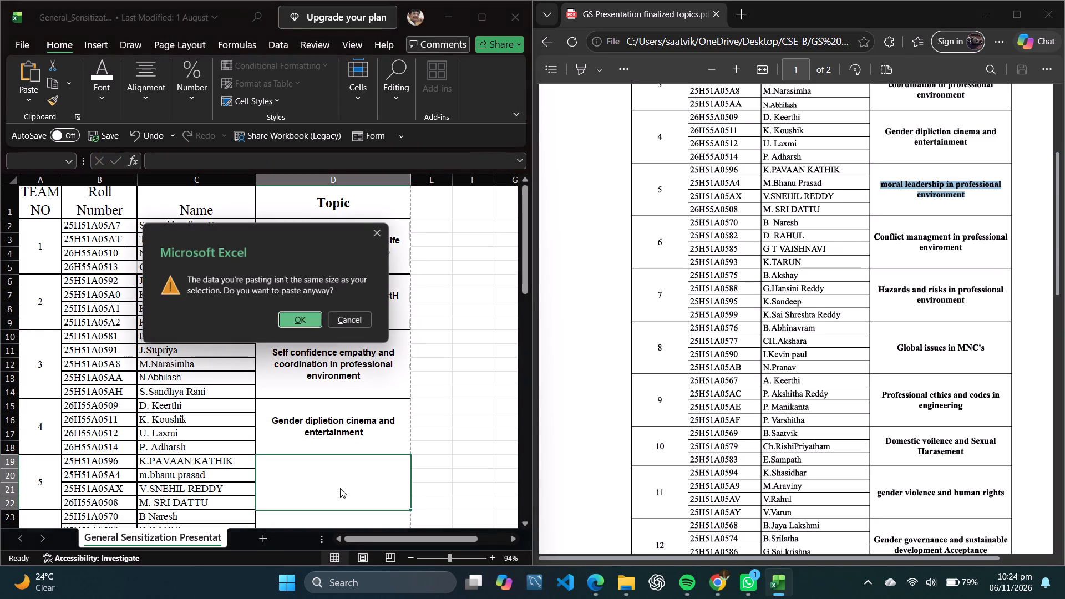
pyautogui.click(310, 314)
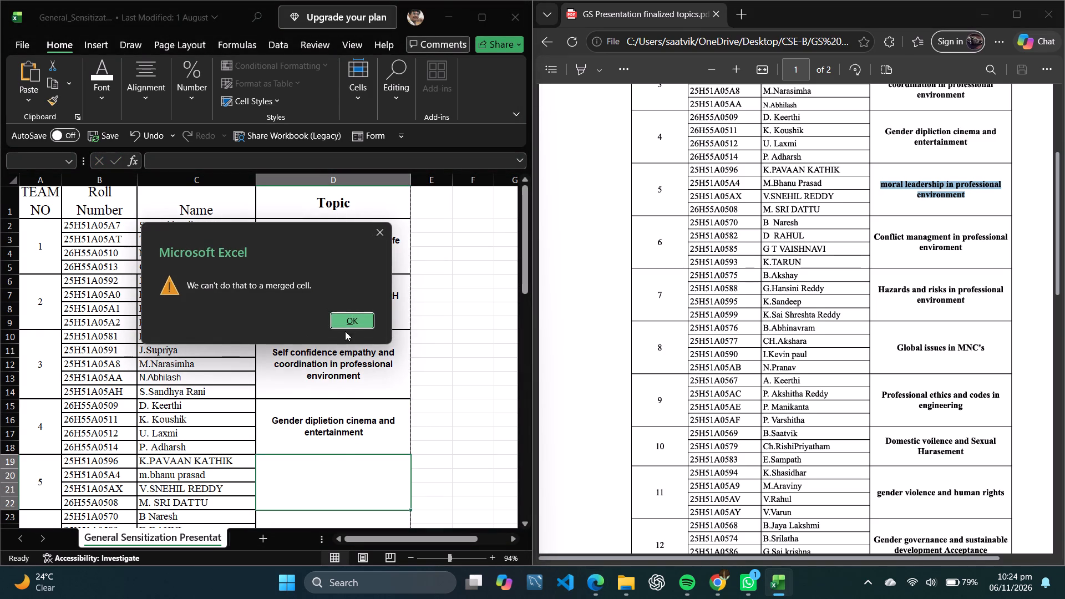
pyautogui.click(348, 314)
pyautogui.doubleClick(332, 498)
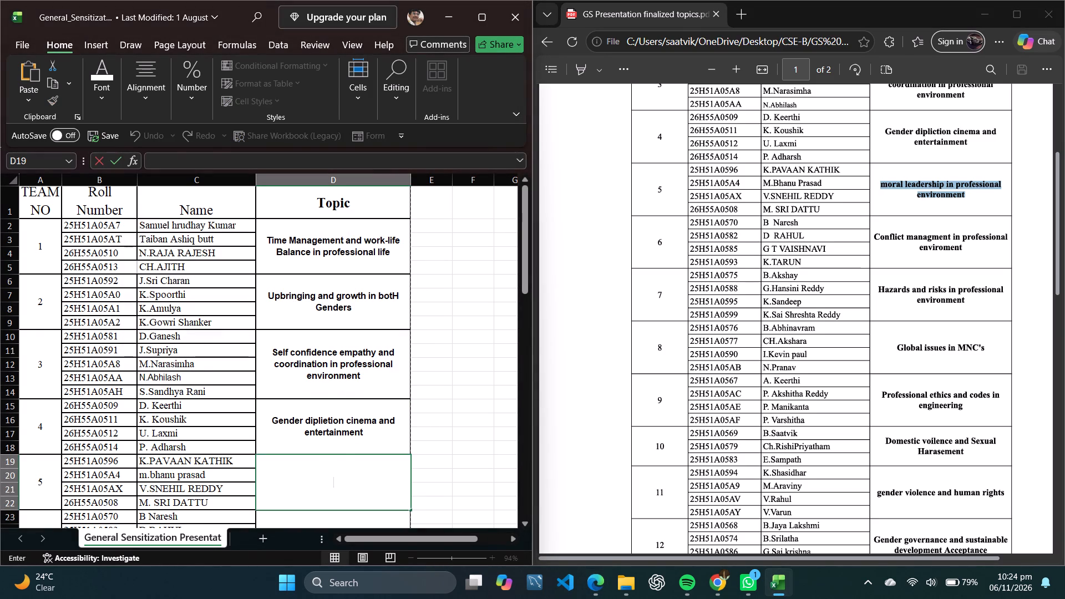
pyautogui.hotkey('ctrl', 'v')
# Capitalize the first letter of team 5's topic in D19 so it starts with "Moral".
pyautogui.scroll(-5, 346, 440)
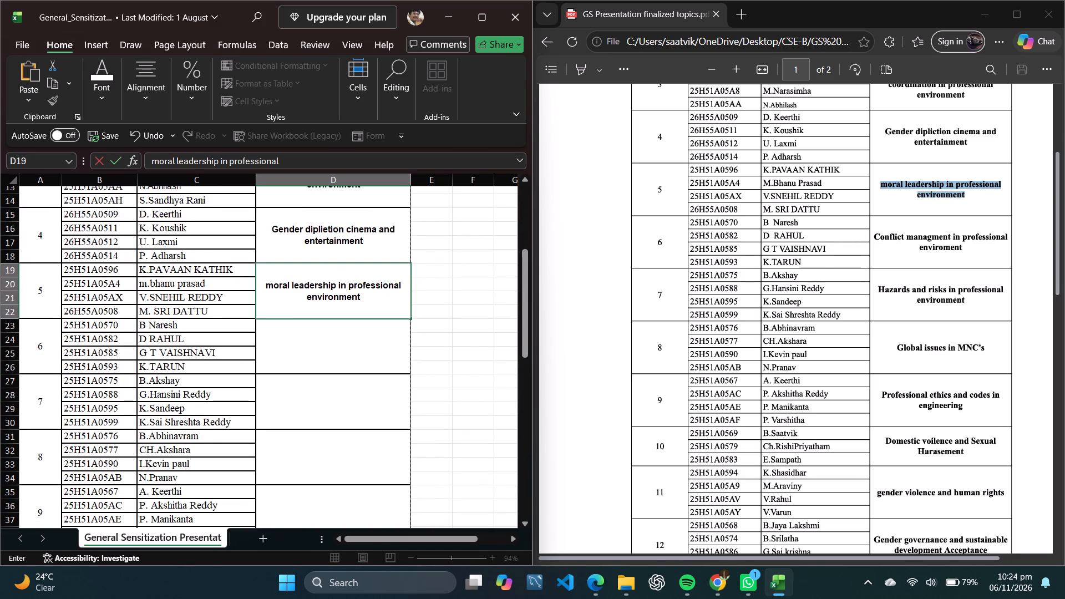
pyautogui.click(275, 287)
pyautogui.press('=')
pyautogui.hotkey('shift', 'm')
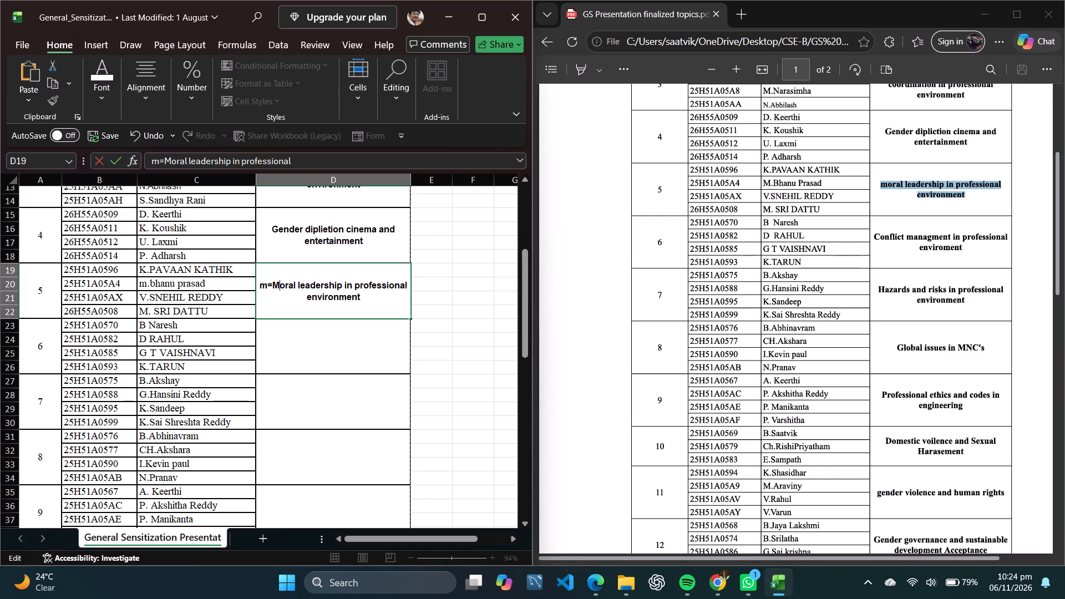
pyautogui.press('BackSpace')
pyautogui.press('BackSpace')
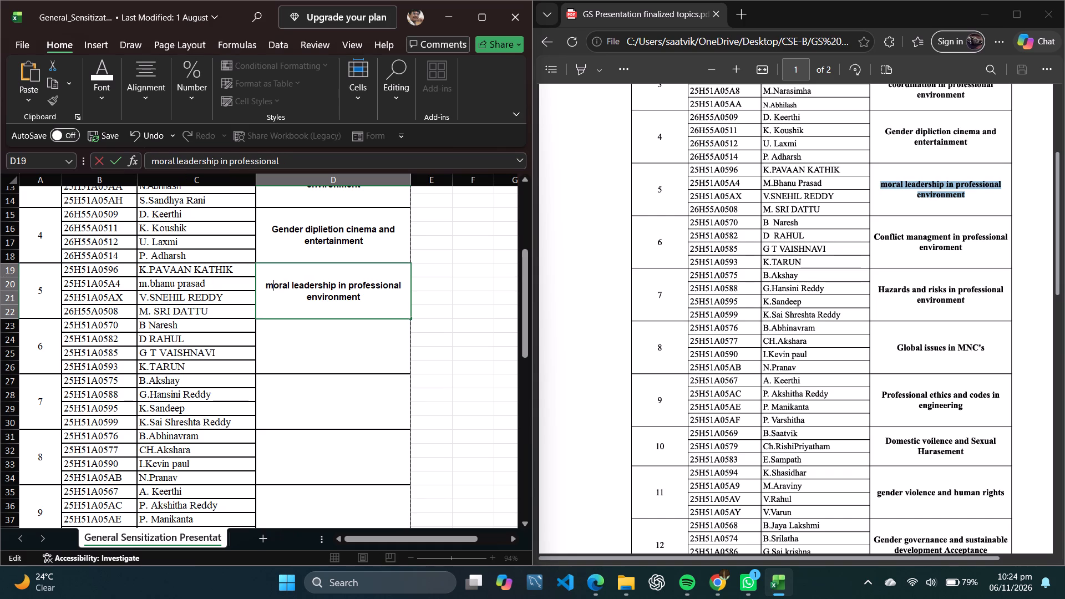
pyautogui.press('BackSpace')
pyautogui.hotkey('shift', 'm')
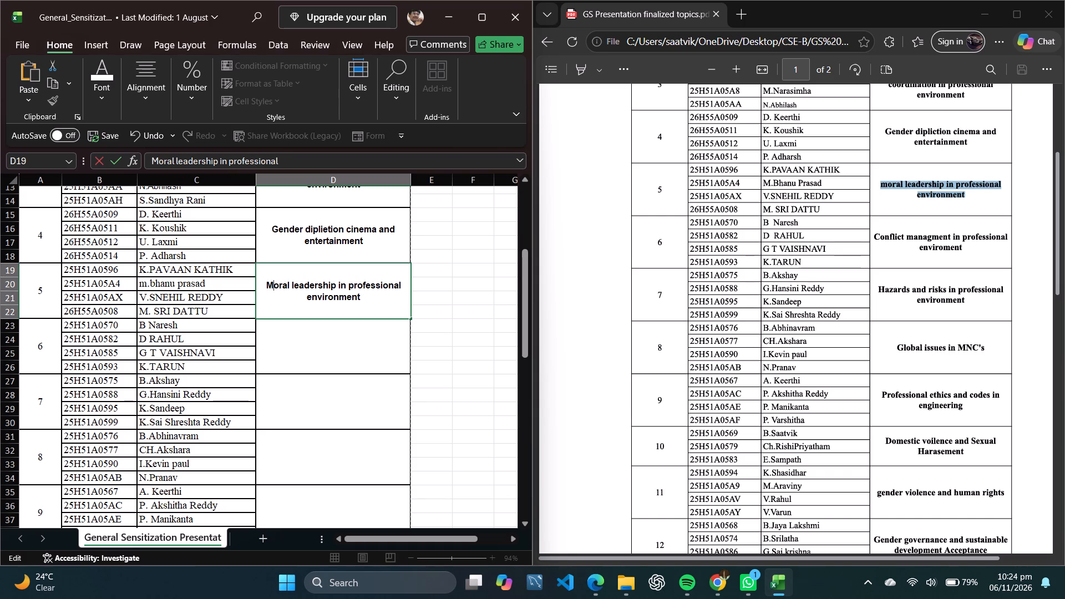
# Copy group 6's topic, "Conflict managment in professional enviroment", from the PDF and paste it as text inside team 6's Topic cell, D23.
pyautogui.click(319, 346)
pyautogui.click(319, 346)
pyautogui.doubleClick(319, 346)
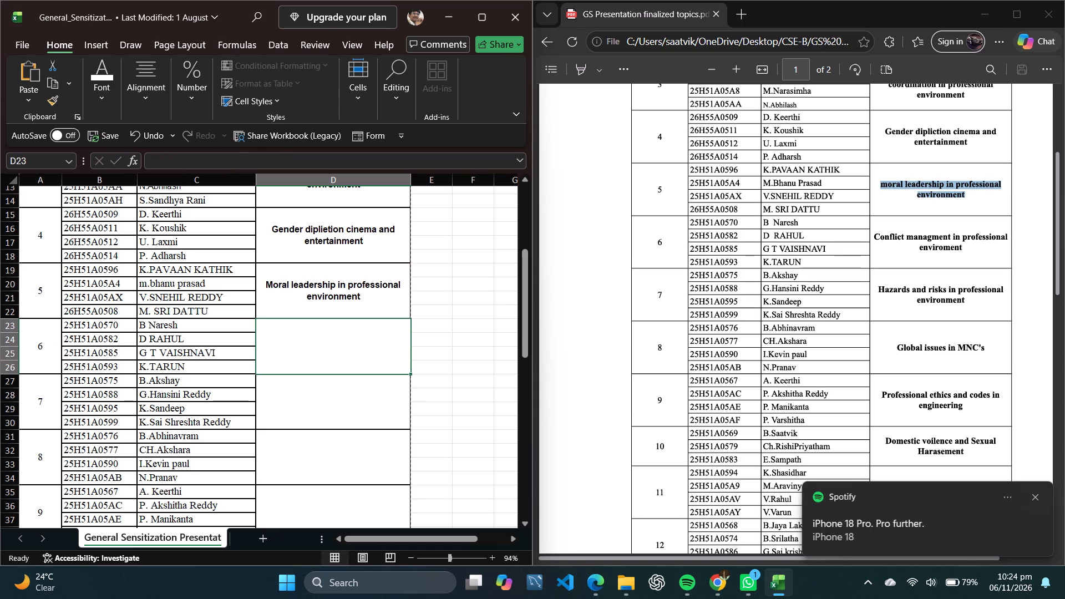
pyautogui.click(982, 252)
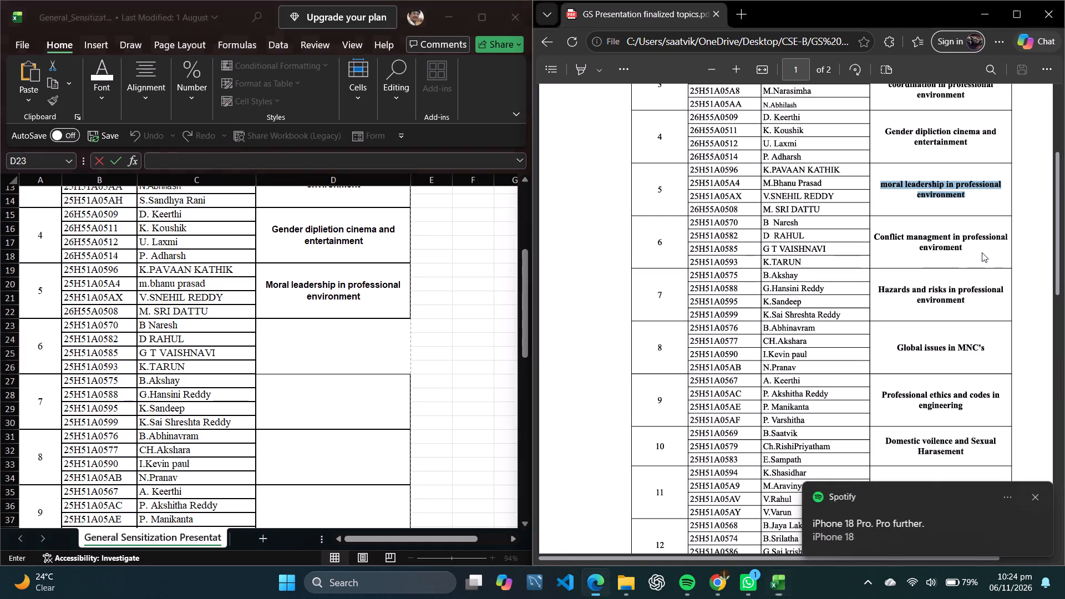
pyautogui.moveTo(980, 251); pyautogui.dragTo(876, 234)
pyautogui.moveTo(873, 234); pyautogui.dragTo(966, 245)
pyautogui.click(988, 132)
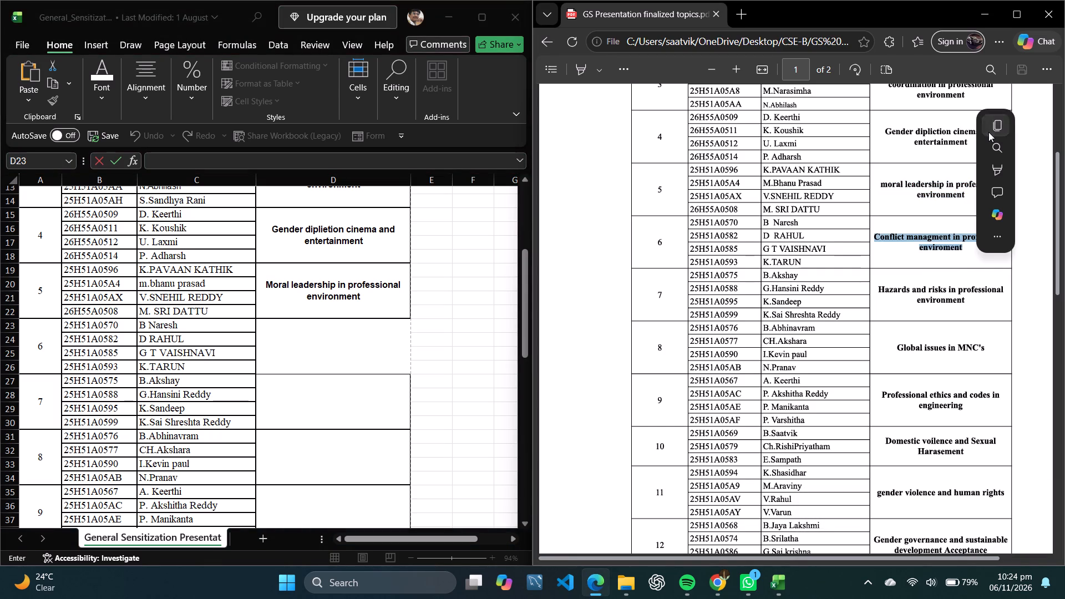
pyautogui.click(361, 341)
pyautogui.hotkey('ctrl', 'v')
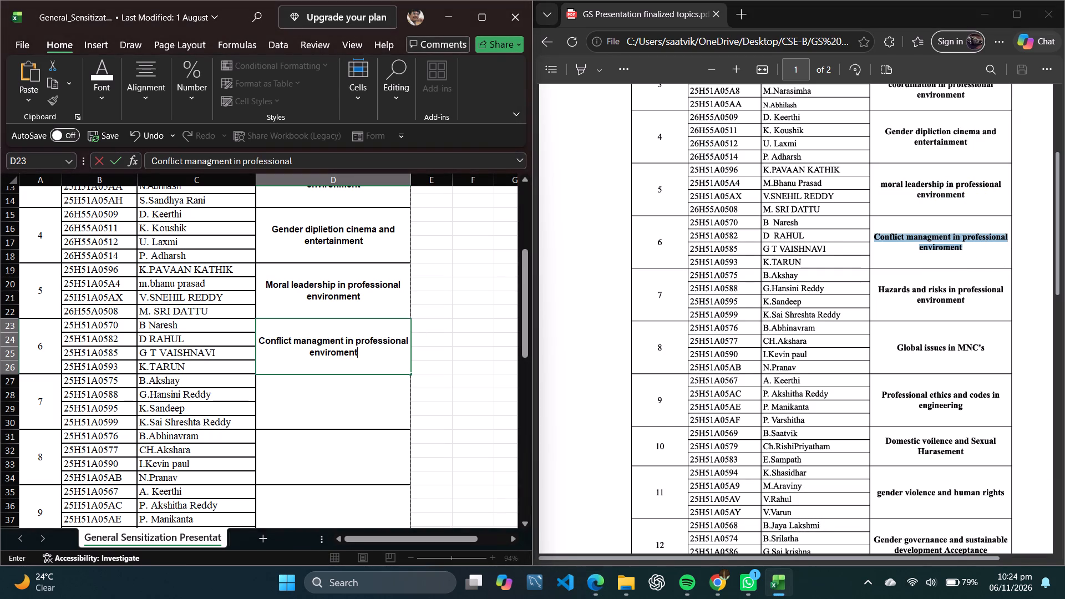
# Copy the first line of group 7's topic, "Hazards and risks in professional", from the PDF into team 7's Topic cell, D27.
pyautogui.doubleClick(345, 400)
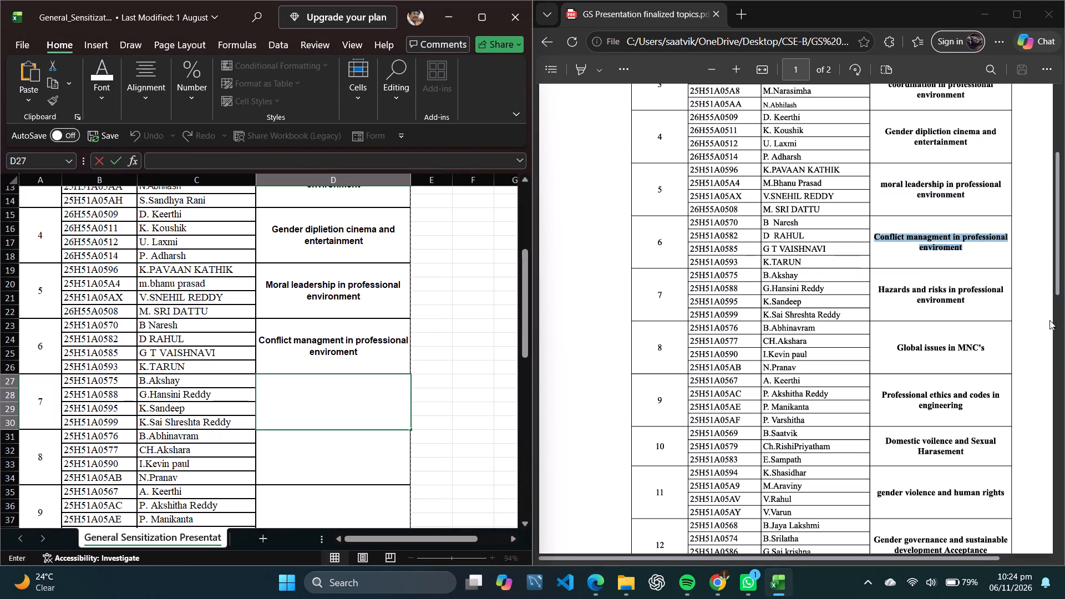
pyautogui.click(969, 306)
pyautogui.moveTo(968, 301); pyautogui.dragTo(884, 297)
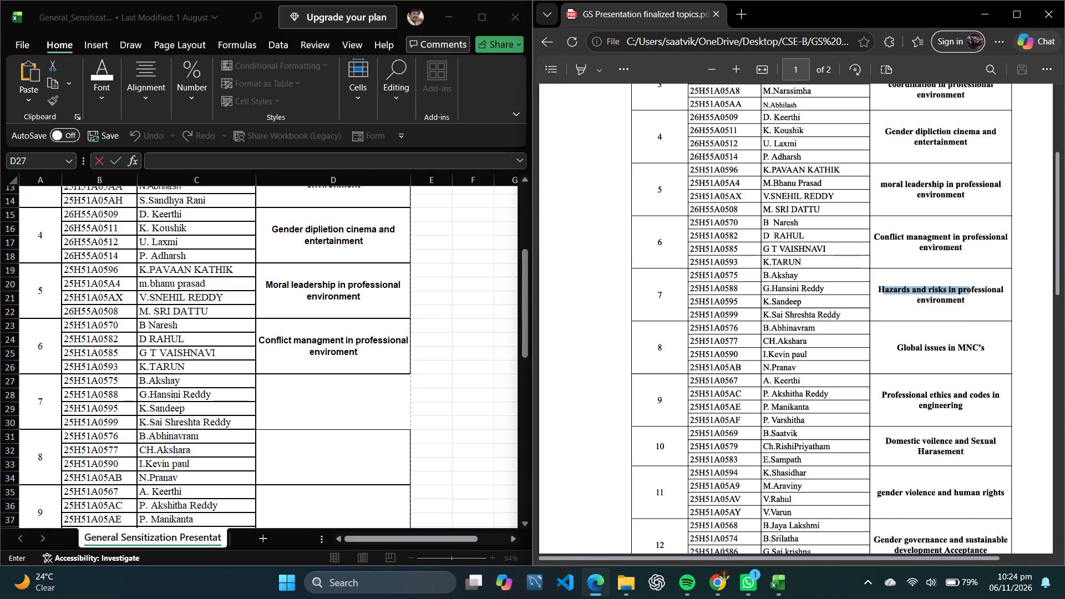
pyautogui.moveTo(884, 297); pyautogui.dragTo(881, 295)
pyautogui.click(875, 290)
pyautogui.moveTo(875, 290); pyautogui.dragTo(984, 307)
pyautogui.moveTo(981, 307); pyautogui.dragTo(970, 308)
pyautogui.click(883, 291)
pyautogui.moveTo(878, 288); pyautogui.dragTo(980, 302)
pyautogui.moveTo(980, 302); pyautogui.dragTo(1004, 293)
pyautogui.moveTo(1004, 293); pyautogui.dragTo(969, 305)
pyautogui.click(968, 305)
pyautogui.click(971, 298)
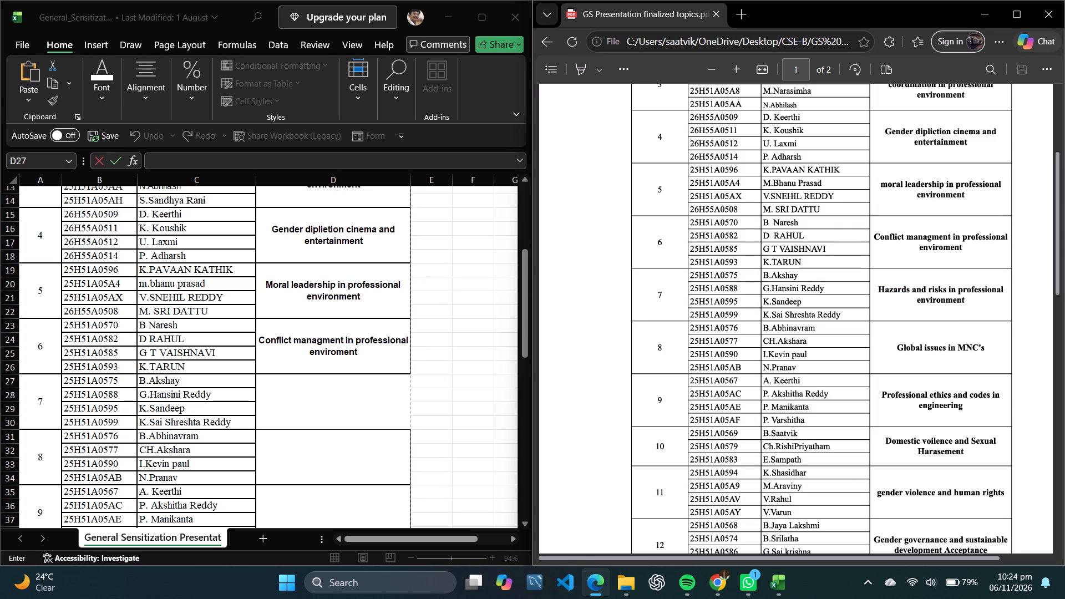
pyautogui.moveTo(971, 298); pyautogui.dragTo(949, 301)
pyautogui.click(907, 296)
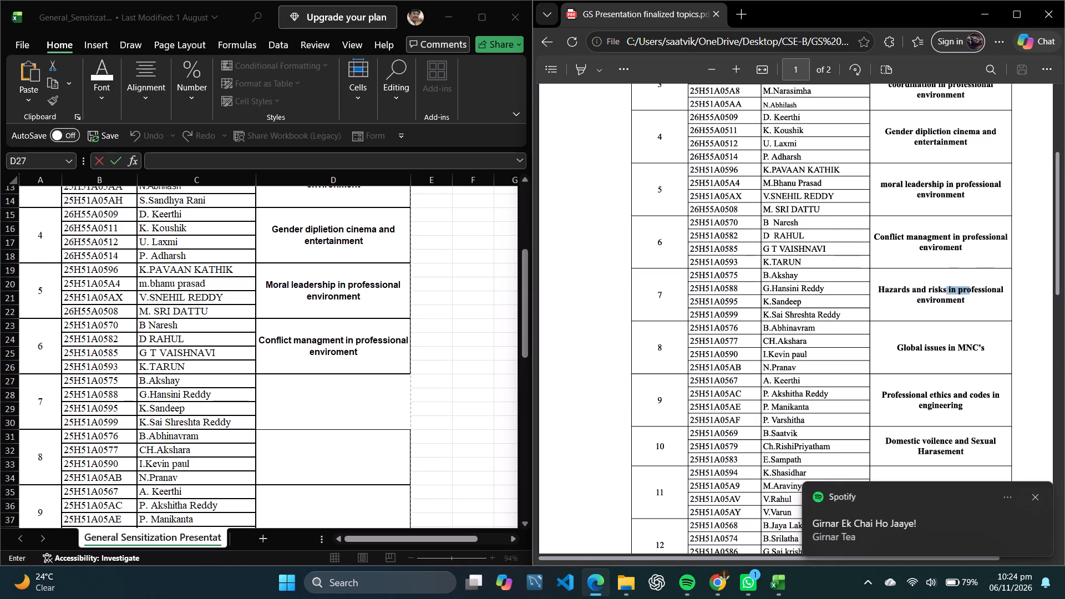
pyautogui.moveTo(876, 286); pyautogui.dragTo(1007, 286)
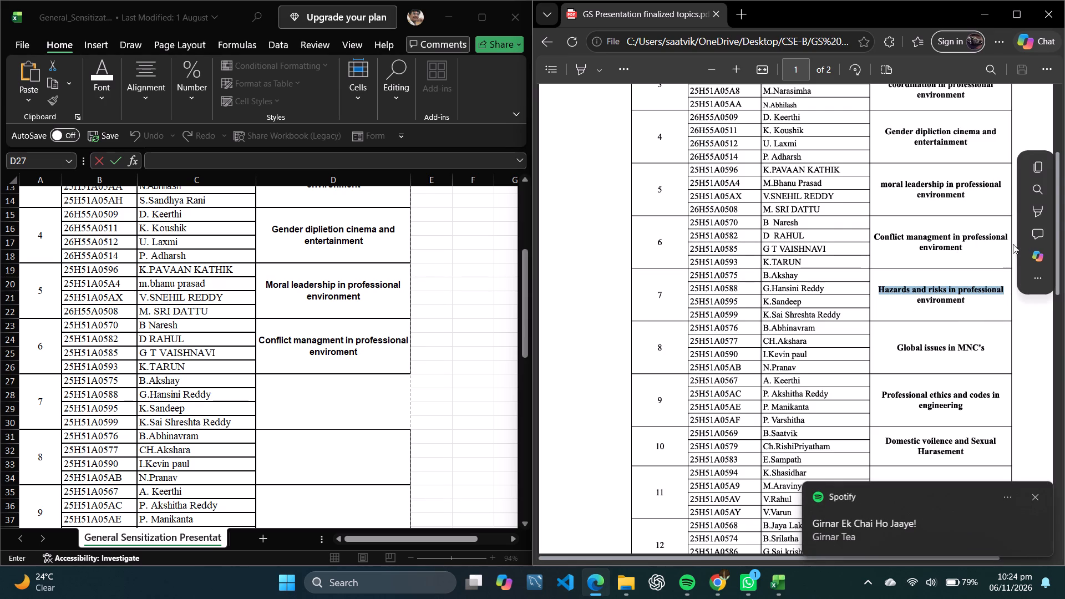
pyautogui.click(1032, 162)
pyautogui.click(371, 393)
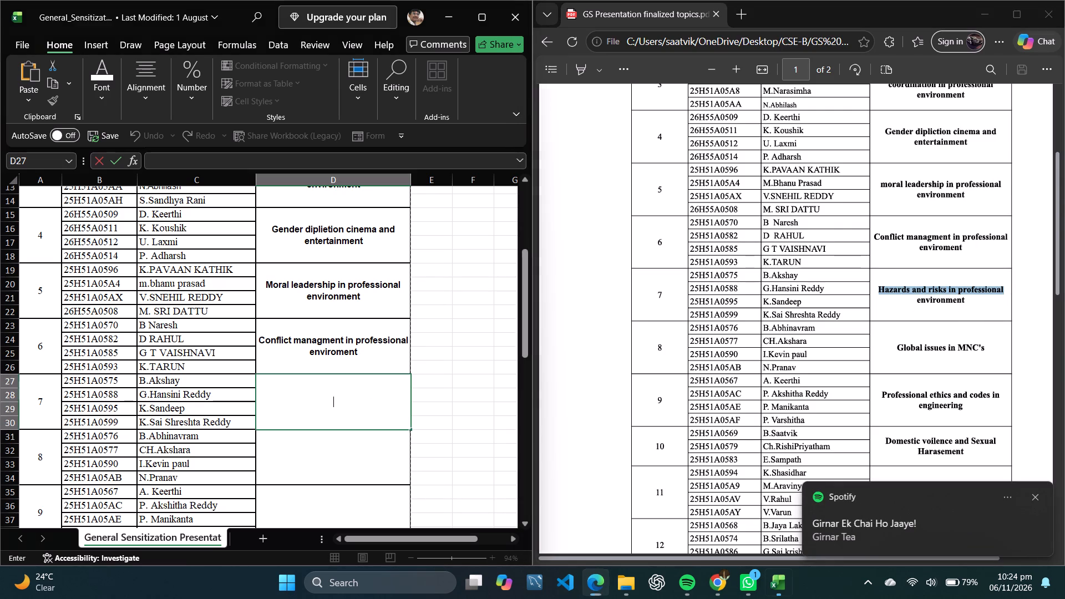
pyautogui.hotkey('ctrl', 'v')
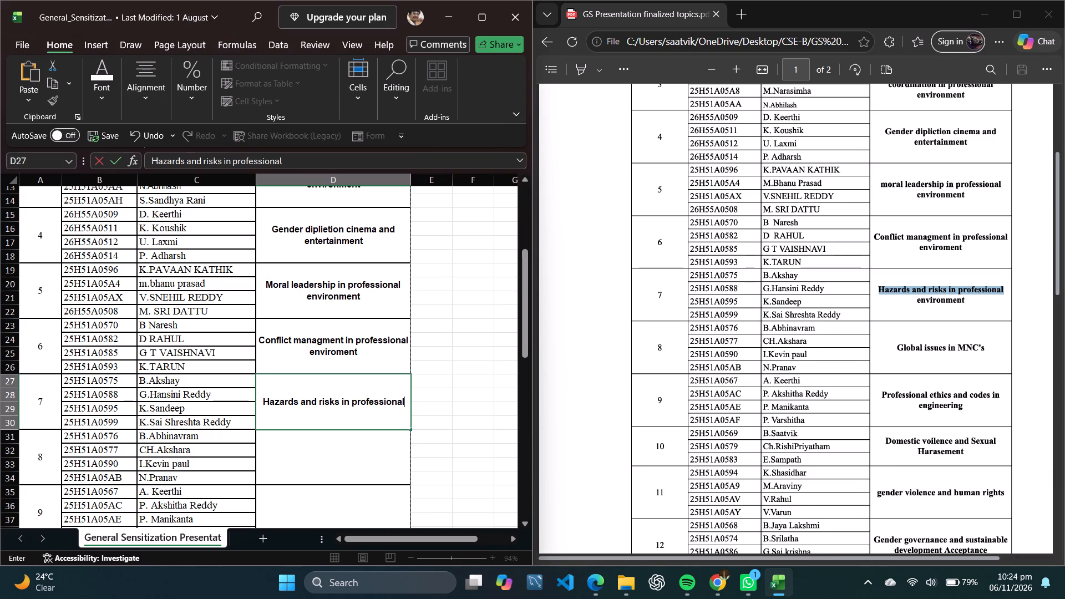
# Complete team 7's topic in D27 by adding the word "environment" at the end.
pyautogui.press('space')
pyautogui.write('environment')
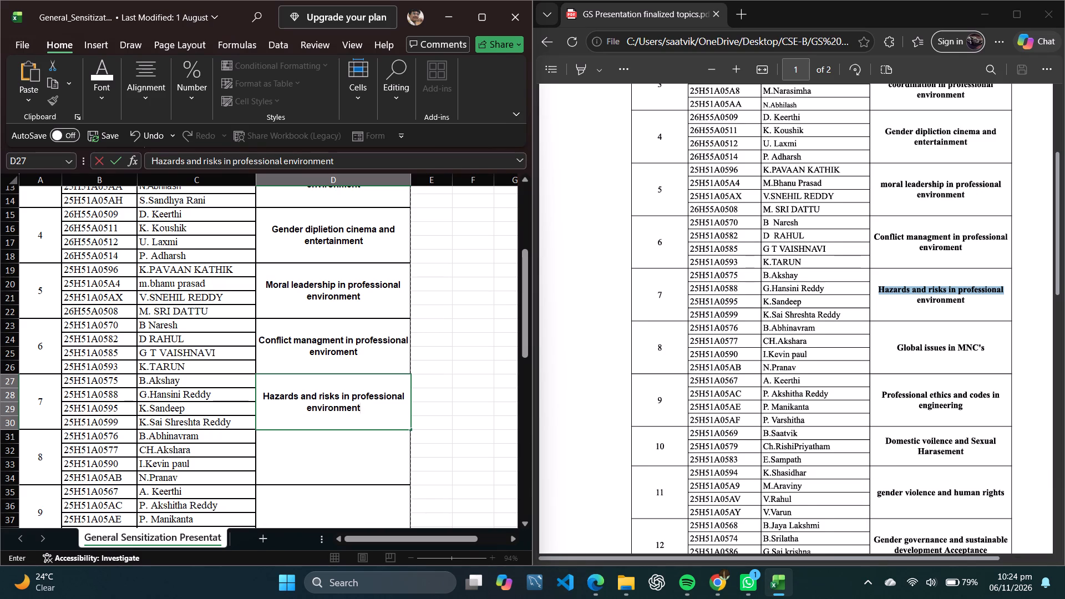
# Copy group 8's topic, "Global issues in MNC's", from the PDF and paste it as text inside team 8's Topic cell, D31.
pyautogui.doubleClick(357, 477)
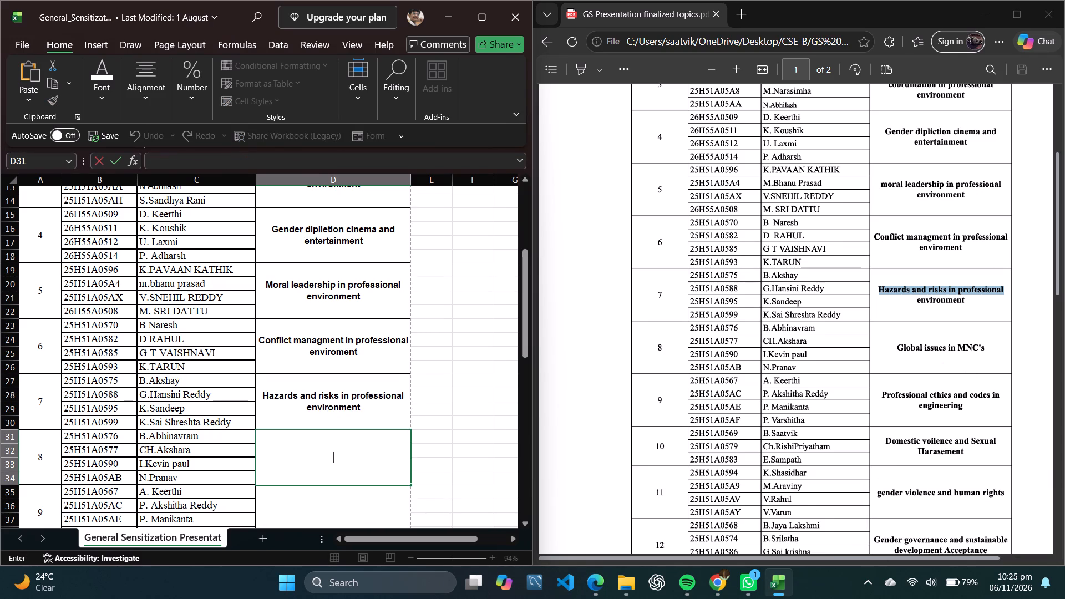
pyautogui.moveTo(896, 348); pyautogui.dragTo(987, 351)
pyautogui.click(1017, 242)
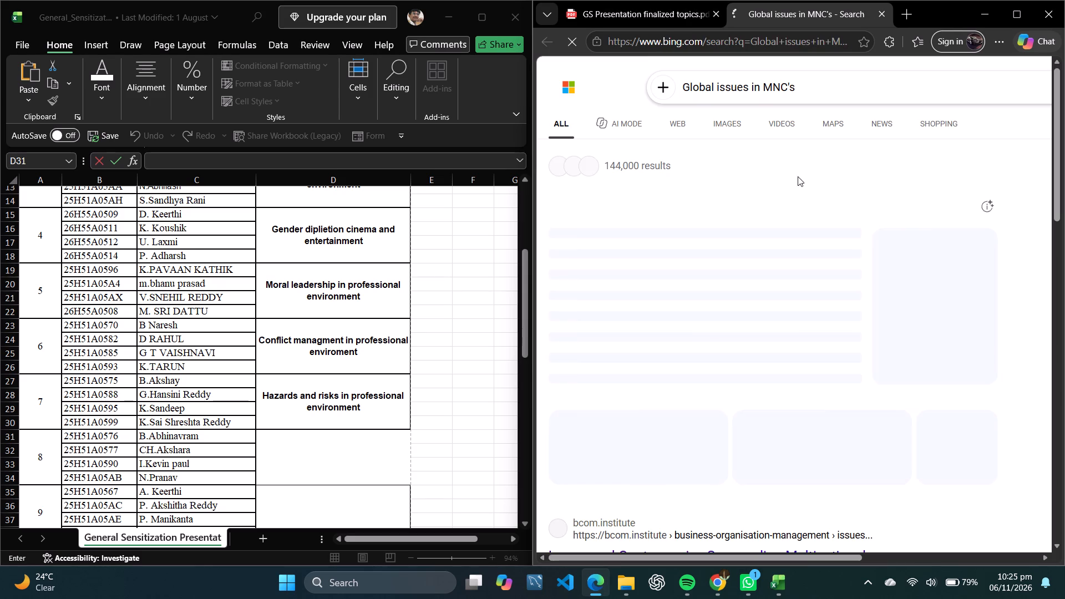
pyautogui.click(878, 15)
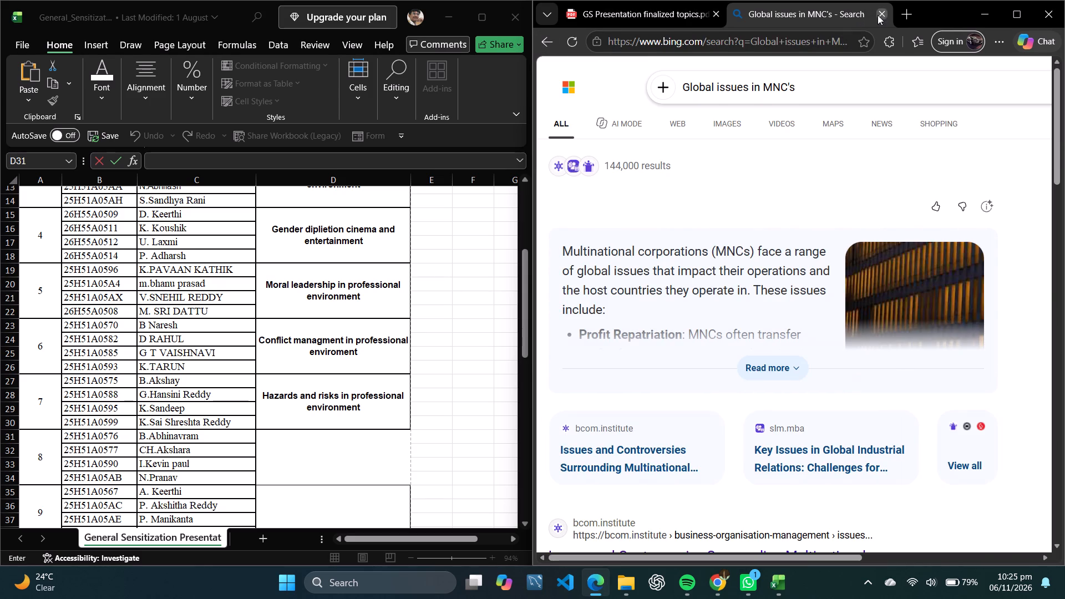
pyautogui.hotkey('ctrl', 'c')
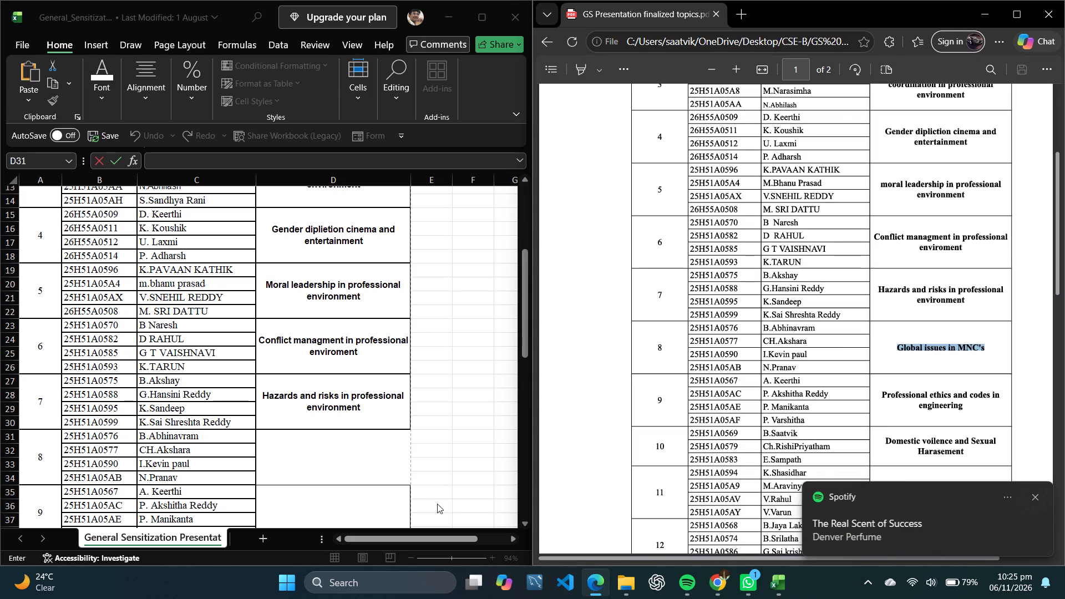
pyautogui.click(364, 455)
pyautogui.hotkey('ctrl', 'v')
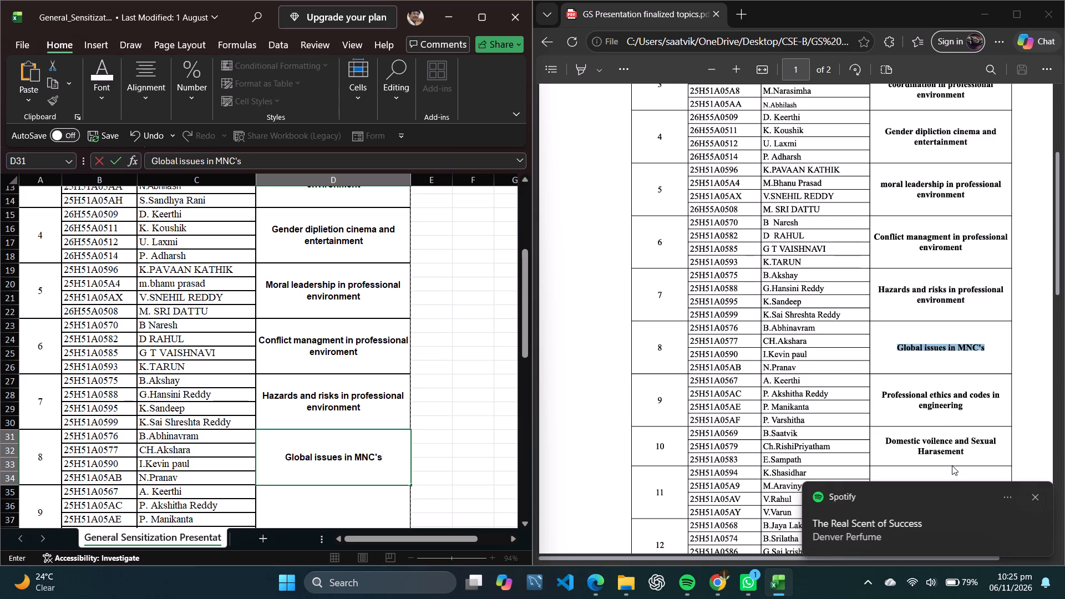
# Copy group 9's topic, "Professional ethics and codes in engineering", from the PDF and paste it as text inside team 9's Topic cell, D35.
pyautogui.scroll(-3, 951, 406)
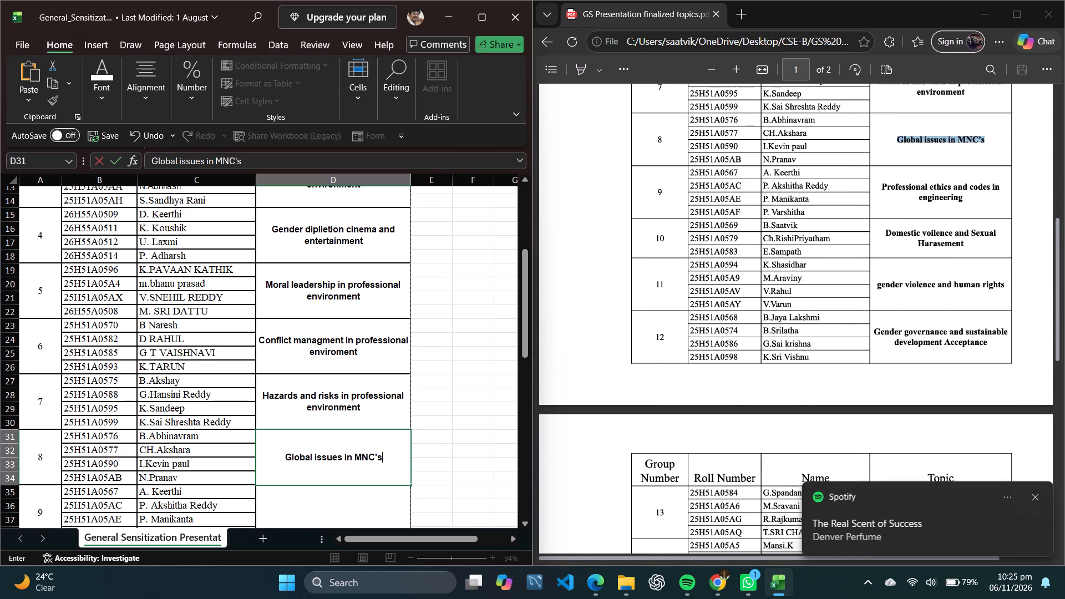
pyautogui.moveTo(878, 185); pyautogui.dragTo(973, 201)
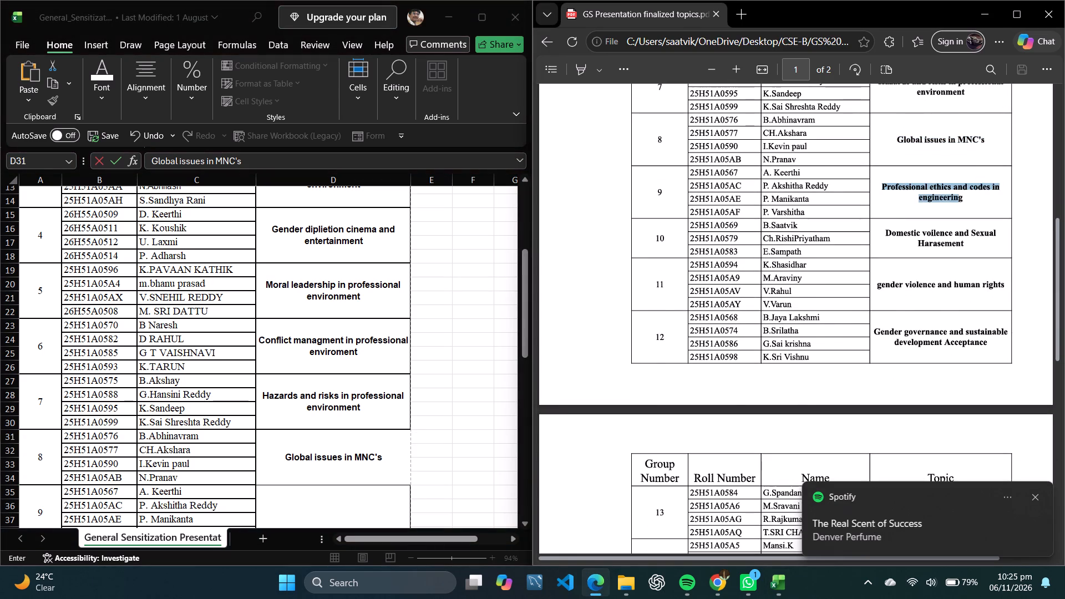
pyautogui.moveTo(973, 201); pyautogui.dragTo(963, 197)
pyautogui.click(987, 75)
pyautogui.doubleClick(332, 509)
pyautogui.click(332, 509)
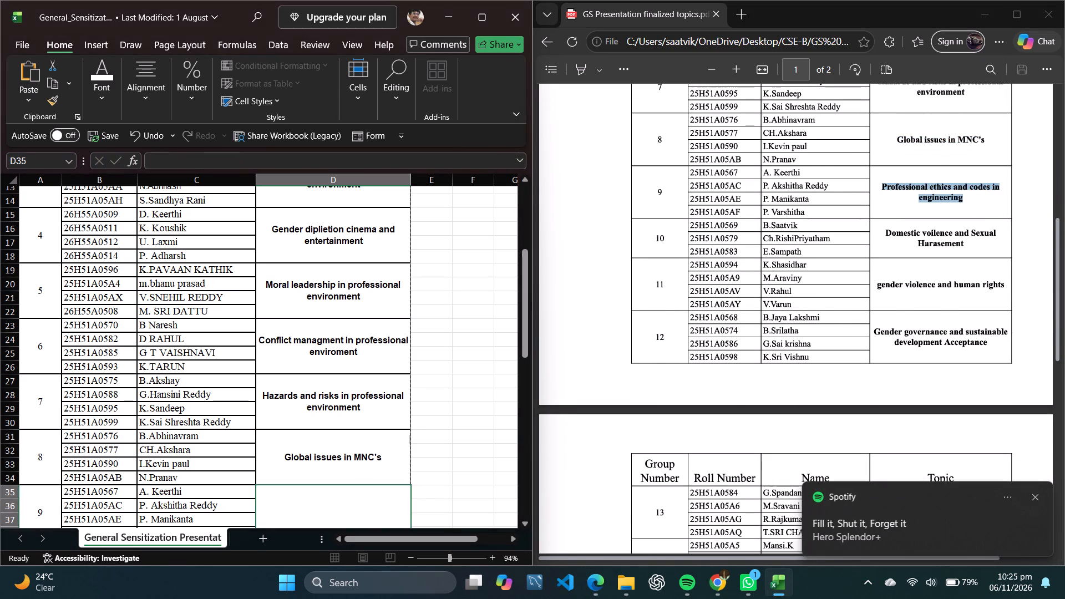
pyautogui.click(333, 508)
pyautogui.scroll(-2, 353, 479)
pyautogui.doubleClick(361, 434)
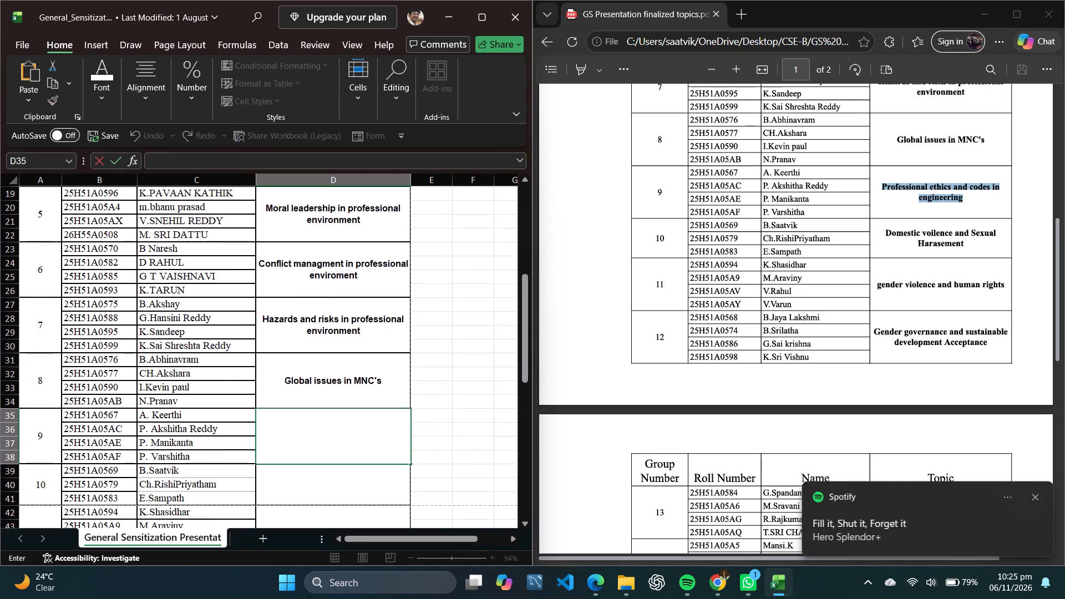
pyautogui.hotkey('ctrl', 'v')
# Copy group 10's topic, "Domestic voilence and Sexual Harasement", from the PDF and paste it as text inside team 10's Topic cell, D39.
pyautogui.scroll(-4, 359, 435)
pyautogui.scroll(-2, 338, 363)
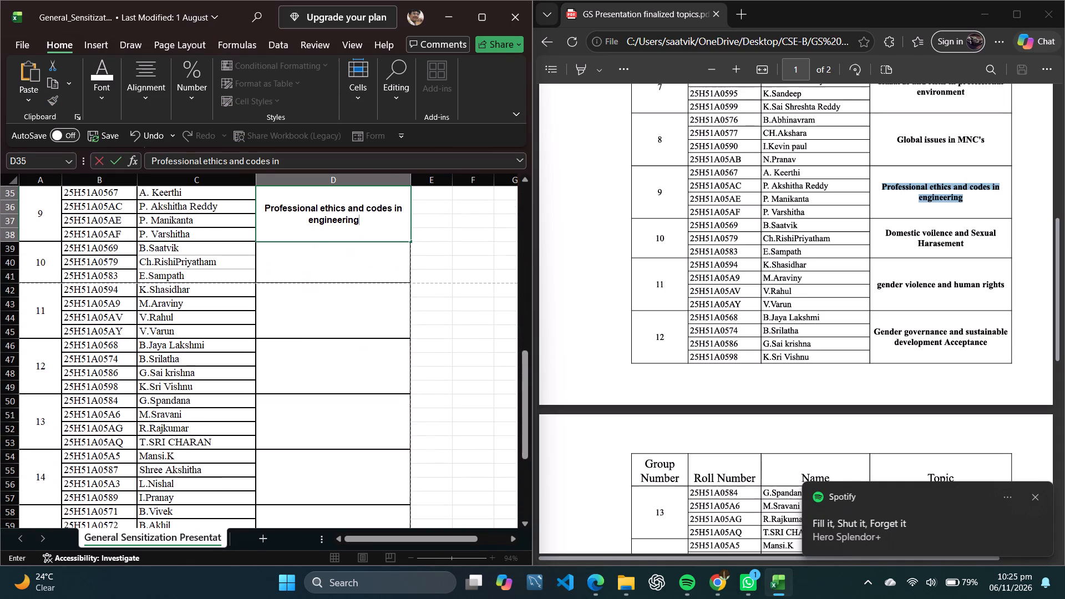
pyautogui.doubleClick(349, 270)
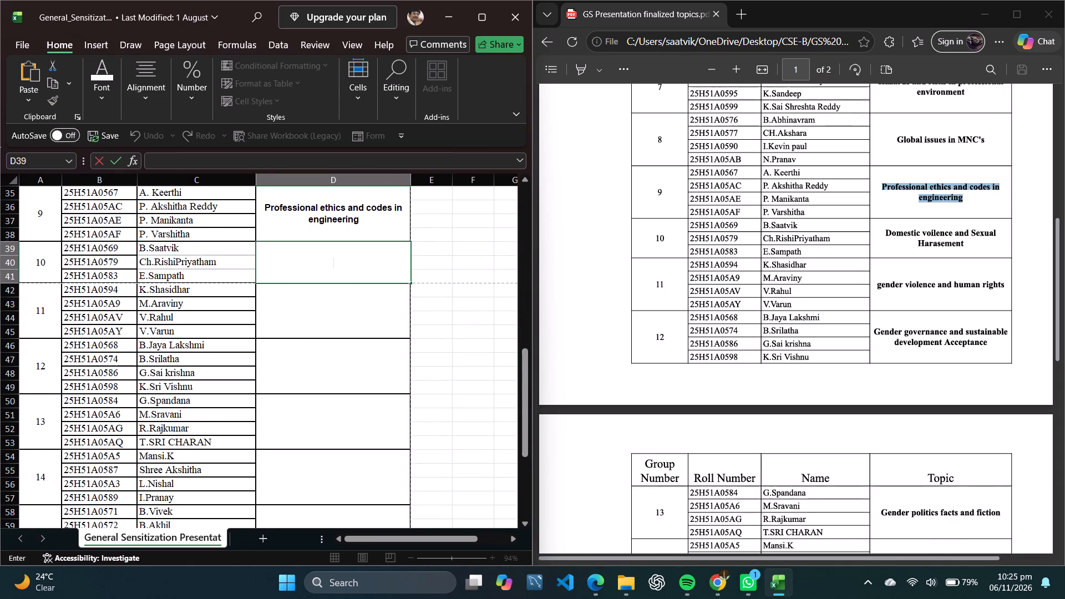
pyautogui.moveTo(880, 230); pyautogui.dragTo(965, 251)
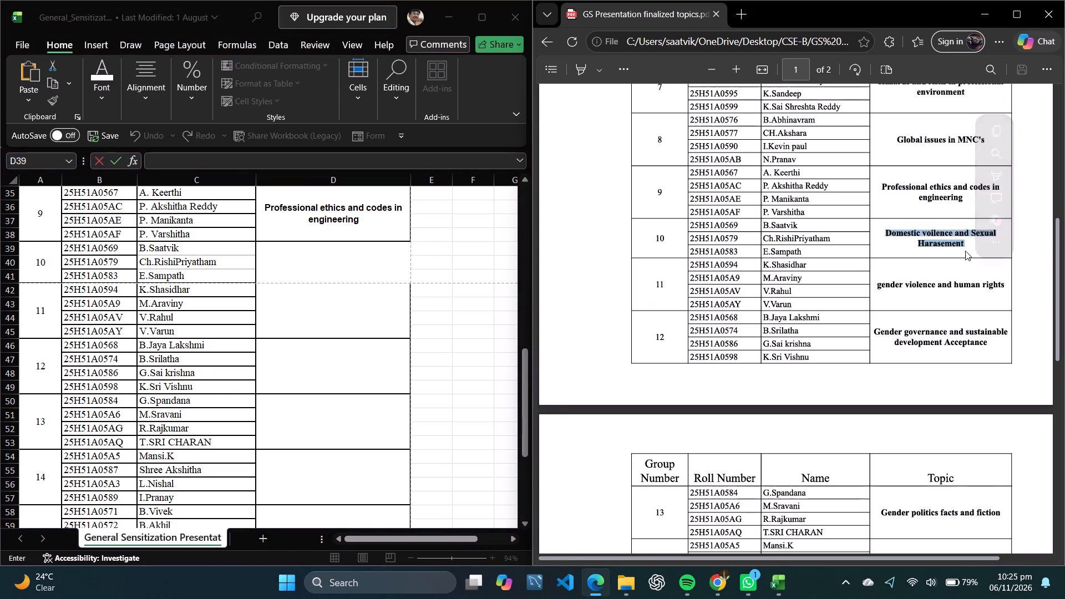
pyautogui.click(994, 128)
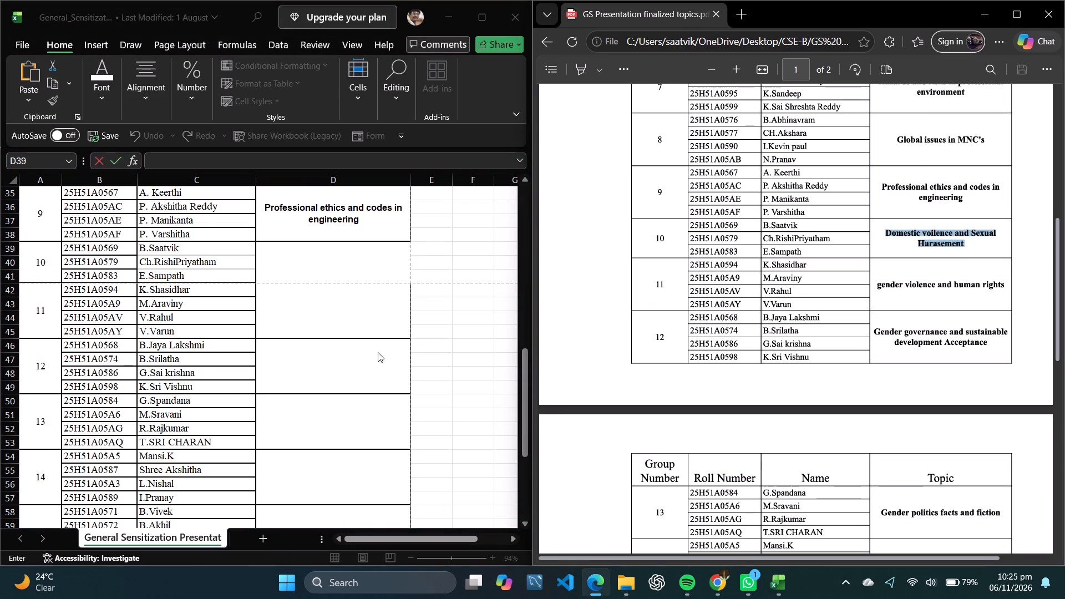
pyautogui.click(315, 263)
pyautogui.hotkey('ctrl', 'v')
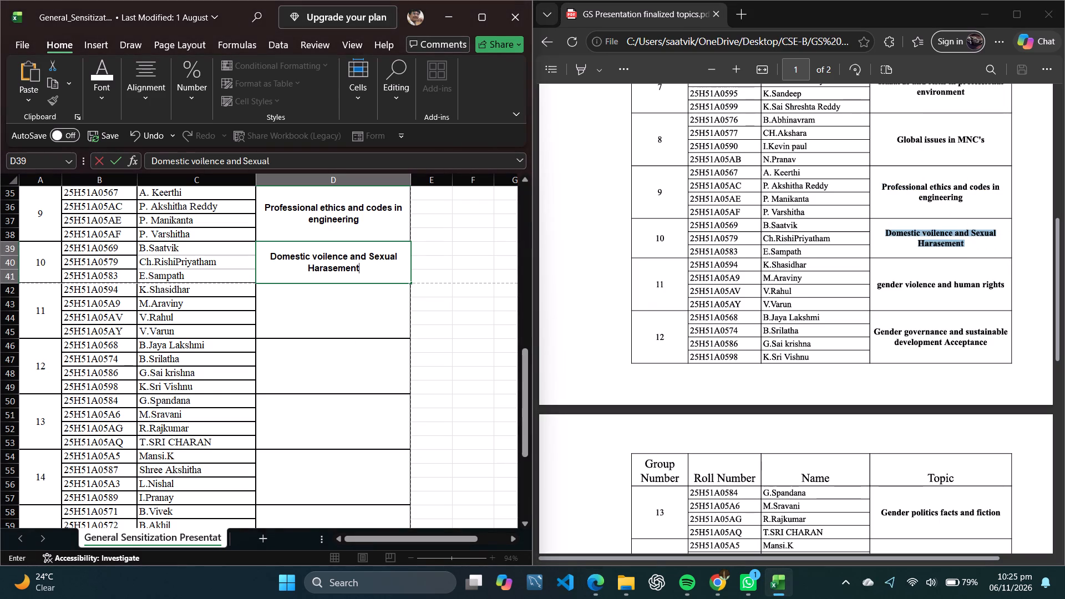
# Copy group 11's topic, "gender violence and human rights", from the PDF and paste it as text inside team 11's Topic cell, D42.
pyautogui.moveTo(878, 283); pyautogui.dragTo(931, 283)
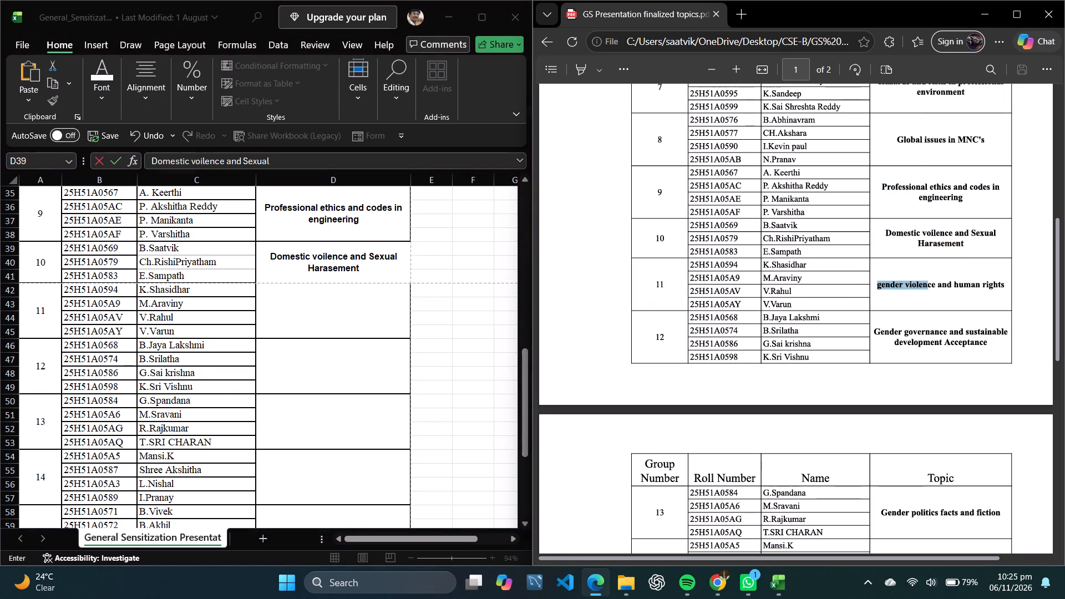
pyautogui.moveTo(931, 283); pyautogui.dragTo(1010, 283)
pyautogui.click(1037, 162)
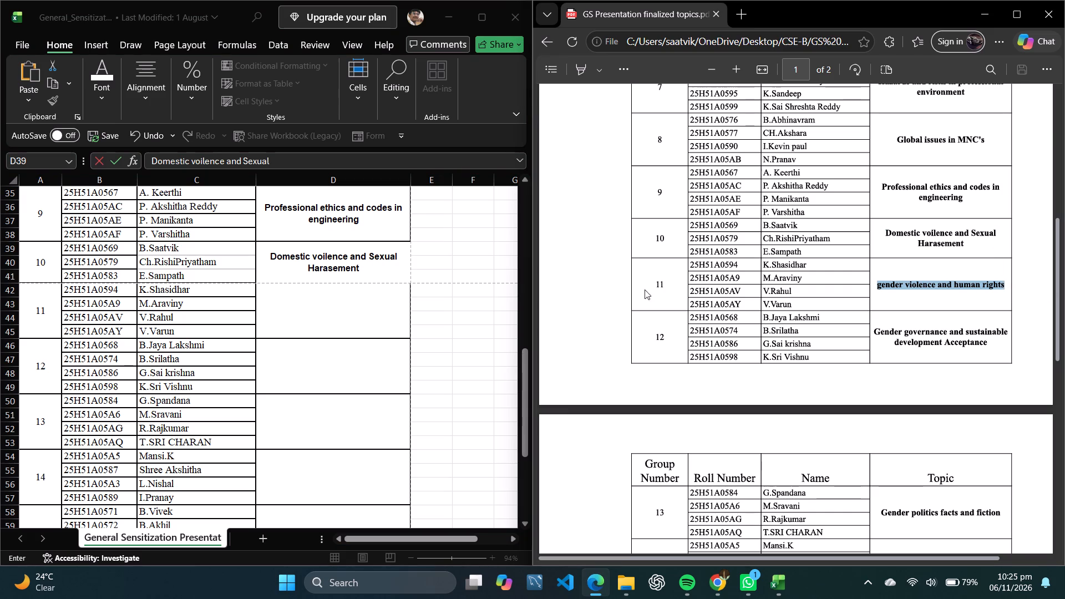
pyautogui.tripleClick(341, 318)
pyautogui.click(341, 318)
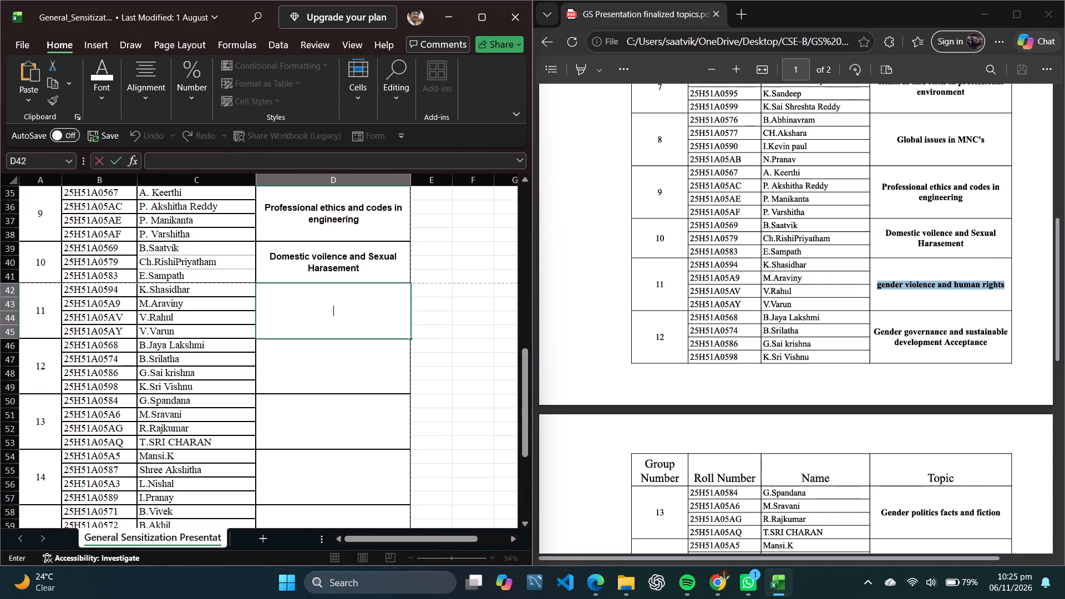
pyautogui.hotkey('ctrl', 'v')
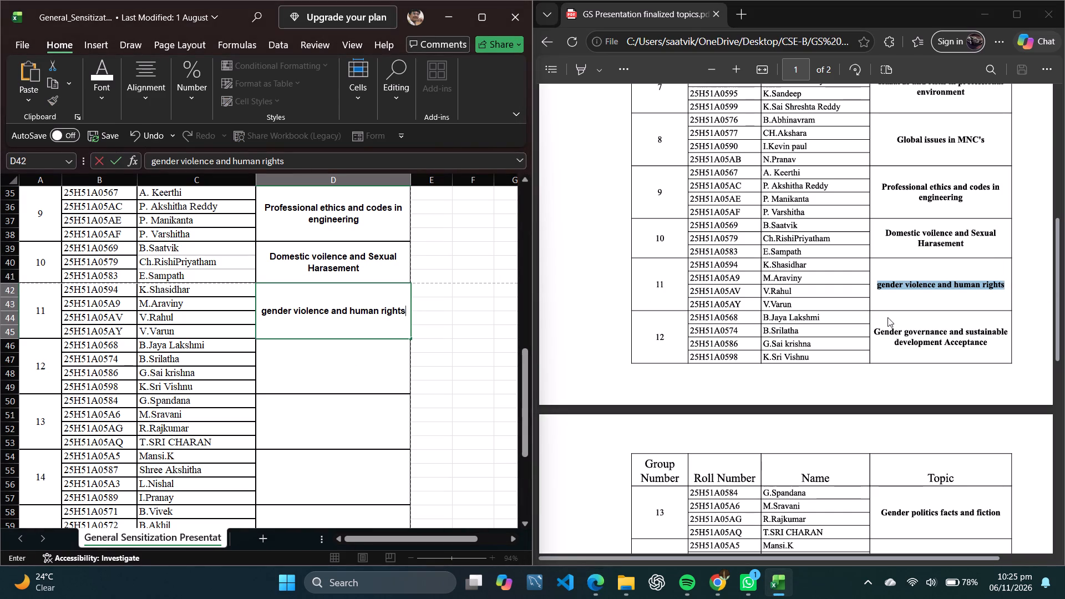
# Capitalize the first letter of team 11's topic in D42 so it begins with "Gender".
pyautogui.click(265, 312)
pyautogui.press('BackSpace')
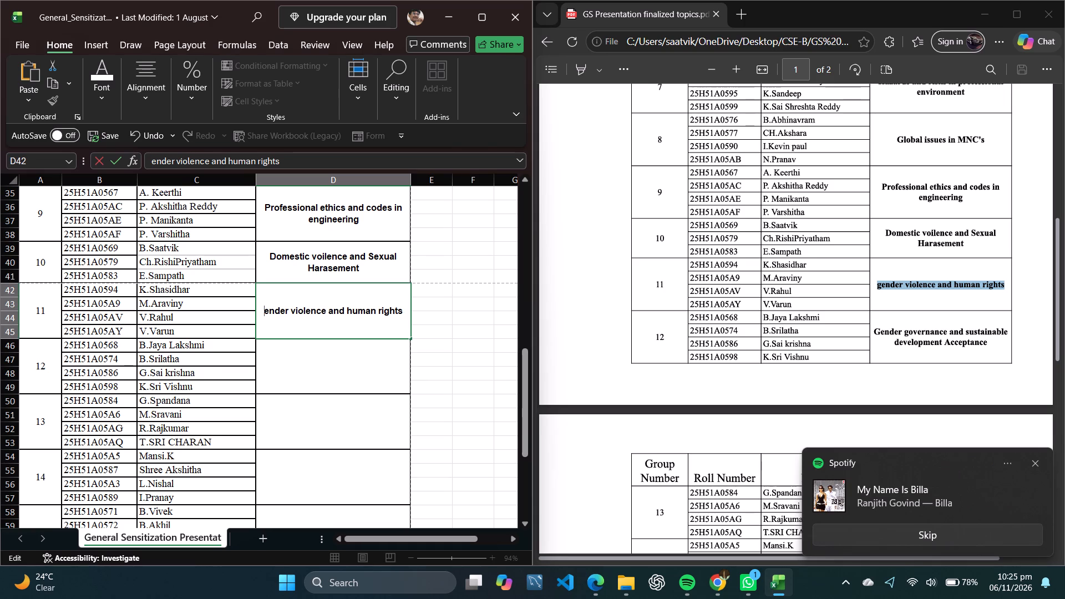
pyautogui.hotkey('shift', 'g')
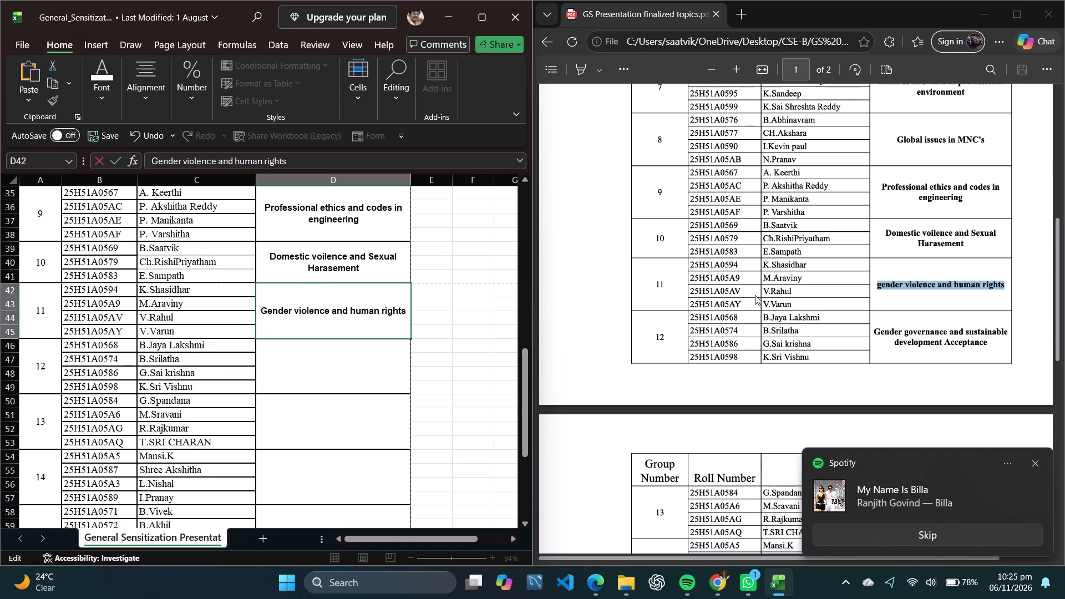
# Copy group 12's topic, "Gender governance and sustainable development Acceptance", from the PDF and paste it as text inside team 12's Topic cell, D46.
pyautogui.moveTo(875, 330); pyautogui.dragTo(988, 338)
pyautogui.click(1017, 212)
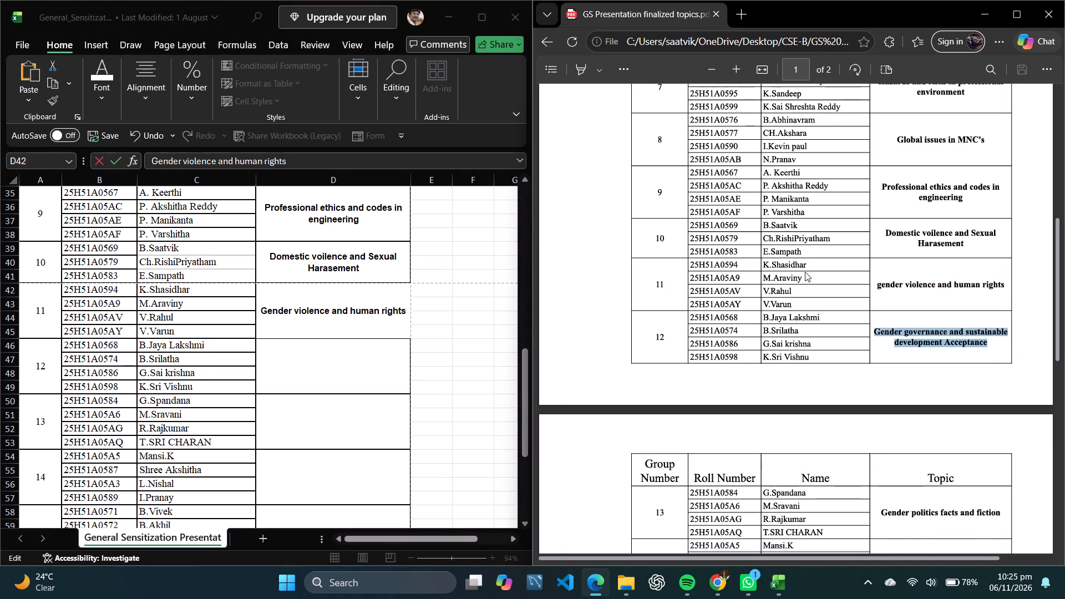
pyautogui.click(286, 362)
pyautogui.moveTo(287, 362); pyautogui.dragTo(296, 367)
pyautogui.doubleClick(342, 375)
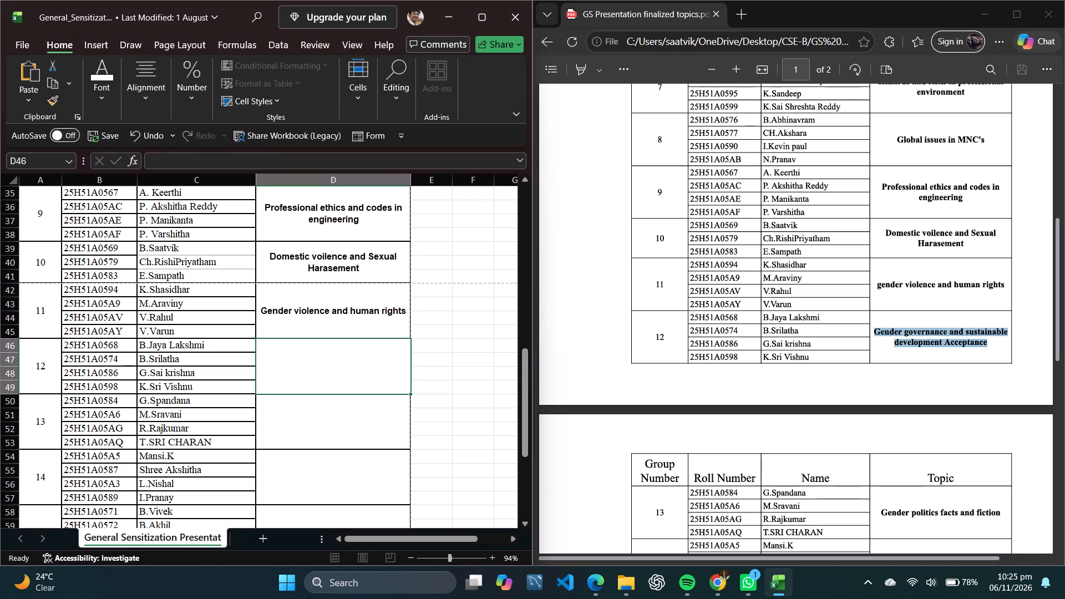
pyautogui.hotkey('ctrl', 'v')
# Copy group 13's topic, "Gender politics facts and fiction", from the PDF's second page and paste it as text inside team 13's Topic cell, D50.
pyautogui.scroll(-3, 343, 372)
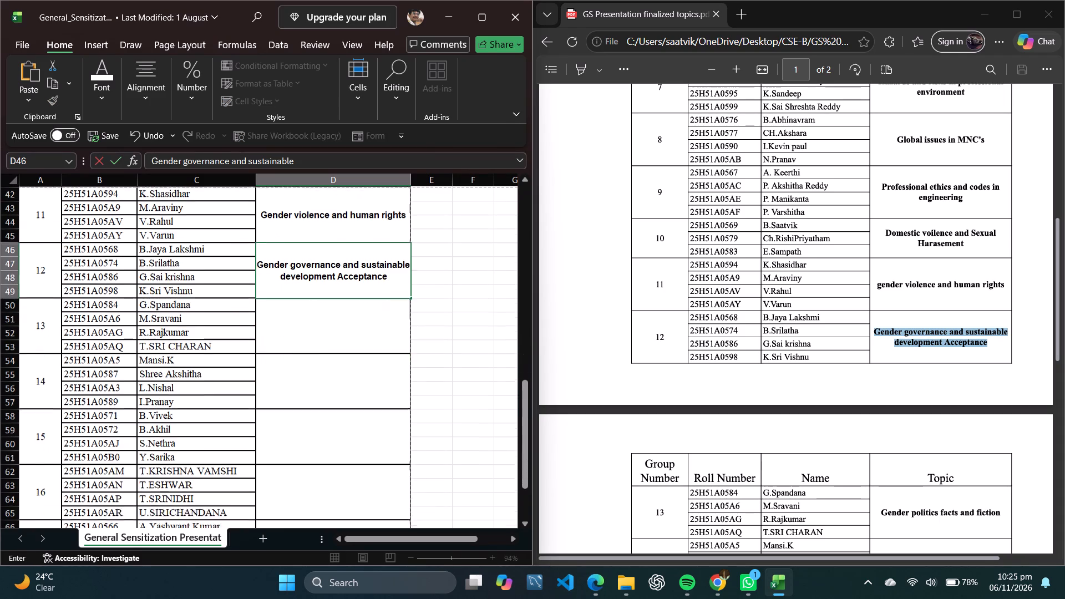
pyautogui.scroll(-2, 343, 372)
pyautogui.click(366, 234)
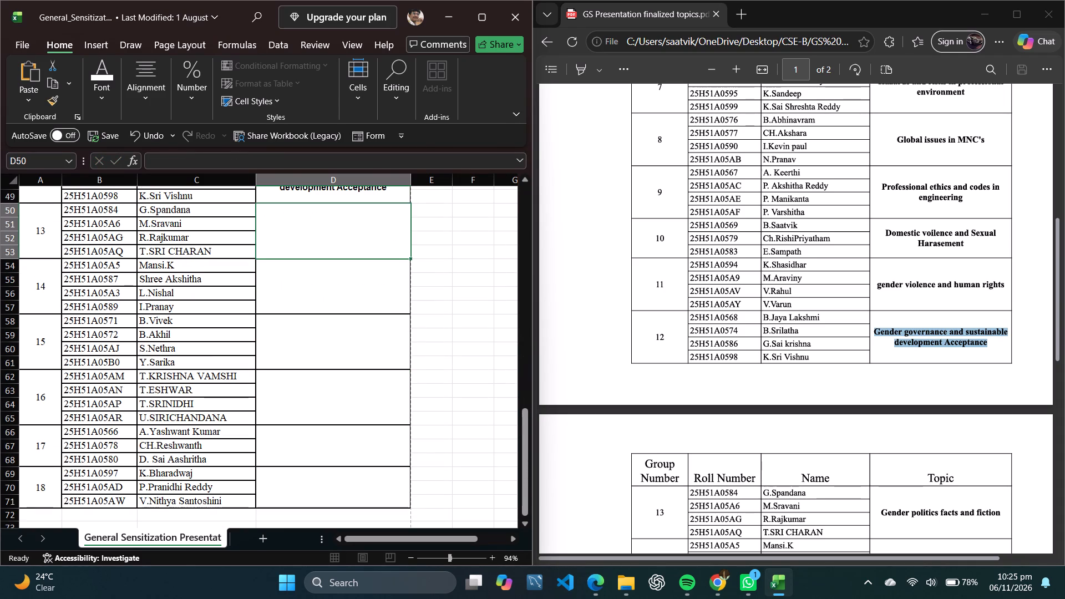
pyautogui.click(329, 238)
pyautogui.scroll(-4, 930, 331)
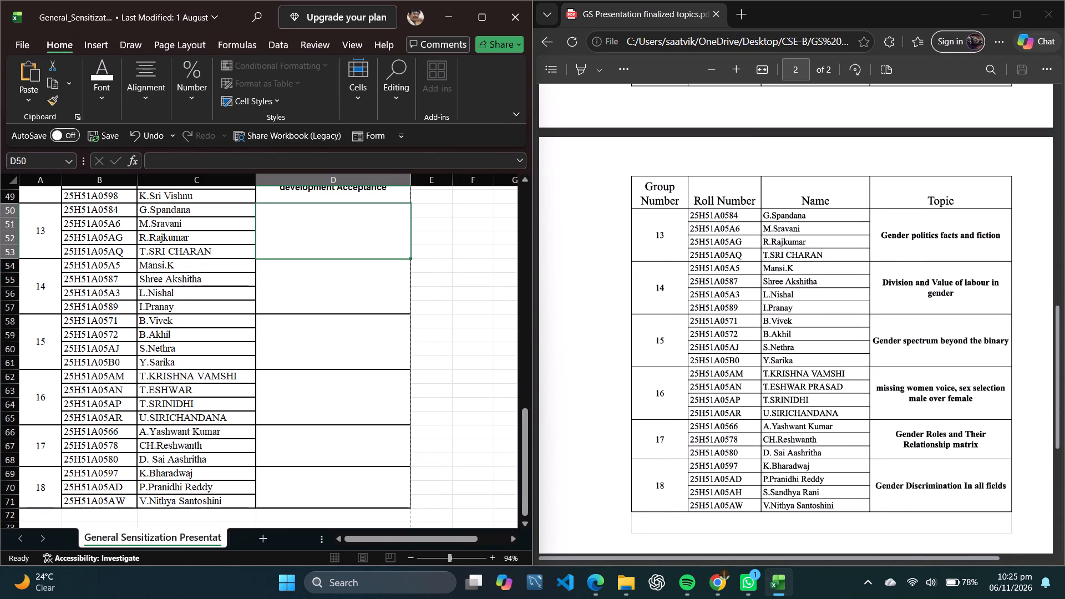
pyautogui.moveTo(881, 233); pyautogui.dragTo(1004, 233)
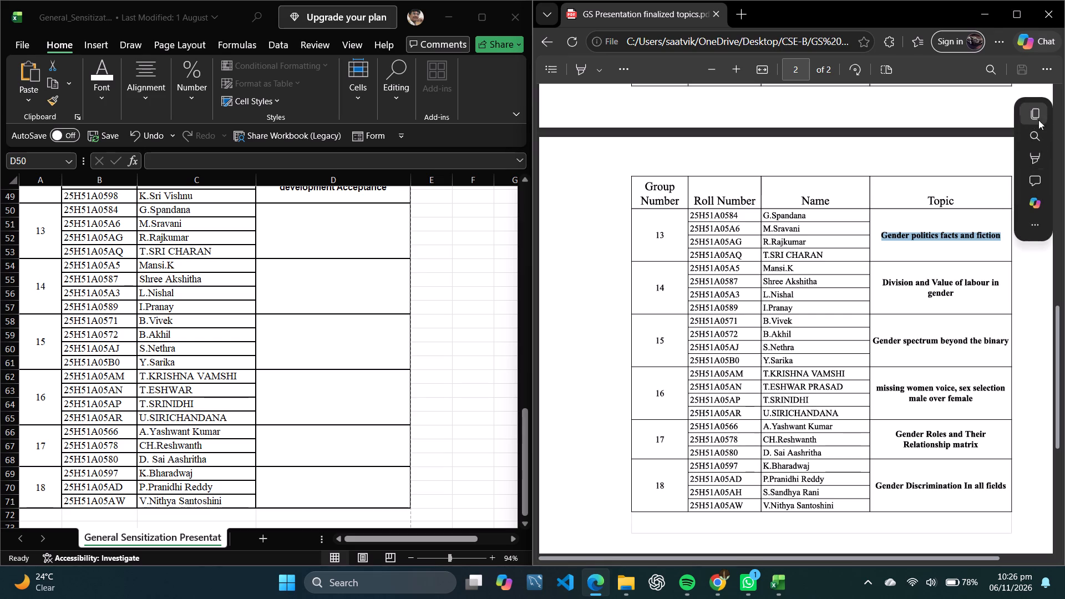
pyautogui.click(1038, 111)
pyautogui.doubleClick(346, 234)
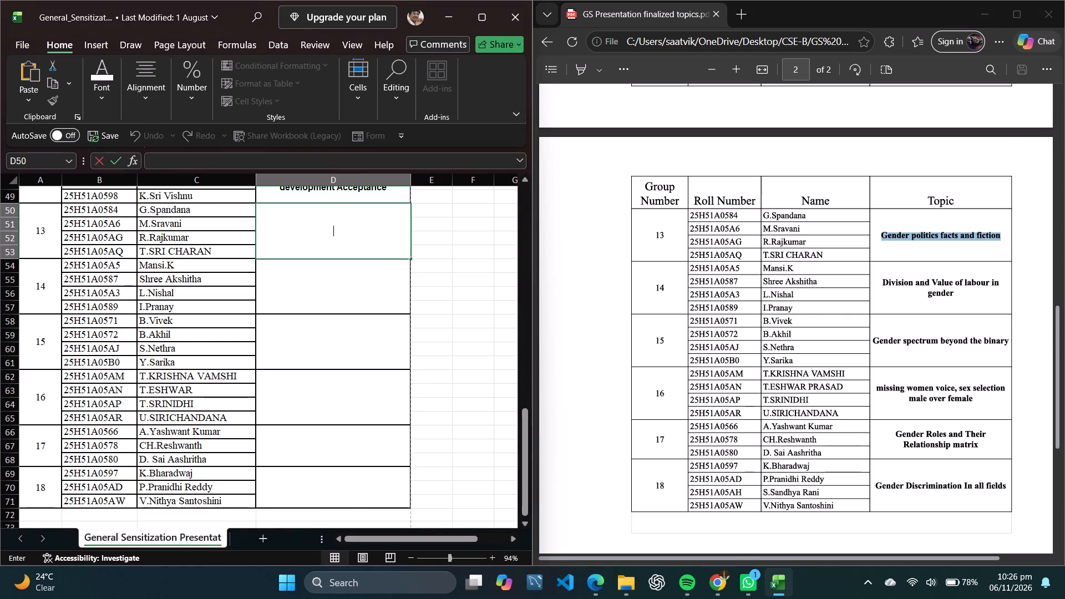
pyautogui.hotkey('ctrl', 'v')
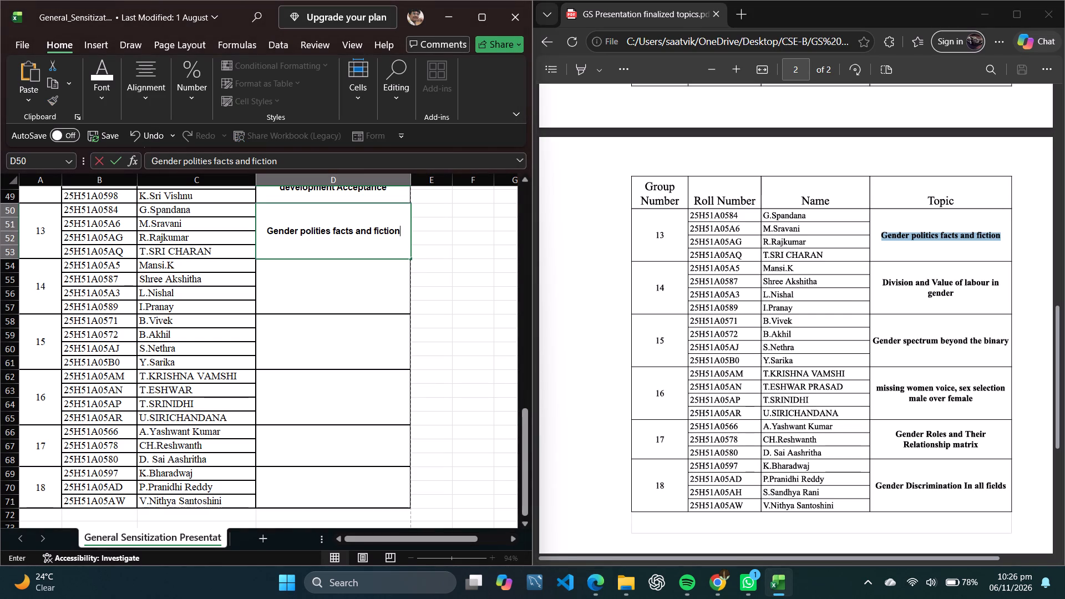
# Copy group 14's topic, "Division and Value of labour in gender", from the PDF and paste it as text inside team 14's Topic cell, D54.
pyautogui.moveTo(876, 281); pyautogui.dragTo(956, 293)
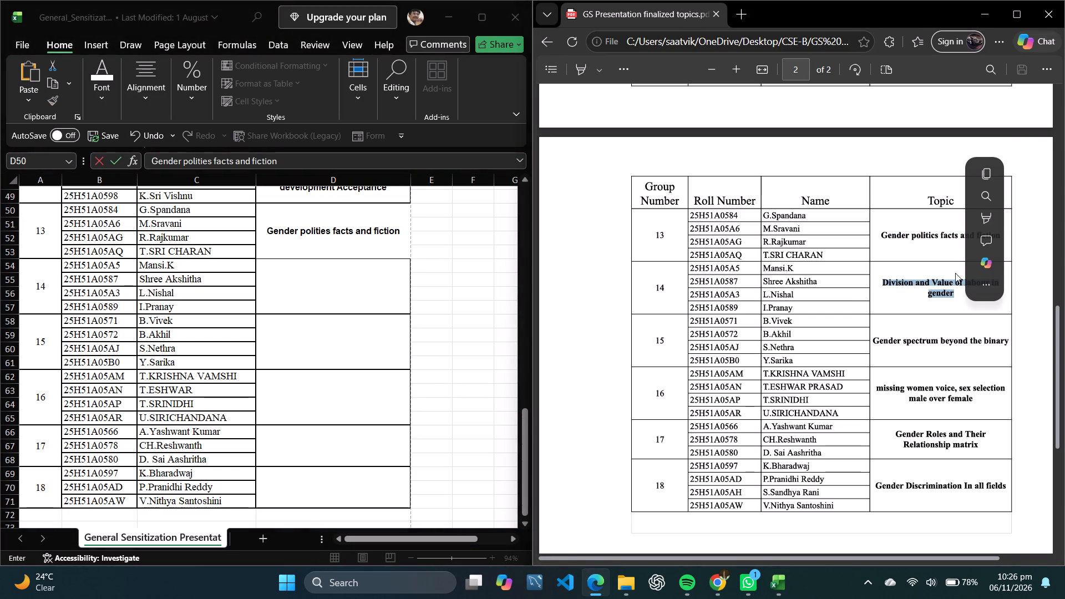
pyautogui.hotkey('ctrl', 'c')
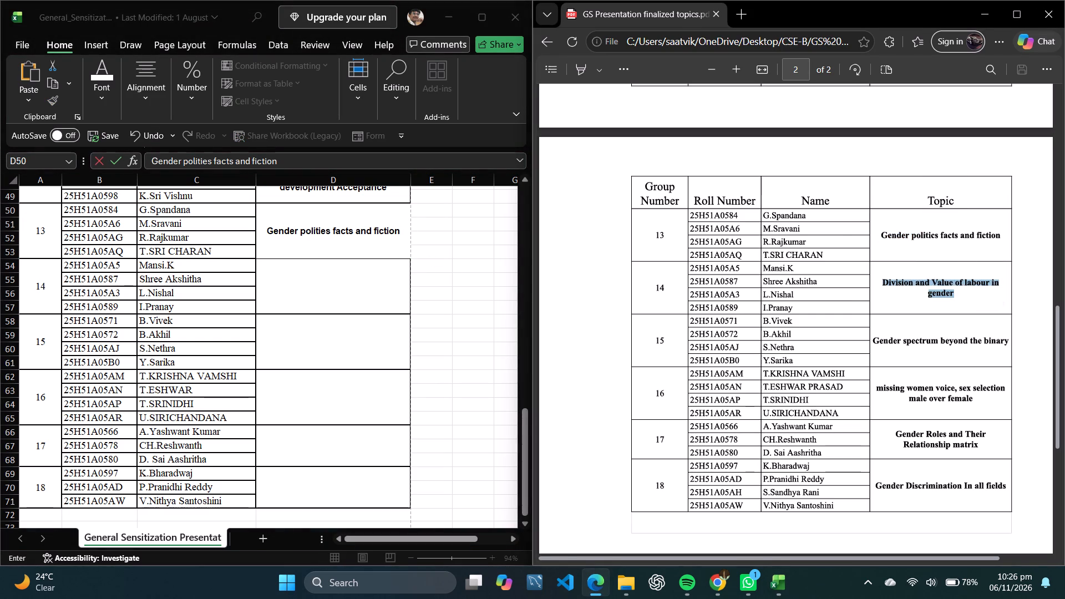
pyautogui.tripleClick(324, 287)
pyautogui.click(324, 287)
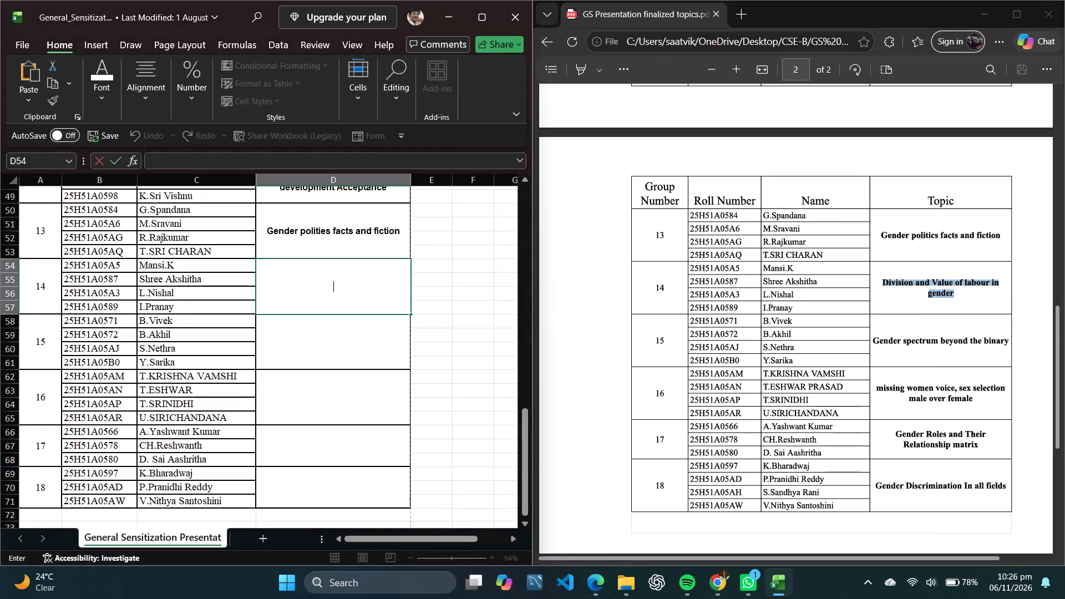
pyautogui.hotkey('ctrl', 'v')
# Copy group 15's topic, "Gender spectrum beyond the binary", from the PDF and paste it as text inside team 15's Topic cell, D58.
pyautogui.moveTo(331, 329); pyautogui.dragTo(329, 334)
pyautogui.doubleClick(329, 334)
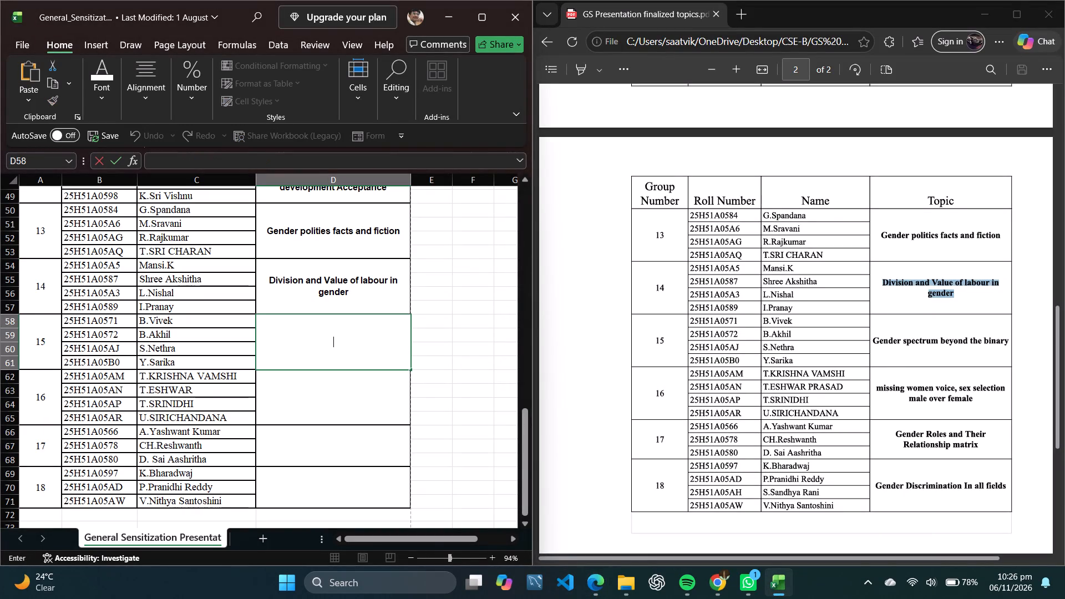
pyautogui.moveTo(873, 342); pyautogui.dragTo(1028, 342)
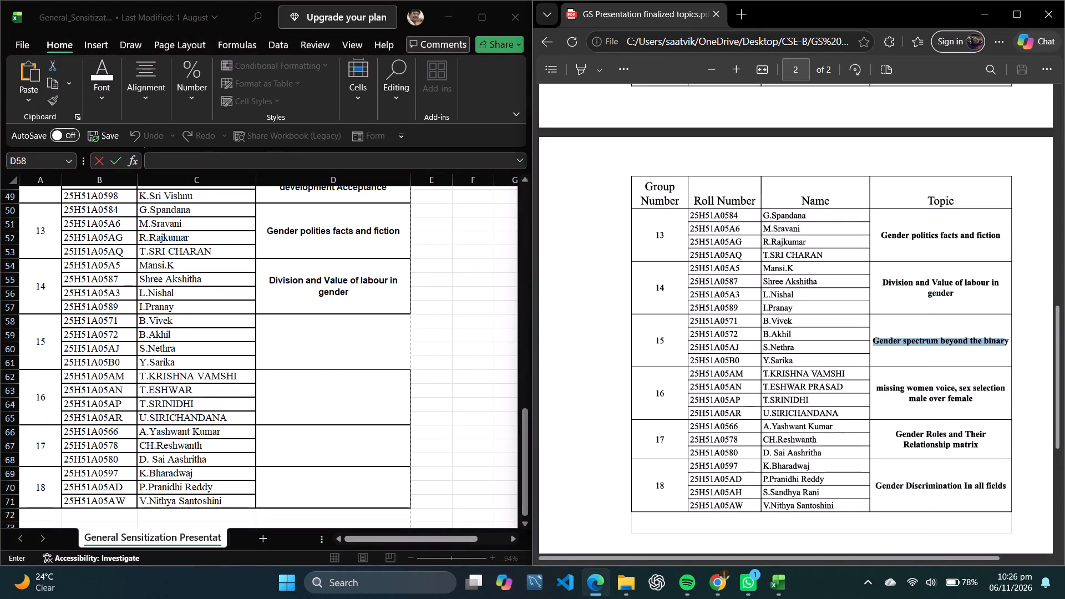
pyautogui.moveTo(1028, 342); pyautogui.dragTo(1010, 345)
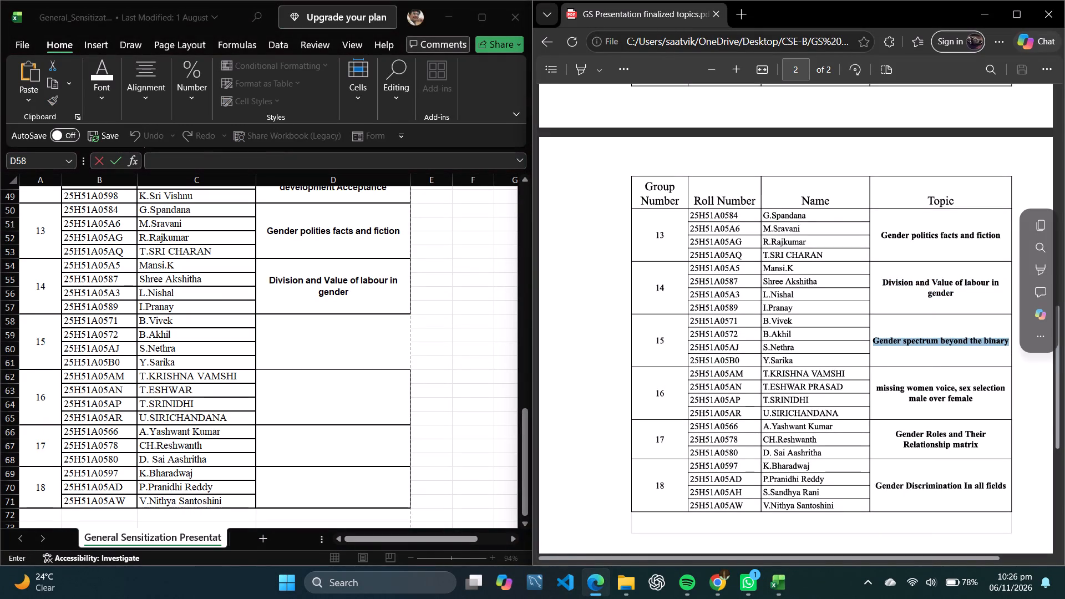
pyautogui.hotkey('ctrl', 'c')
pyautogui.doubleClick(329, 348)
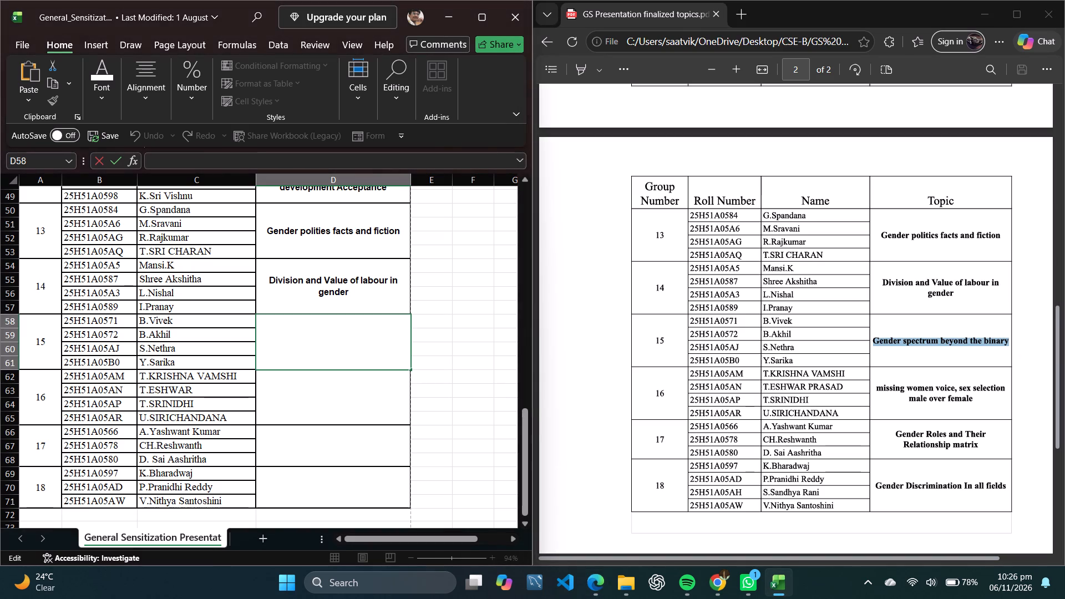
pyautogui.hotkey('ctrl', 'v')
# Copy group 16's topic, "missing women voice, sex selection male over female", from the PDF and paste it as text inside team 16's cell, D62.
pyautogui.doubleClick(319, 390)
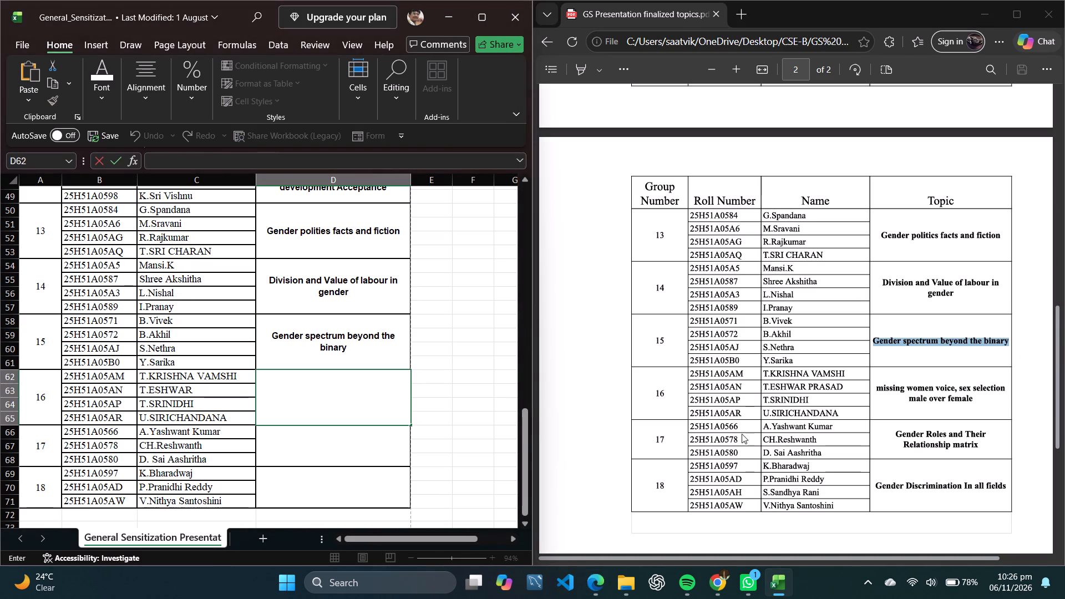
pyautogui.moveTo(873, 387); pyautogui.dragTo(965, 403)
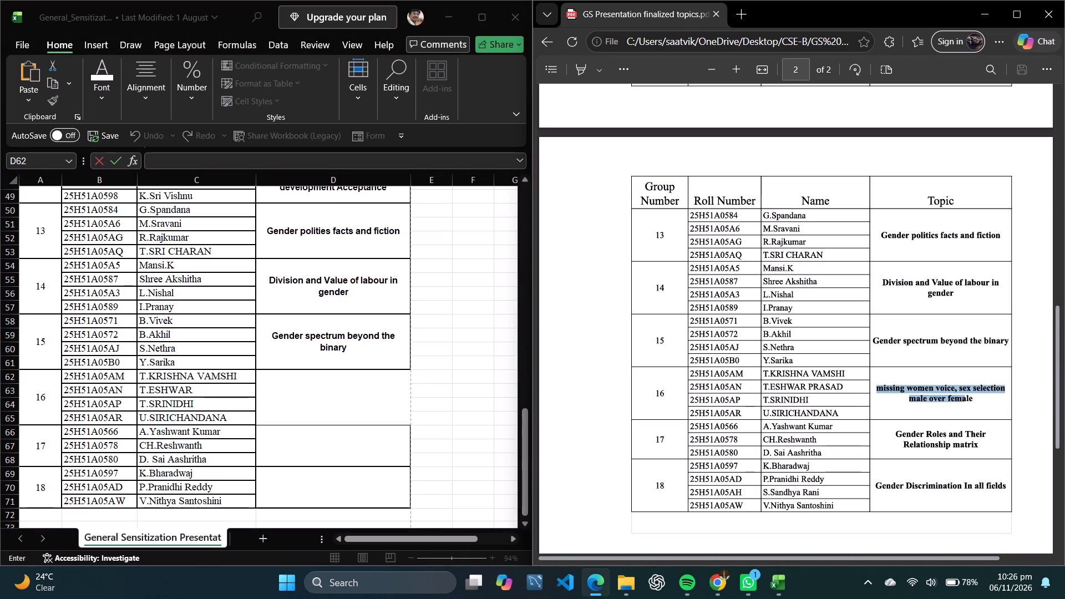
pyautogui.moveTo(965, 403); pyautogui.dragTo(972, 403)
pyautogui.hotkey('ctrl', 'c')
pyautogui.click(325, 408)
pyautogui.hotkey('ctrl', 'v')
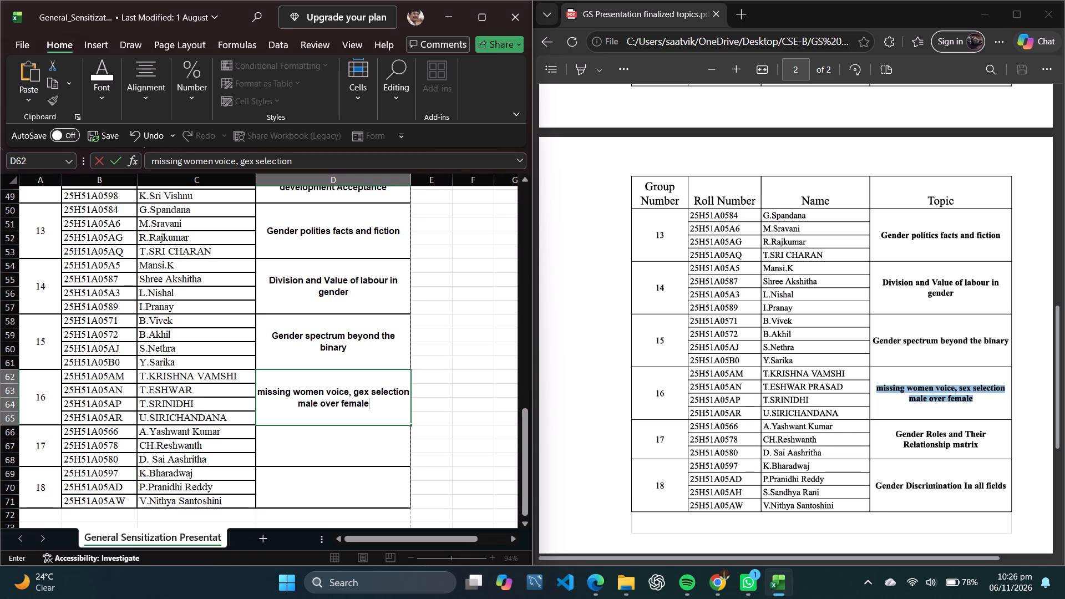
# Copy group 17's topic, "Gender Roles and Their Relationship matrix", from the PDF and paste it as text inside team 17's Topic cell, D66.
pyautogui.click(894, 438)
pyautogui.moveTo(894, 438); pyautogui.dragTo(943, 448)
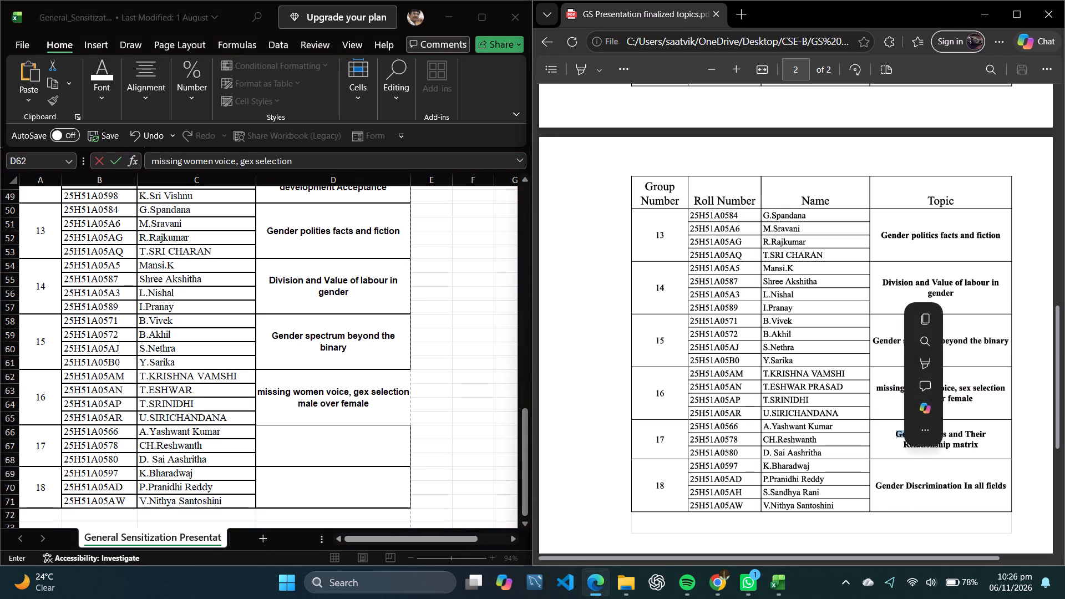
pyautogui.moveTo(943, 448); pyautogui.dragTo(977, 449)
pyautogui.click(979, 448)
pyautogui.moveTo(980, 446); pyautogui.dragTo(869, 438)
pyautogui.hotkey('ctrl', 'c')
pyautogui.doubleClick(310, 443)
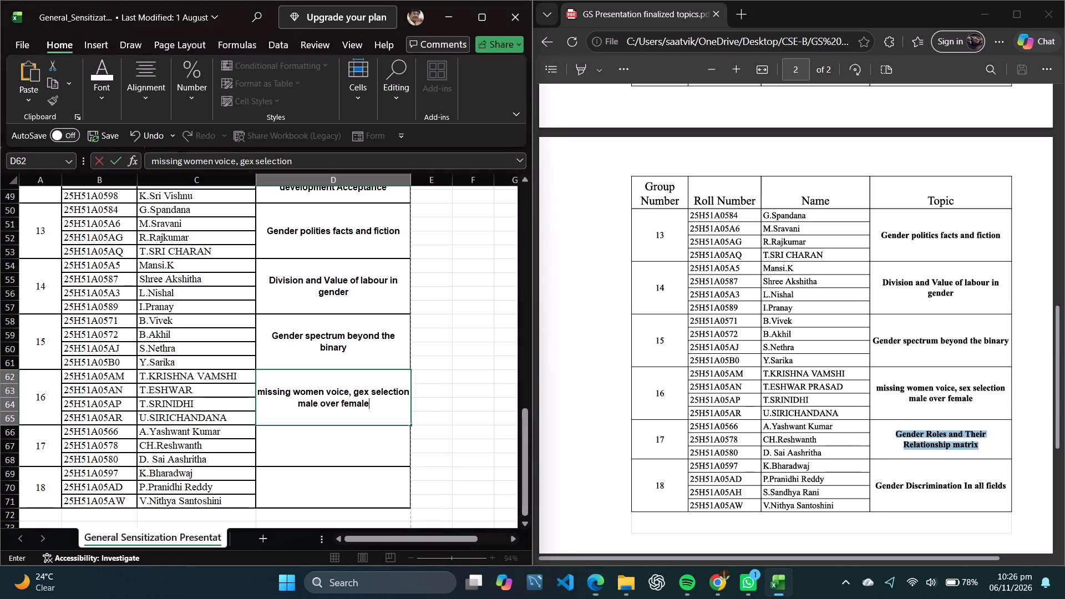
pyautogui.doubleClick(310, 443)
pyautogui.click(314, 443)
pyautogui.doubleClick(344, 445)
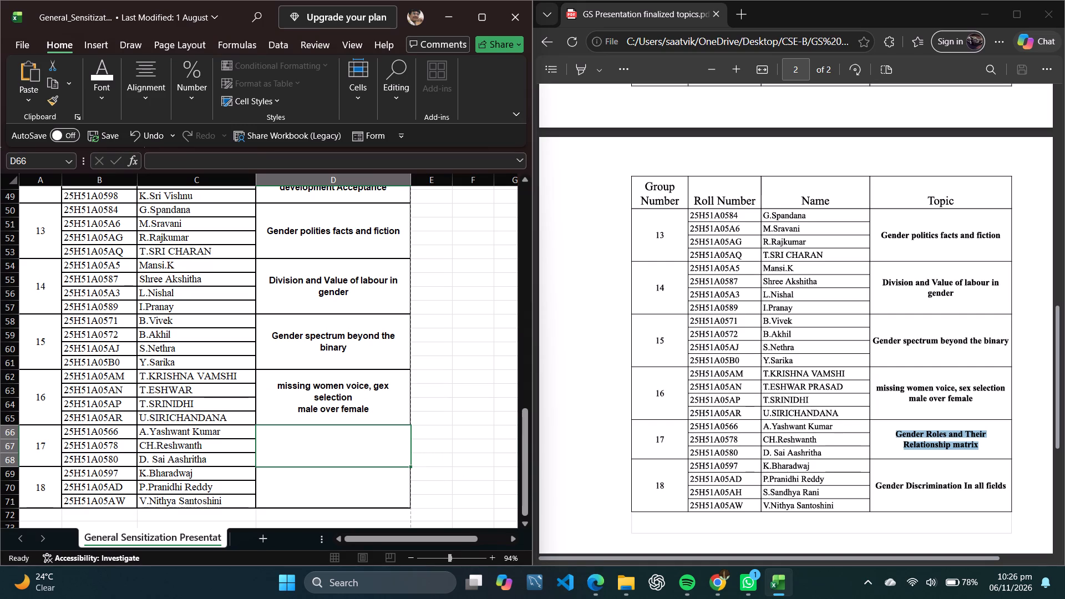
pyautogui.hotkey('ctrl', 'v')
# Copy group 18's topic from the PDF into team 18's Topic cell, D69, so it reads "Gender Discrimination In all fields".
pyautogui.doubleClick(339, 490)
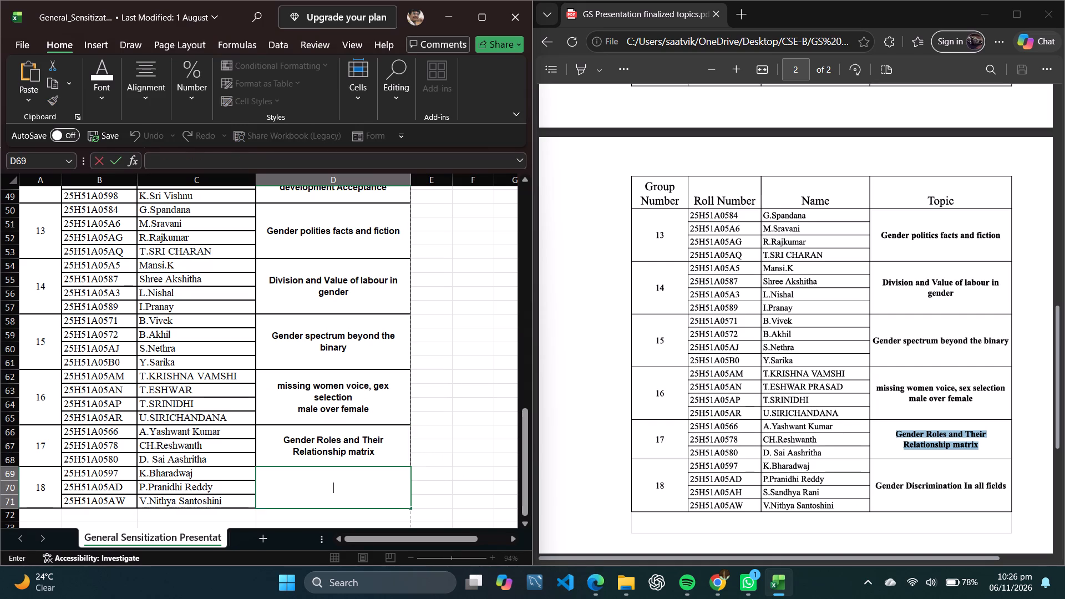
pyautogui.moveTo(874, 483); pyautogui.dragTo(1013, 486)
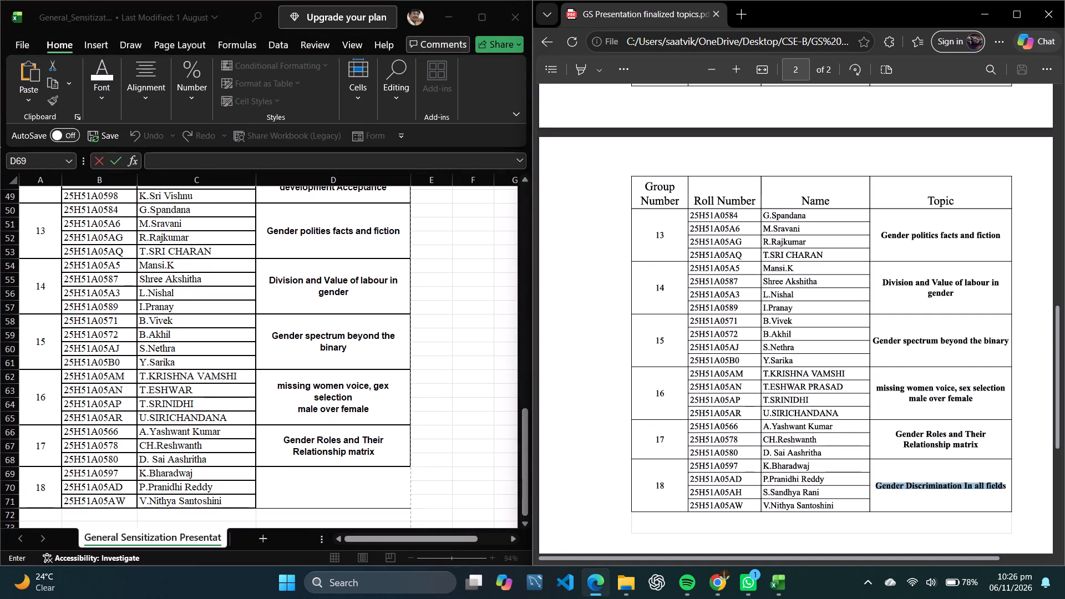
pyautogui.moveTo(1013, 486); pyautogui.dragTo(1010, 483)
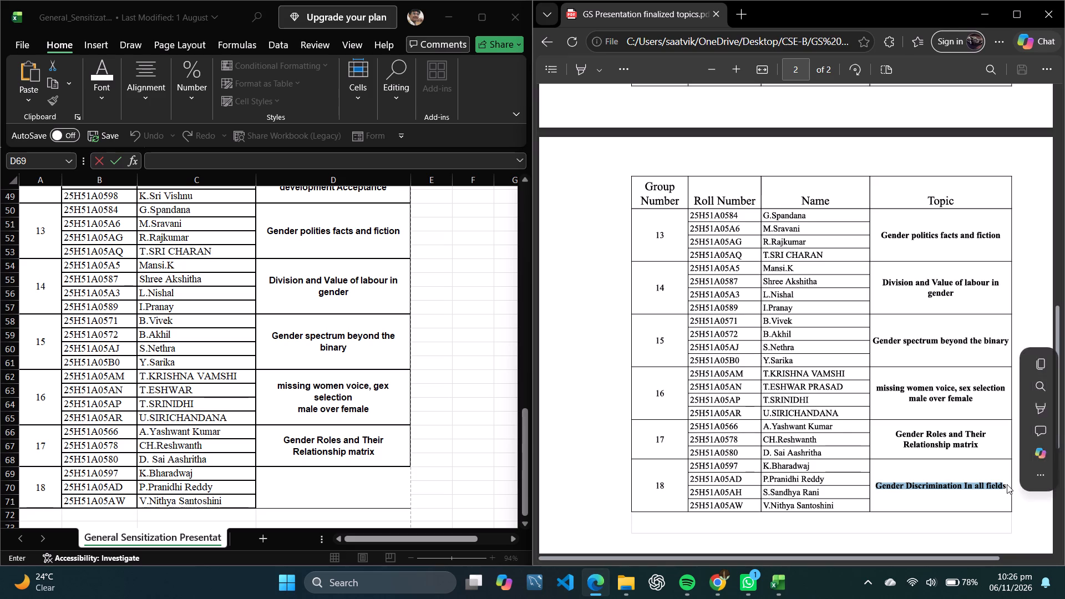
pyautogui.hotkey('ctrl', 'c')
pyautogui.click(372, 481)
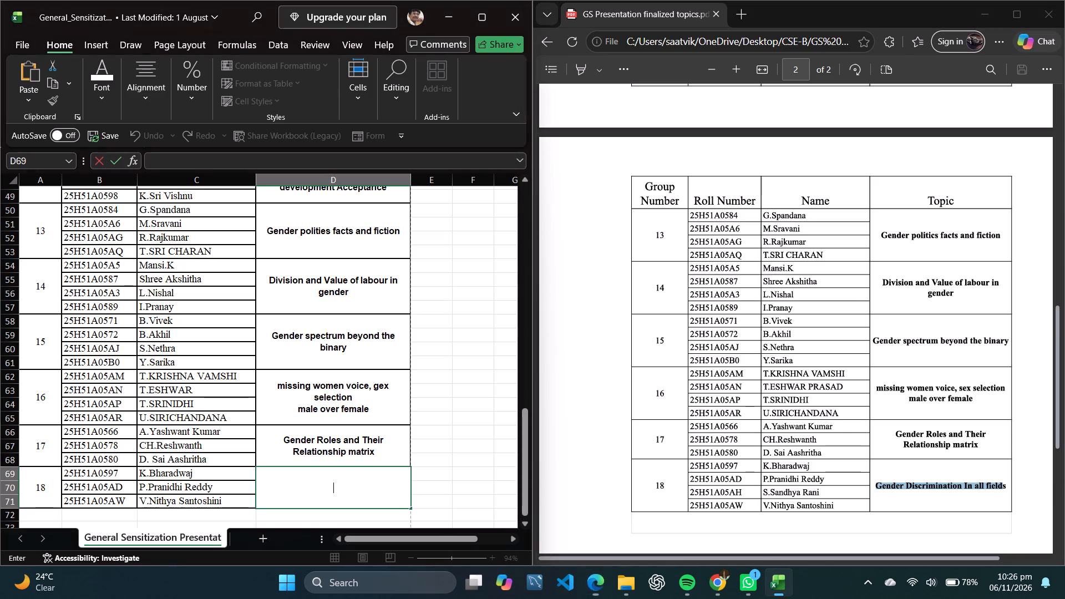
pyautogui.hotkey('ctrl', 'v')
pyautogui.press('s')
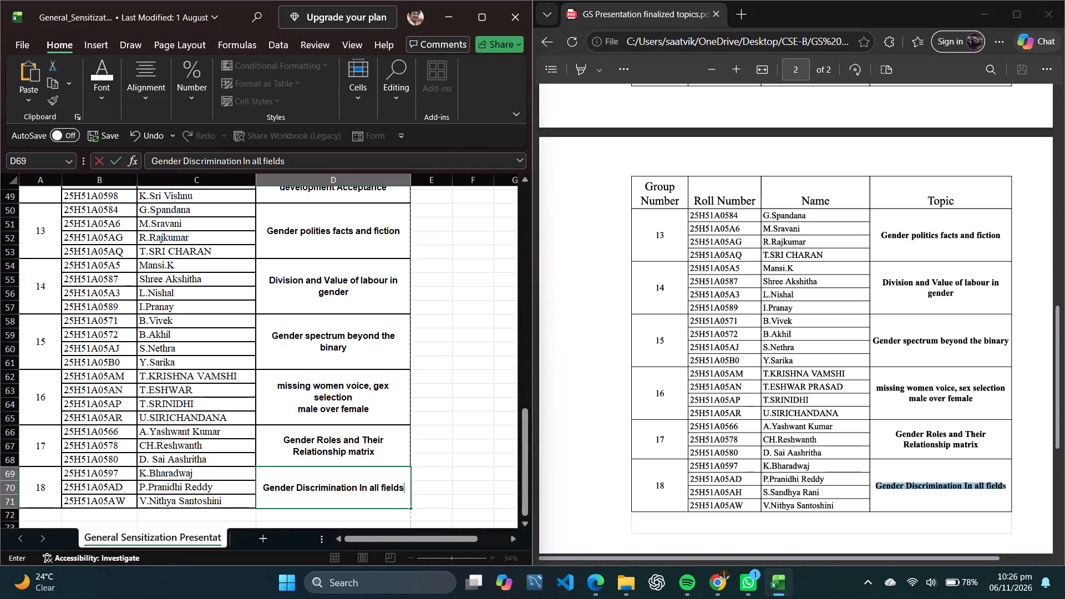
# Capitalize the first letter of team 16's topic in D62 so it starts with "Missing".
pyautogui.click(289, 385)
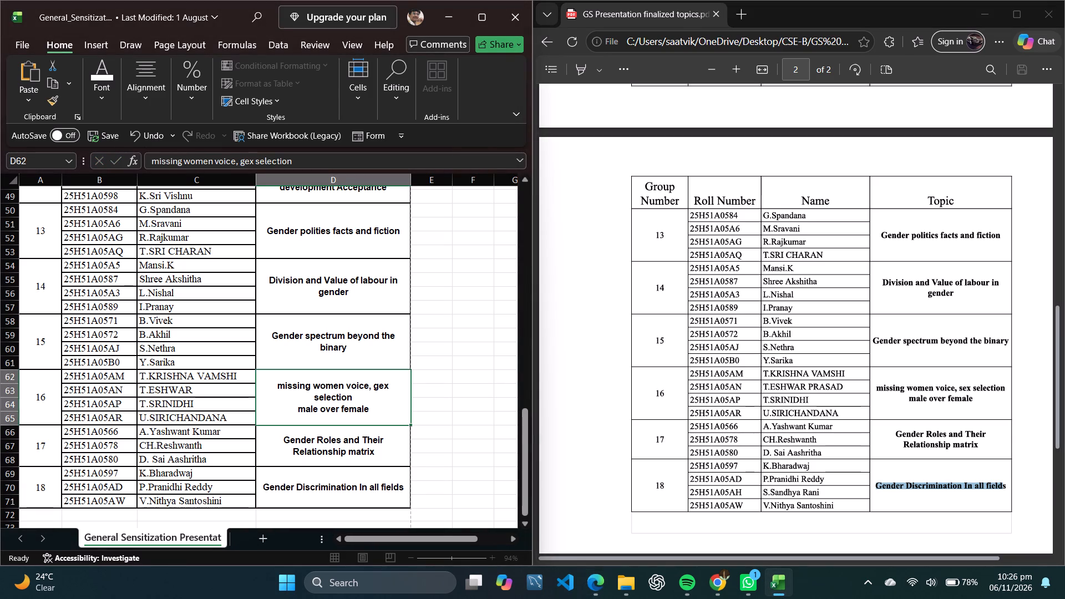
pyautogui.doubleClick(286, 388)
pyautogui.click(288, 388)
pyautogui.click(293, 387)
pyautogui.doubleClick(315, 393)
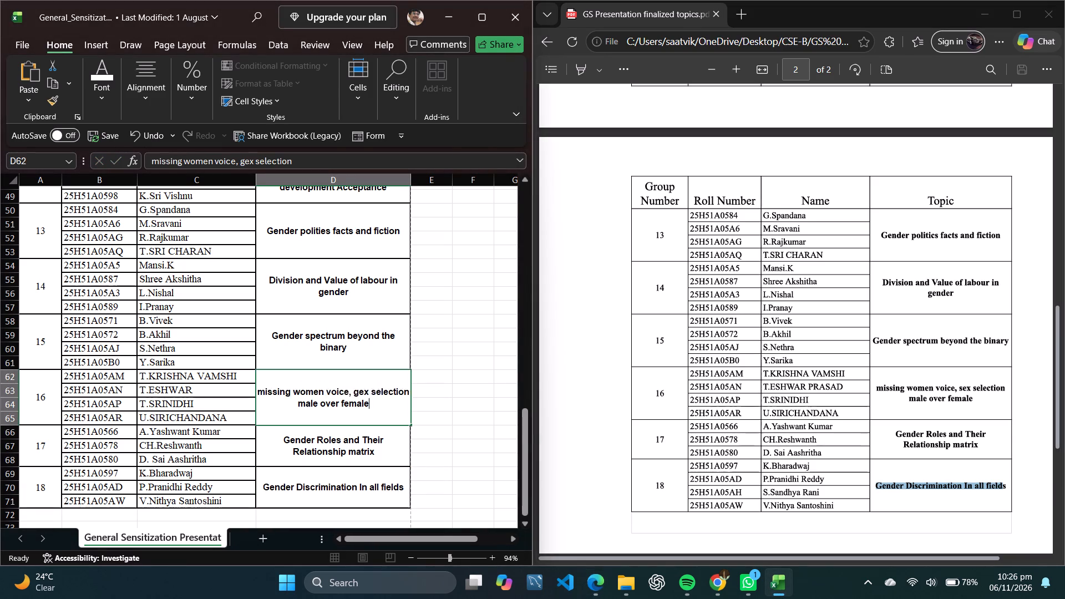
pyautogui.click(265, 389)
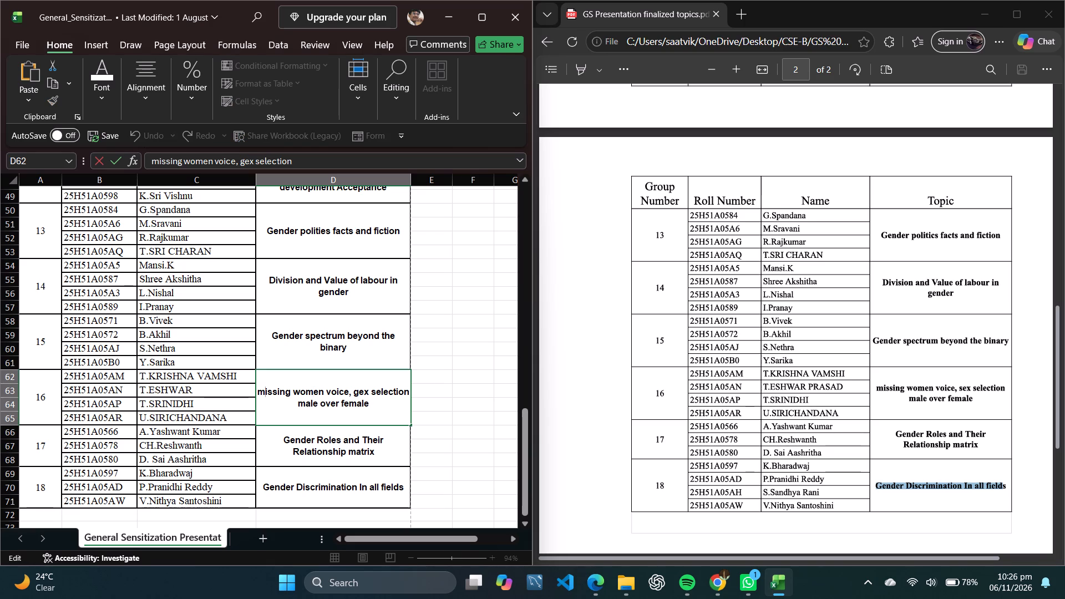
pyautogui.press('BackSpace')
pyautogui.hotkey('shift', 'm')
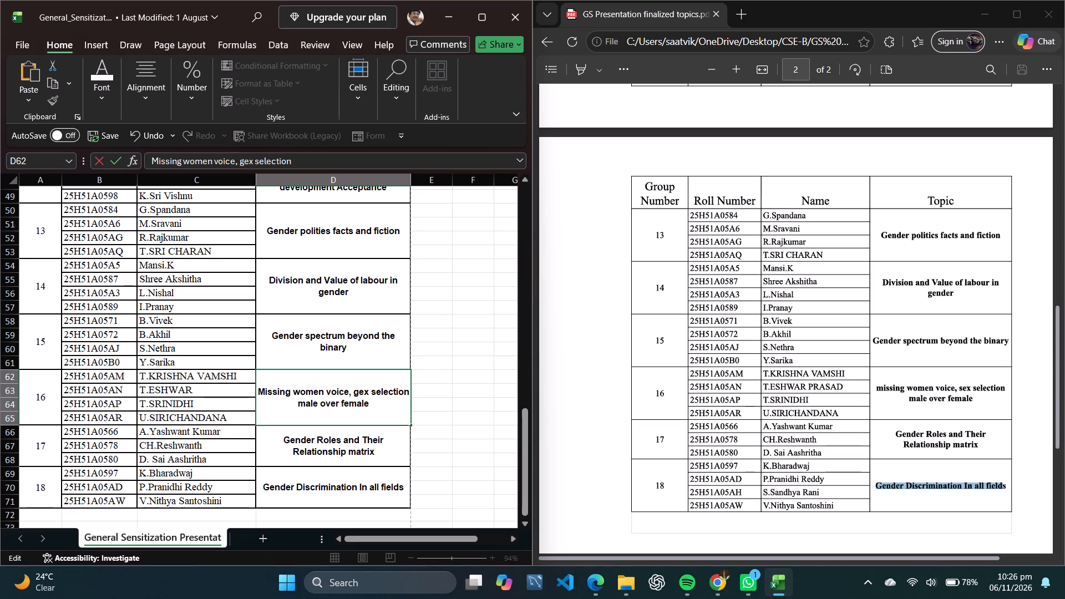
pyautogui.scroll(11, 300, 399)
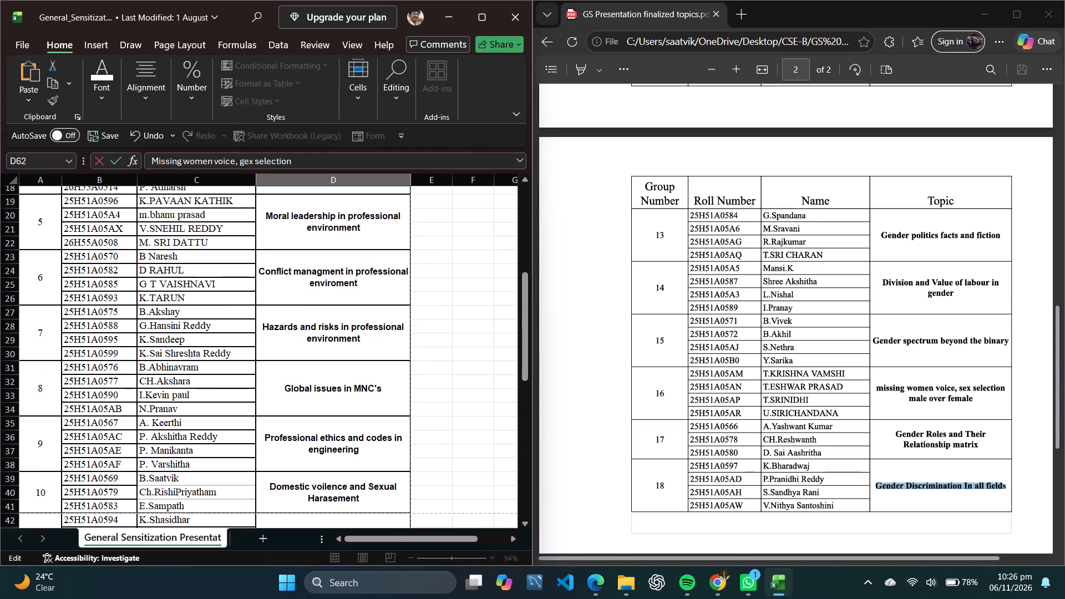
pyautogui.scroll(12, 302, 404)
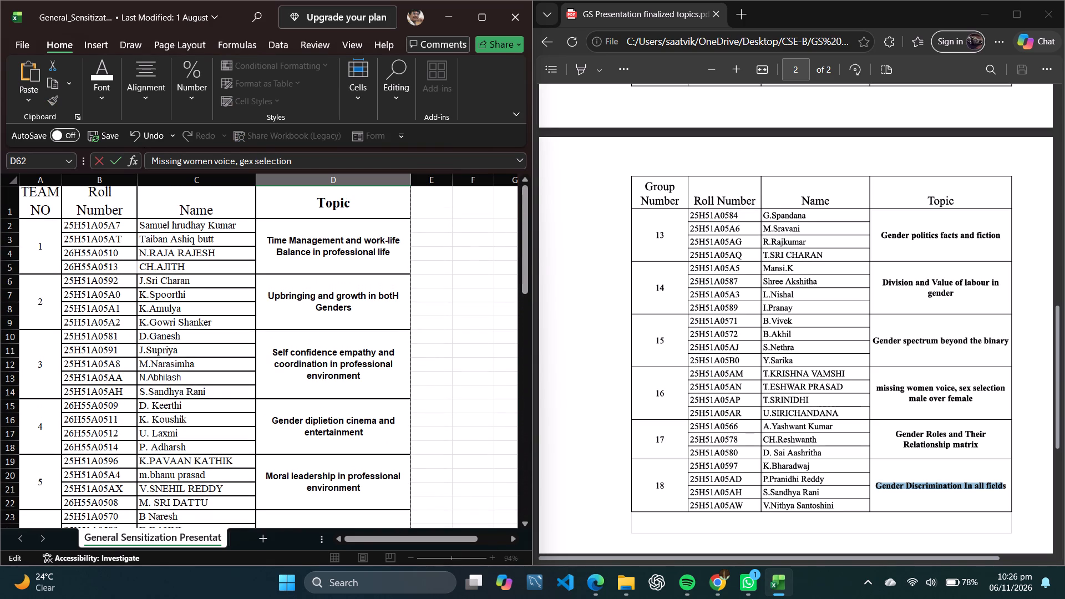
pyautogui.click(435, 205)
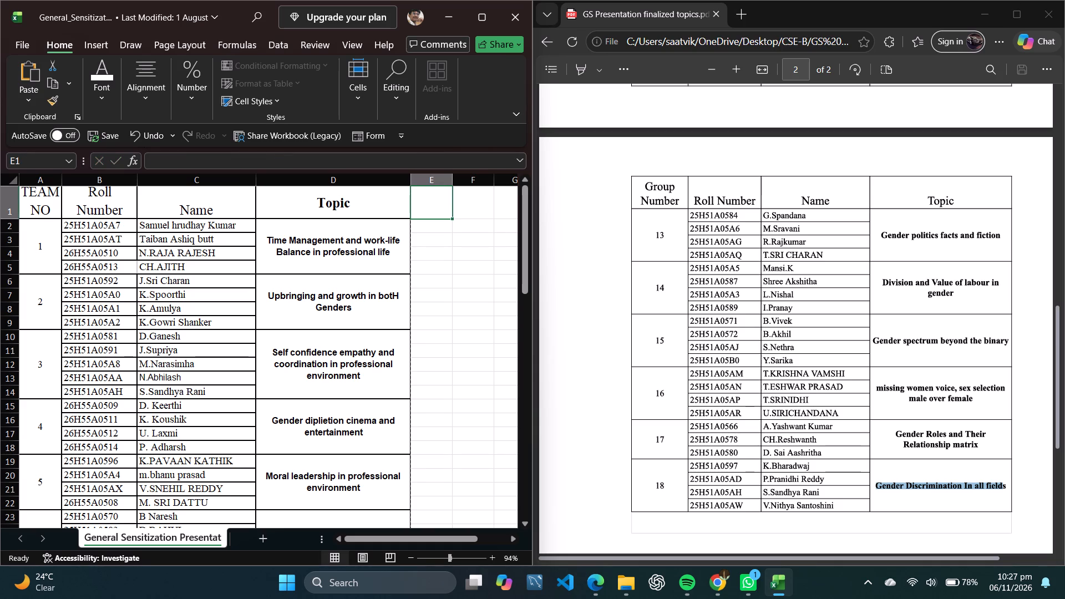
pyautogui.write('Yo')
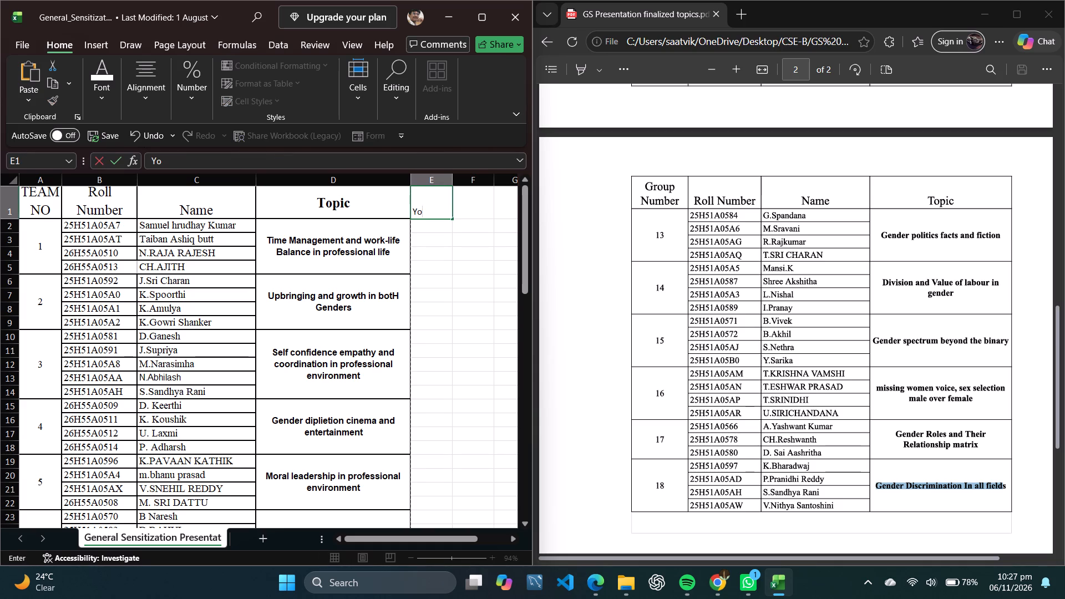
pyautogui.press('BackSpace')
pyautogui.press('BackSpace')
# Make the whole header row 1 bold and align its text vertically to the middle of the cells.
pyautogui.click(363, 205)
pyautogui.click(187, 197)
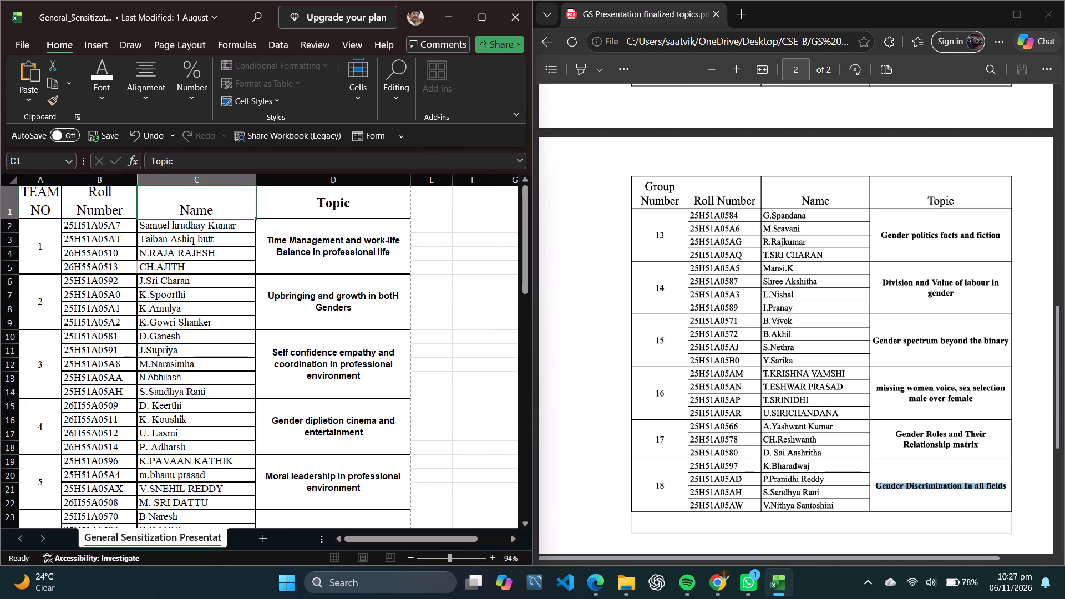
pyautogui.click(6, 208)
pyautogui.click(112, 95)
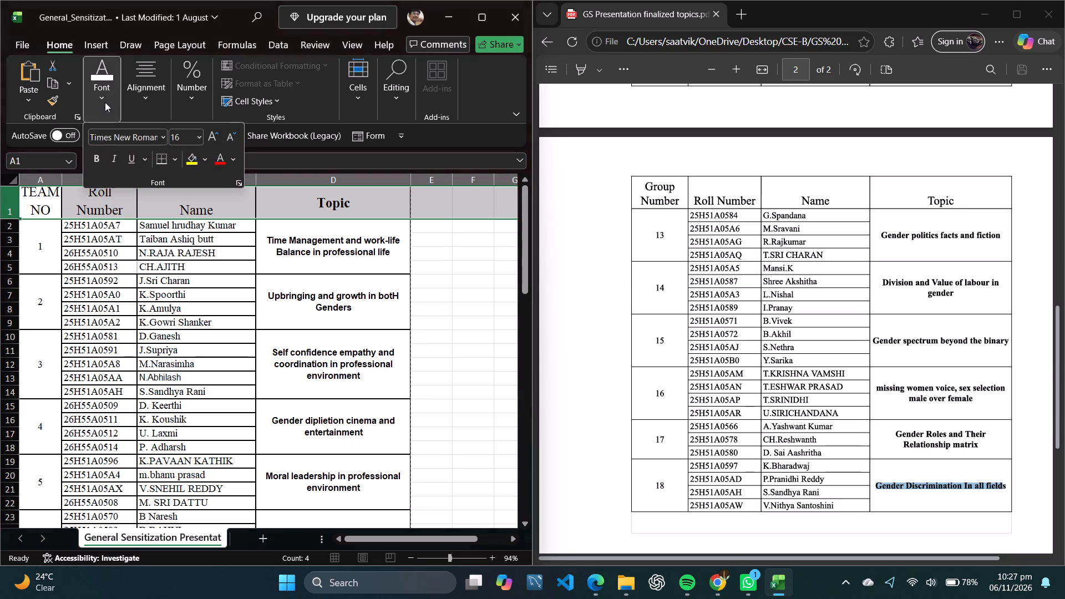
pyautogui.click(99, 157)
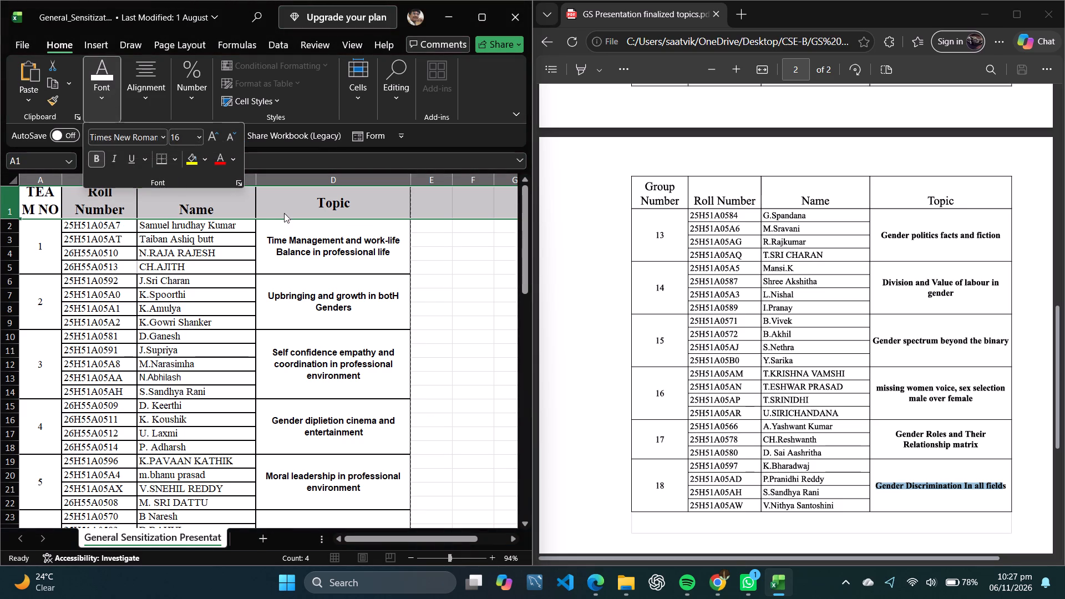
pyautogui.click(160, 100)
pyautogui.click(152, 136)
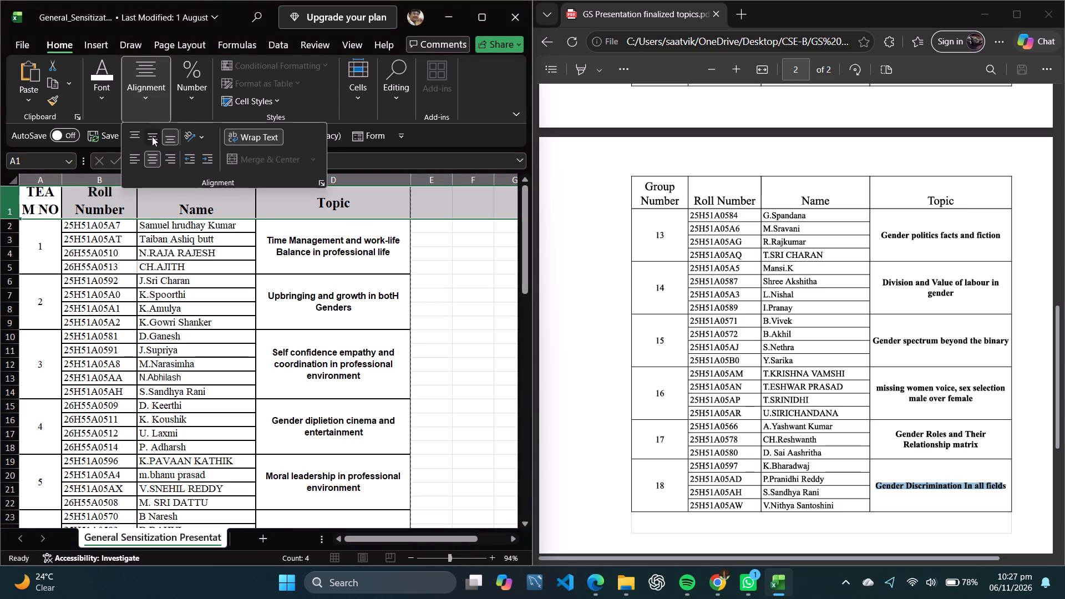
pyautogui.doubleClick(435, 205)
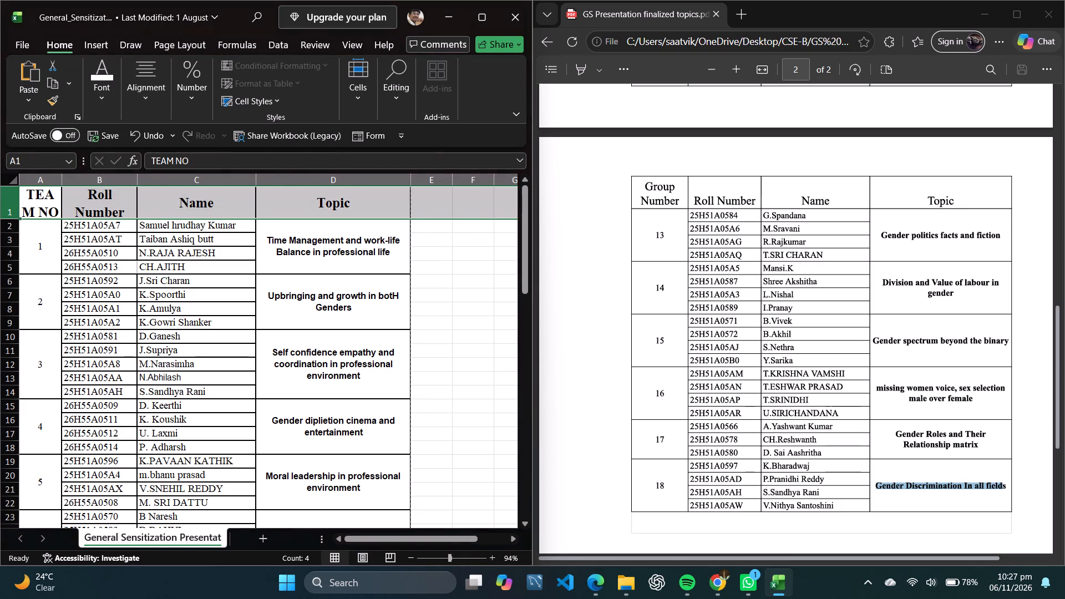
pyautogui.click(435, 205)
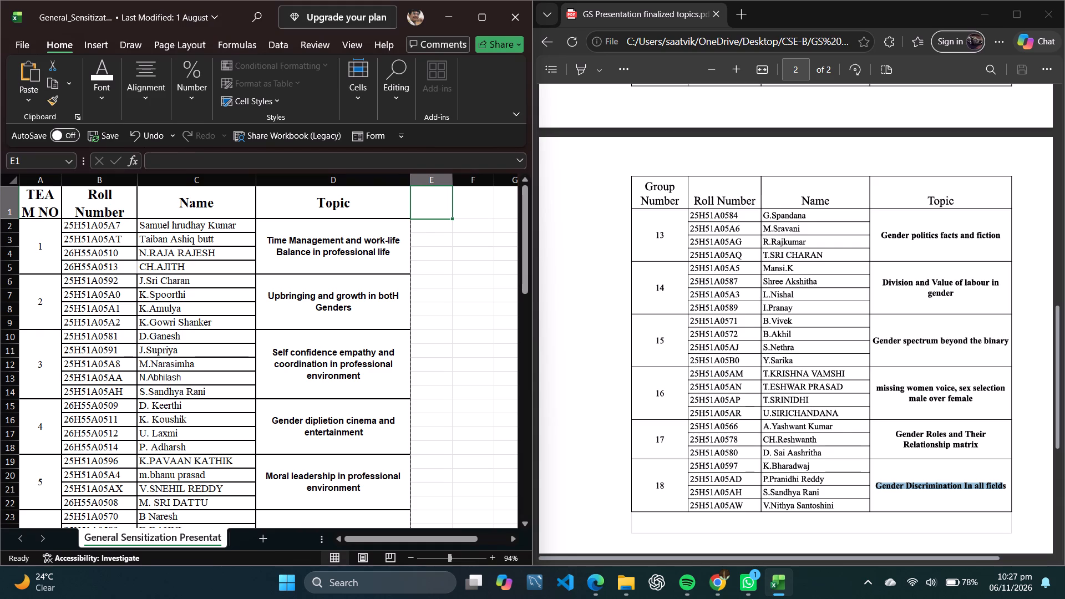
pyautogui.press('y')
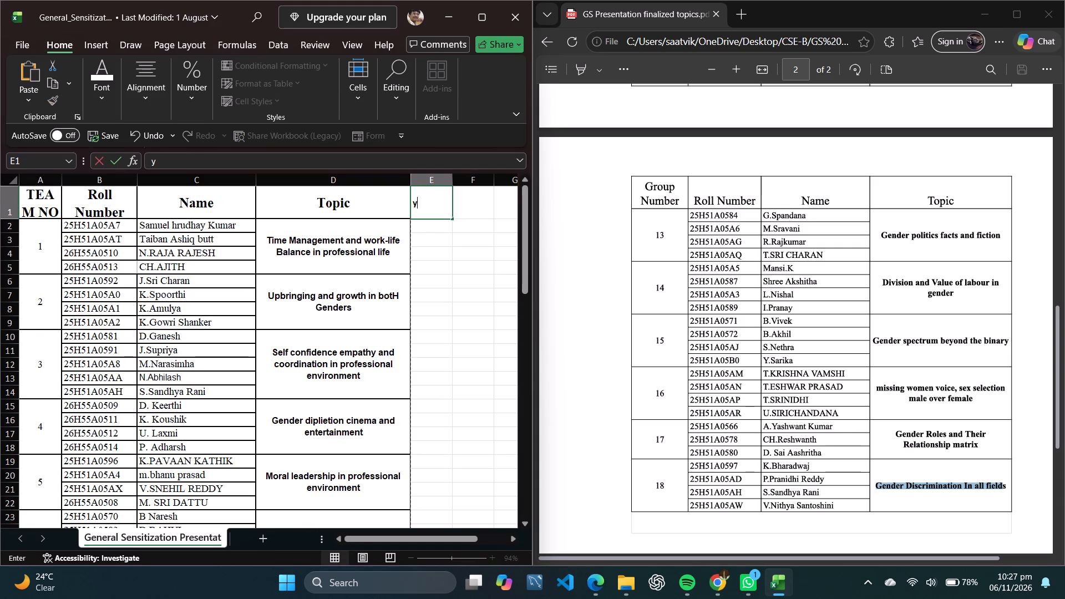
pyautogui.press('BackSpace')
# Raise the font size of the empty header cell E1 to 18, and reduce it by one size.
pyautogui.click(352, 207)
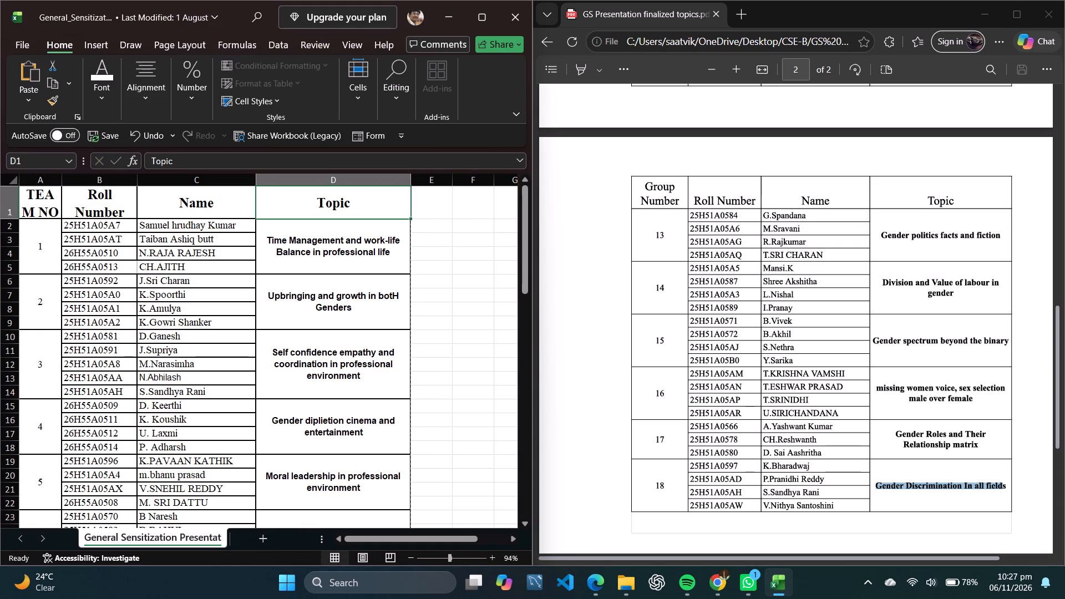
pyautogui.click(101, 95)
pyautogui.click(101, 95)
pyautogui.click(439, 206)
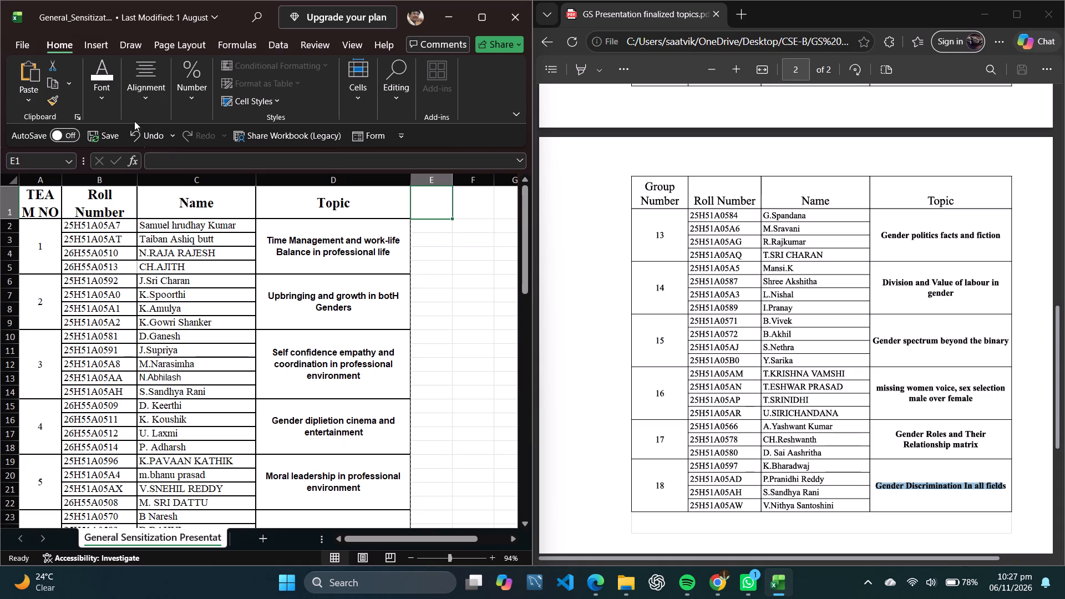
pyautogui.click(104, 98)
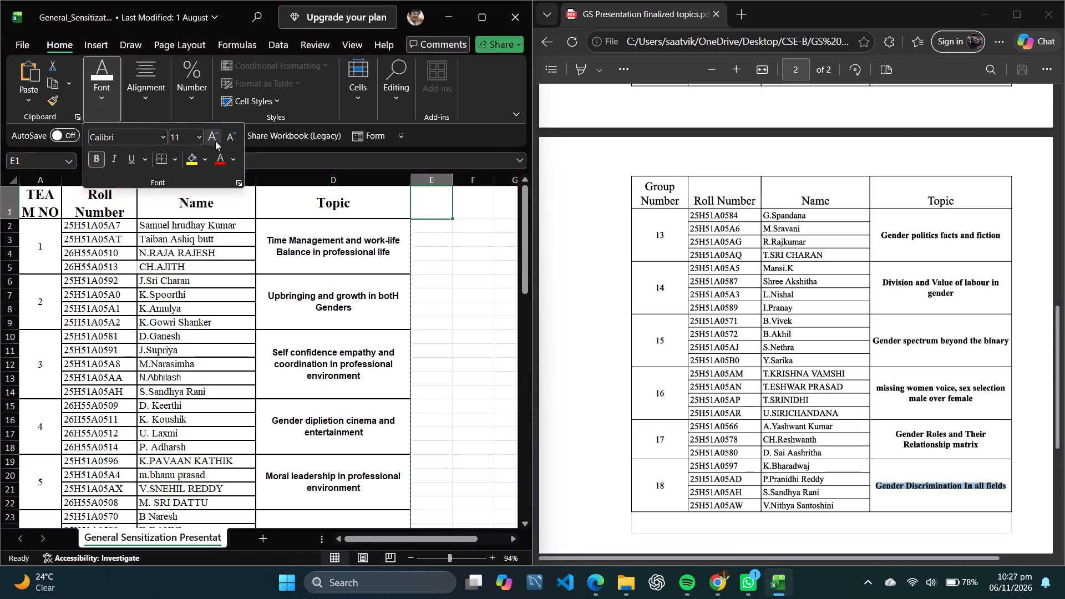
pyautogui.tripleClick(215, 139)
pyautogui.click(215, 139)
pyautogui.click(241, 138)
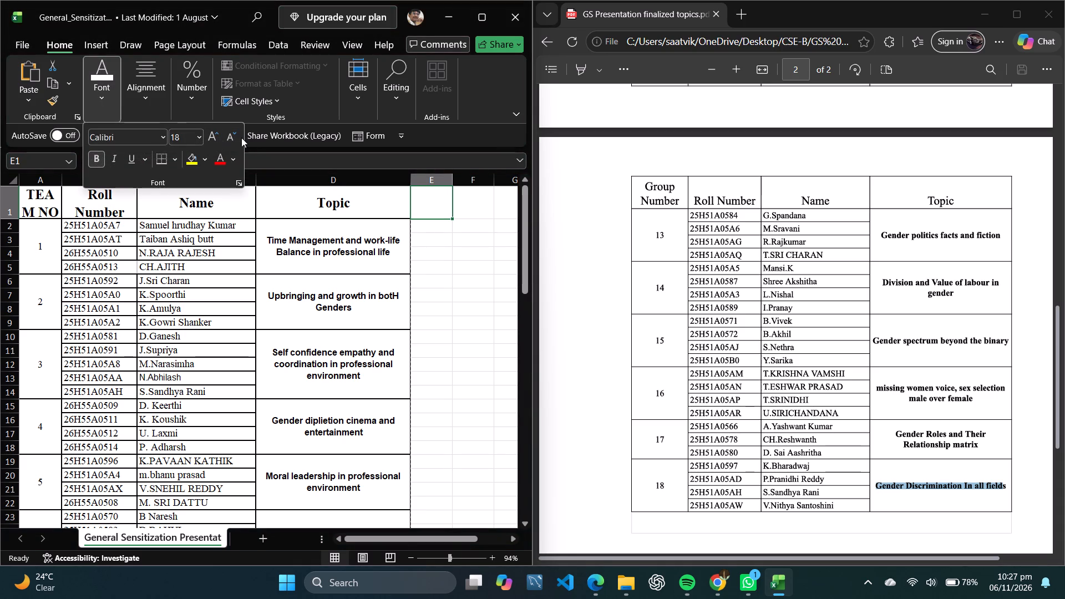
pyautogui.click(228, 134)
pyautogui.click(425, 197)
pyautogui.click(425, 197)
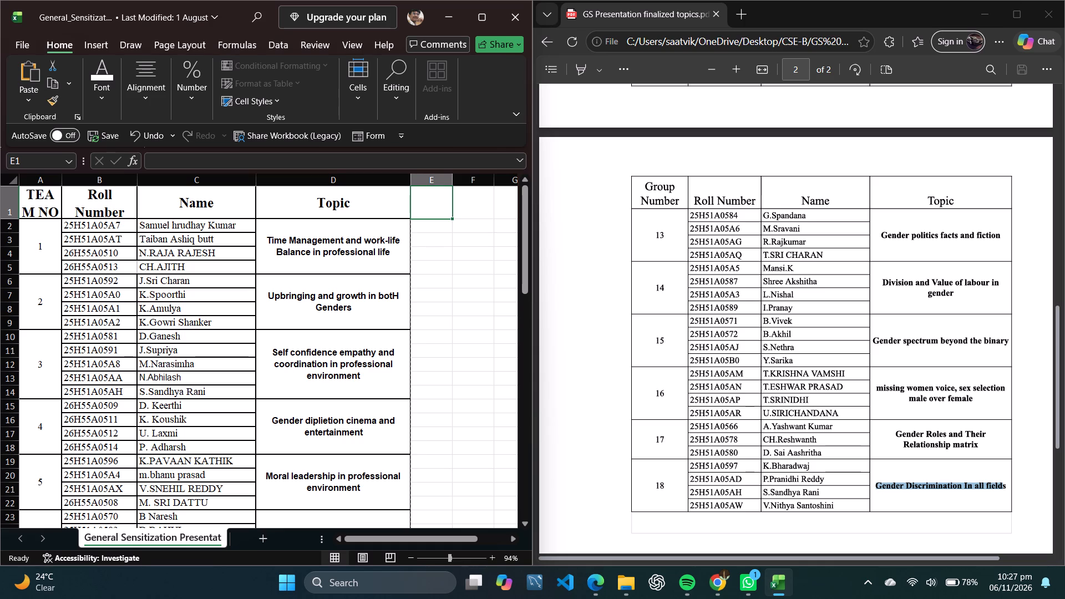
# Widen column E to about two and a half times its width, making room for a new column beside Topic.
pyautogui.moveTo(454, 182); pyautogui.dragTo(523, 192)
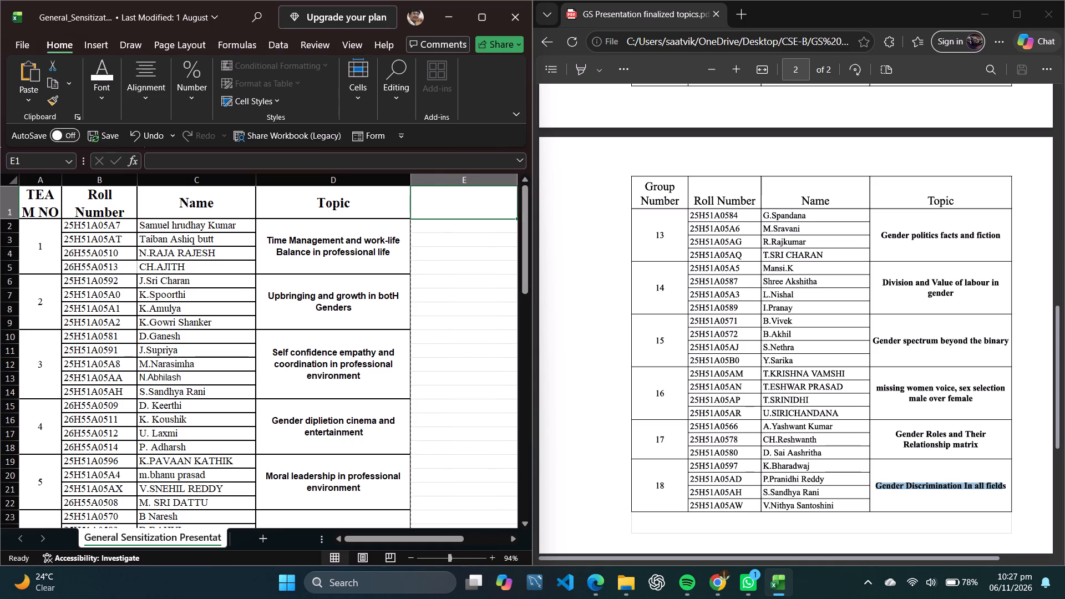
# Narrow the Name column, C, slightly so it just fits the longest student names.
pyautogui.scroll(-14, 260, 266)
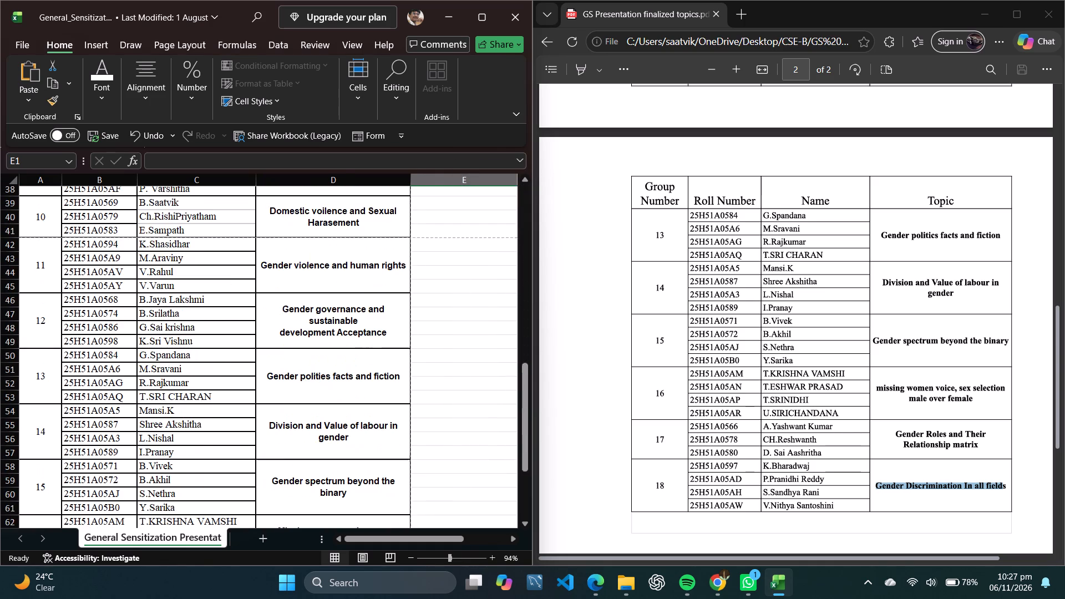
pyautogui.scroll(-4, 261, 270)
pyautogui.moveTo(256, 177); pyautogui.dragTo(240, 184)
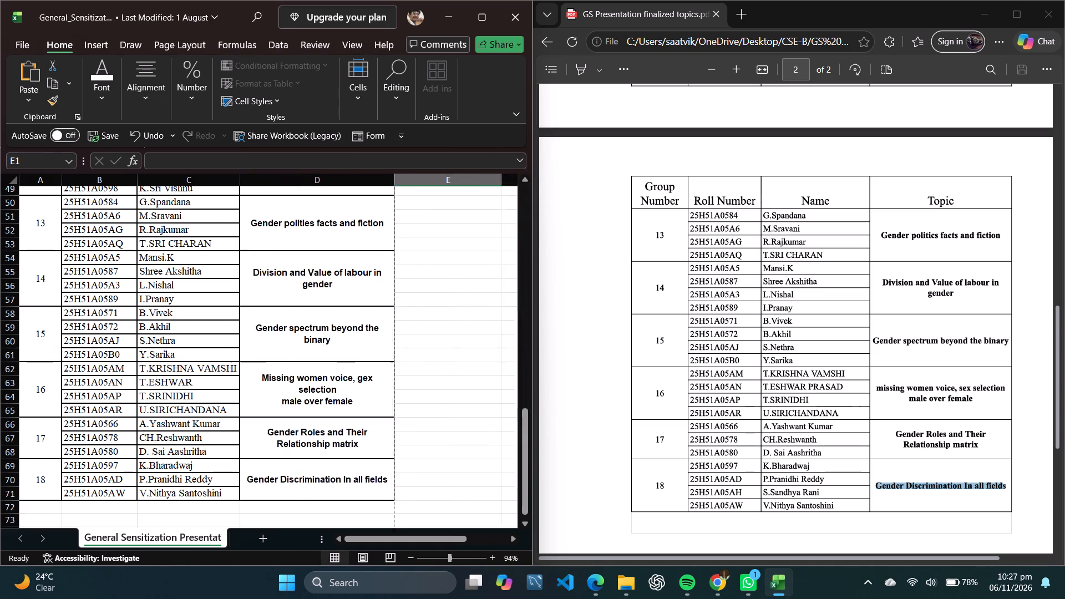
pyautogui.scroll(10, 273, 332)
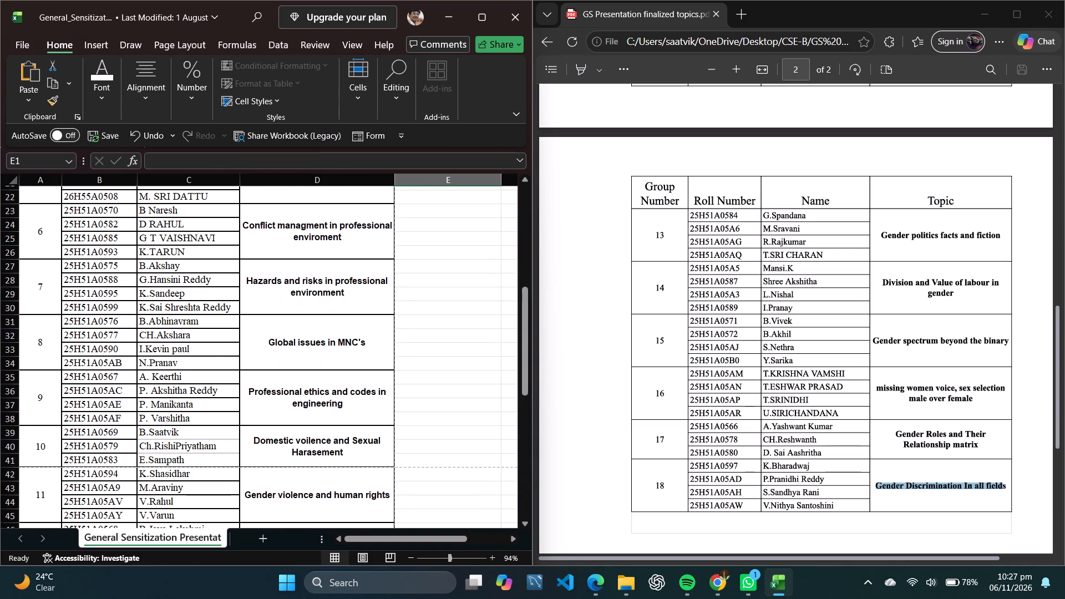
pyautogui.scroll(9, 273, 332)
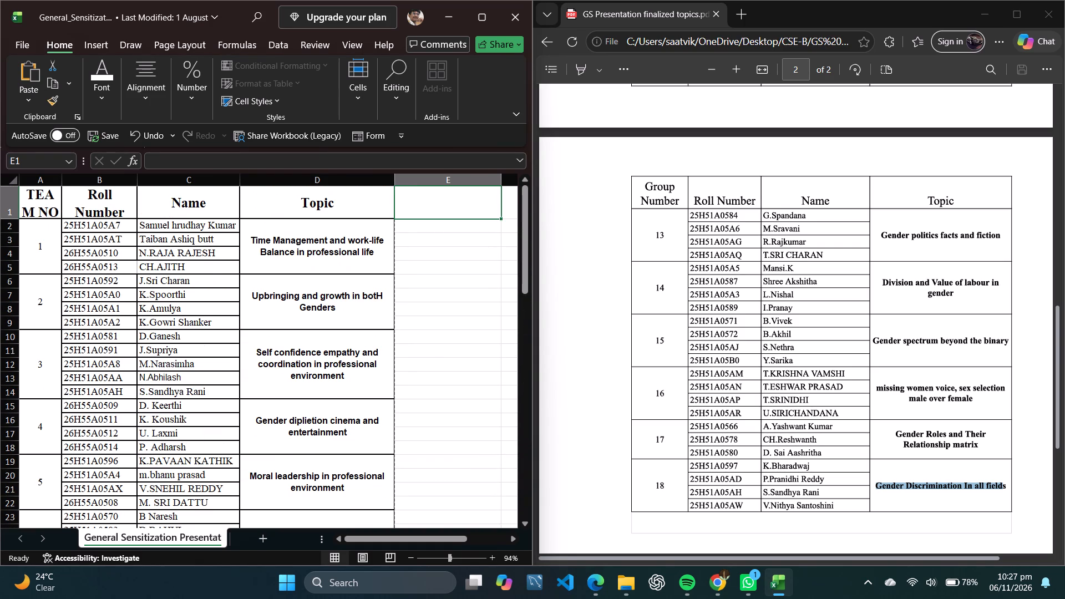
# Narrow the Topic column, D, by about a sixth of its width so the longer topics wrap.
pyautogui.scroll(-17, 318, 246)
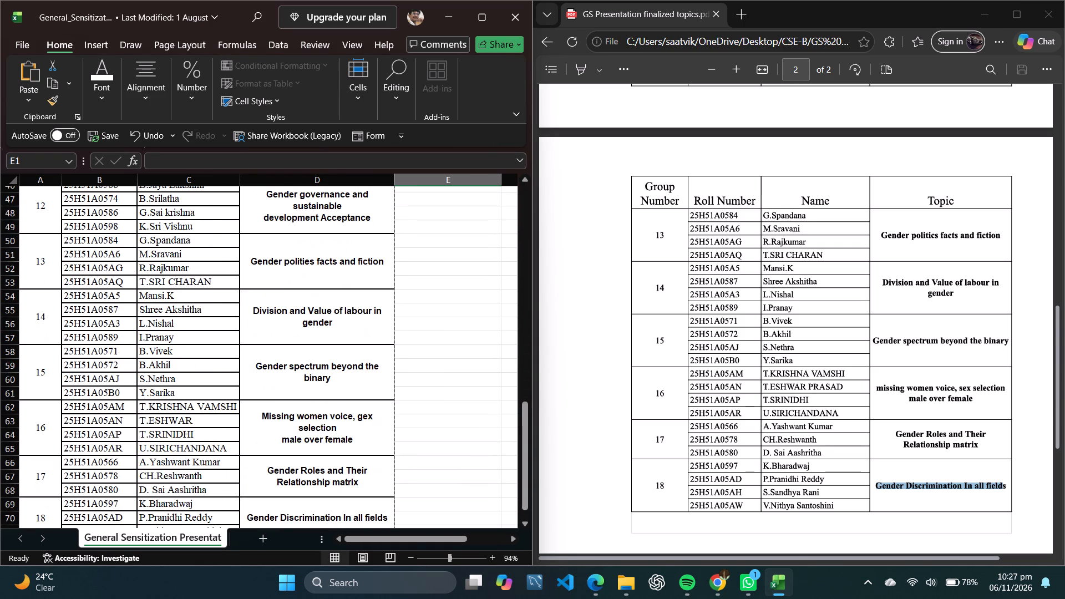
pyautogui.scroll(-6, 323, 247)
pyautogui.scroll(20, 323, 247)
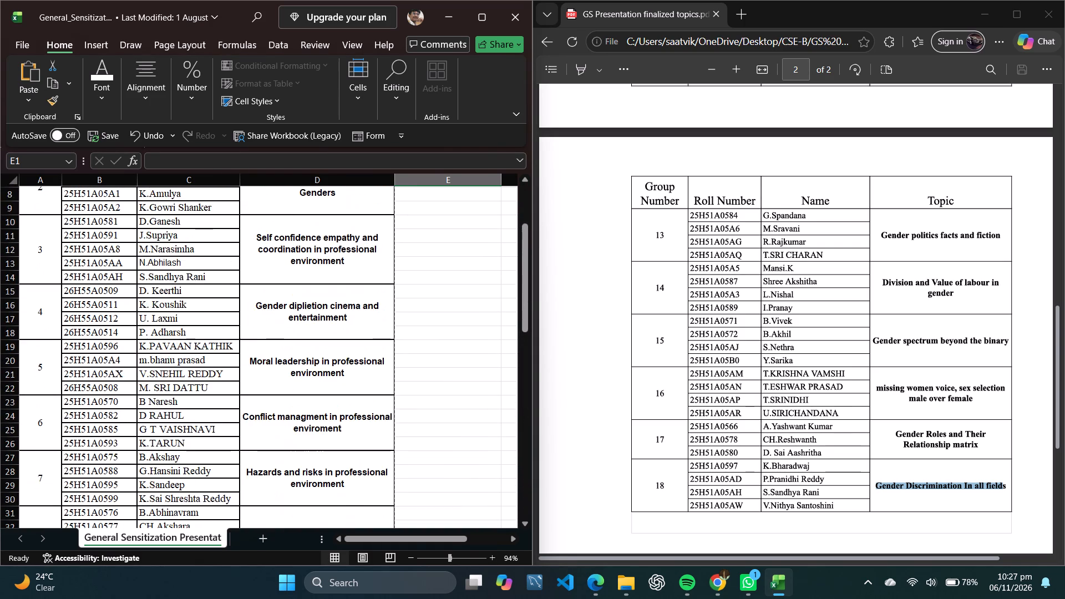
pyautogui.scroll(5, 324, 246)
pyautogui.moveTo(395, 181); pyautogui.dragTo(376, 177)
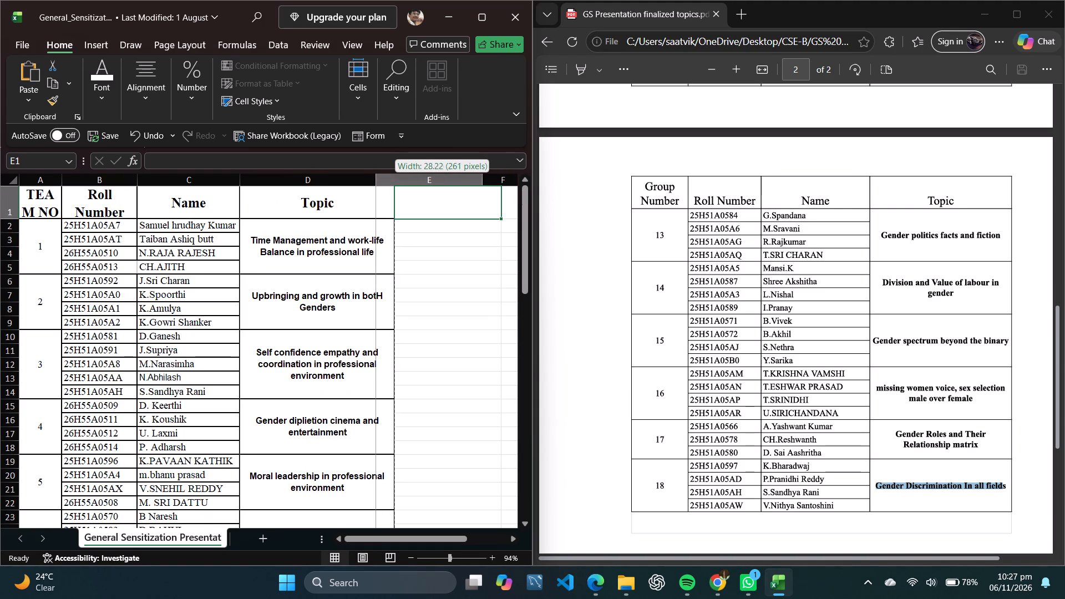
pyautogui.moveTo(376, 177); pyautogui.dragTo(371, 177)
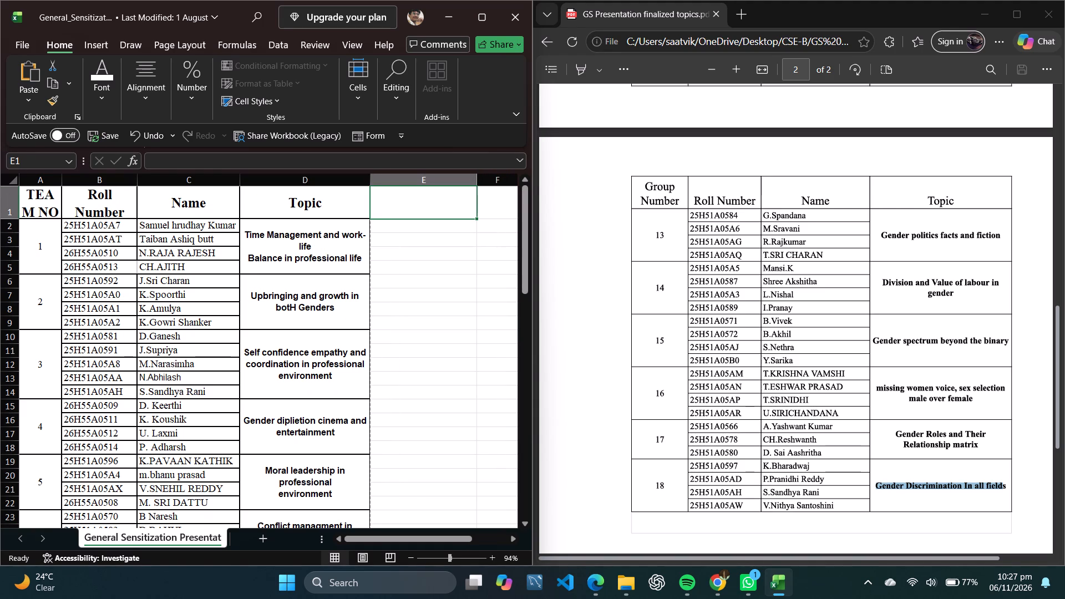
# Check how the topics wrap in the narrowed Topic column for every team, down to team 18.
pyautogui.scroll(-17, 364, 193)
pyautogui.scroll(-6, 347, 215)
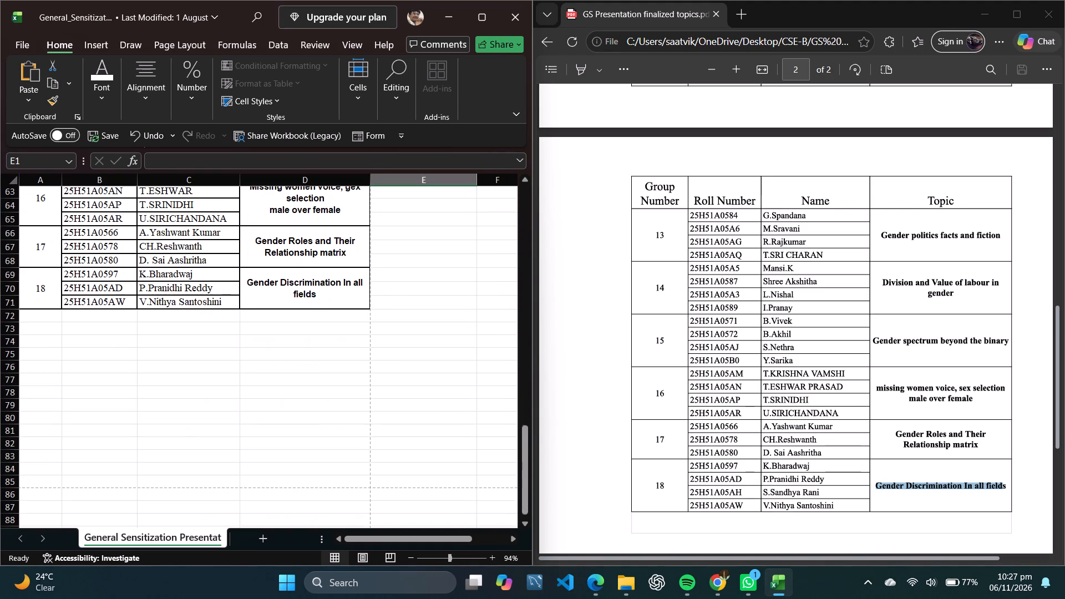
pyautogui.scroll(16, 347, 215)
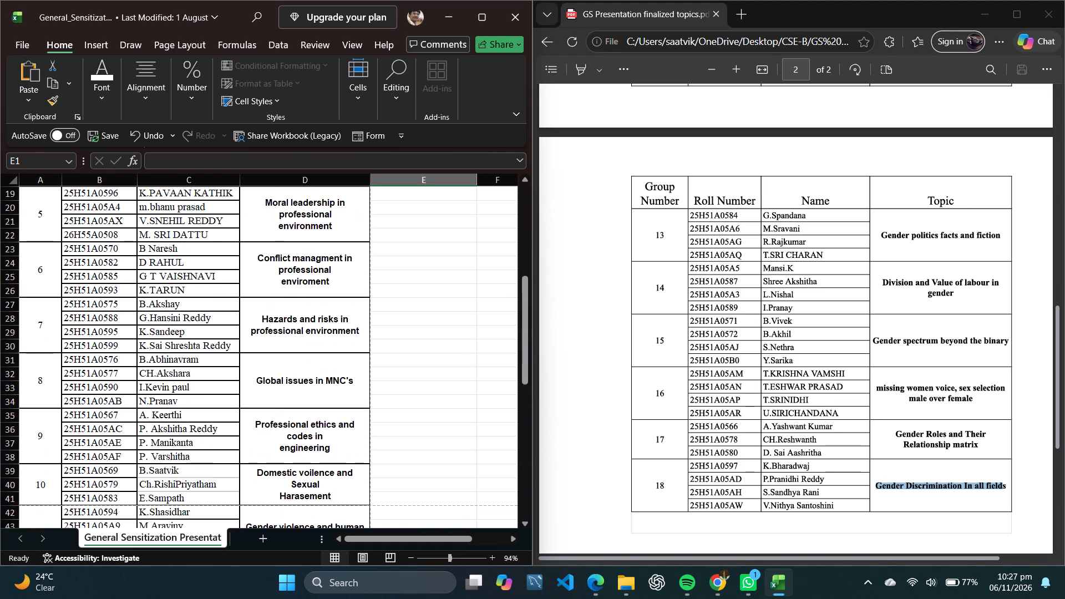
pyautogui.scroll(13, 347, 215)
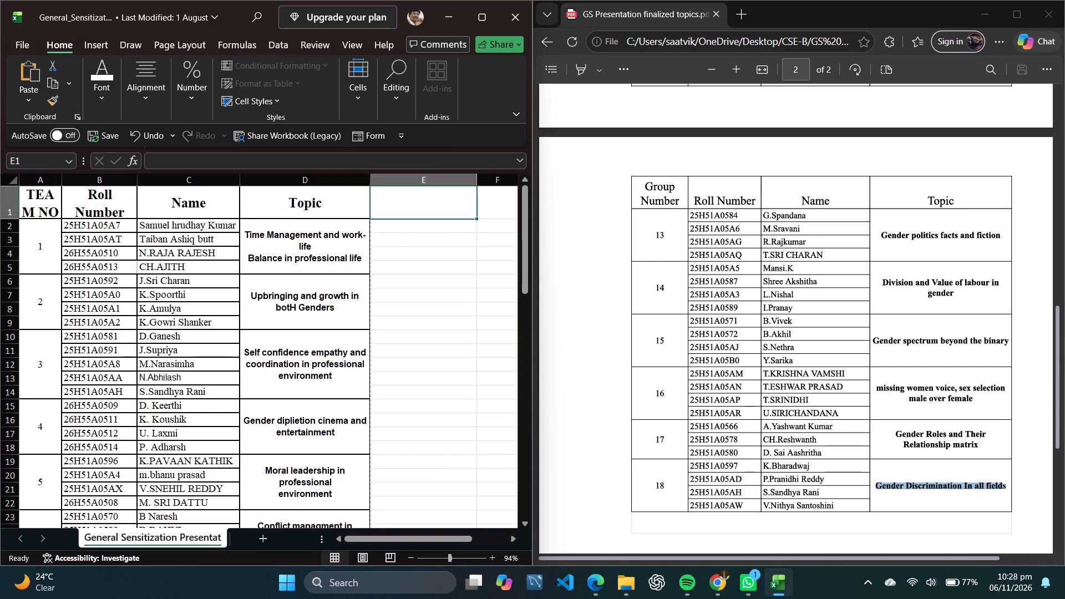
# Narrow the Topic column slightly further, fine-tuning the width so its topics still fit.
pyautogui.moveTo(371, 180); pyautogui.dragTo(359, 179)
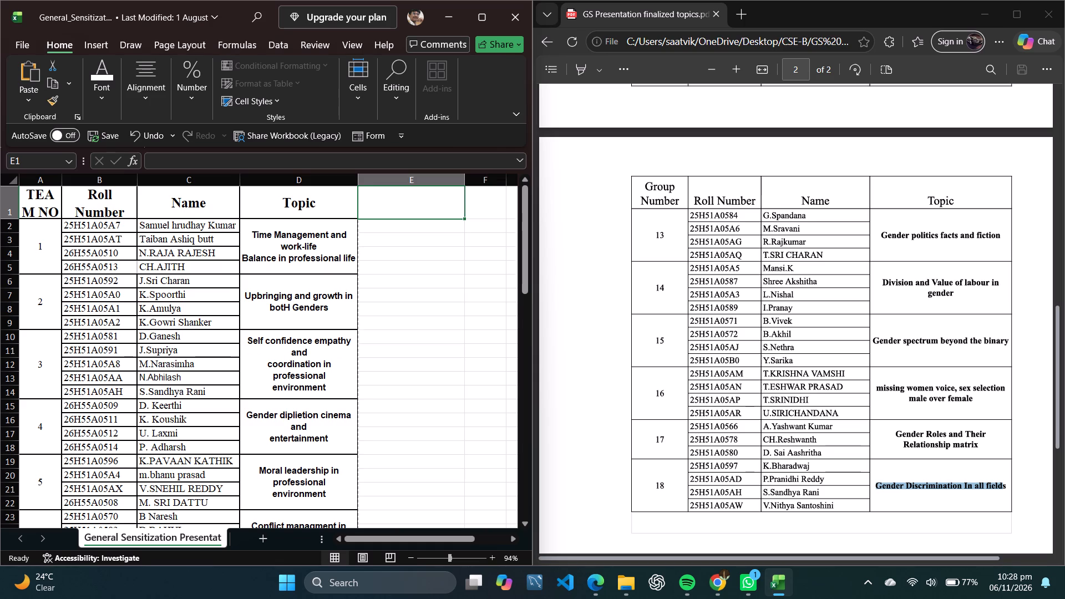
pyautogui.moveTo(359, 184); pyautogui.dragTo(366, 184)
# Enter the header "Youtube link" in cell E1 beside Topic.
pyautogui.click(441, 202)
pyautogui.click(441, 202)
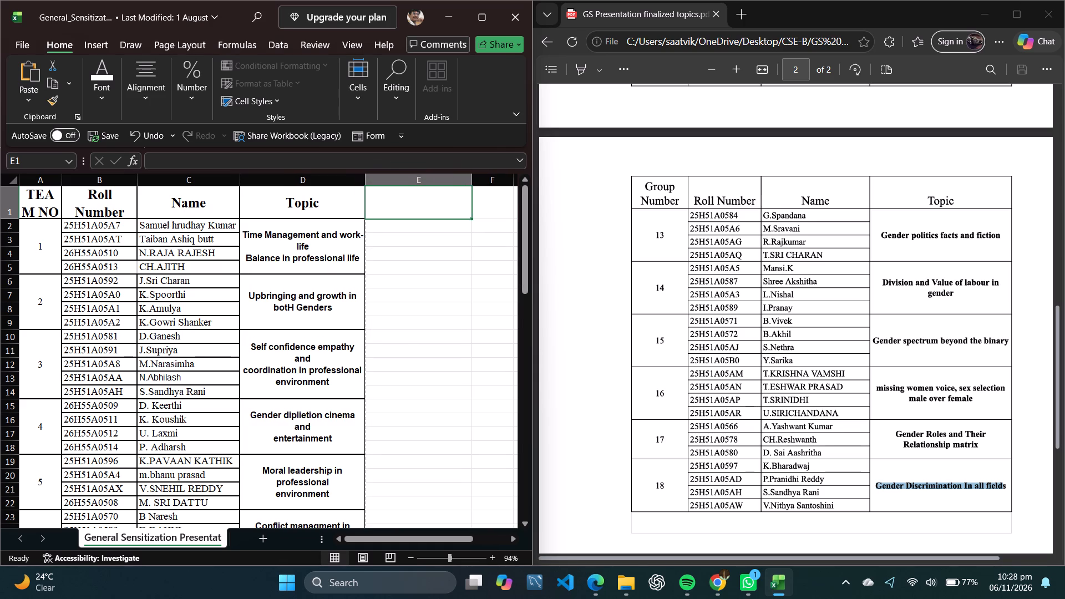
pyautogui.press('y')
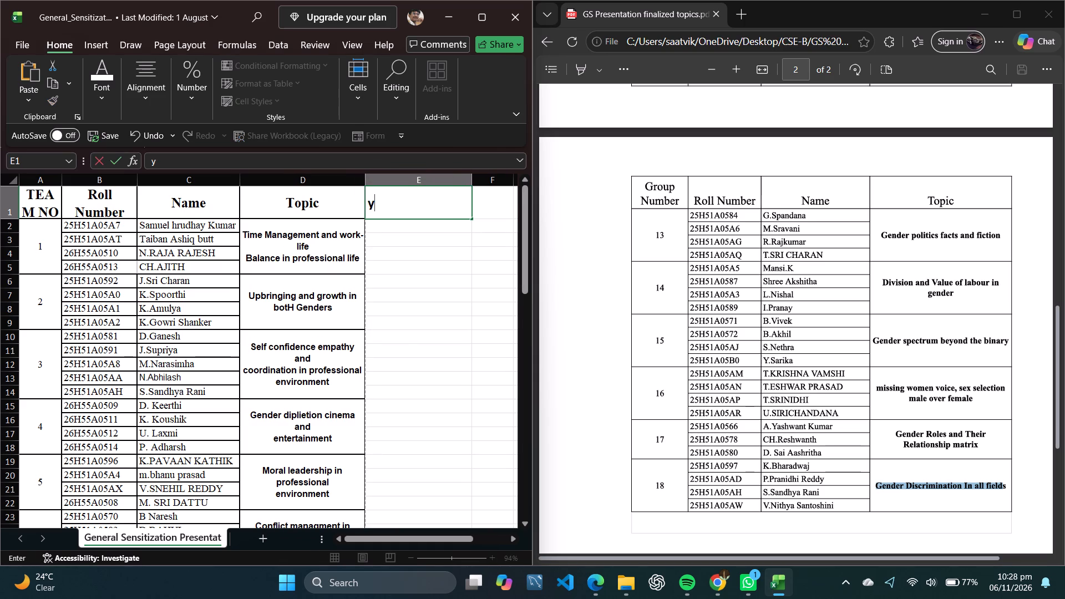
pyautogui.press('BackSpace')
pyautogui.write('Youtube k')
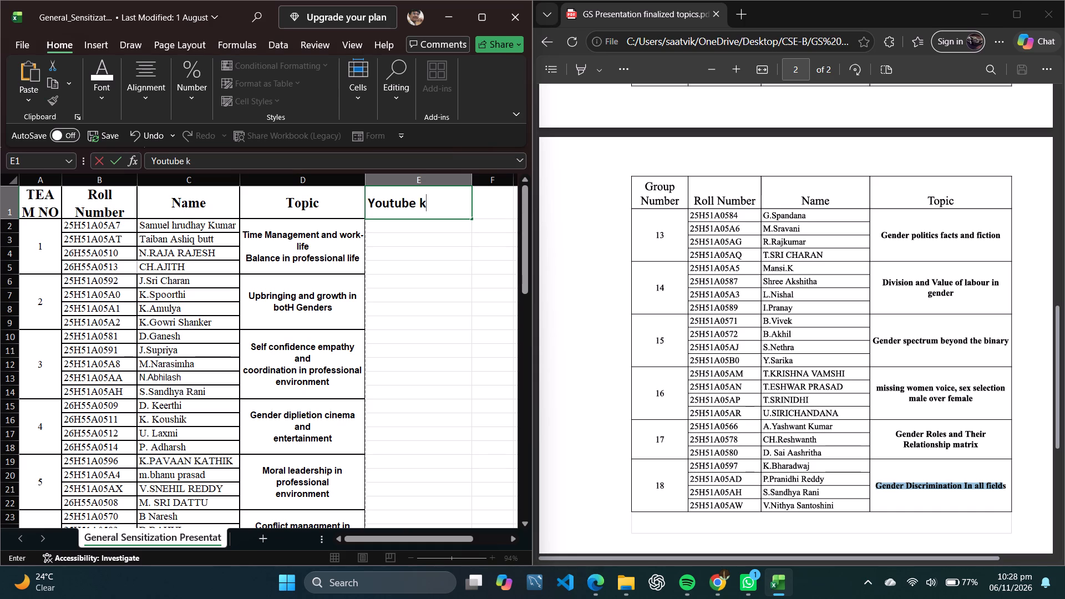
pyautogui.press('BackSpace')
pyautogui.write('link')
# Center the contents of the whole Youtube link column, E, horizontally.
pyautogui.click(144, 105)
pyautogui.click(153, 134)
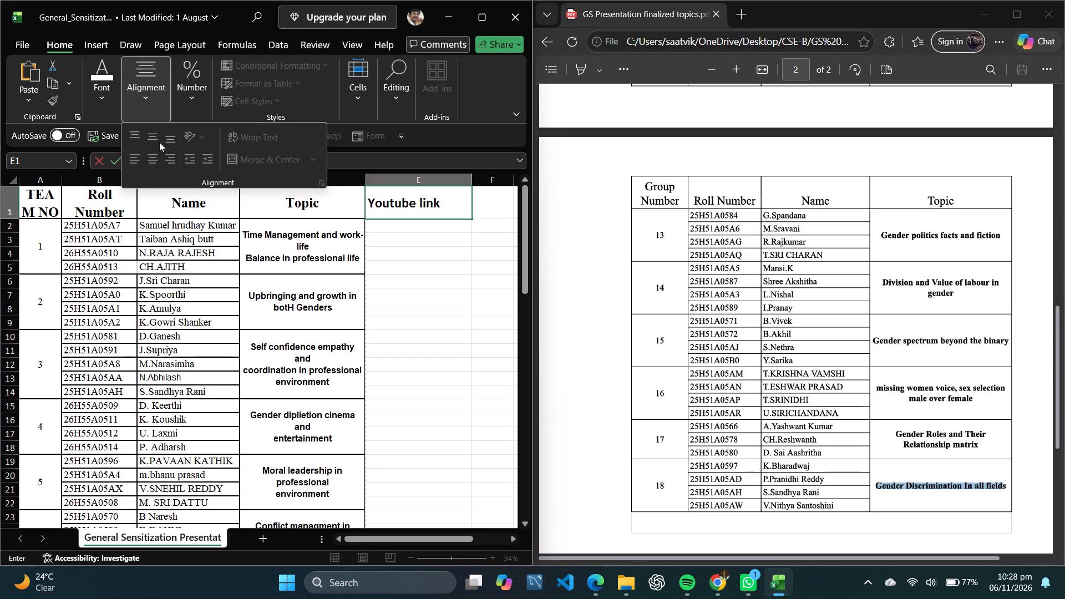
pyautogui.click(429, 177)
pyautogui.click(428, 177)
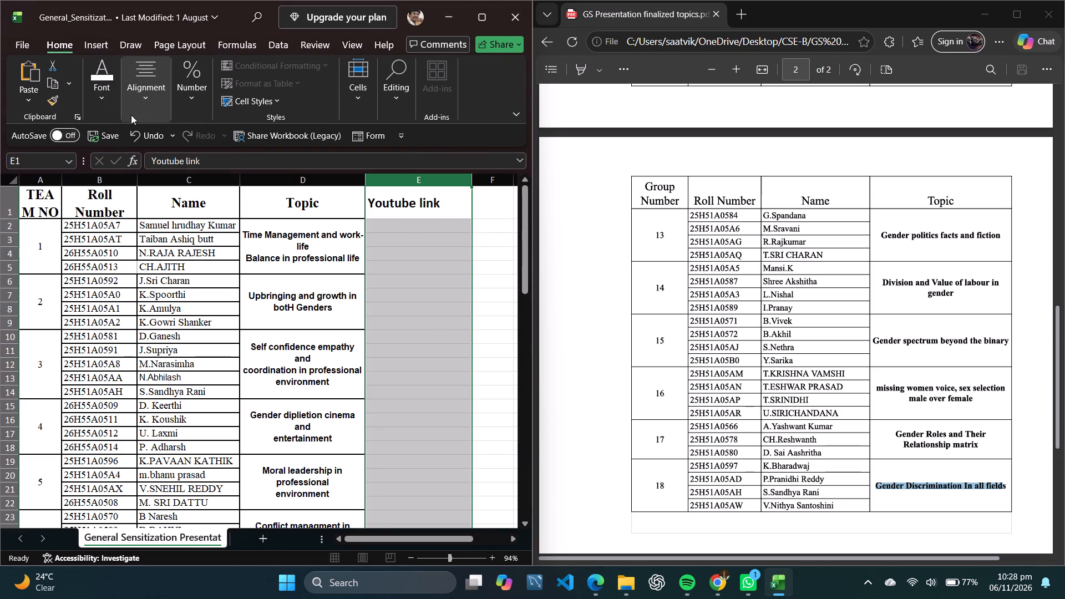
pyautogui.click(136, 101)
pyautogui.click(153, 155)
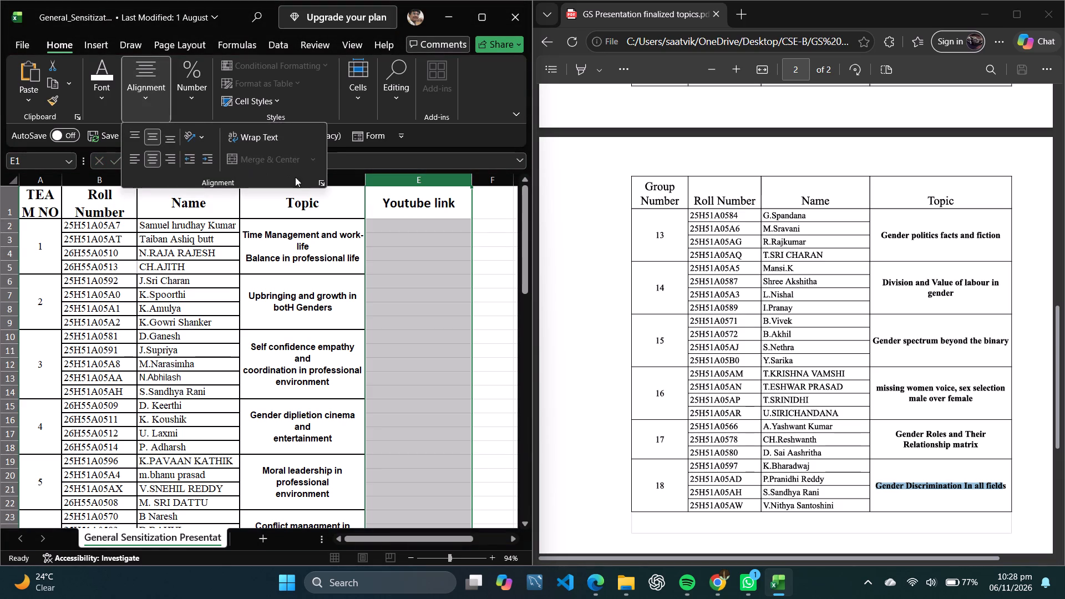
pyautogui.click(395, 226)
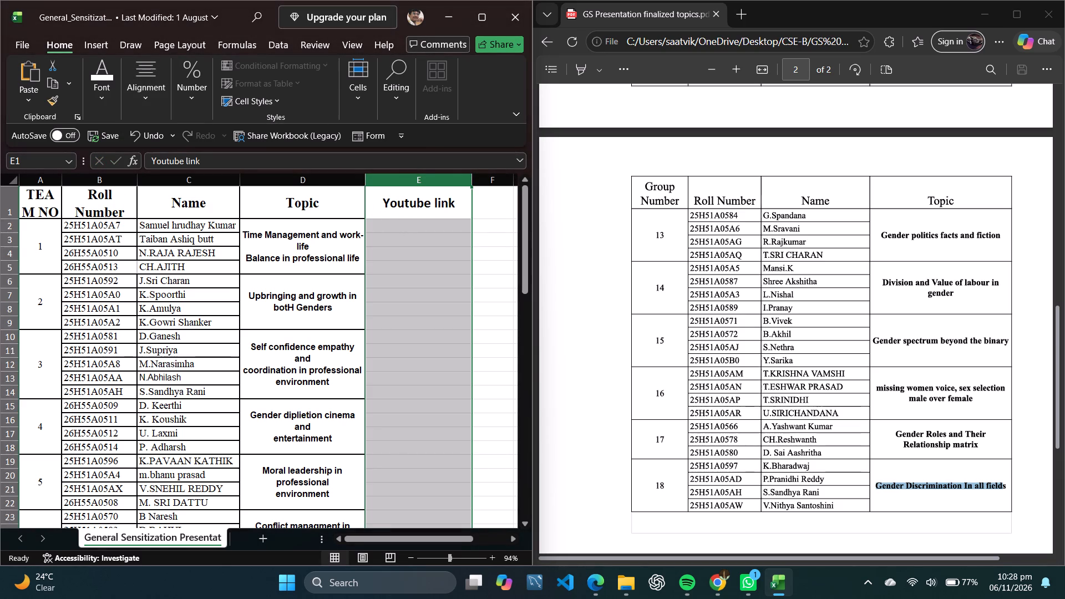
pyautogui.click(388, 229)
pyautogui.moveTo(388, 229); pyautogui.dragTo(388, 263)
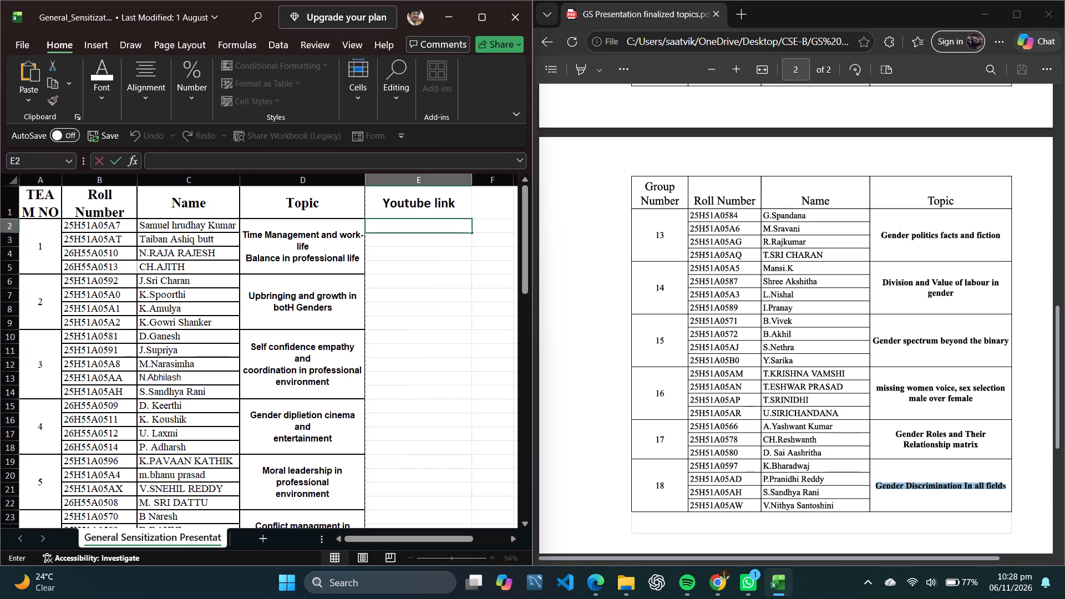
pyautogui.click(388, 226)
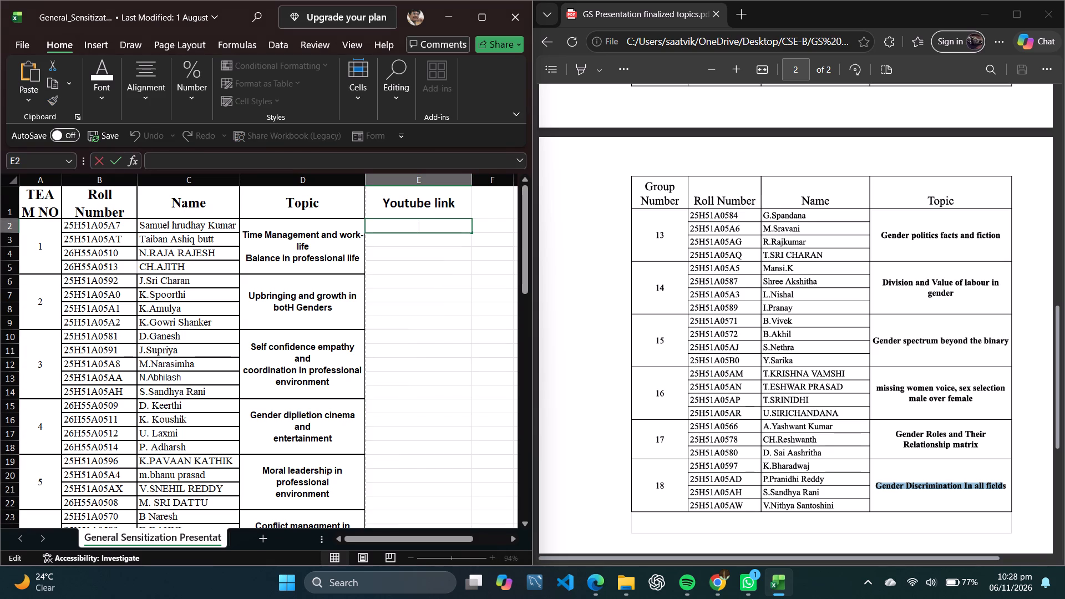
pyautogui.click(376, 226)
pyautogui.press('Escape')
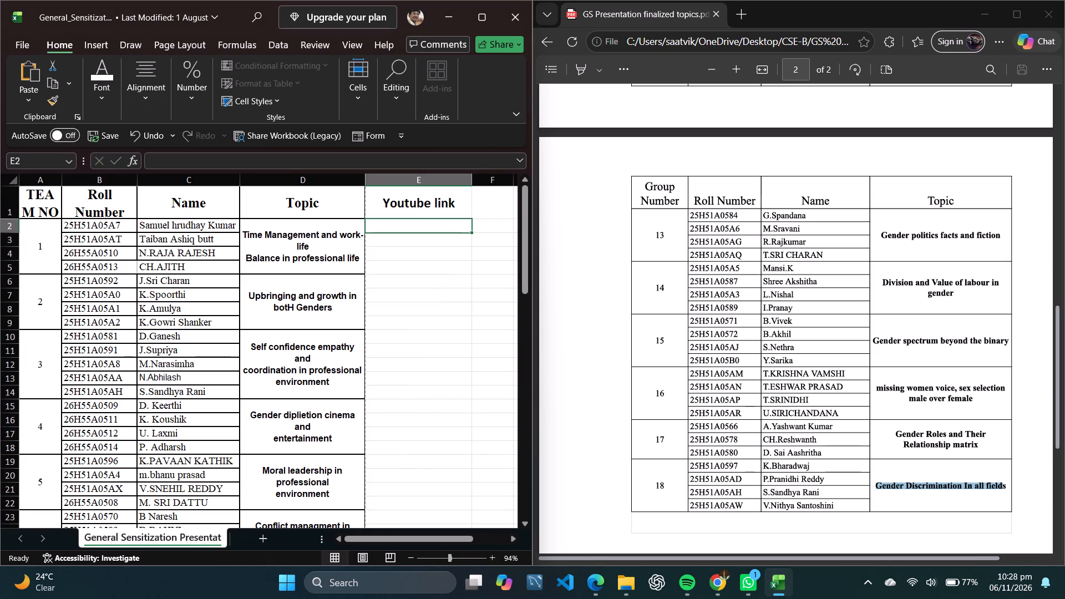
# Maximize the workbook window and turn on text wrapping for cells E2:E5 beside team 1.
pyautogui.moveTo(449, 229); pyautogui.dragTo(443, 265)
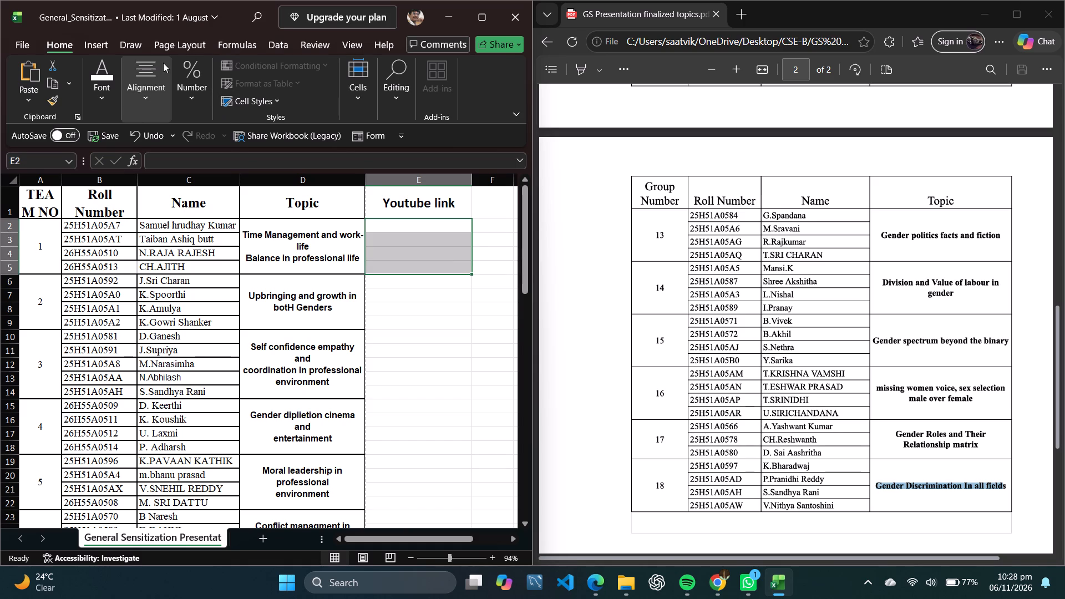
pyautogui.click(494, 21)
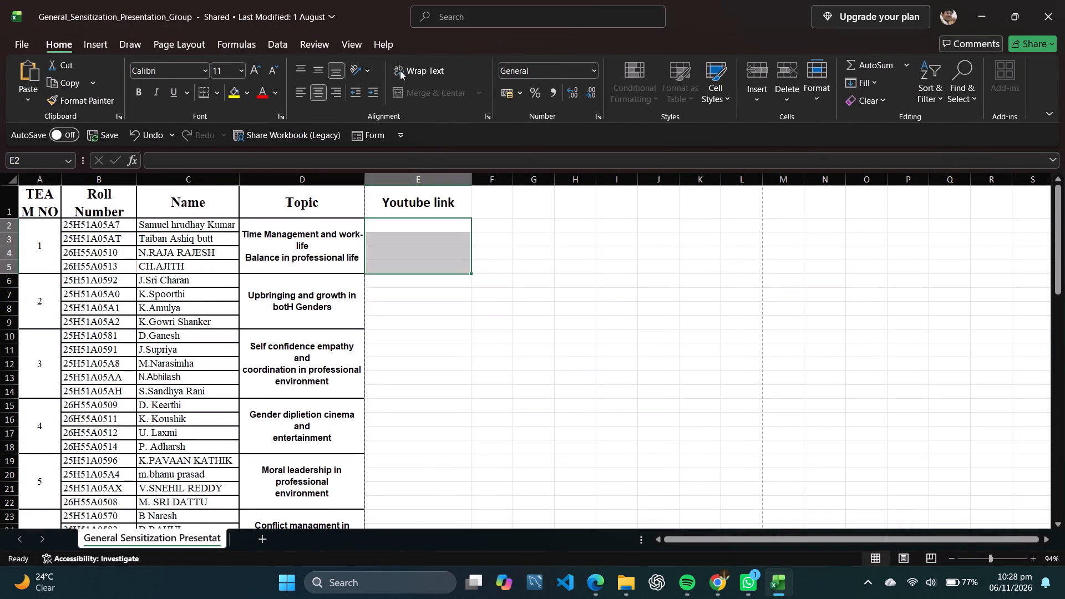
pyautogui.click(447, 72)
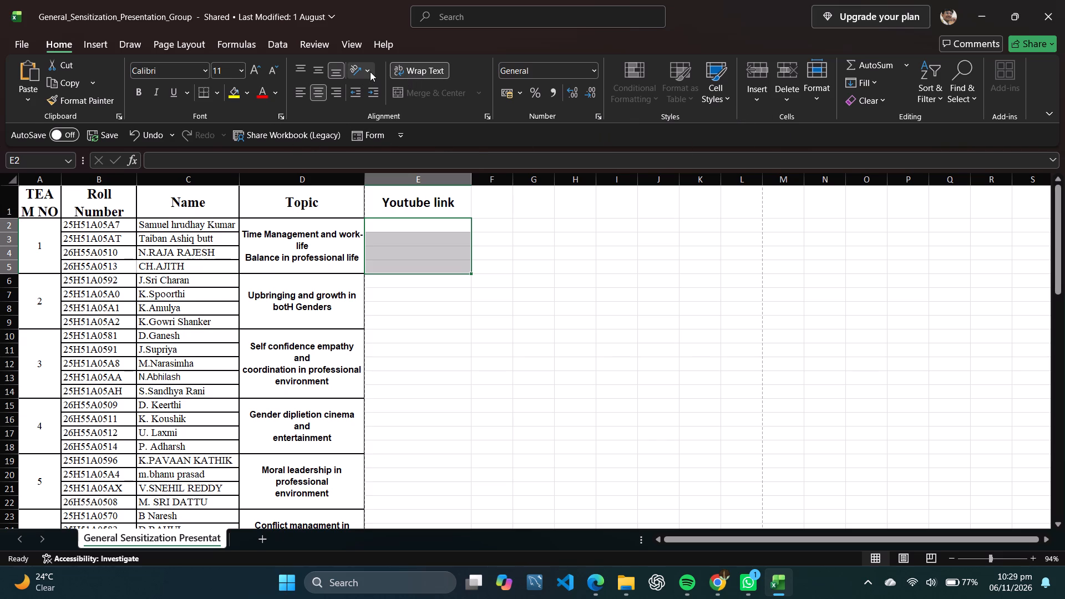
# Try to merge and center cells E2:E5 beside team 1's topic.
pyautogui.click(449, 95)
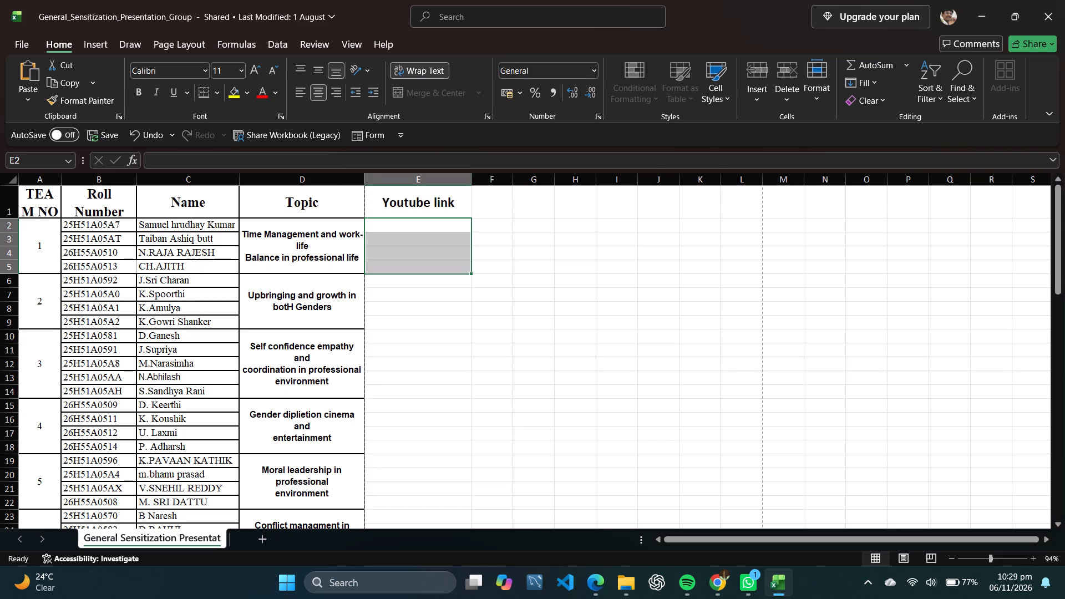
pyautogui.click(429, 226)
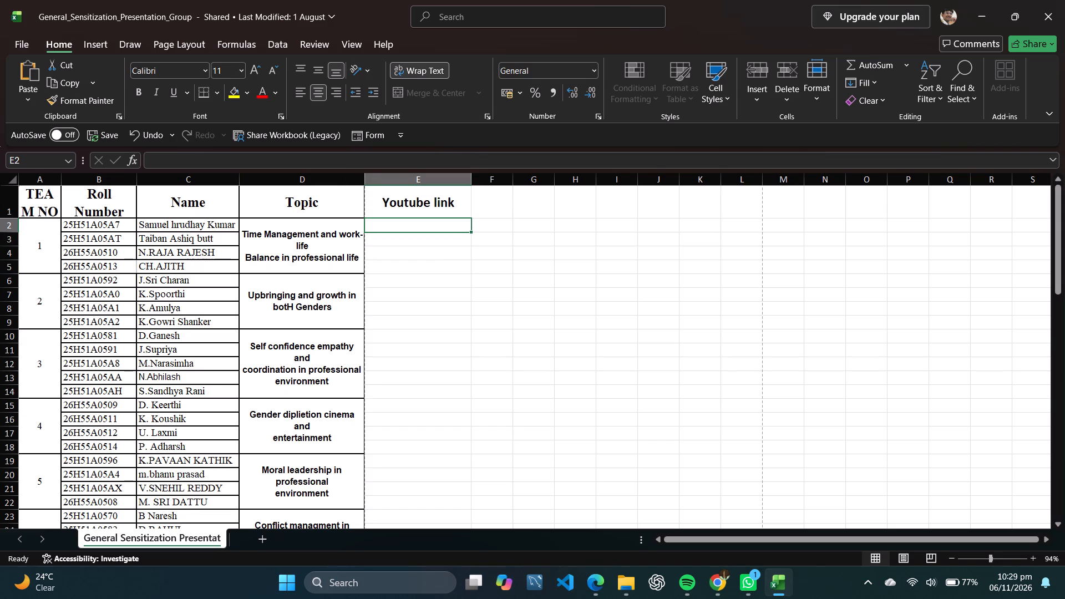
# Apply thick outside borders around the whole table, A1:E71, including the Youtube link column.
pyautogui.moveTo(40, 194); pyautogui.dragTo(215, 388)
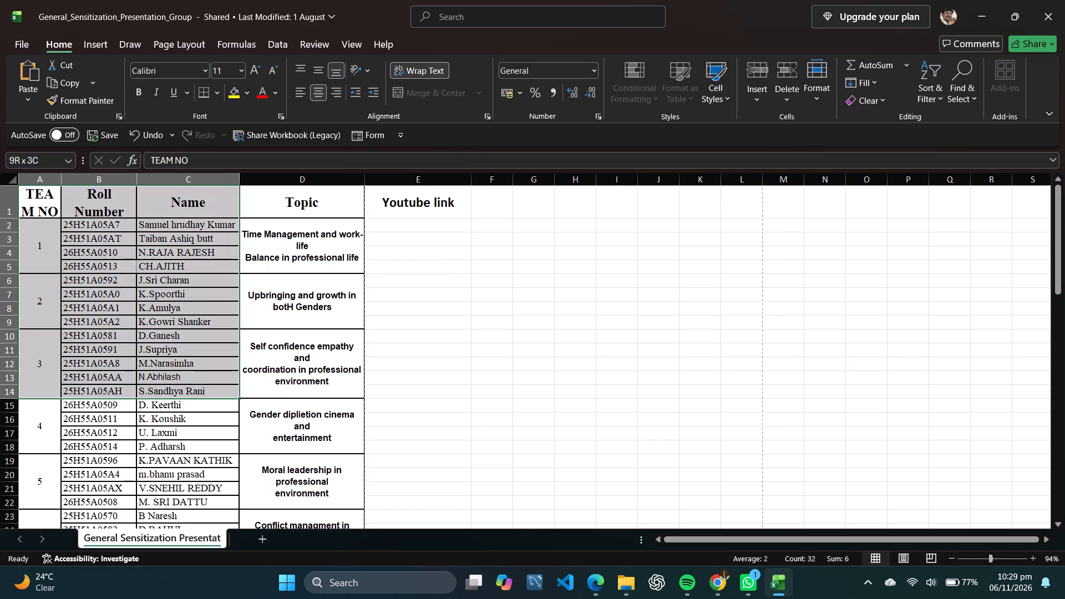
pyautogui.moveTo(215, 388); pyautogui.dragTo(397, 480)
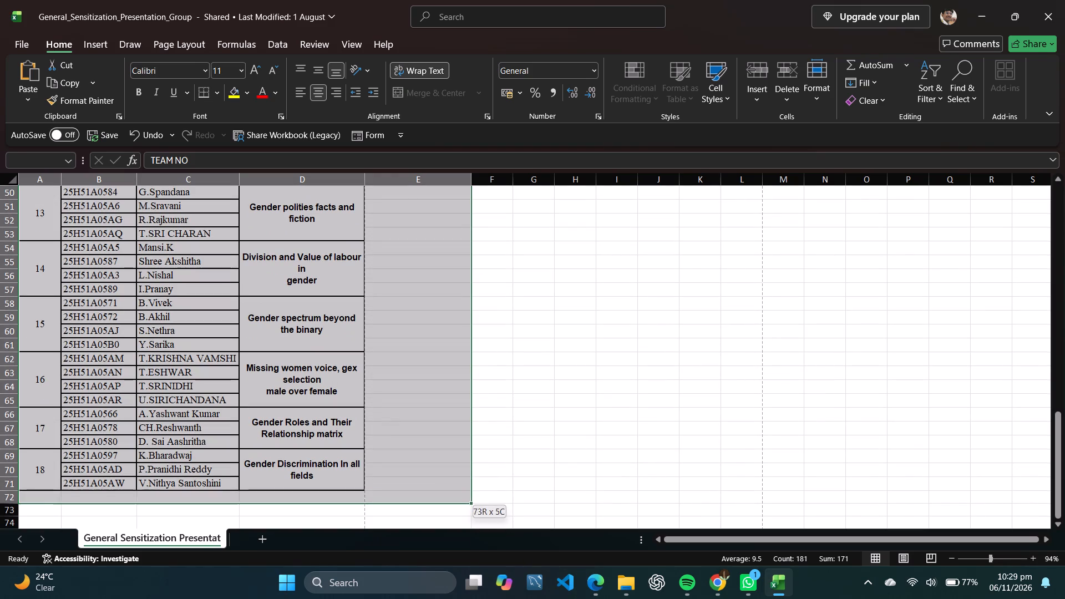
pyautogui.moveTo(397, 480); pyautogui.dragTo(400, 469)
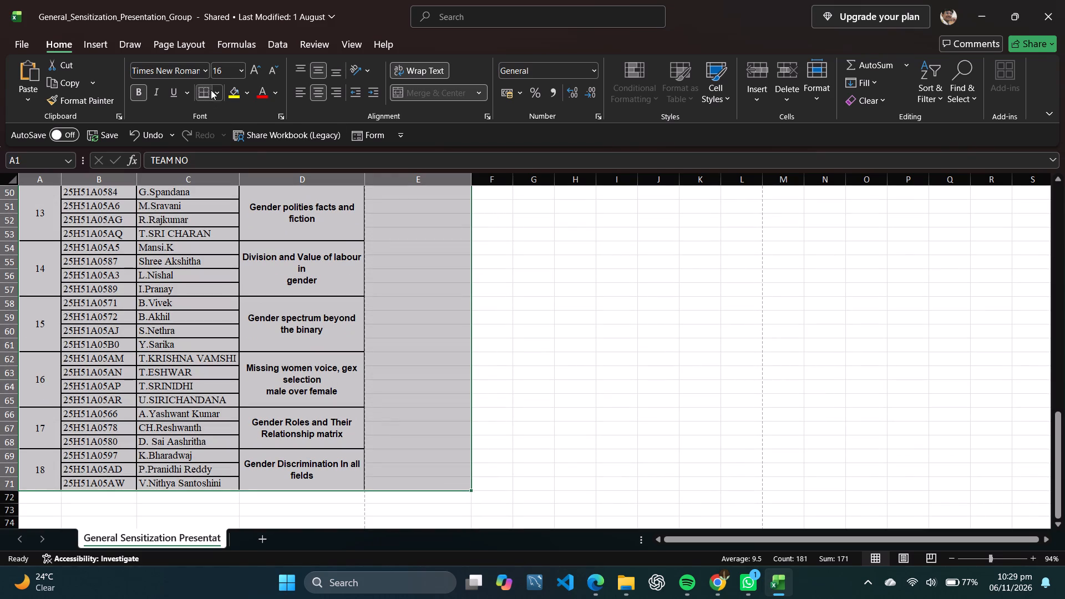
pyautogui.click(216, 91)
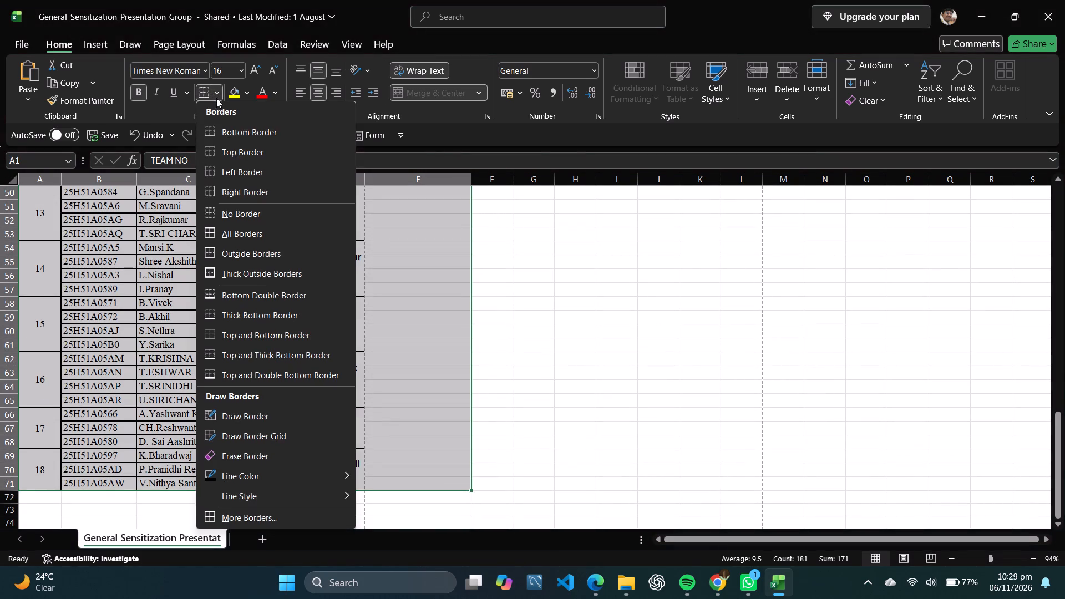
pyautogui.click(231, 273)
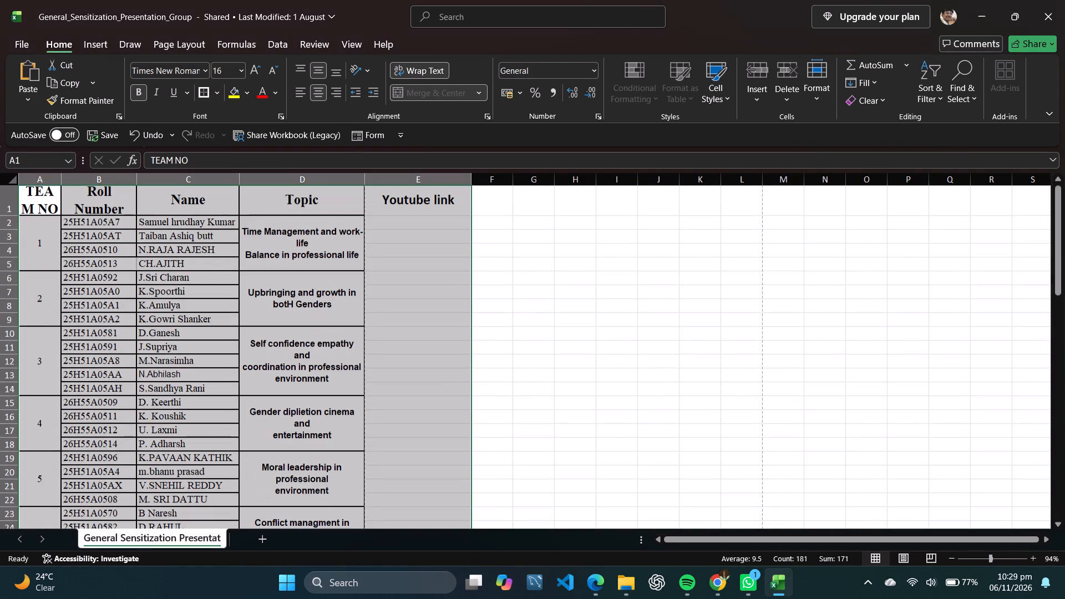
pyautogui.click(457, 335)
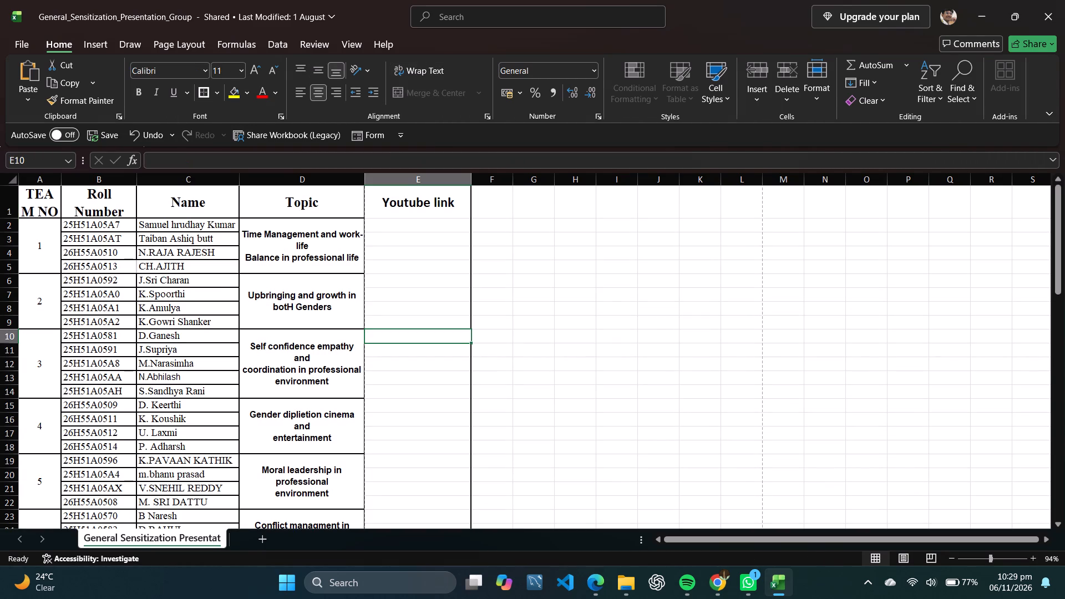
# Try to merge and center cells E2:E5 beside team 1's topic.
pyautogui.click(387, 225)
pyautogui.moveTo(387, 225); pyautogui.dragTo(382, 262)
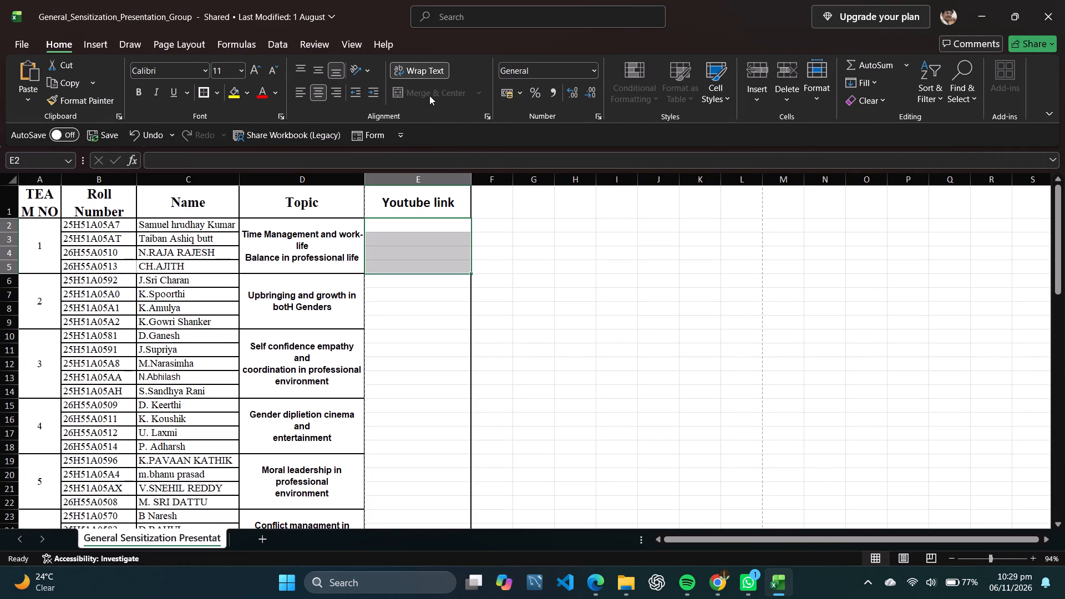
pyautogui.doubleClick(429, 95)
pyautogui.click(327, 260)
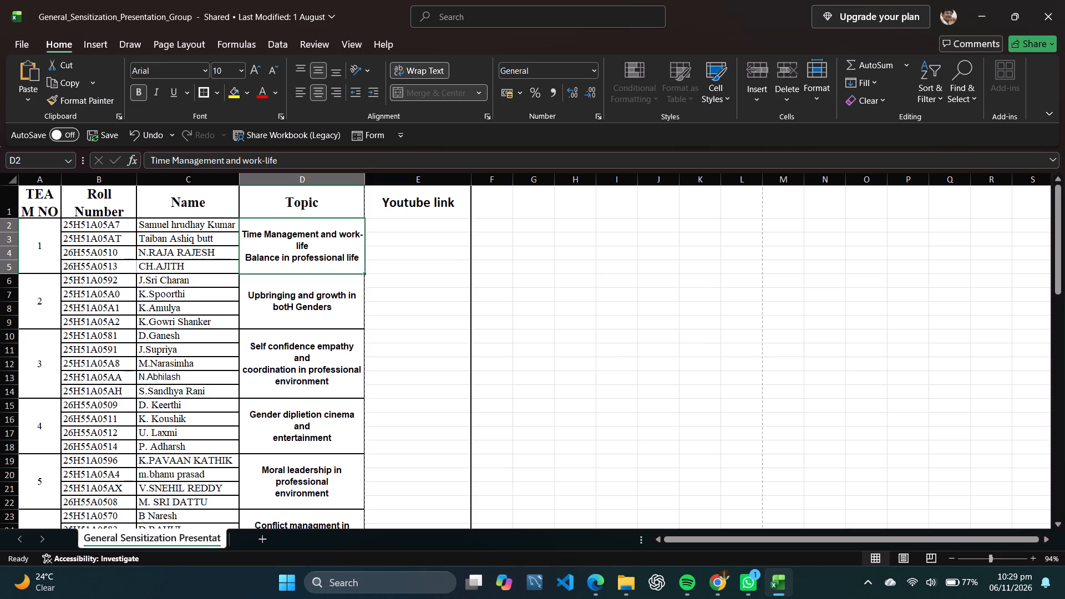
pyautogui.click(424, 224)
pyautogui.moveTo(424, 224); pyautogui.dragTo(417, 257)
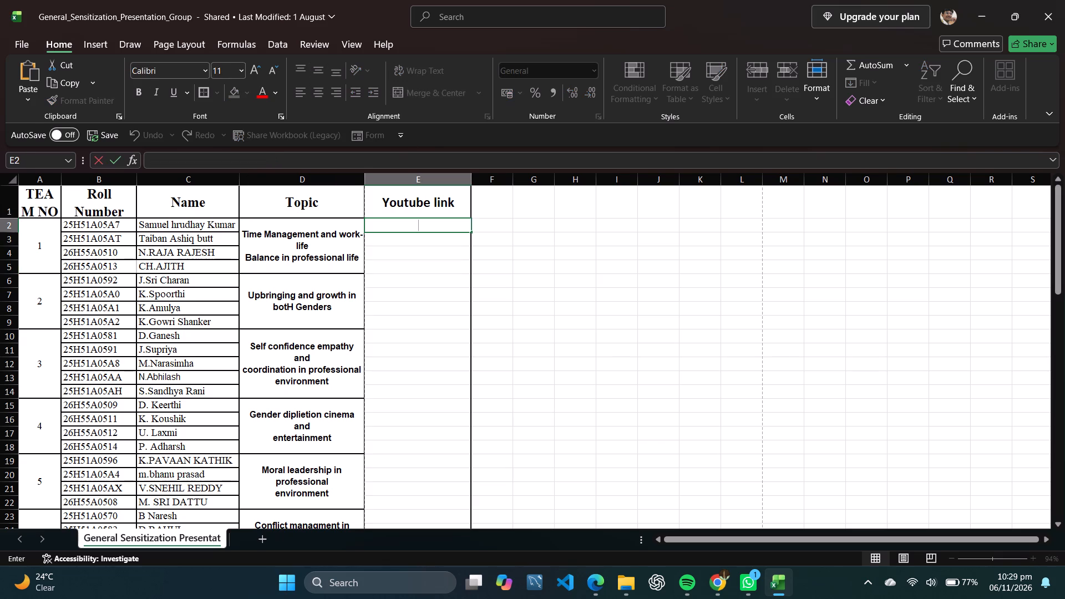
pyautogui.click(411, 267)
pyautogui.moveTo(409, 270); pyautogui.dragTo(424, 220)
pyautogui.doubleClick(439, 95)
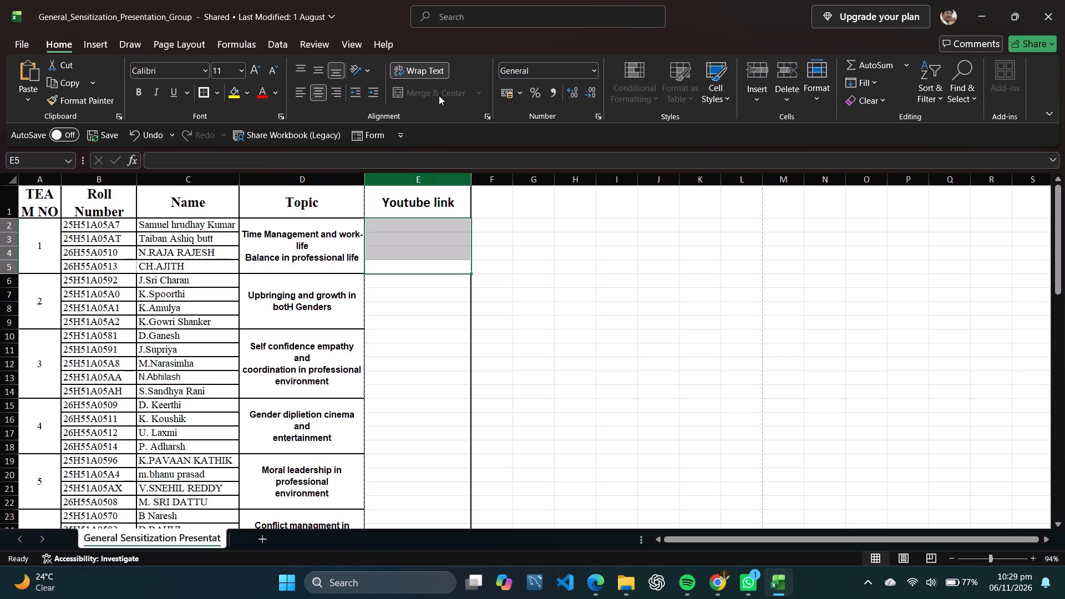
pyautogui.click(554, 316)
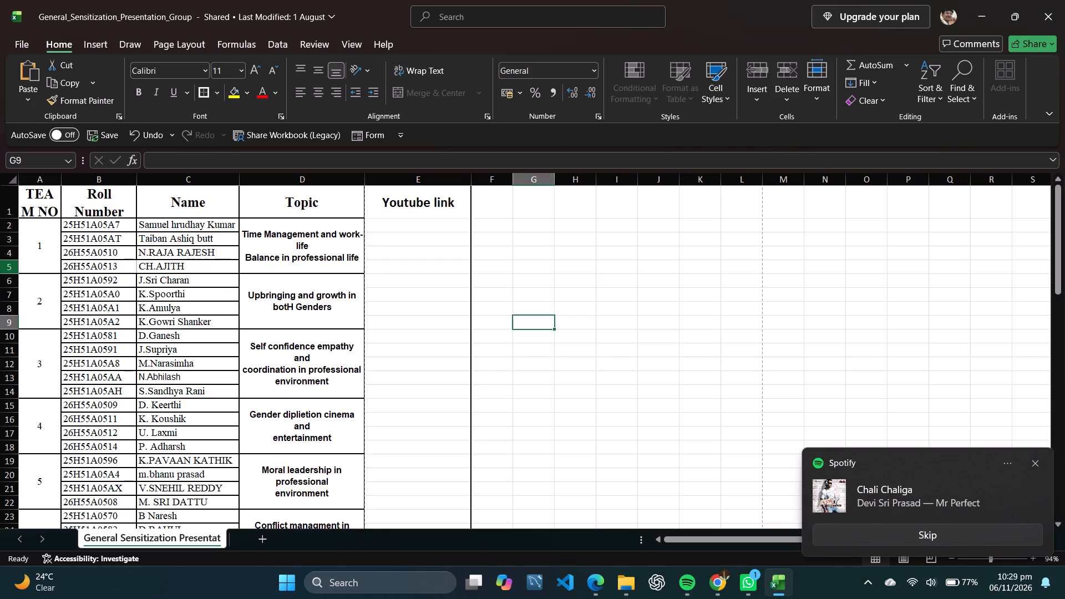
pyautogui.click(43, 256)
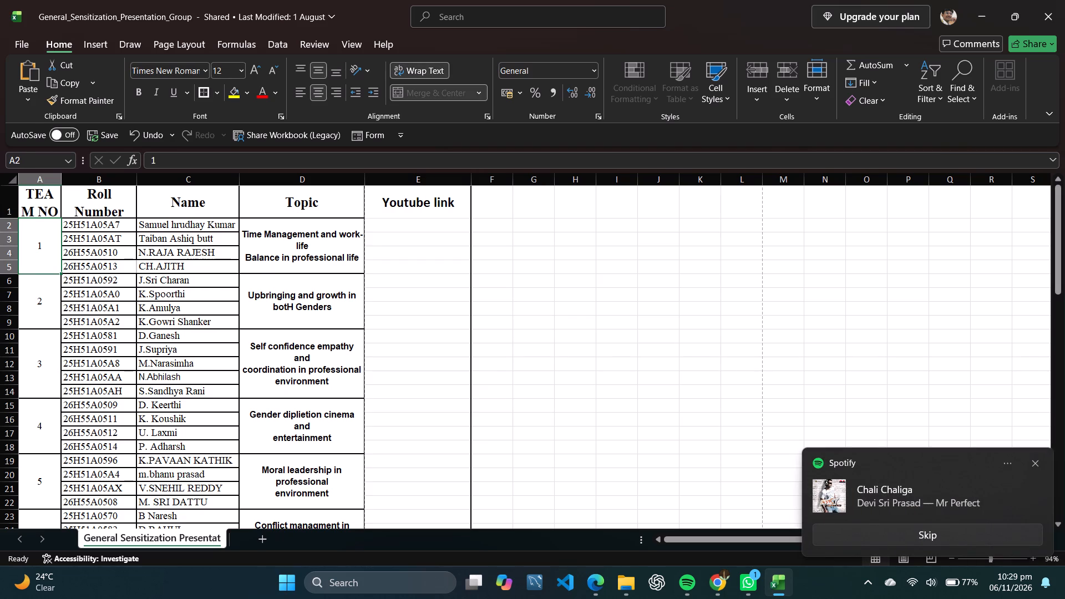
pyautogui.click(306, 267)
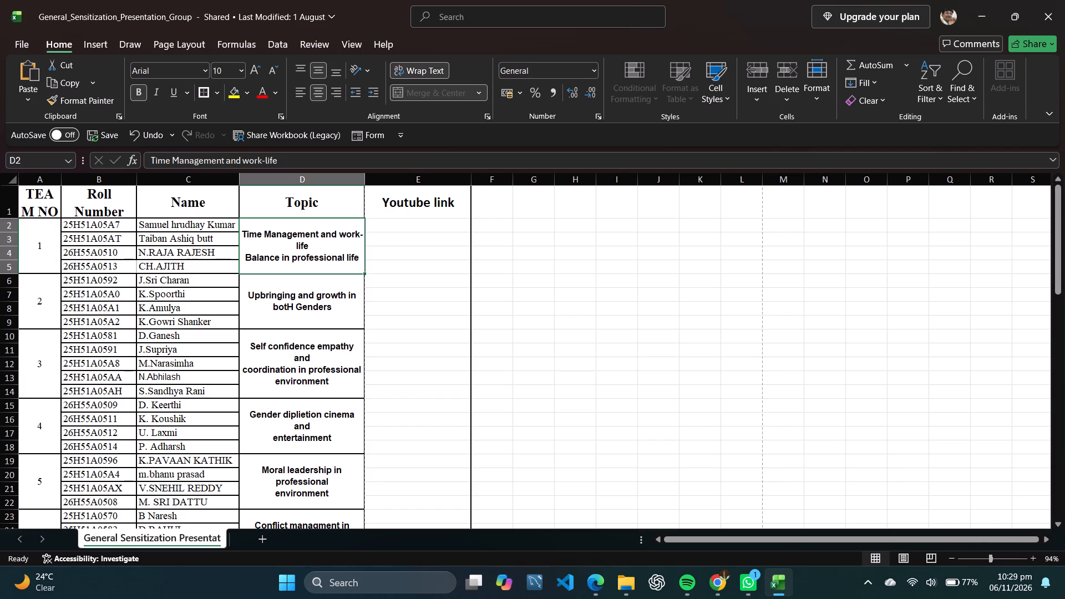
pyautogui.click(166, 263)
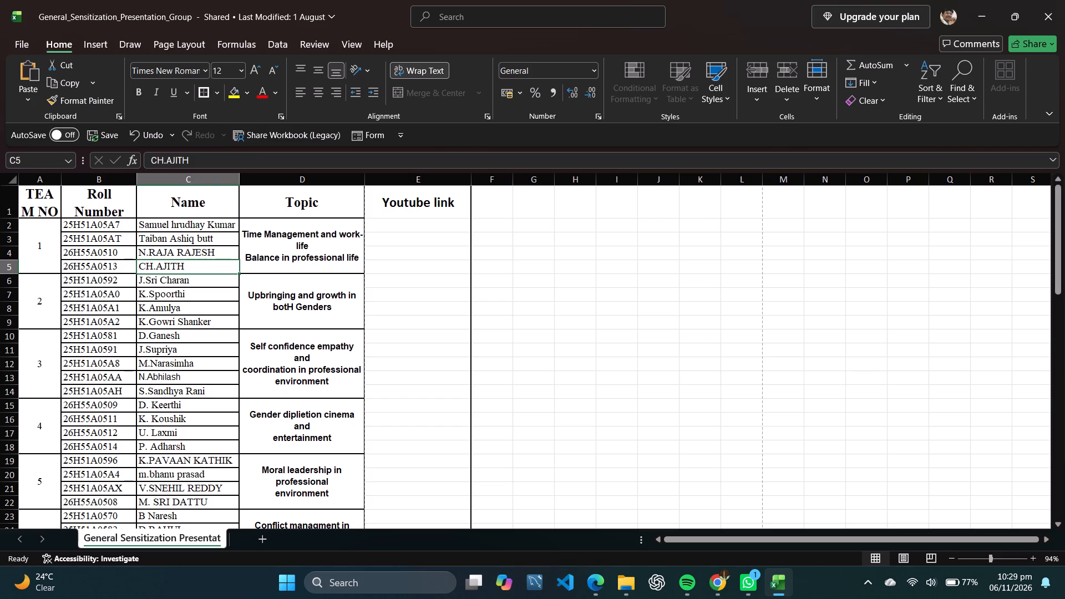
# Change the font of the whole table, including the Youtube link column, to Times New Roman.
pyautogui.moveTo(419, 224); pyautogui.dragTo(416, 265)
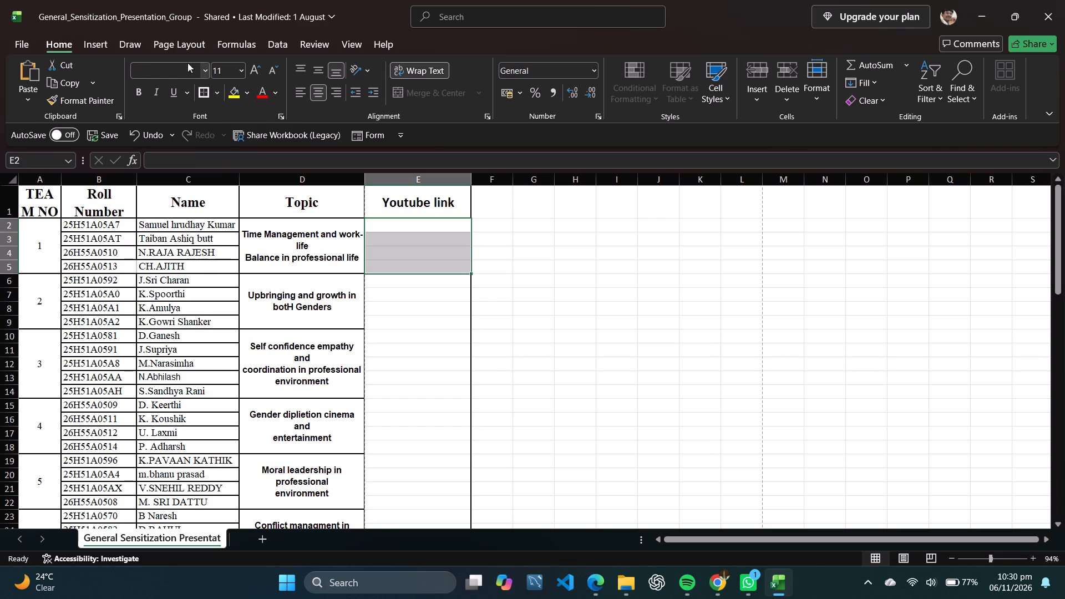
pyautogui.hotkey('ctrl', 'a')
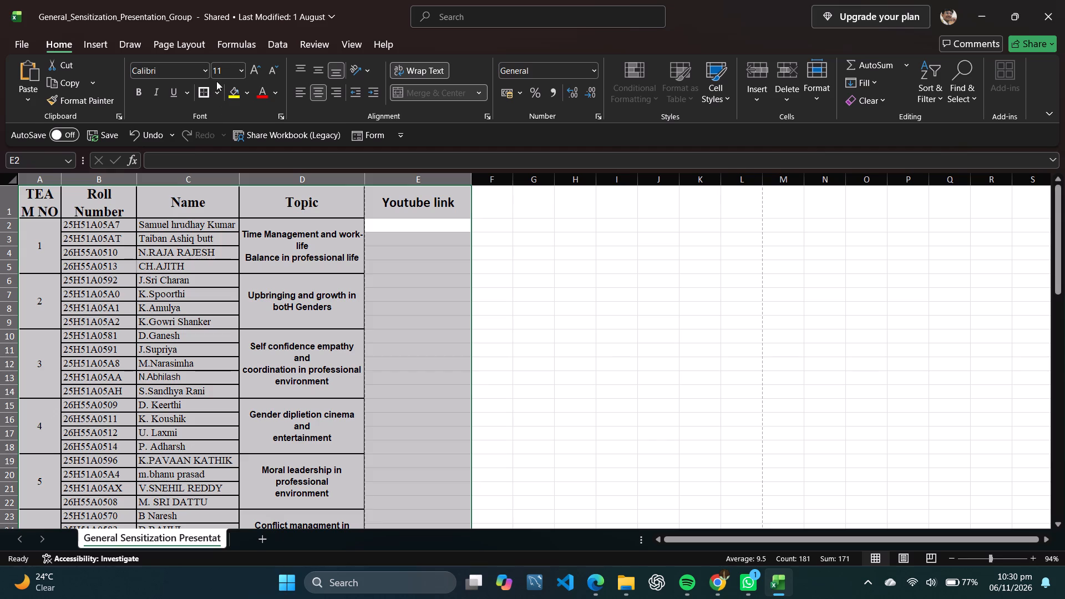
pyautogui.click(205, 69)
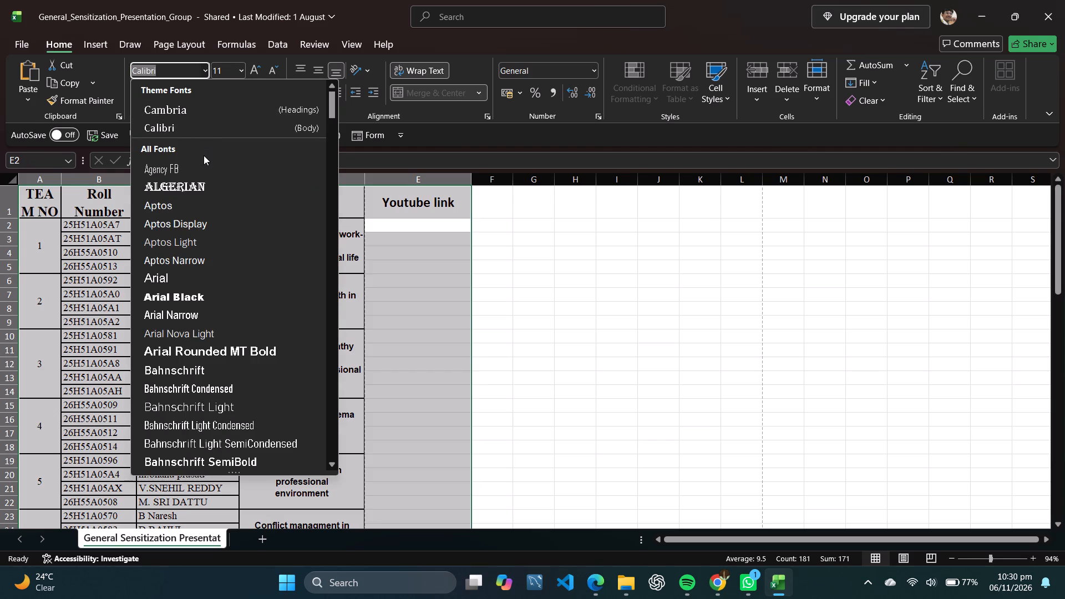
pyautogui.write('ti')
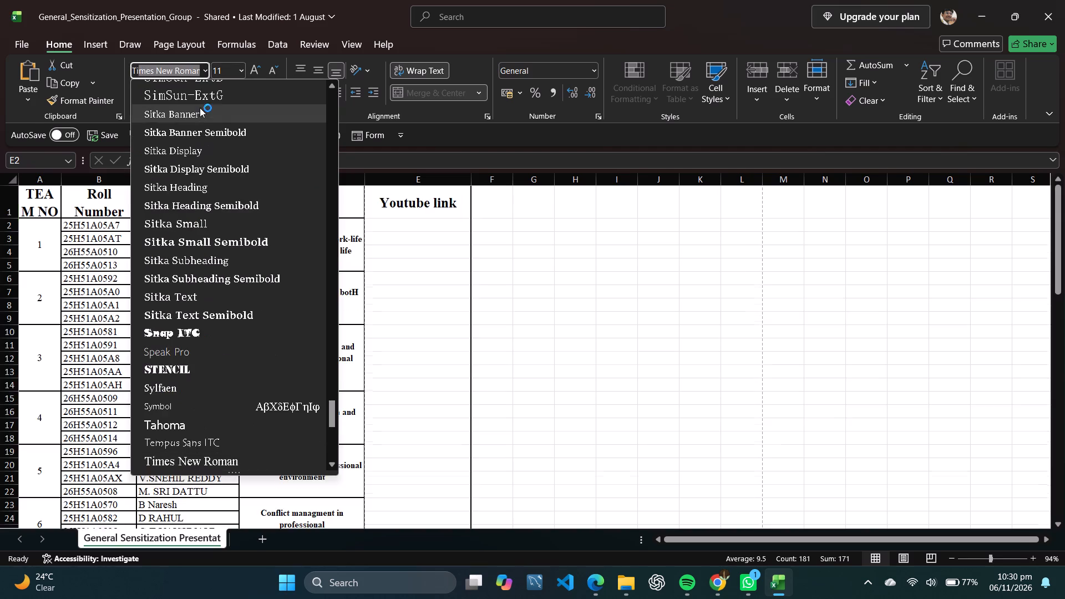
pyautogui.press('Return')
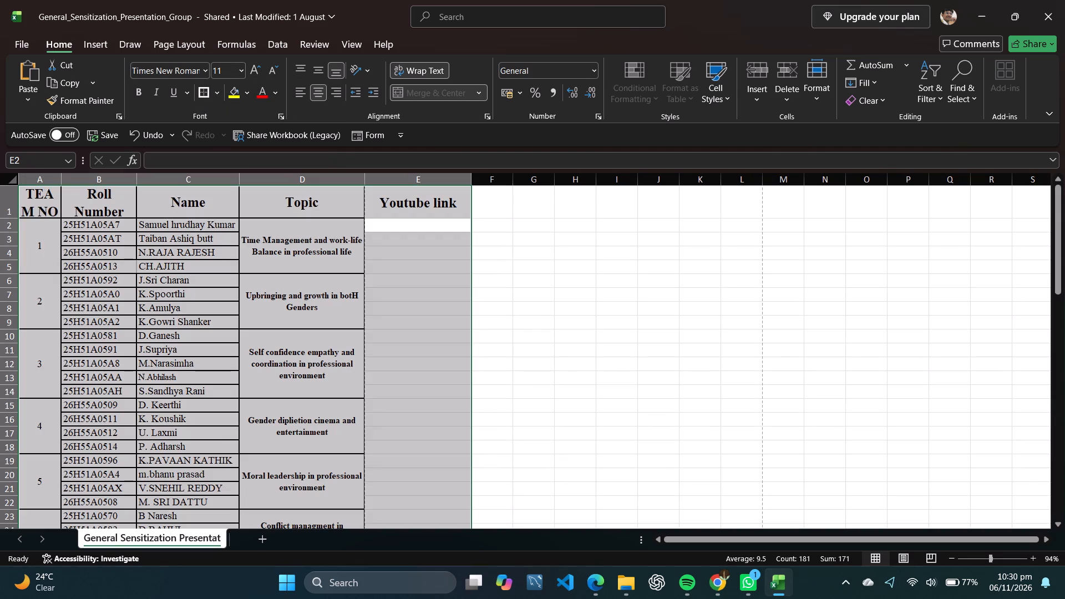
# Correct "botH" to "both" in team 2's topic so it reads "Upbringing and growth in both Genders".
pyautogui.click(349, 300)
pyautogui.doubleClick(353, 296)
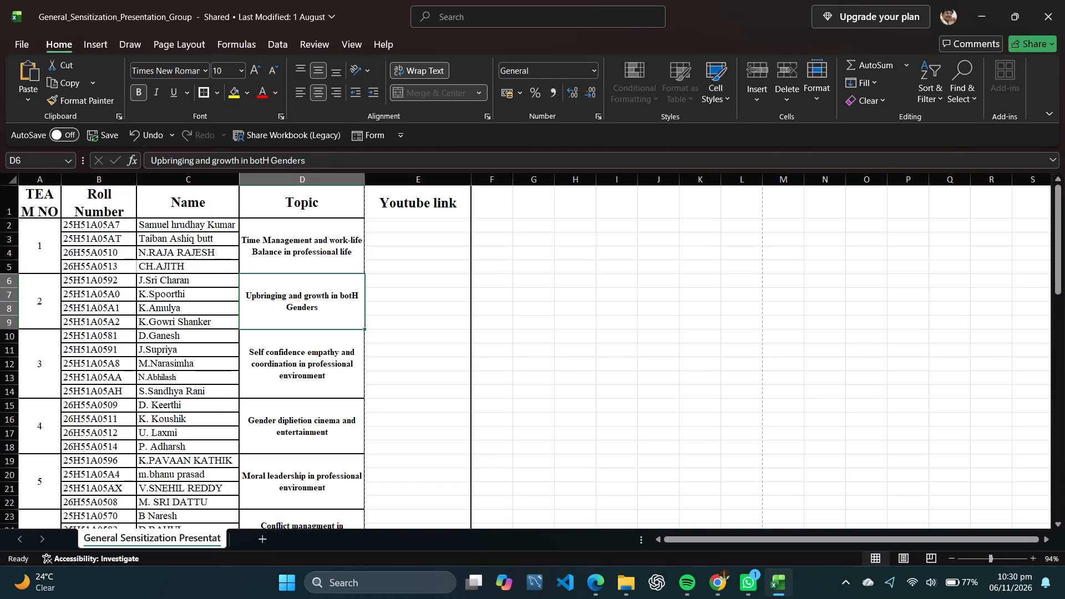
pyautogui.press('Right')
pyautogui.press('BackSpace')
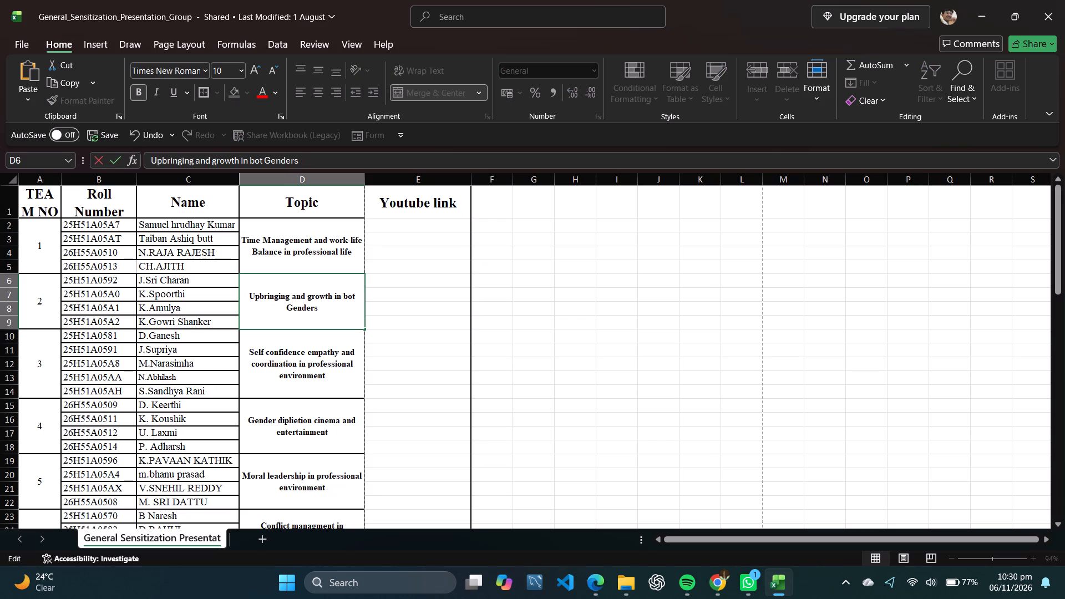
pyautogui.press('h')
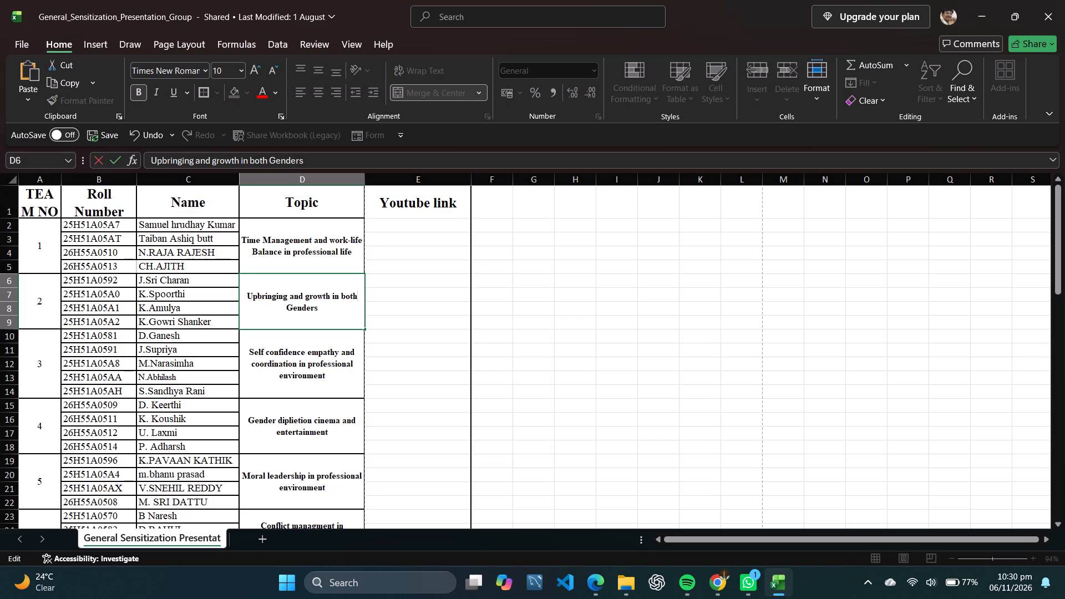
pyautogui.click(338, 297)
pyautogui.click(252, 241)
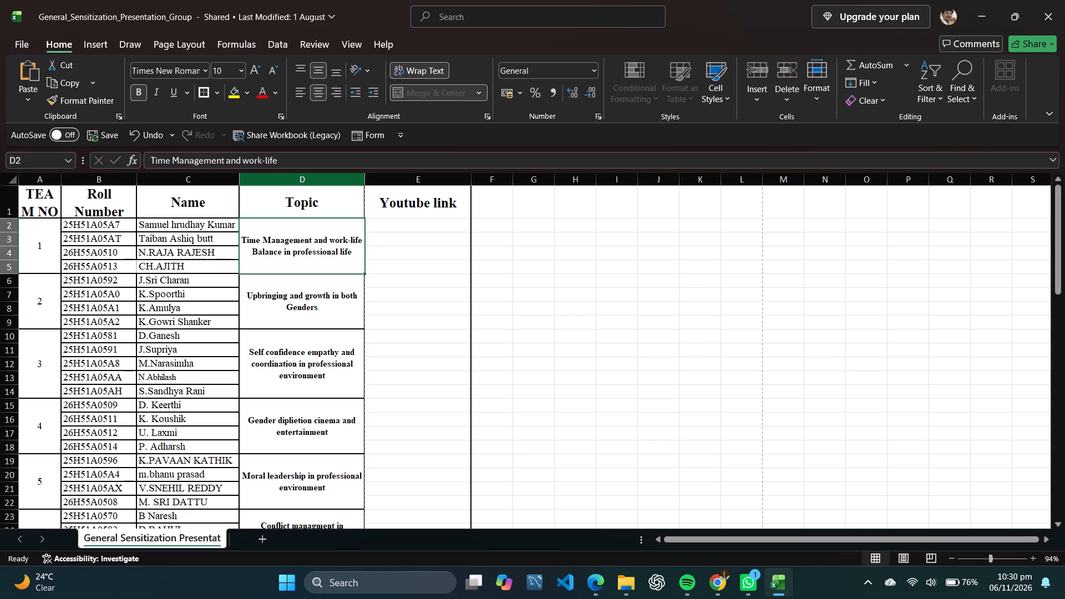
# Set the font size of the whole Topic column, D, to 12.
pyautogui.click(315, 180)
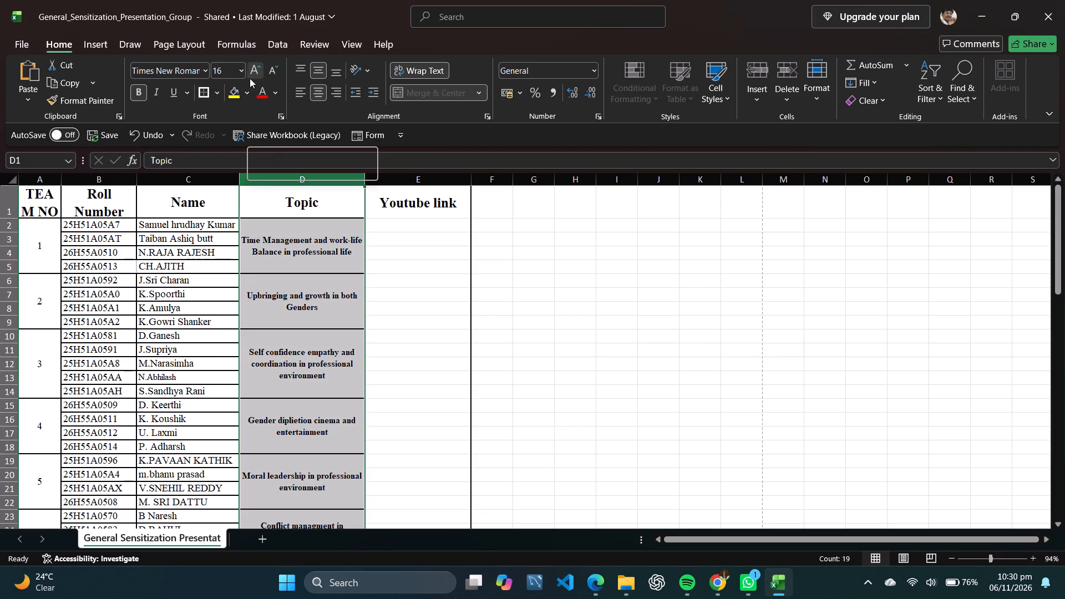
pyautogui.click(227, 70)
pyautogui.write('12')
pyautogui.press('Return')
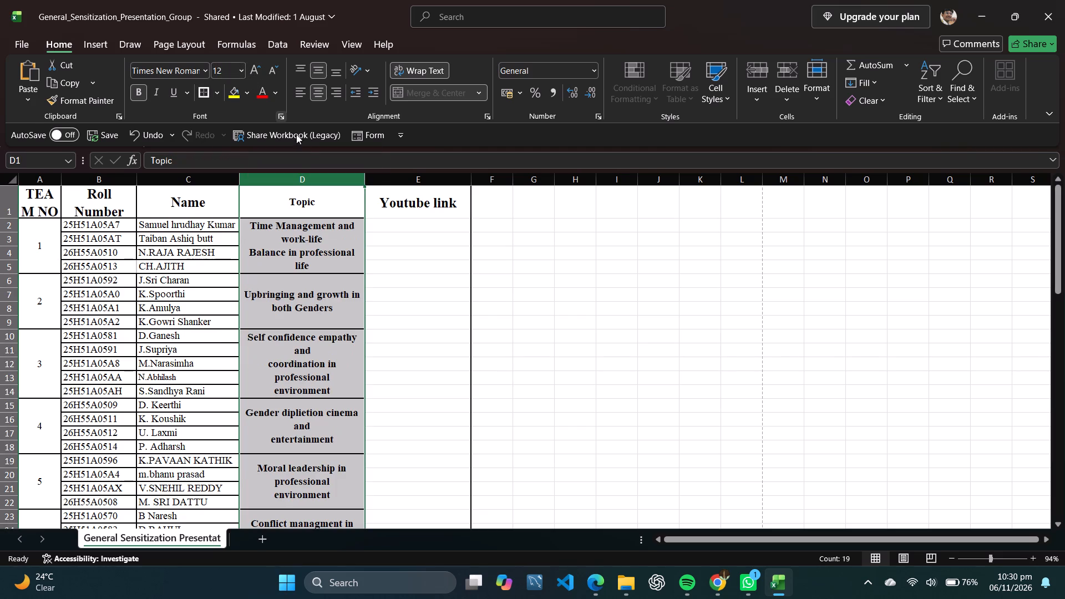
# Enlarge the Topic header text in cell D1 to font size 16.
pyautogui.doubleClick(315, 208)
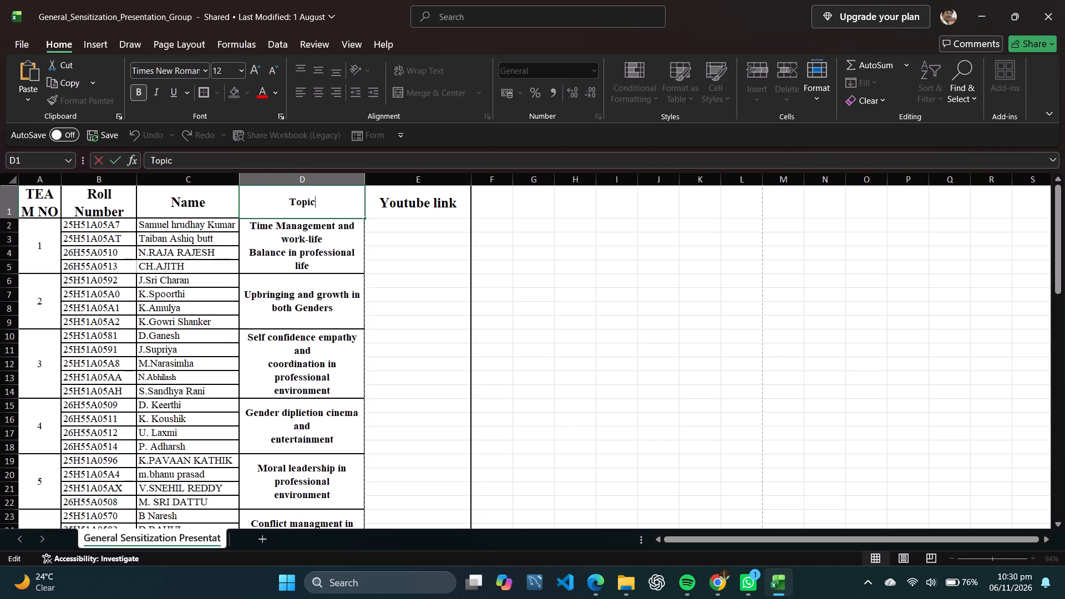
pyautogui.doubleClick(253, 65)
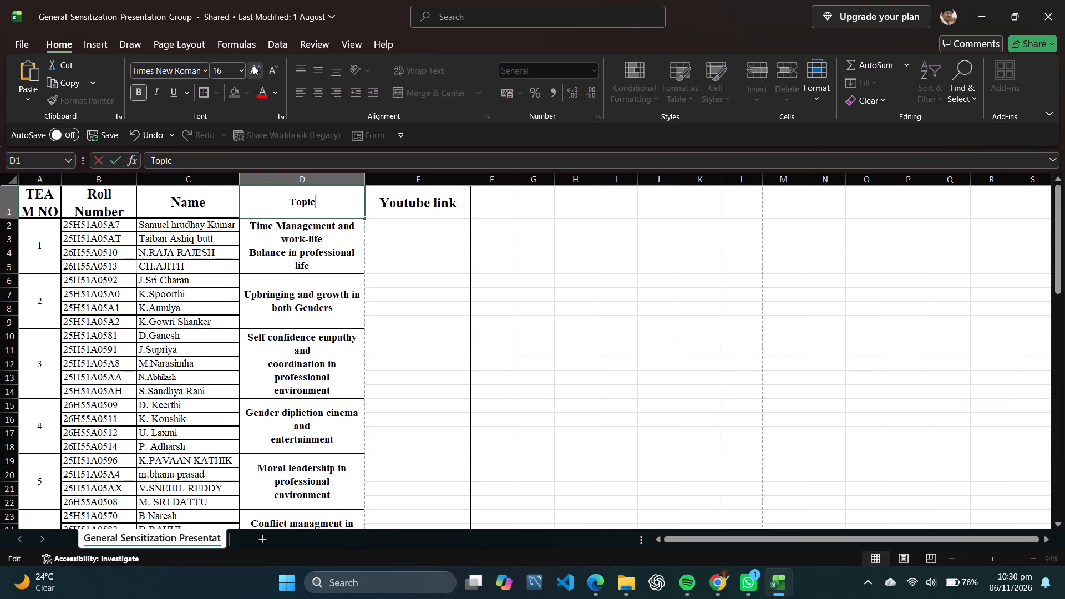
pyautogui.moveTo(286, 202); pyautogui.dragTo(321, 205)
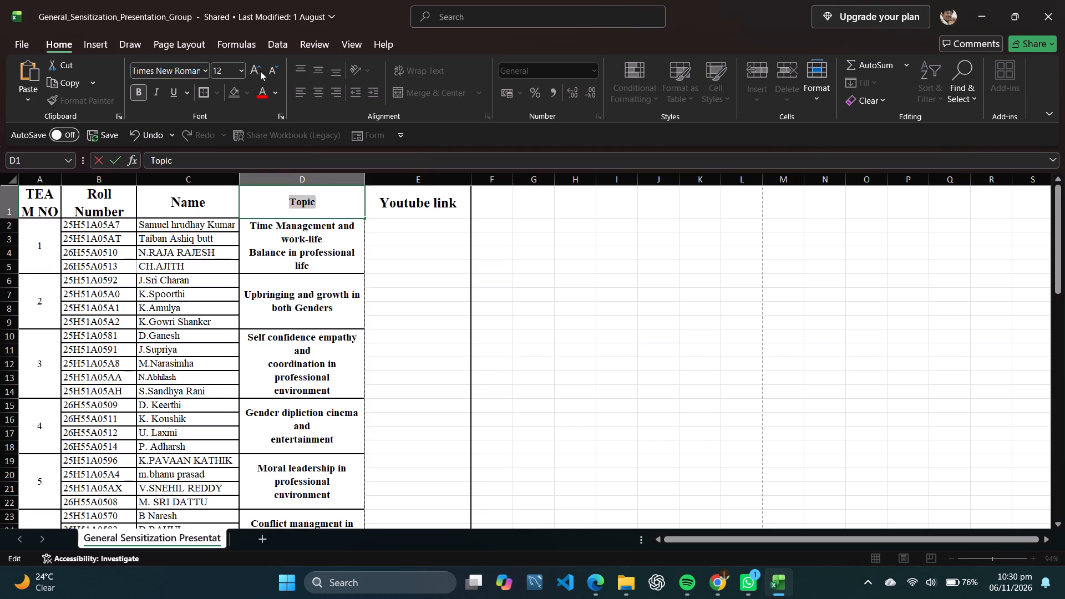
pyautogui.doubleClick(251, 64)
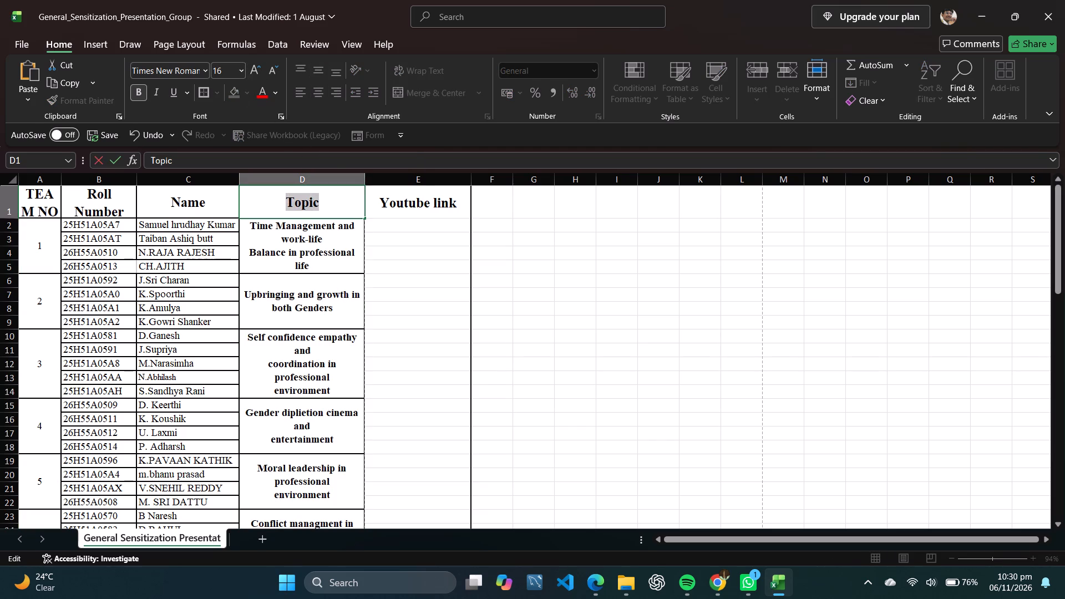
pyautogui.click(413, 224)
# Apply outside borders to the Youtube link header cell, E1.
pyautogui.click(405, 214)
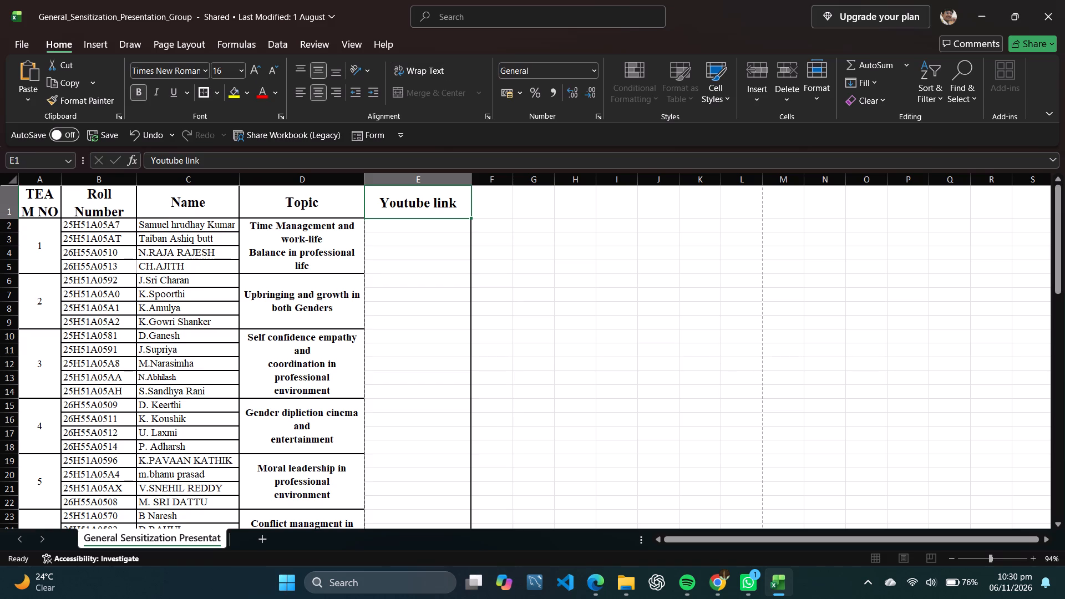
pyautogui.click(215, 98)
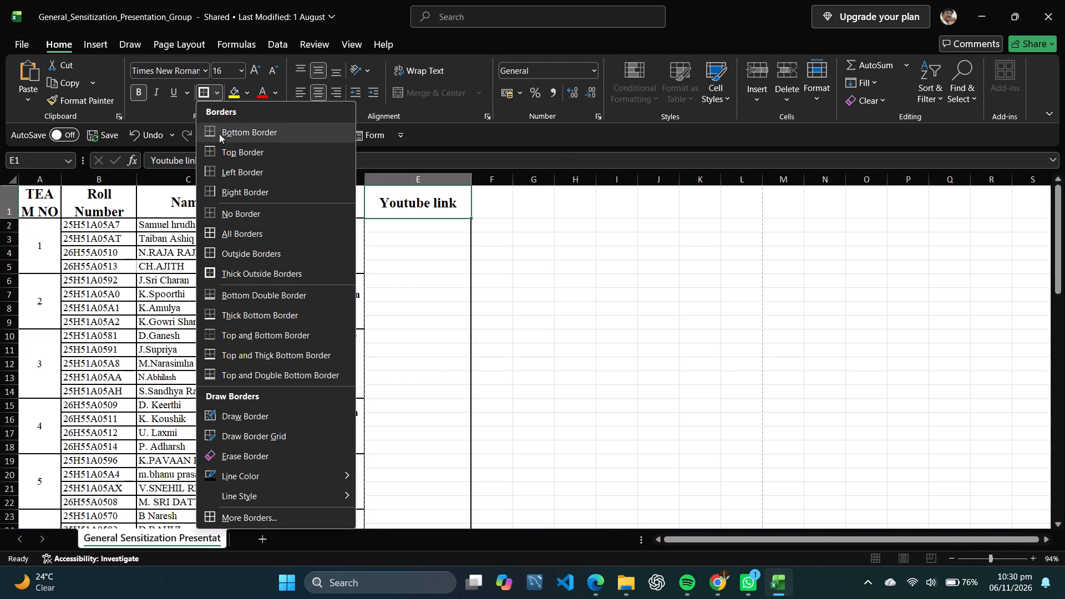
pyautogui.click(245, 255)
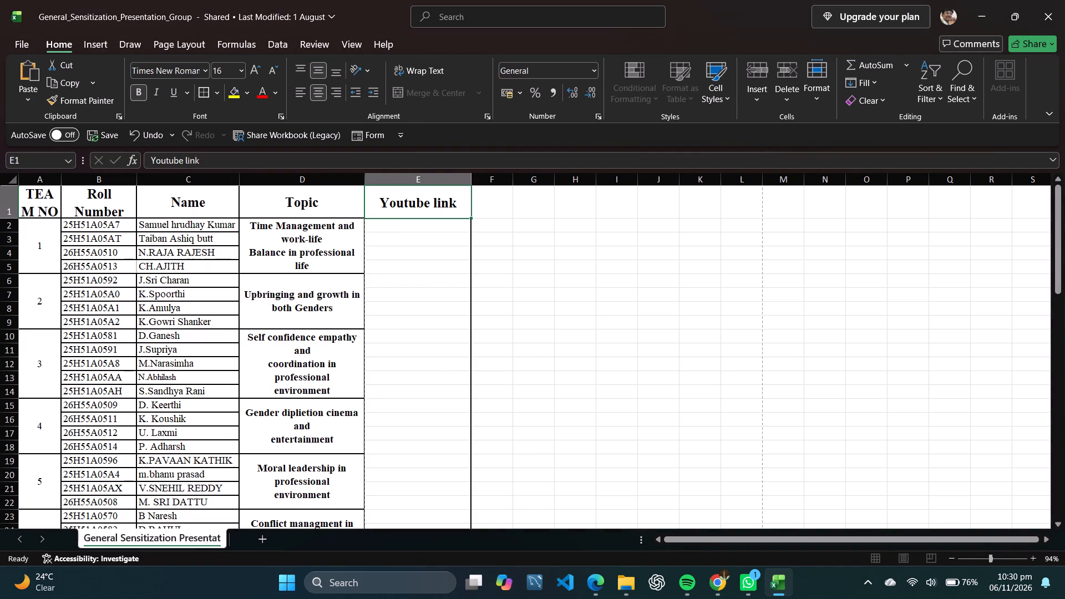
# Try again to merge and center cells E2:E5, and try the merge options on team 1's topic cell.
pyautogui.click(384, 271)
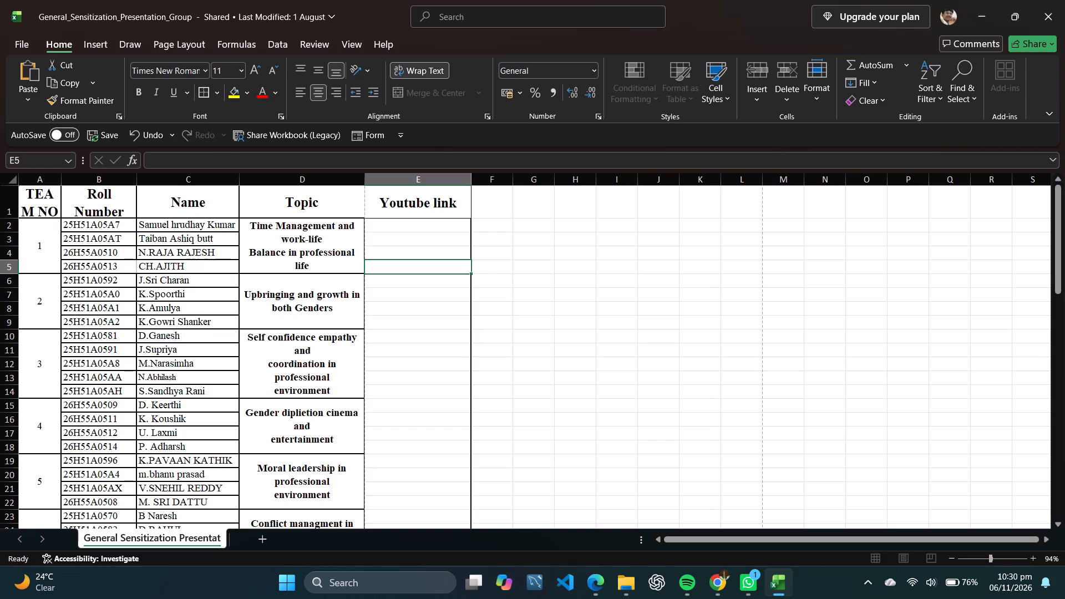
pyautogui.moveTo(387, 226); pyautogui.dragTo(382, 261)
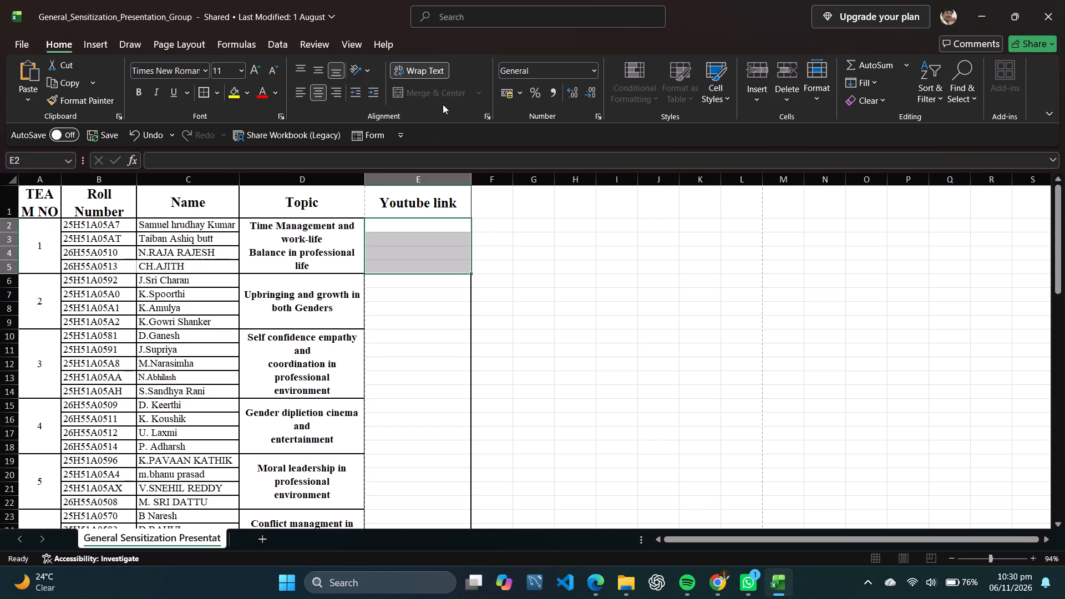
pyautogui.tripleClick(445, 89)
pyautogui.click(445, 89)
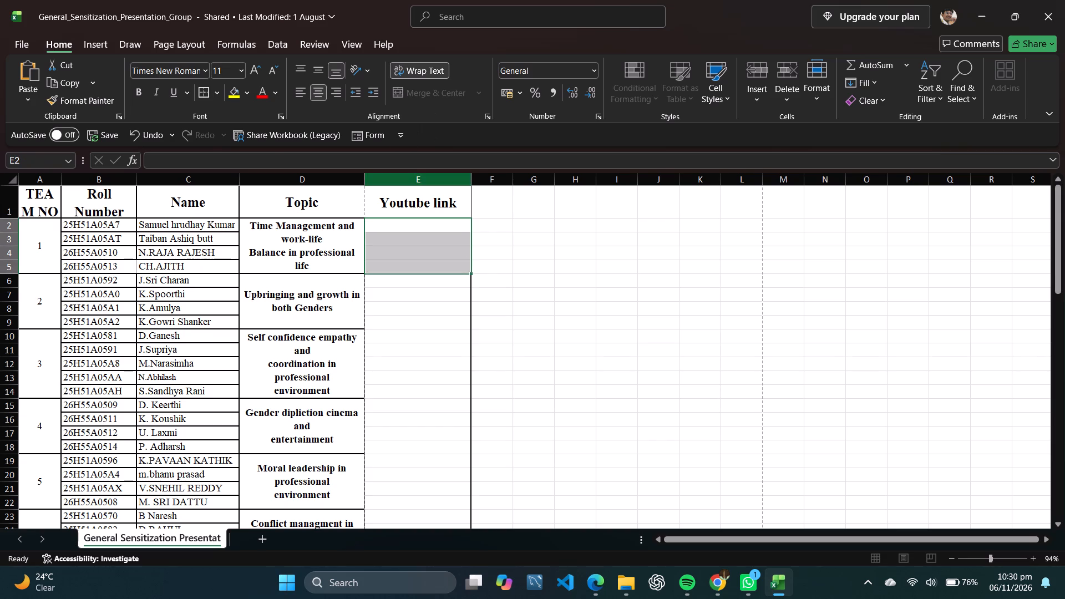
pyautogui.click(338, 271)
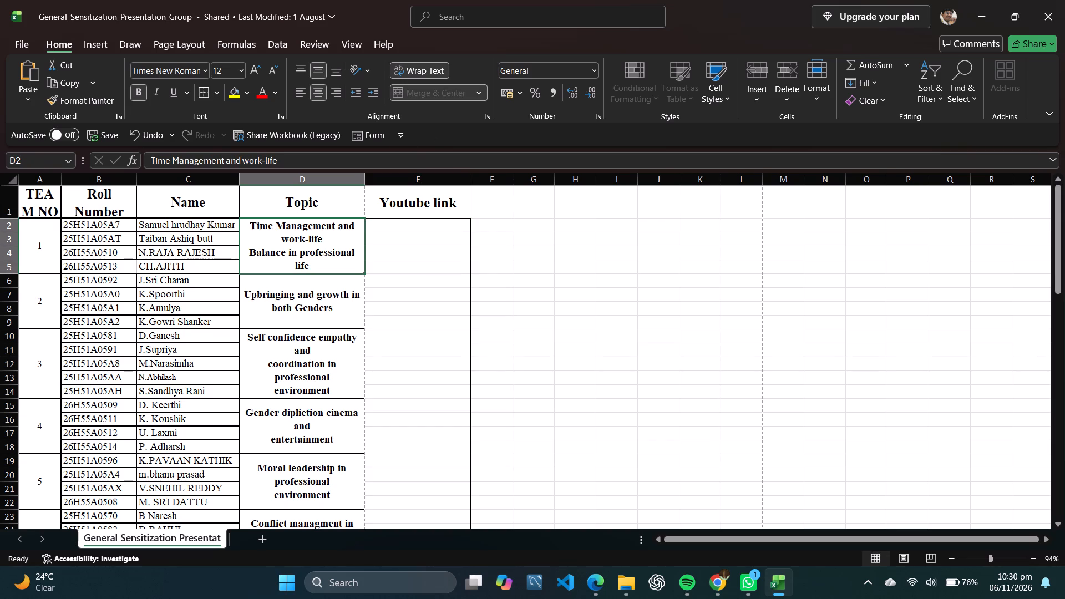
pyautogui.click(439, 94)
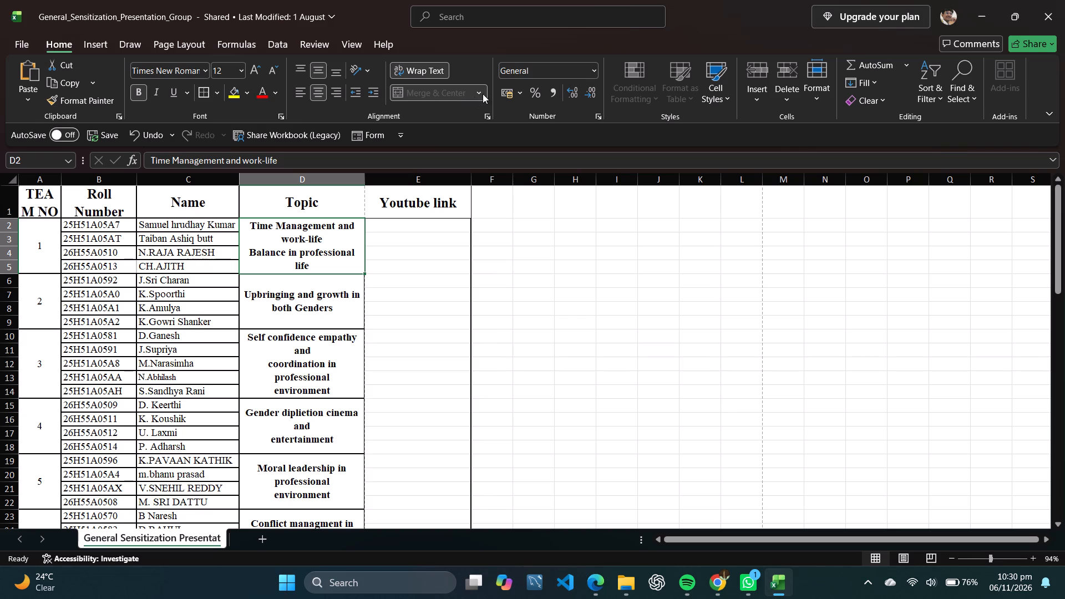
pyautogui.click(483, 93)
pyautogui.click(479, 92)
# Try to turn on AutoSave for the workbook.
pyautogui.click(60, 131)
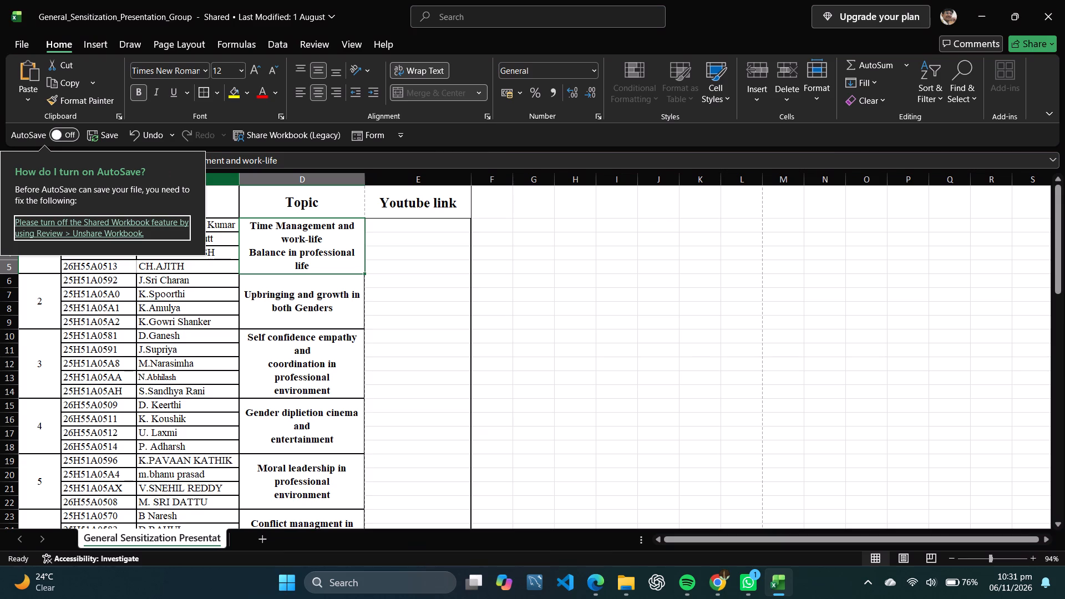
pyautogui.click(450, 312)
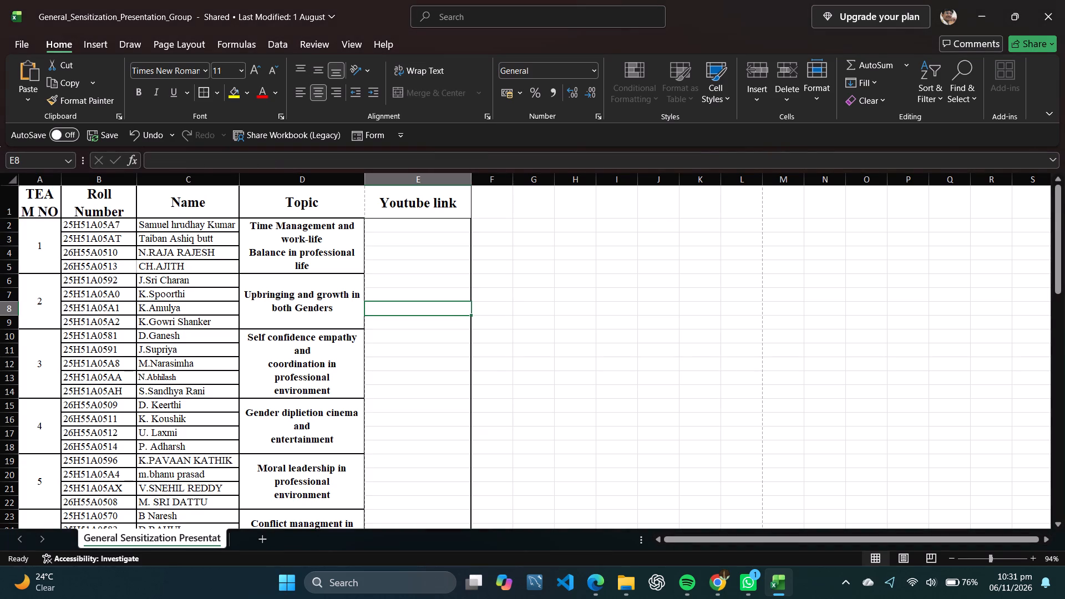
# Save the workbook.
pyautogui.hotkey('ctrl', 's')
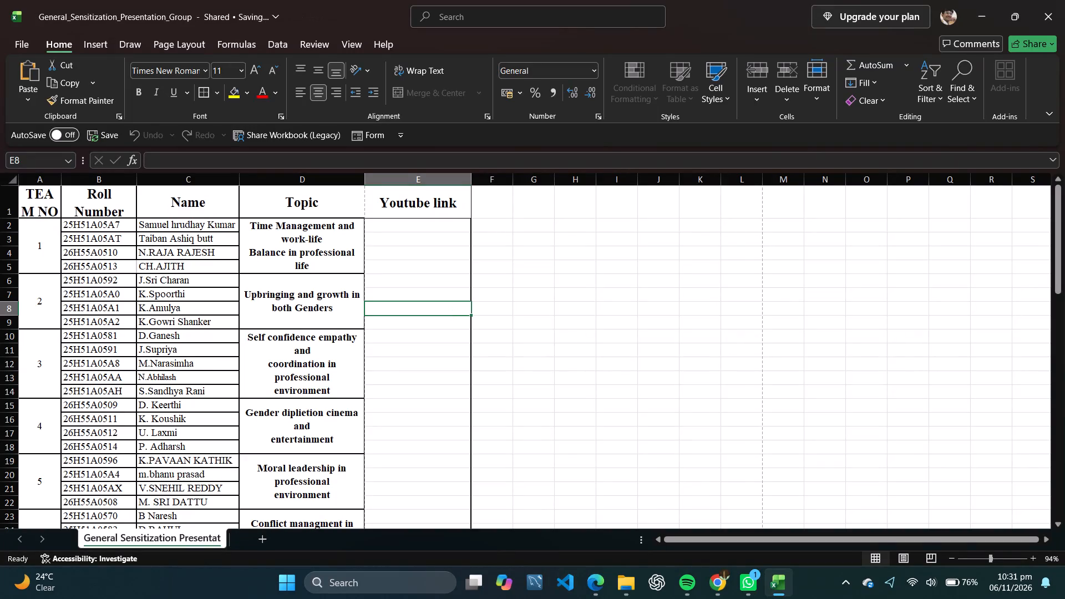
# Turn off text wrapping for team 1's Youtube link cells, E2:E5.
pyautogui.click(440, 249)
pyautogui.moveTo(433, 230); pyautogui.dragTo(428, 247)
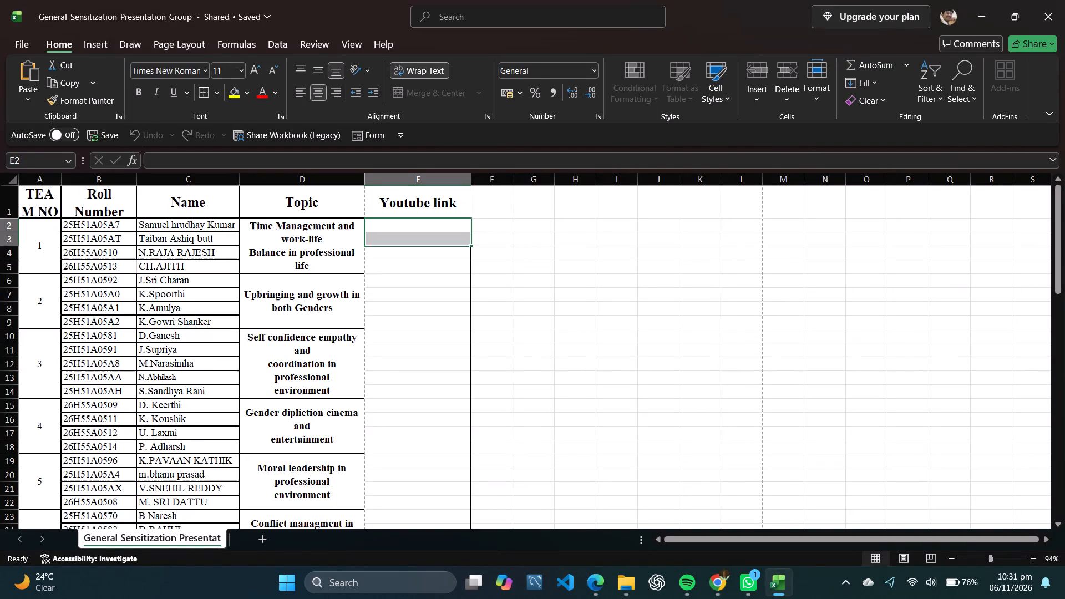
pyautogui.moveTo(428, 247); pyautogui.dragTo(426, 263)
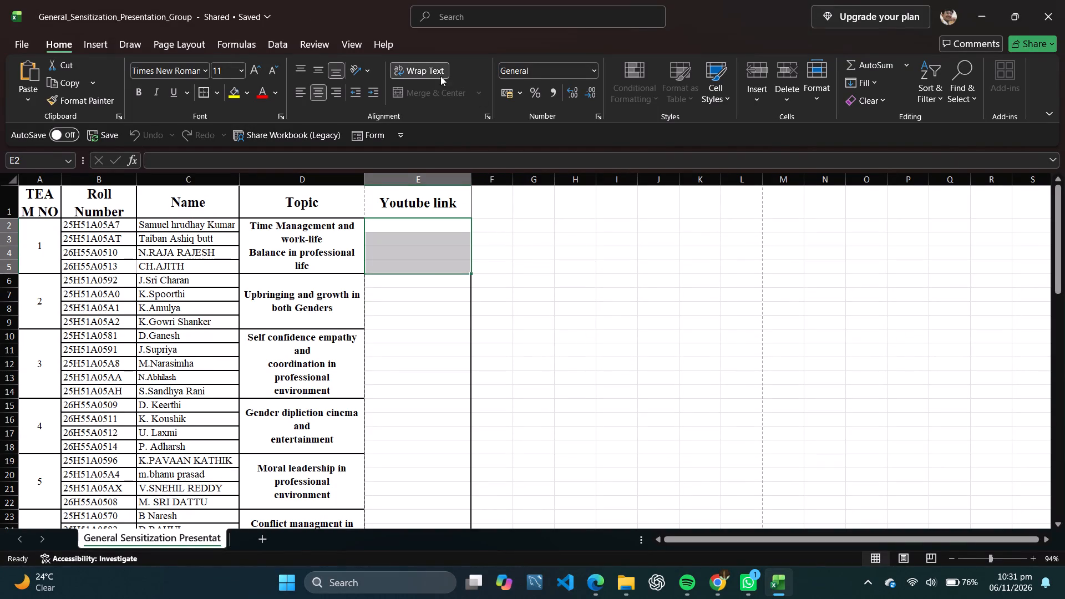
pyautogui.click(435, 67)
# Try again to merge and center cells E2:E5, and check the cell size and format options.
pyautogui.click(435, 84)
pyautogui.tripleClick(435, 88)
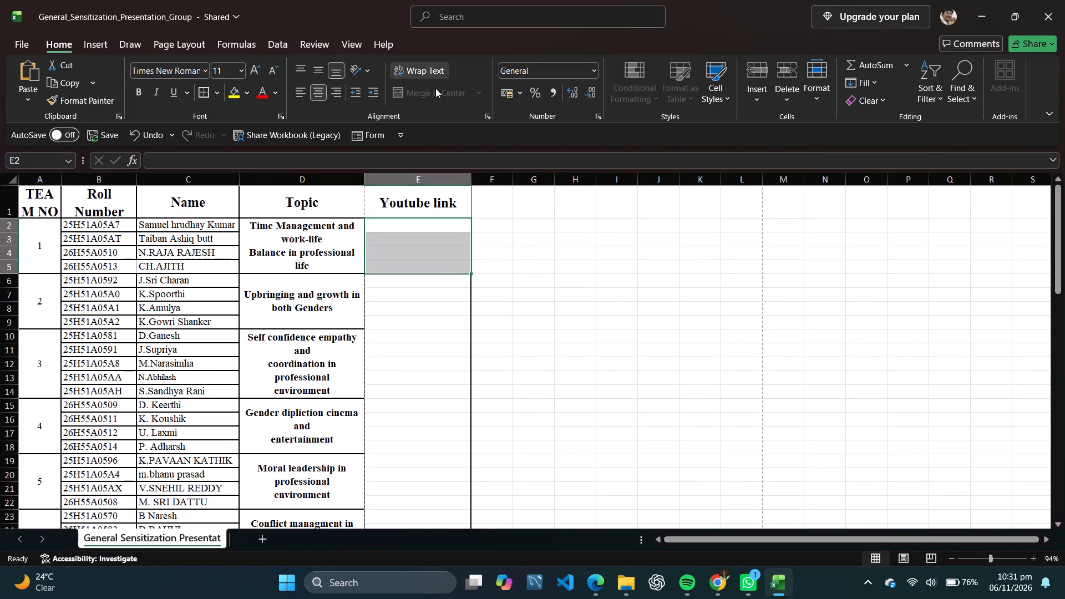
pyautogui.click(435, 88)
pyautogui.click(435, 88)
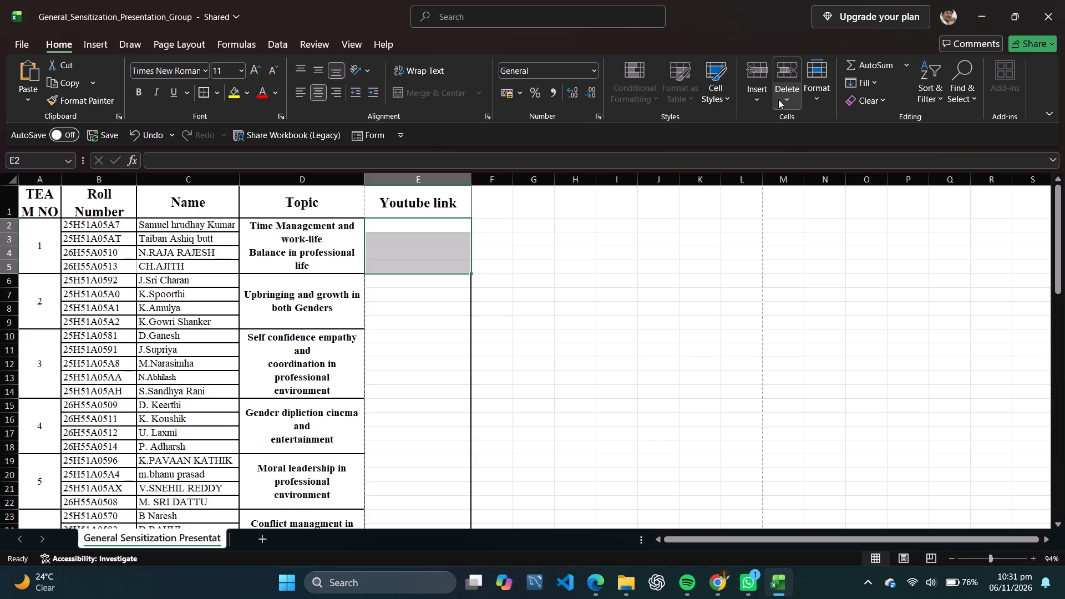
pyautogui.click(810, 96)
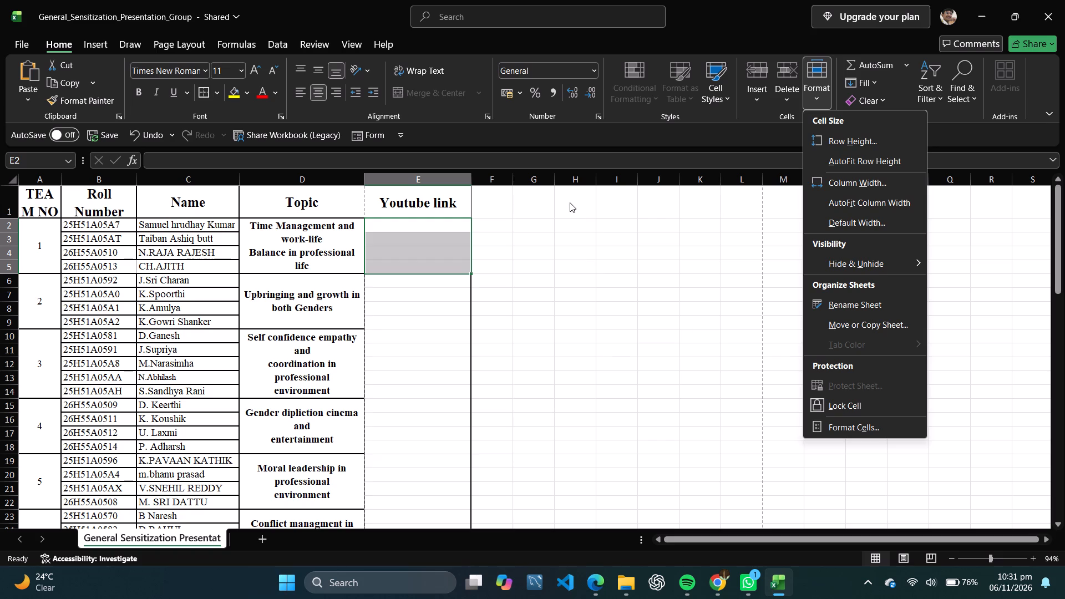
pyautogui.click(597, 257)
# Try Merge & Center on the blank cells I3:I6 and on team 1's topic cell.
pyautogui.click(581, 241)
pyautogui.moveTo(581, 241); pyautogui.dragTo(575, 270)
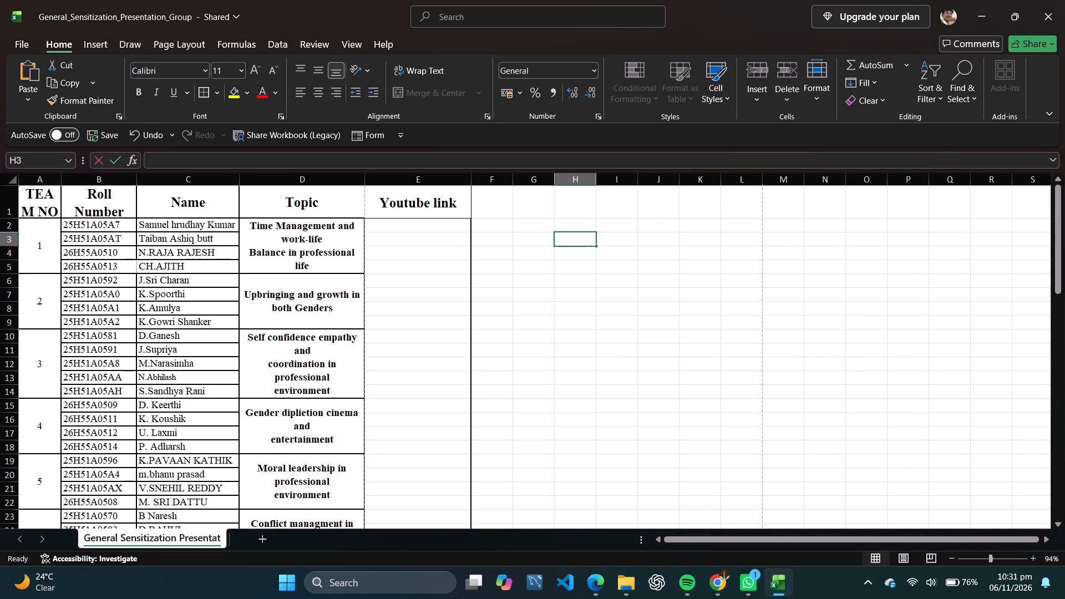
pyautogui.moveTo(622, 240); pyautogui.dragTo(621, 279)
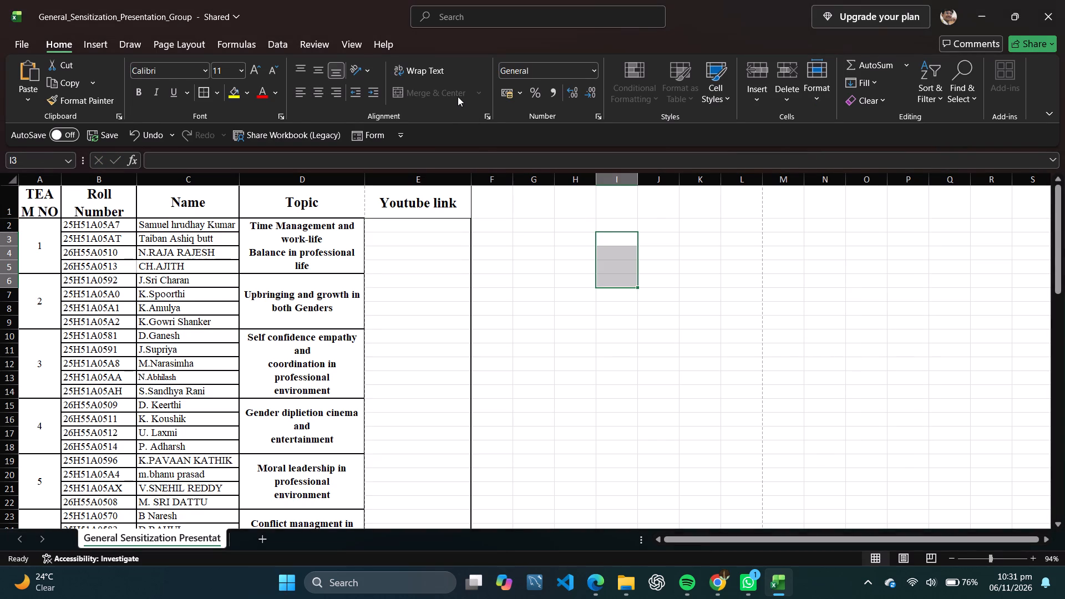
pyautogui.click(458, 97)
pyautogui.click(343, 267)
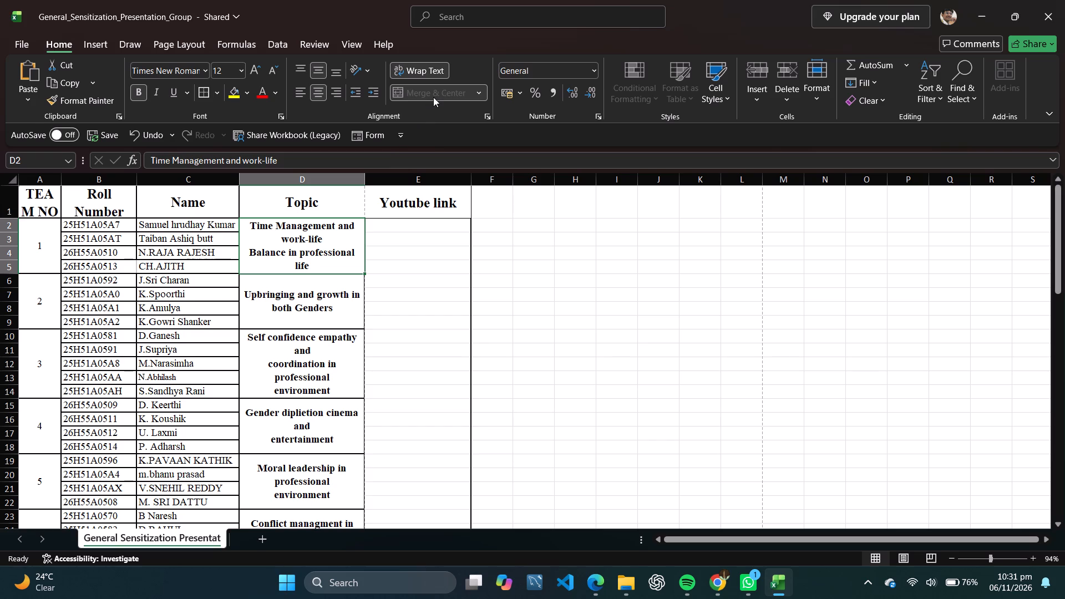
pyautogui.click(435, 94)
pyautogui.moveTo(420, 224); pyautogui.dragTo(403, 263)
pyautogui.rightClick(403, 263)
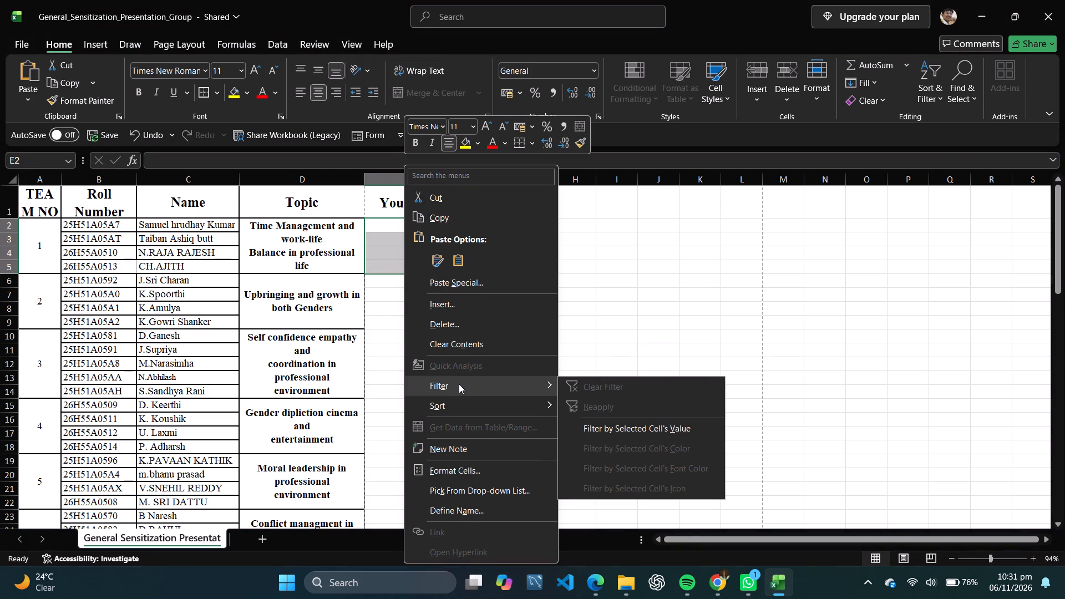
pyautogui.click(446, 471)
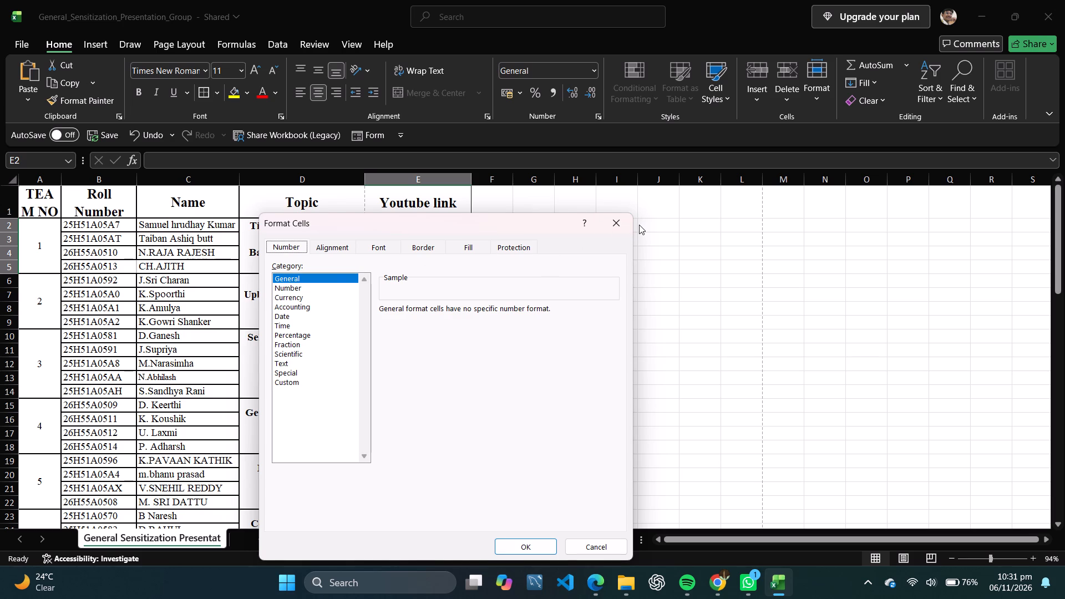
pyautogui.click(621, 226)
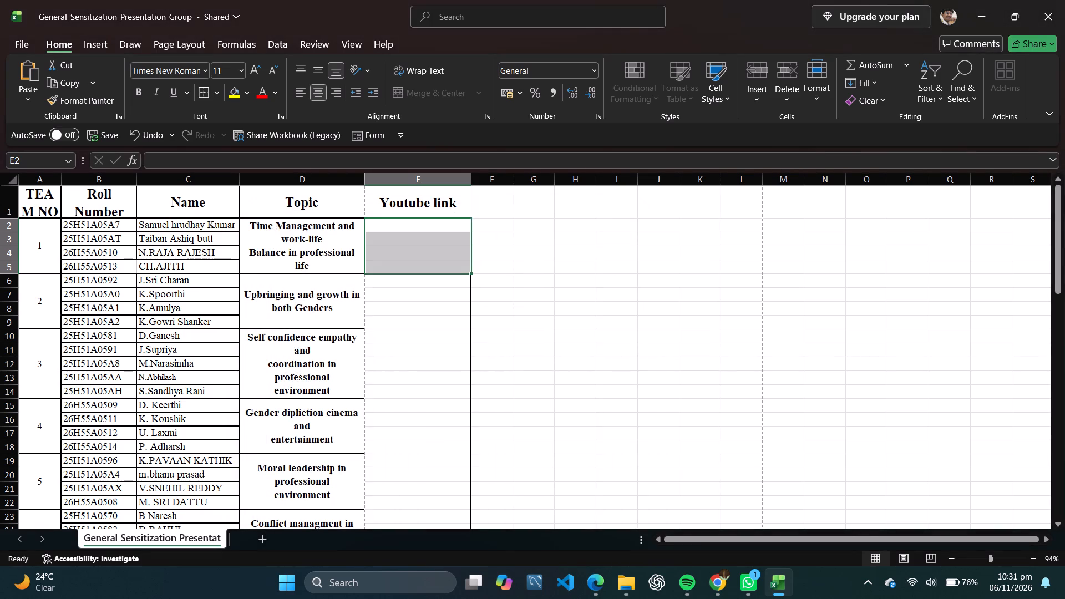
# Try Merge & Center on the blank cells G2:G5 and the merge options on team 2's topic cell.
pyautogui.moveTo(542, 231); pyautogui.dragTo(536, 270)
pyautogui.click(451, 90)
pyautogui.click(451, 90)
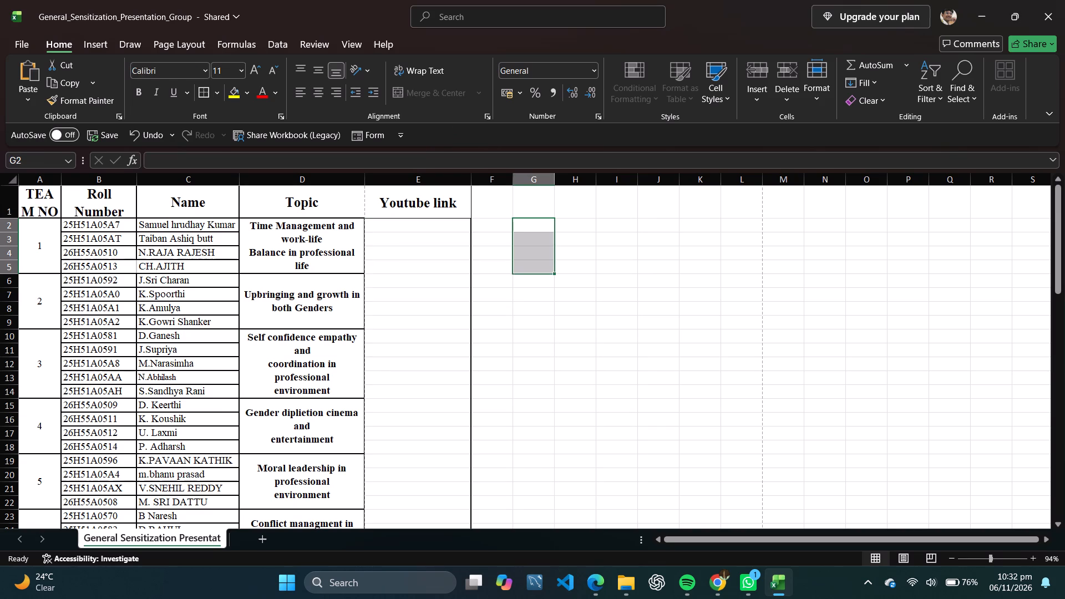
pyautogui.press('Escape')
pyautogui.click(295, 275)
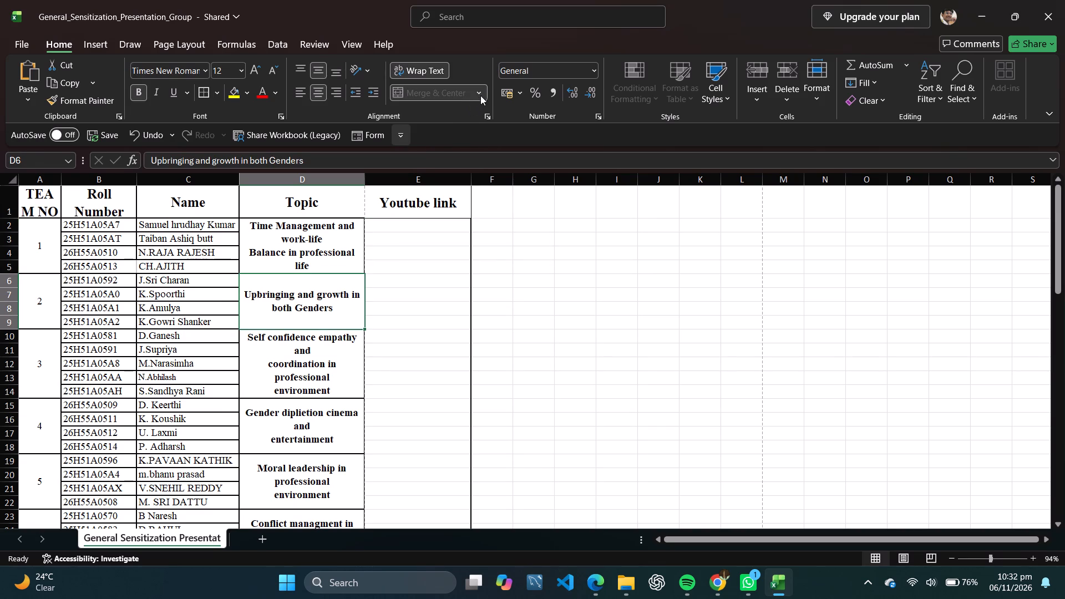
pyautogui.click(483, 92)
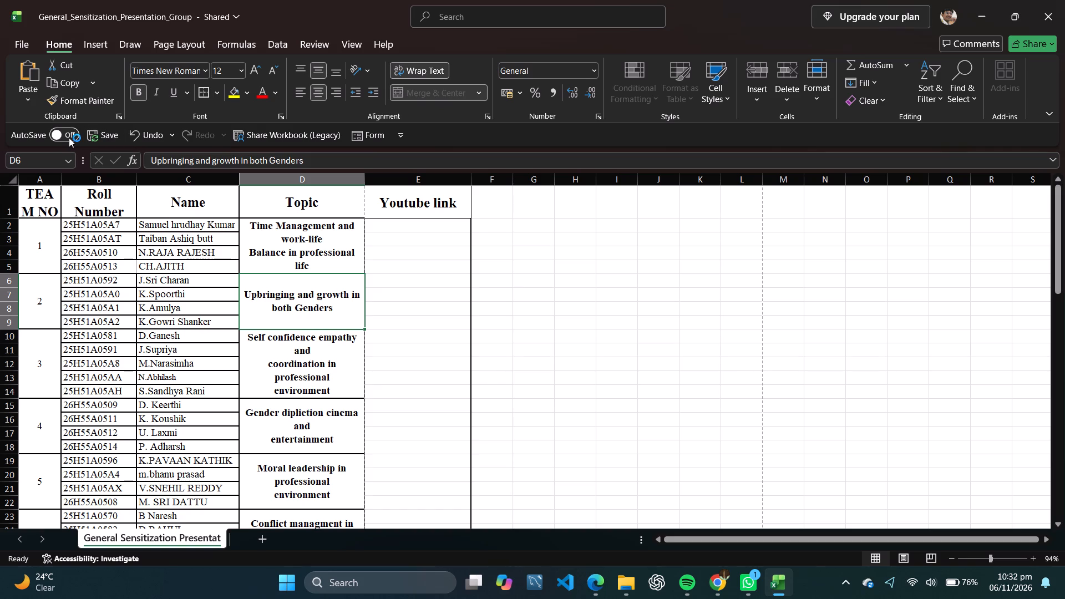
# Try to turn on AutoSave and read the help article on what is blocking it.
pyautogui.click(69, 138)
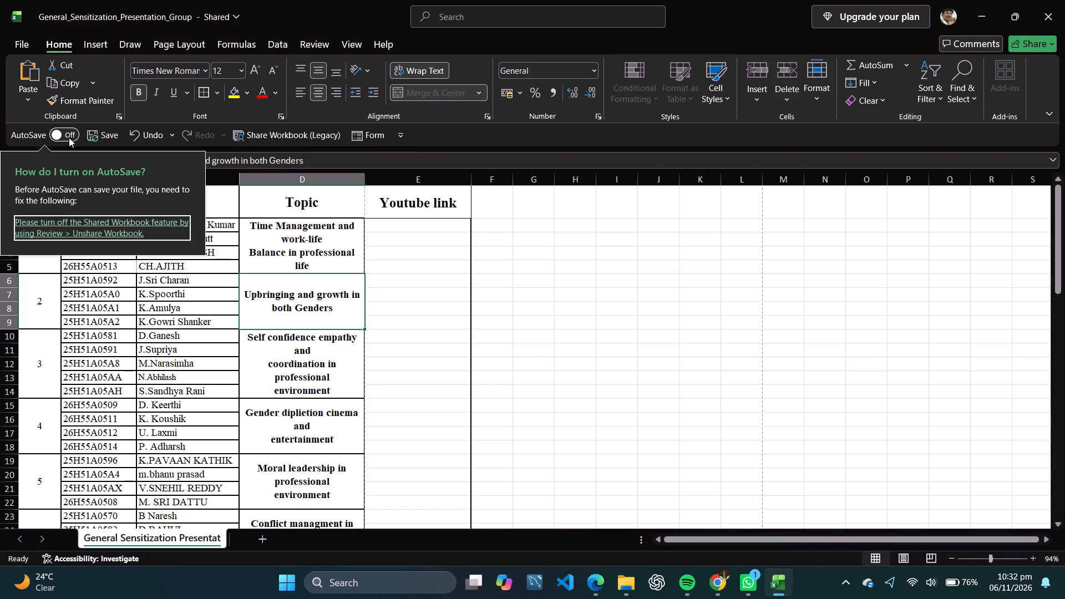
pyautogui.click(93, 227)
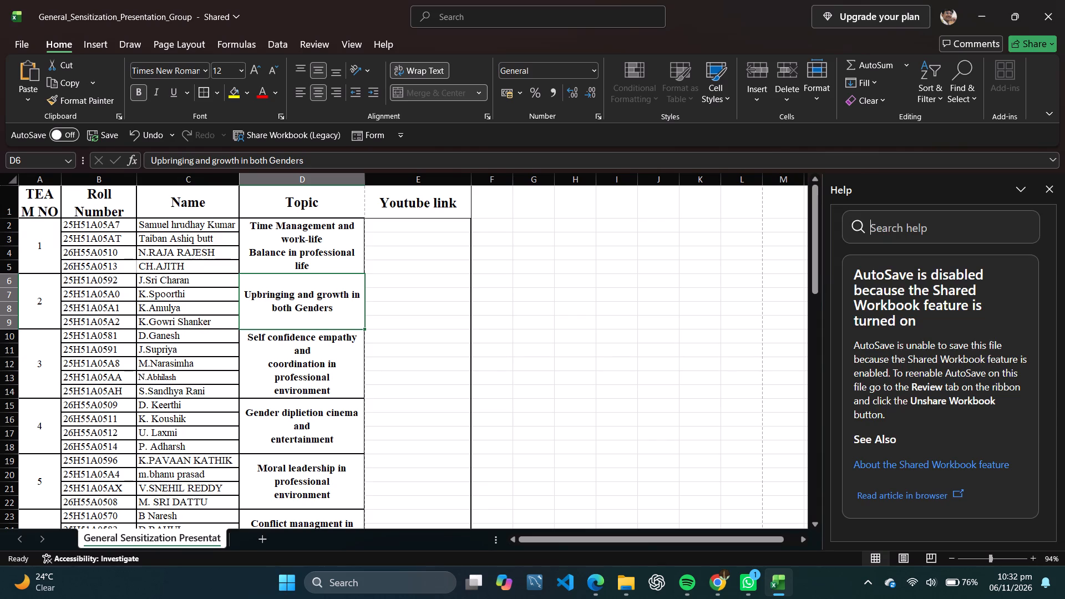
pyautogui.scroll(-3, 957, 324)
# Turn off the legacy Shared Workbook feature for this workbook.
pyautogui.click(342, 51)
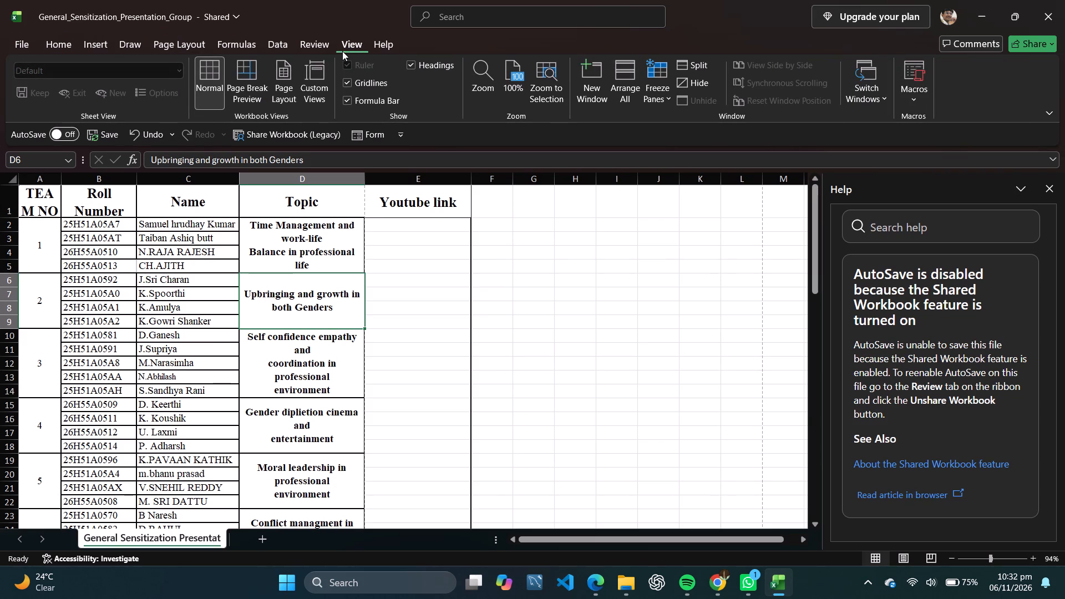
pyautogui.click(317, 45)
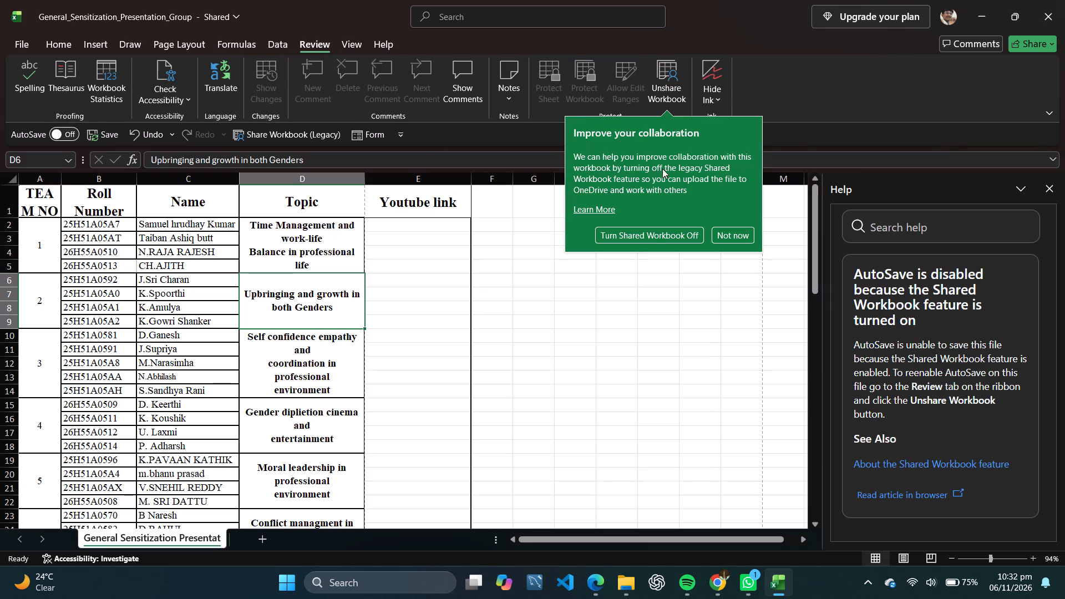
pyautogui.click(653, 236)
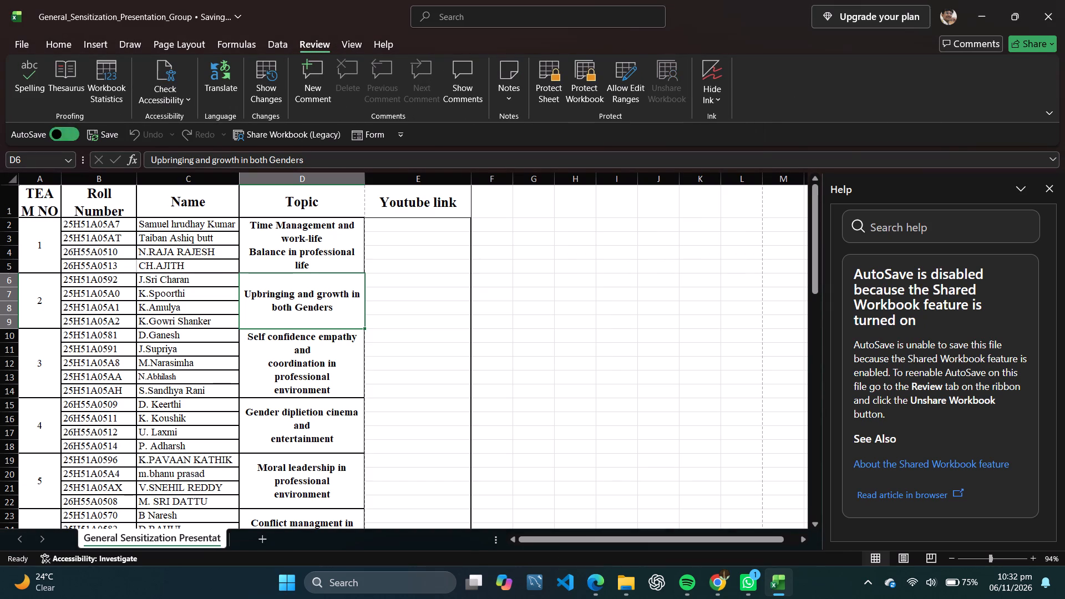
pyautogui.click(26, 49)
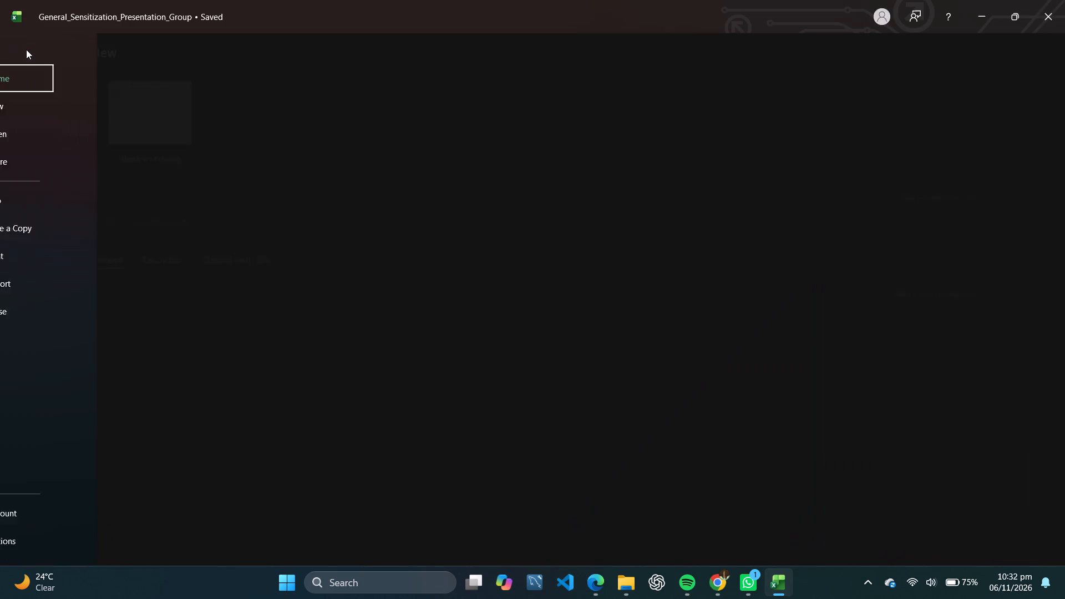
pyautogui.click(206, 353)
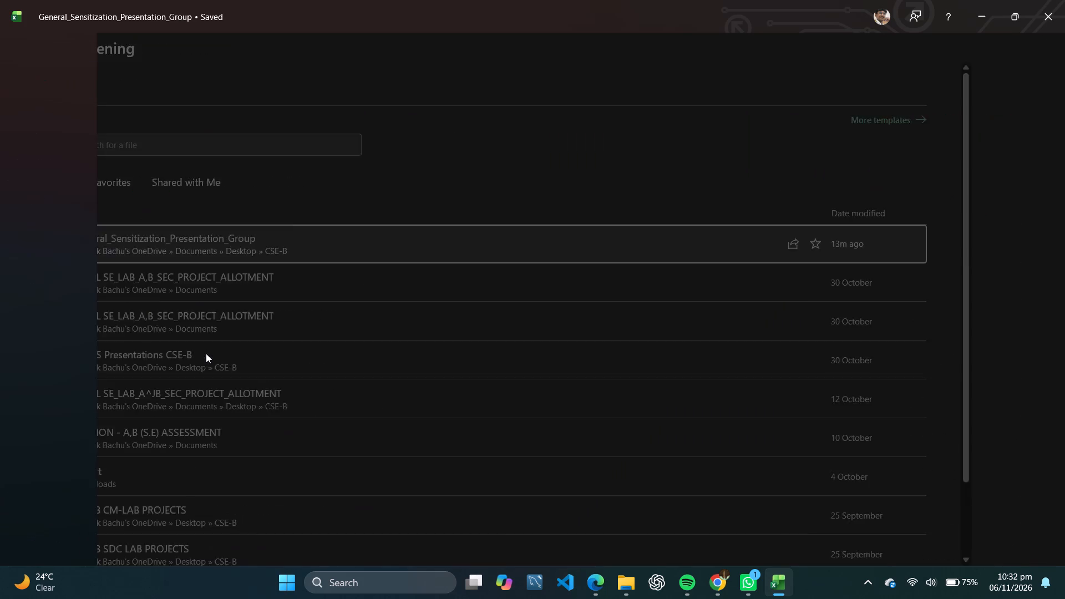
# Merge and center the Youtube link cells of teams 1 to 4: E2:E5, E6:E9, E10:E14 and E15:E18.
pyautogui.click(67, 43)
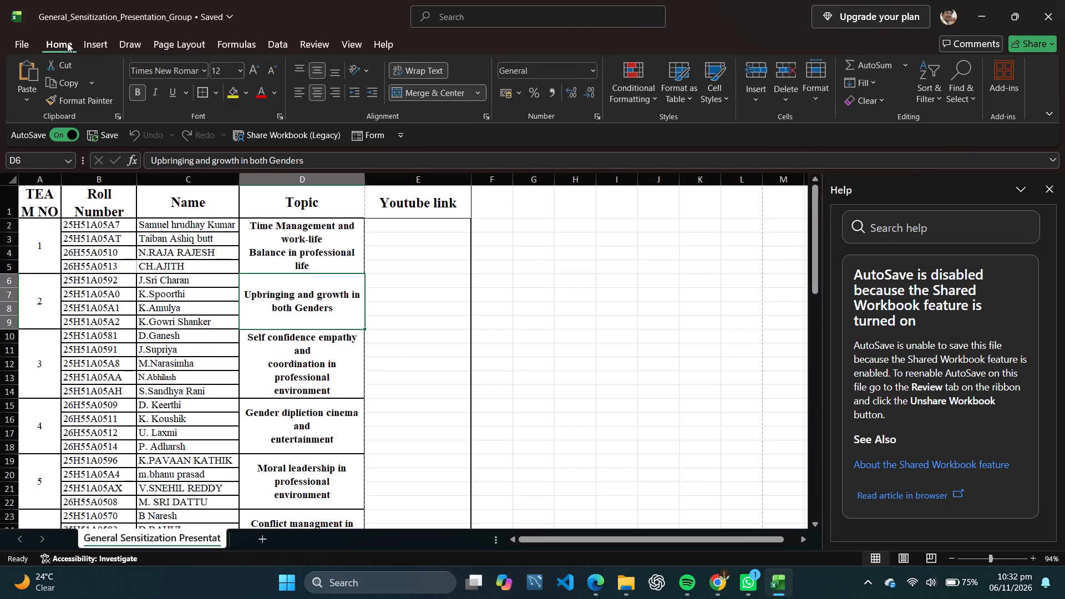
pyautogui.moveTo(422, 226); pyautogui.dragTo(412, 270)
pyautogui.click(451, 93)
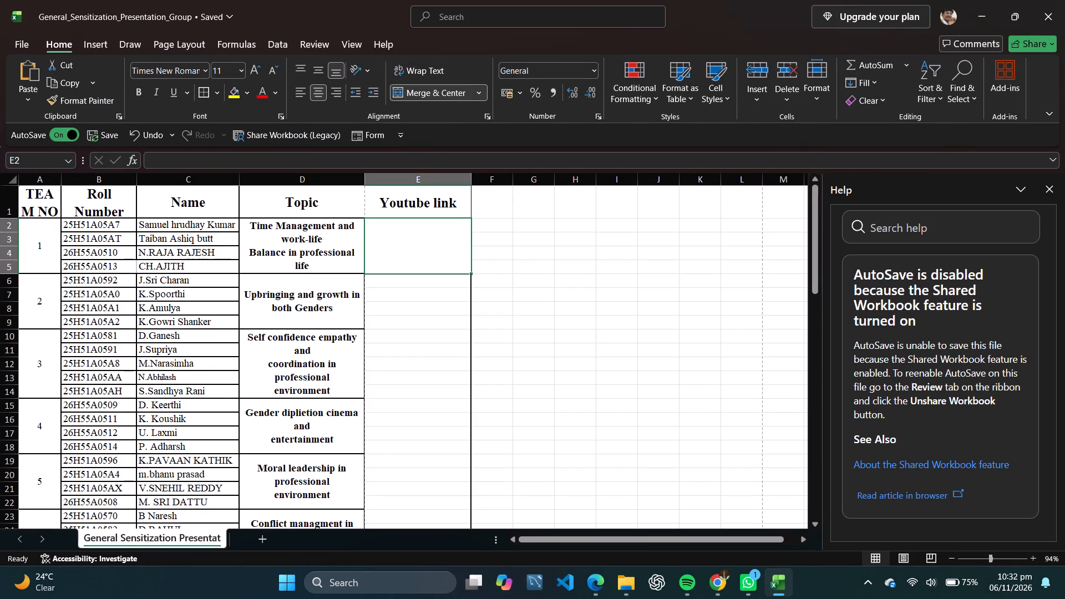
pyautogui.moveTo(398, 283); pyautogui.dragTo(395, 317)
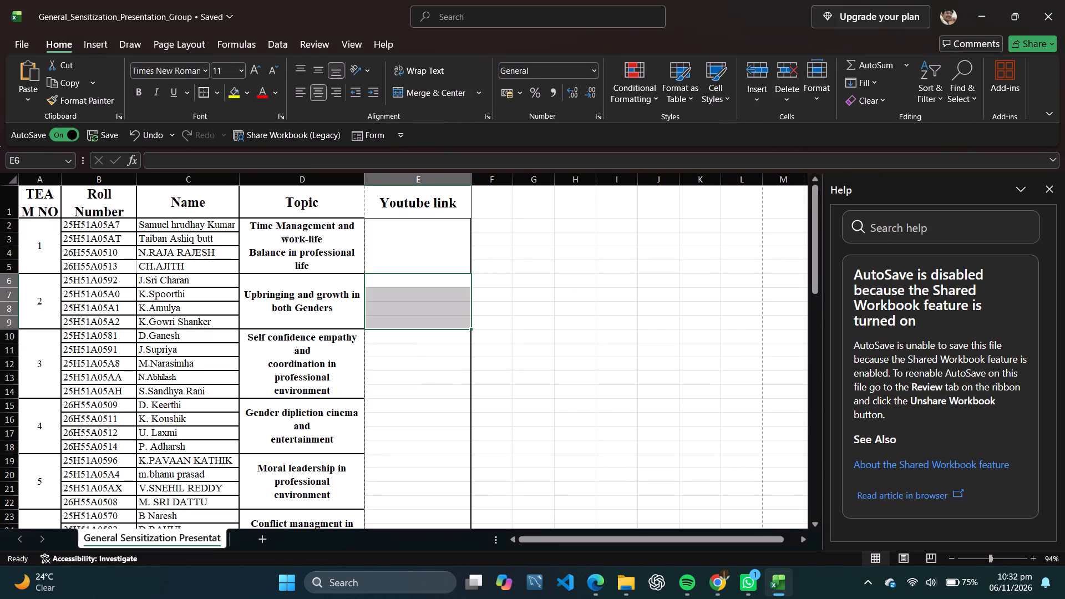
pyautogui.click(1045, 188)
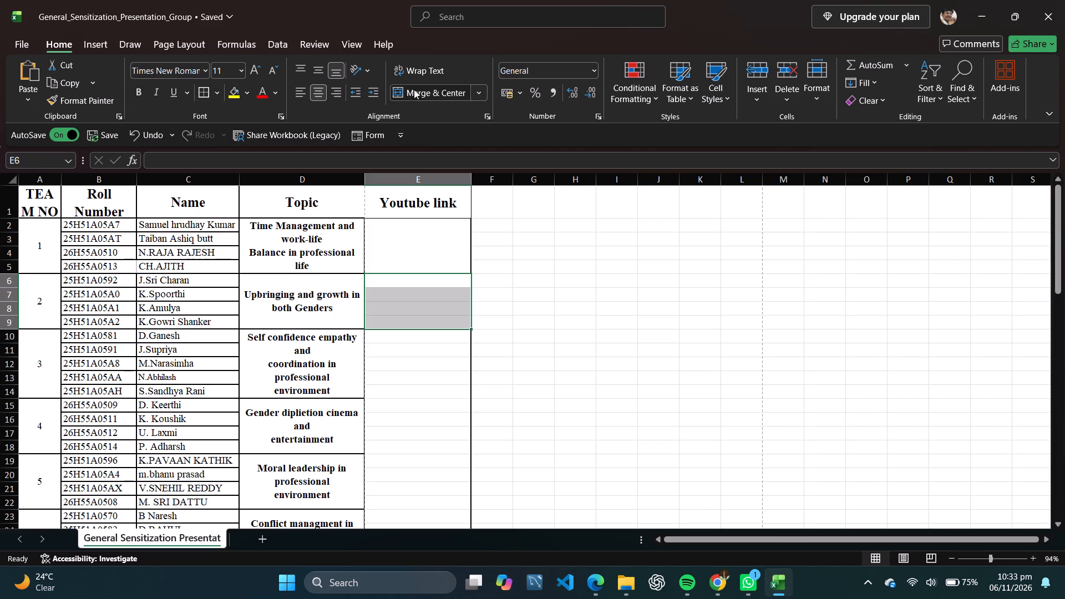
pyautogui.click(414, 89)
pyautogui.moveTo(399, 337); pyautogui.dragTo(392, 387)
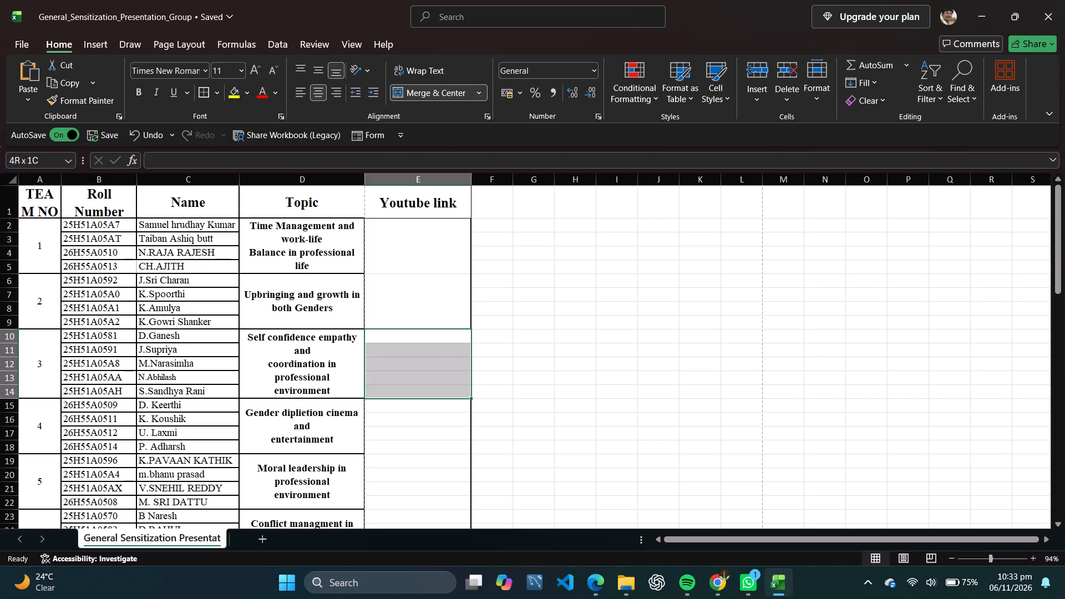
pyautogui.moveTo(392, 387); pyautogui.dragTo(392, 389)
pyautogui.click(447, 89)
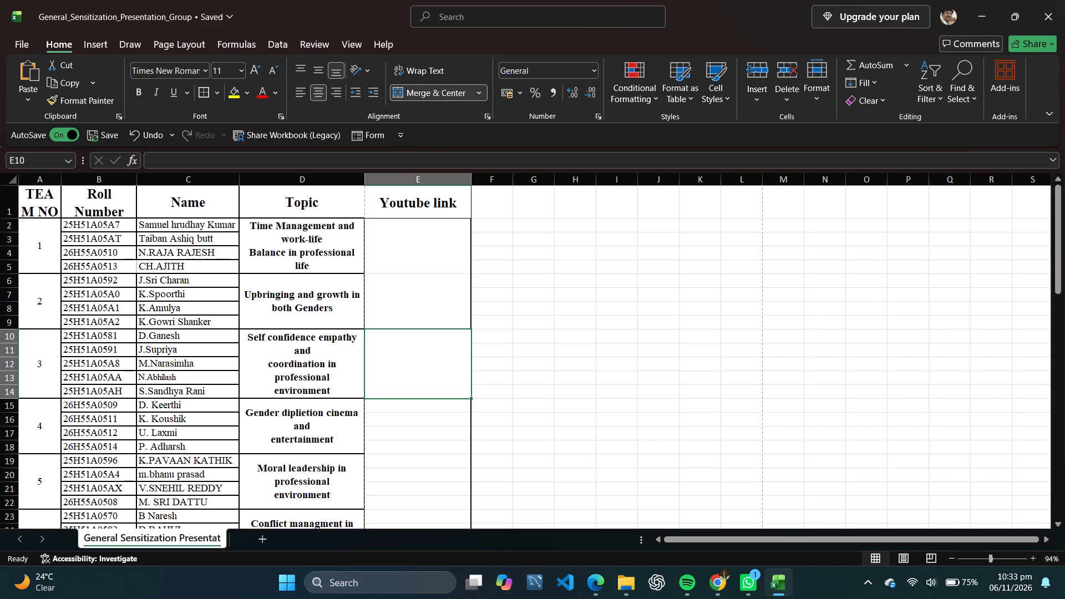
pyautogui.moveTo(408, 405); pyautogui.dragTo(410, 445)
pyautogui.click(445, 97)
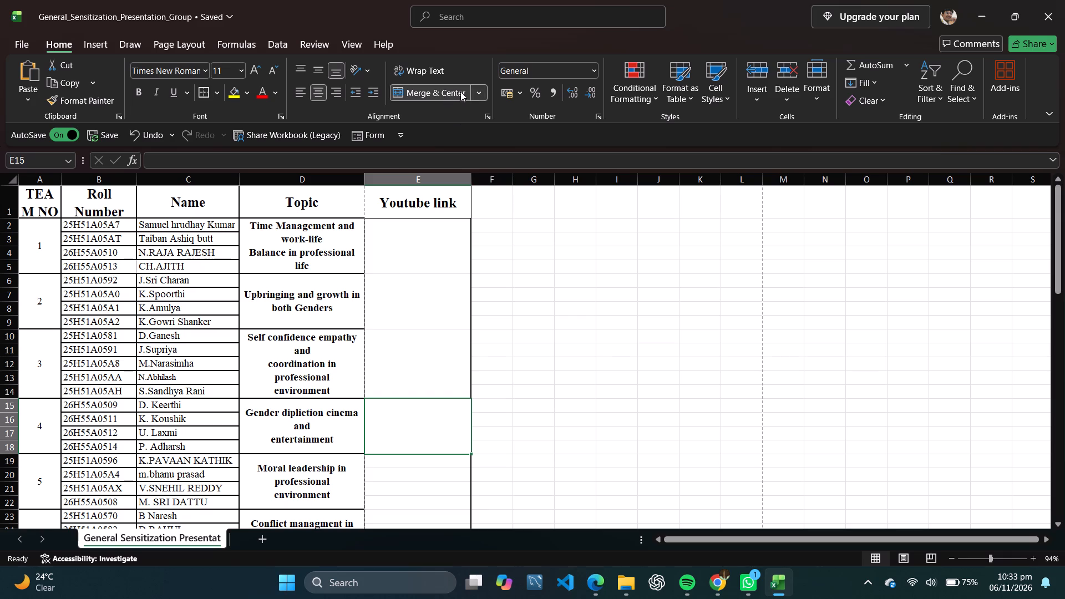
# Merge and center the Youtube link cells of teams 5 to 8: E19:E22, E23:E26, E27:E30 and E31:E34.
pyautogui.click(479, 92)
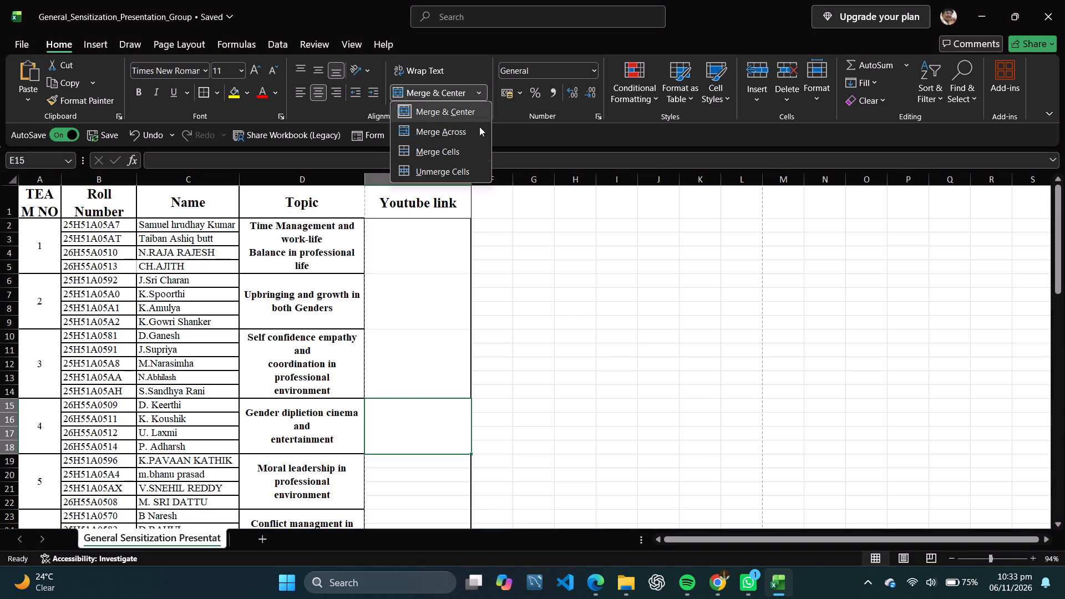
pyautogui.scroll(-2, 414, 379)
pyautogui.moveTo(409, 385); pyautogui.dragTo(409, 392)
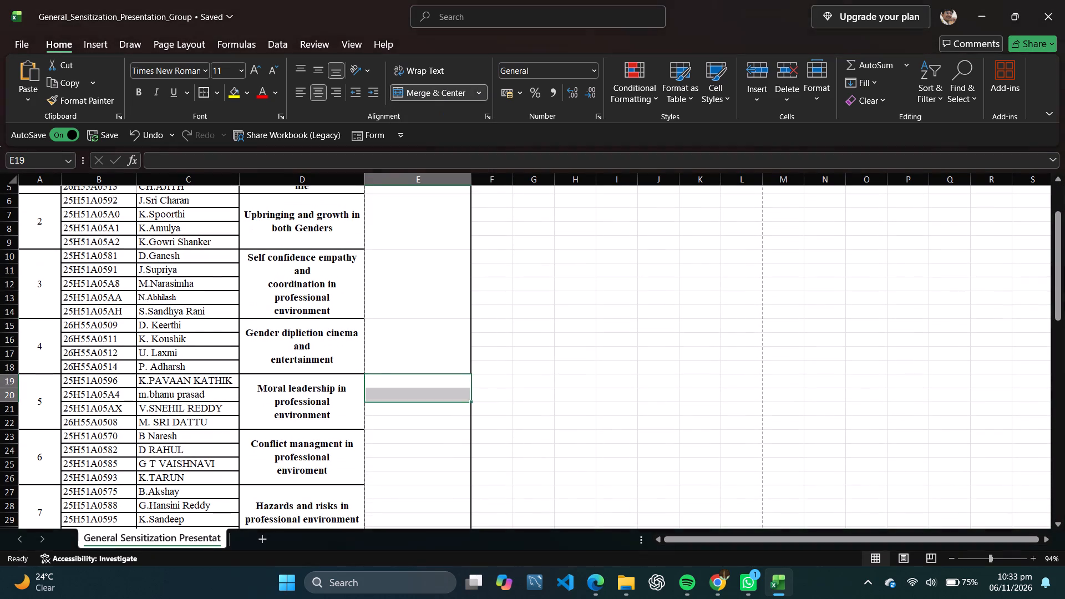
pyautogui.moveTo(409, 392); pyautogui.dragTo(409, 425)
pyautogui.click(435, 93)
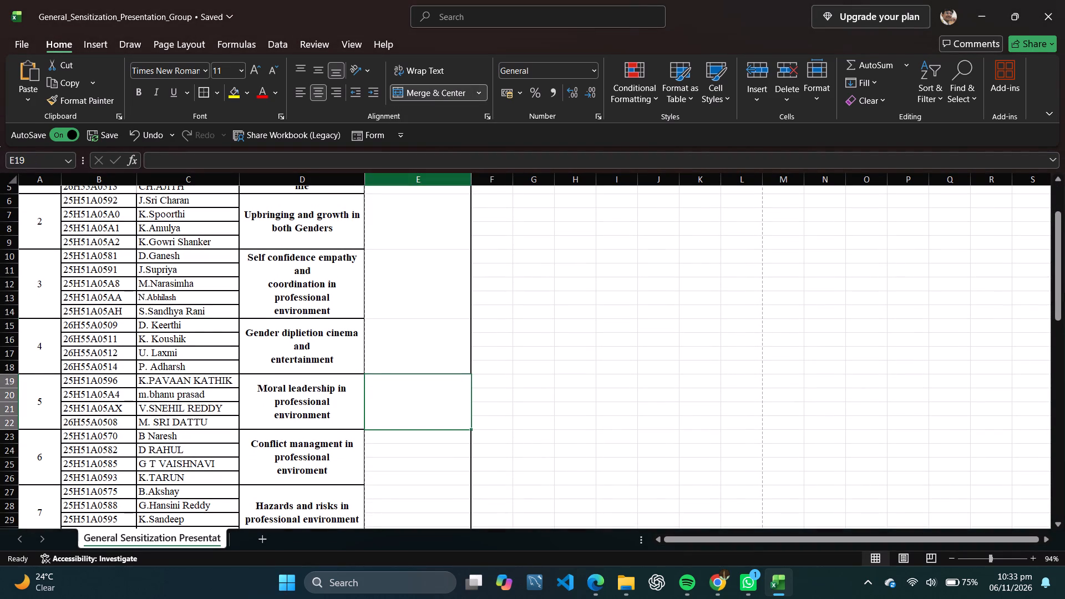
pyautogui.scroll(-6, 405, 236)
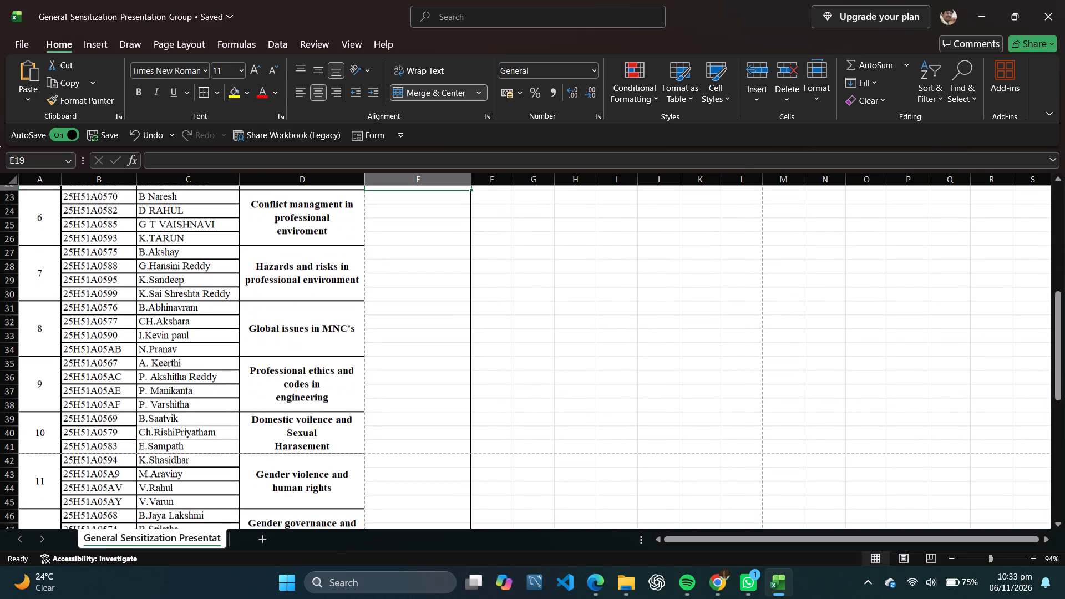
pyautogui.moveTo(413, 200); pyautogui.dragTo(408, 238)
pyautogui.click(456, 92)
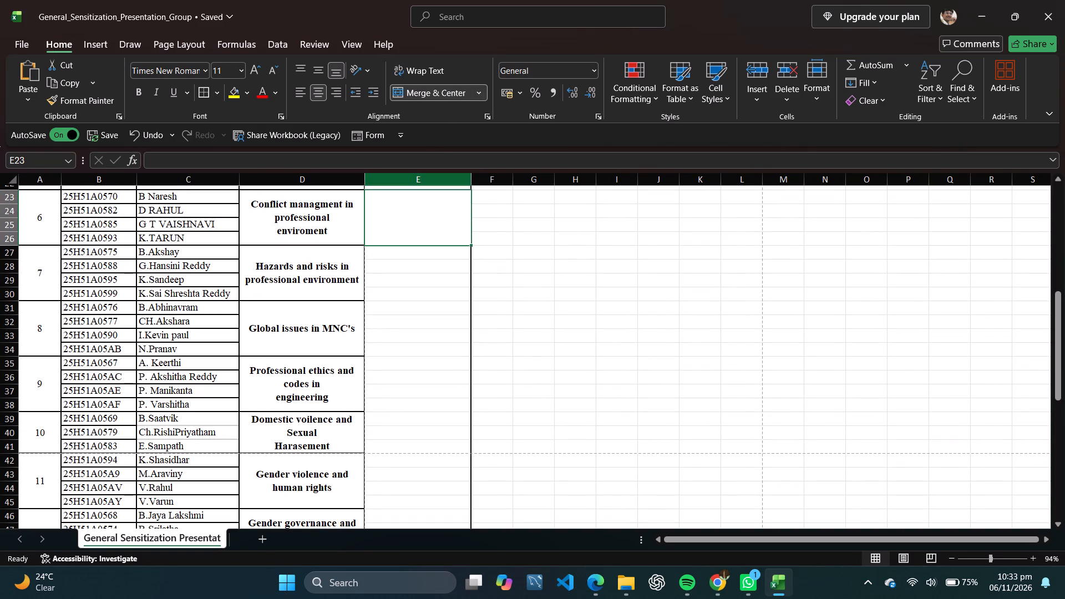
pyautogui.moveTo(414, 255); pyautogui.dragTo(410, 293)
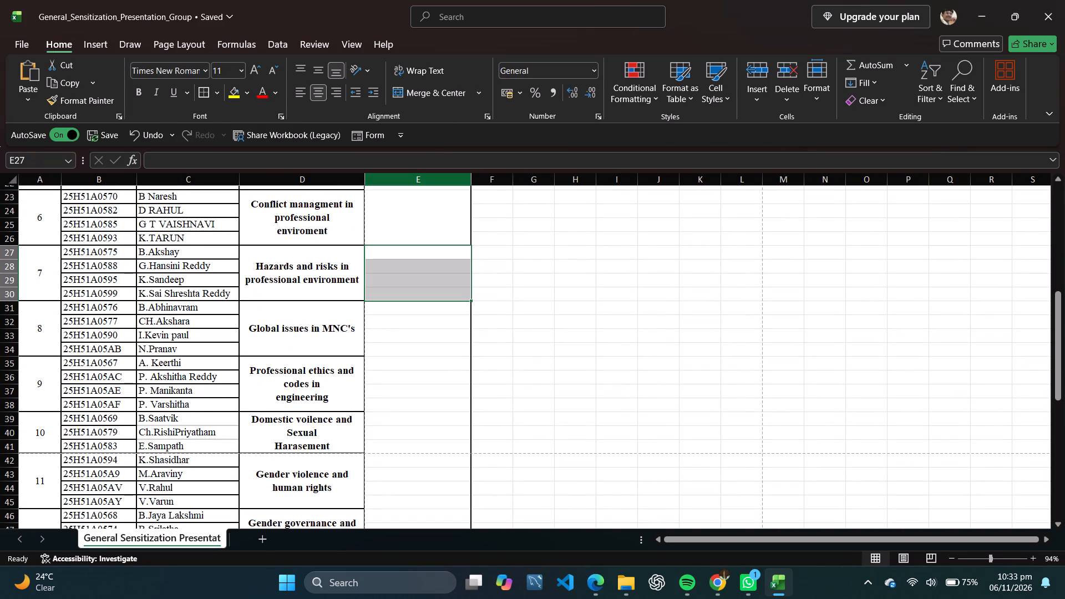
pyautogui.click(446, 98)
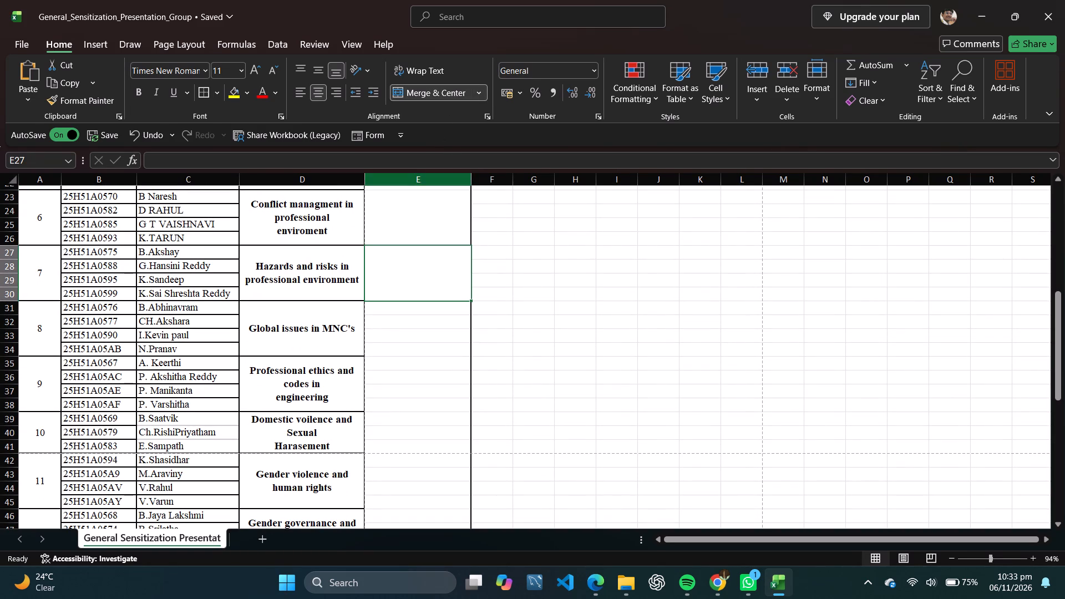
pyautogui.moveTo(418, 308); pyautogui.dragTo(406, 349)
pyautogui.click(445, 94)
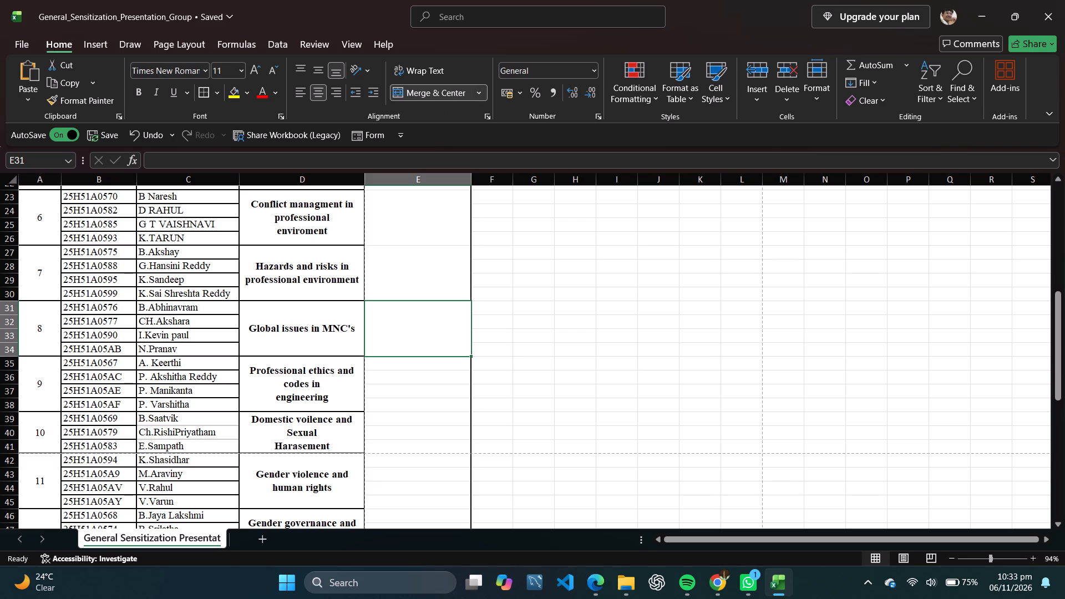
# Merge and center the Youtube link cells of teams 9 to 11: E35:E38, E39:E41 and E42:E45.
pyautogui.moveTo(409, 362); pyautogui.dragTo(407, 377)
pyautogui.moveTo(409, 363); pyautogui.dragTo(411, 404)
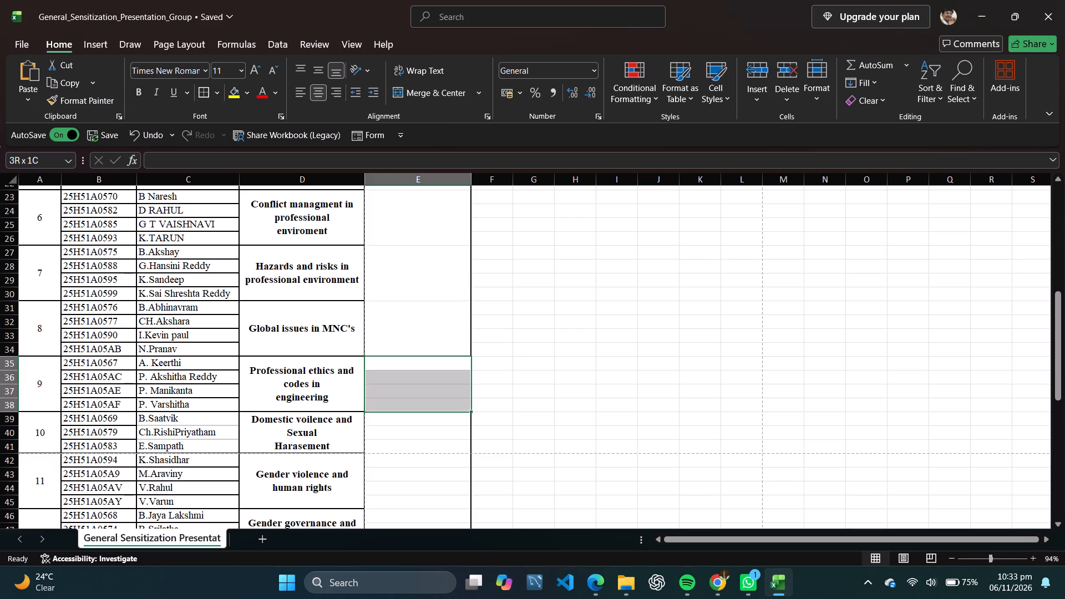
pyautogui.moveTo(411, 404); pyautogui.dragTo(410, 405)
pyautogui.click(417, 100)
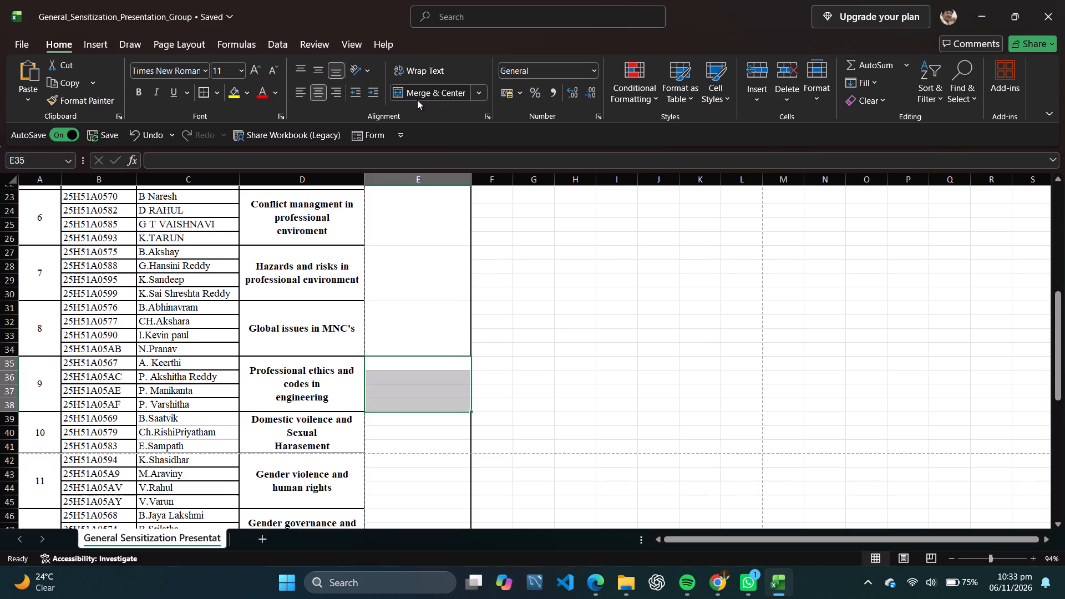
pyautogui.moveTo(403, 417); pyautogui.dragTo(400, 446)
pyautogui.click(445, 96)
pyautogui.scroll(-2, 388, 214)
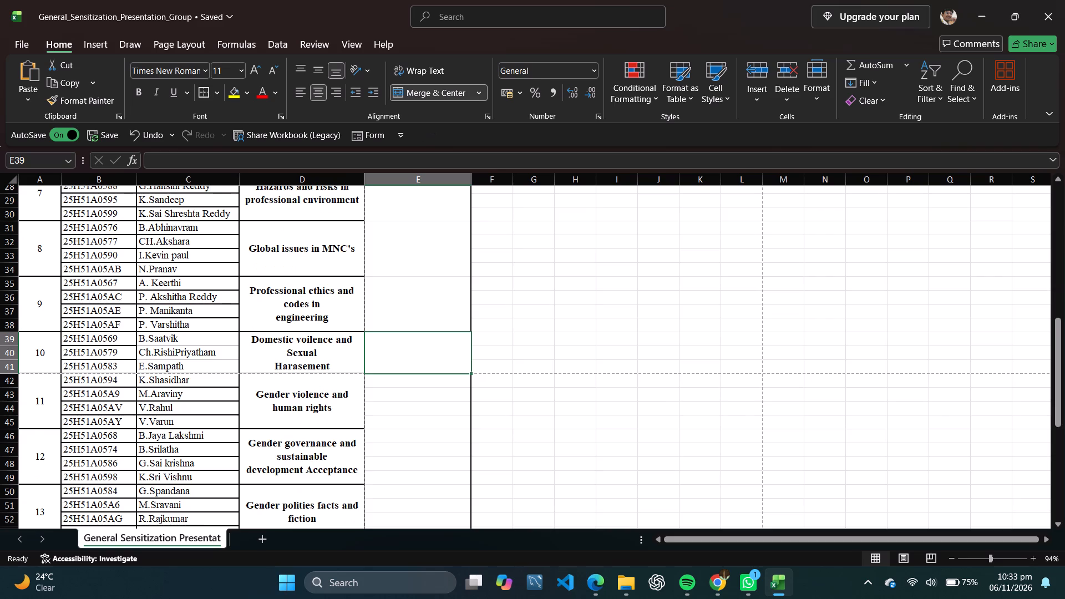
pyautogui.scroll(-3, 387, 294)
pyautogui.moveTo(404, 263); pyautogui.dragTo(404, 283)
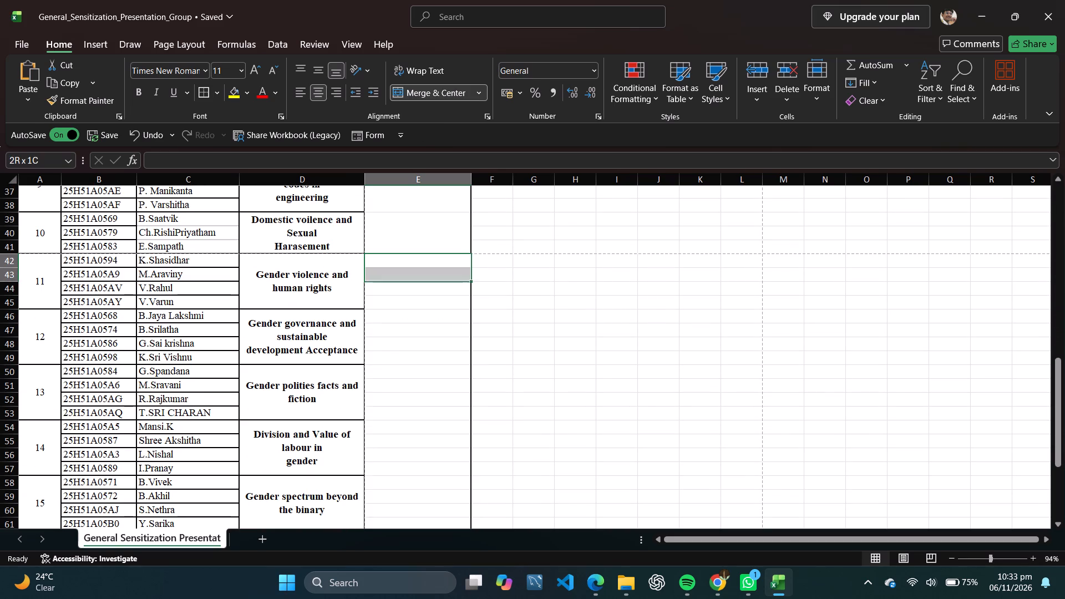
pyautogui.moveTo(404, 283); pyautogui.dragTo(404, 301)
pyautogui.click(438, 93)
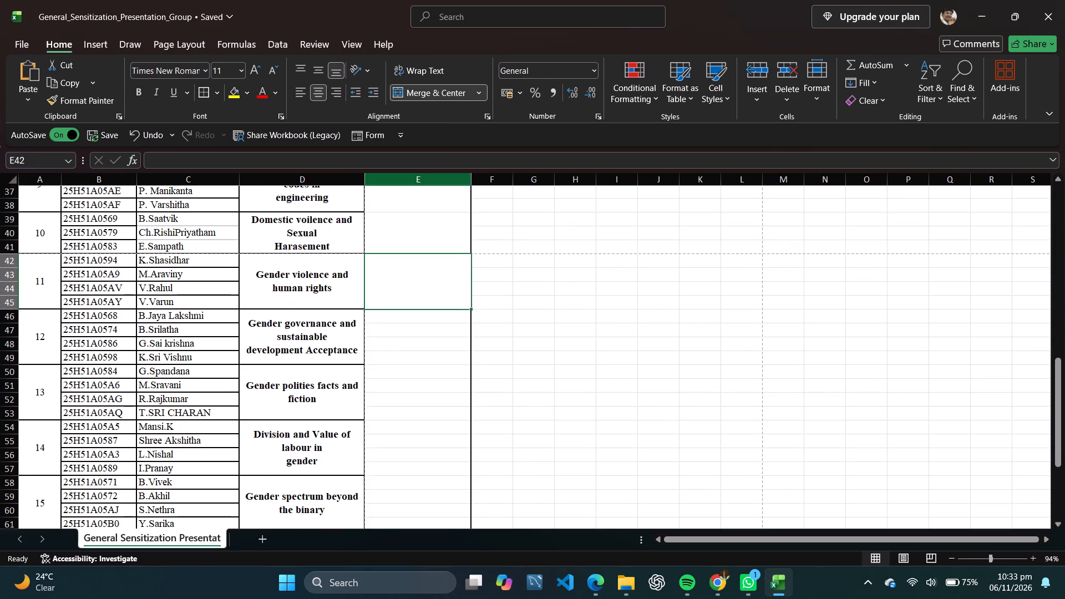
# Merge and center the Youtube link cells of teams 12 to 15: E46:E49, E50:E53, E54:E57 and E58:E61.
pyautogui.moveTo(392, 318); pyautogui.dragTo(393, 355)
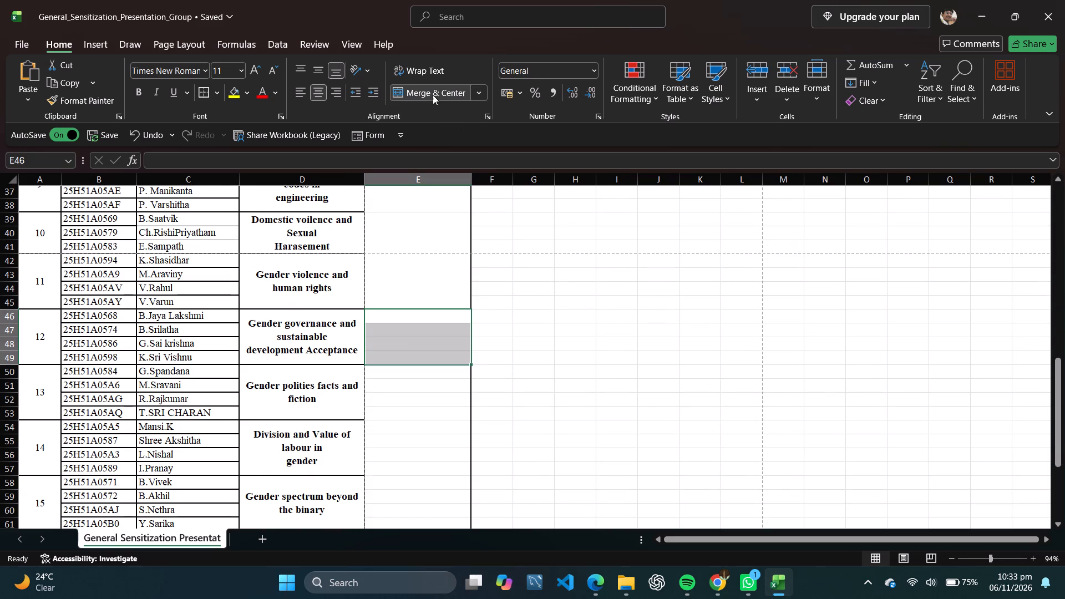
pyautogui.click(433, 95)
pyautogui.moveTo(402, 375); pyautogui.dragTo(402, 413)
pyautogui.click(442, 91)
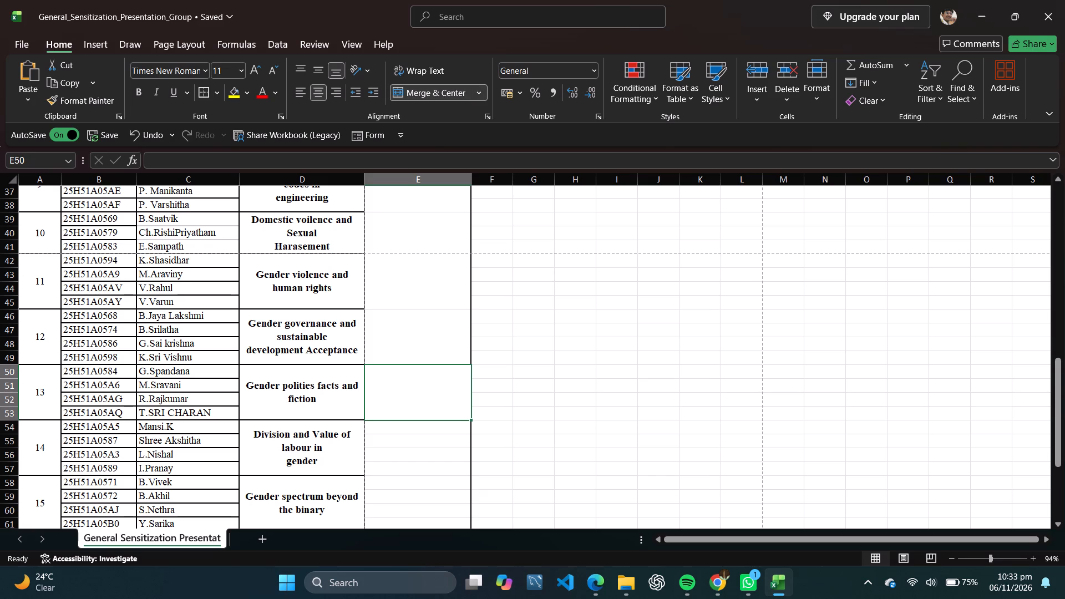
pyautogui.moveTo(390, 429); pyautogui.dragTo(388, 466)
pyautogui.click(423, 94)
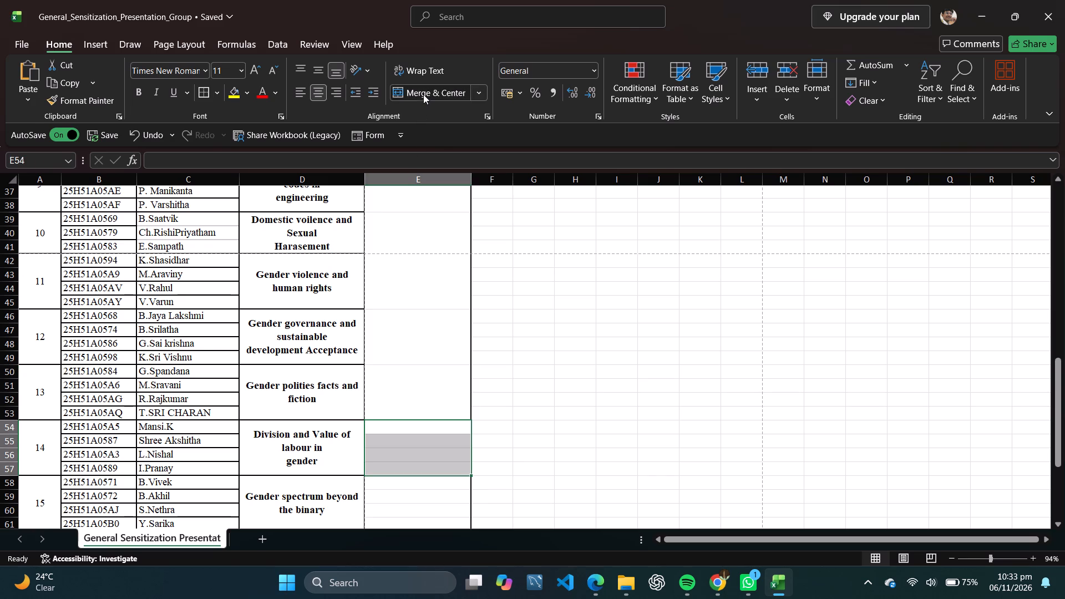
pyautogui.scroll(-6, 387, 281)
pyautogui.moveTo(393, 240); pyautogui.dragTo(391, 281)
pyautogui.click(437, 91)
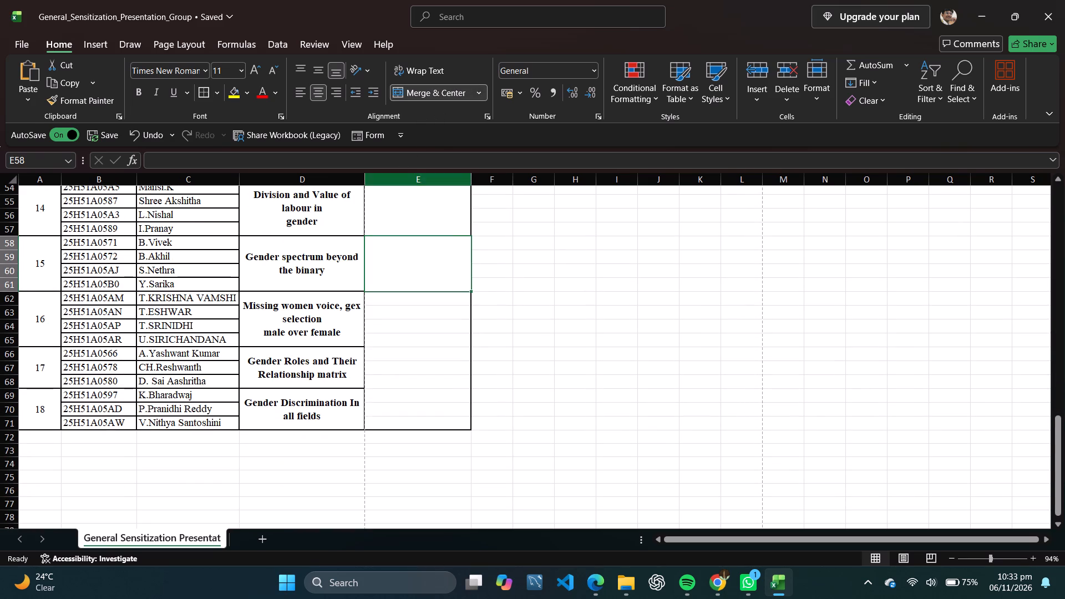
# Merge and center the Youtube link cells E62:E65 for team 16, E66:E68 for team 17 and E69:E70 for team 18.
pyautogui.moveTo(381, 302); pyautogui.dragTo(382, 337)
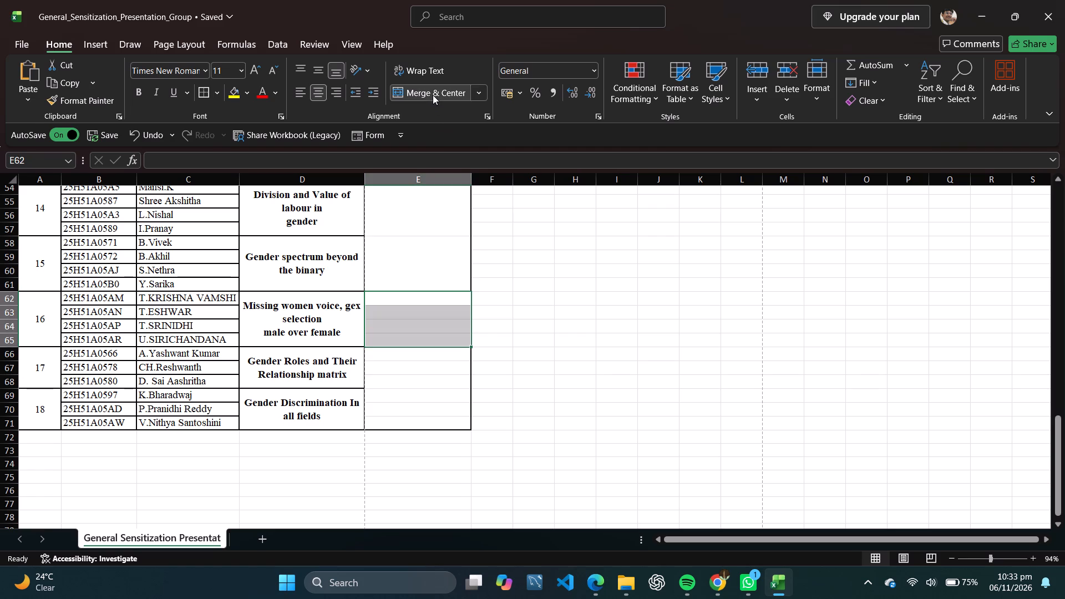
pyautogui.click(433, 95)
pyautogui.moveTo(399, 353); pyautogui.dragTo(396, 383)
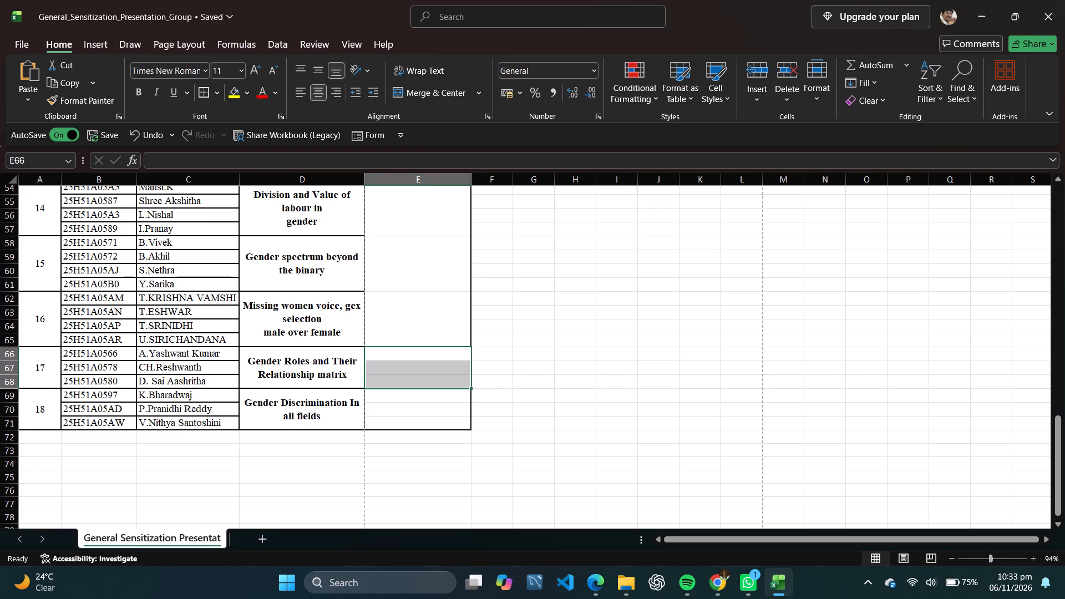
pyautogui.click(426, 93)
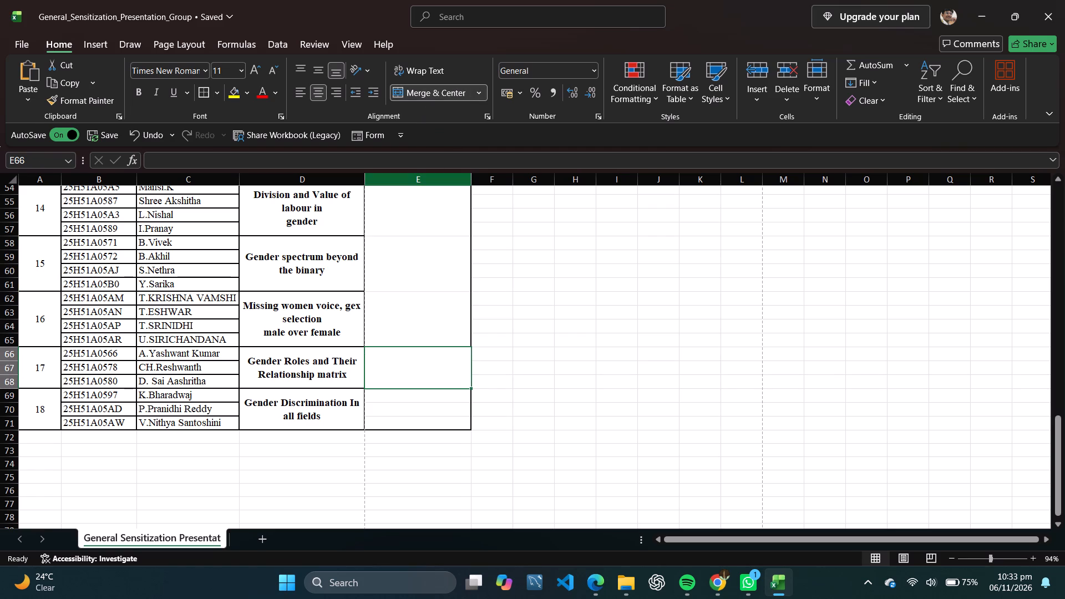
pyautogui.moveTo(415, 394); pyautogui.dragTo(410, 416)
pyautogui.click(428, 96)
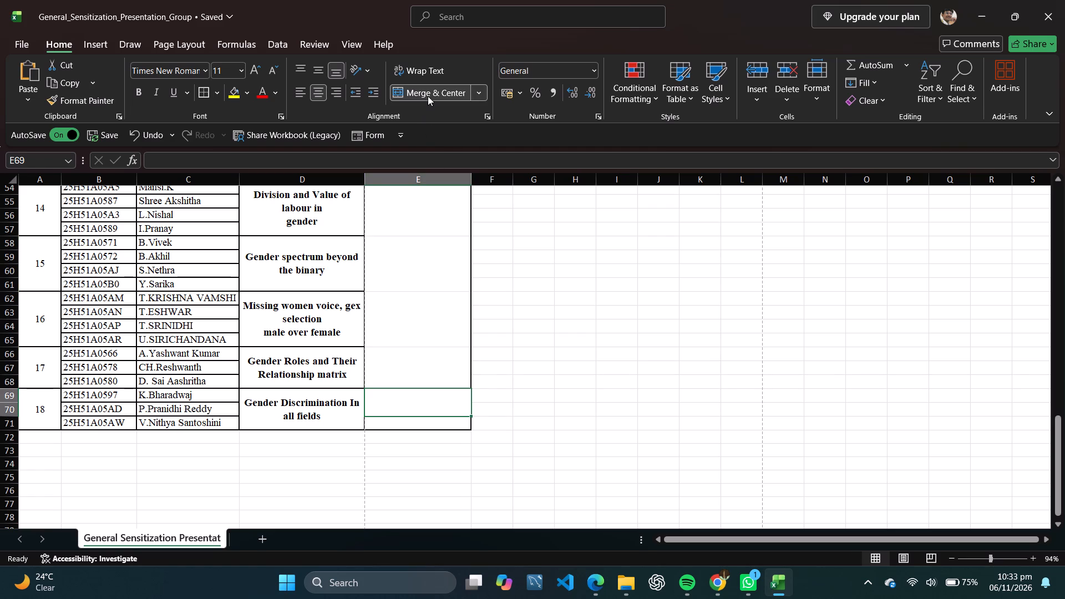
# Apply uniform thin borders to the whole team table, including the merged Youtube link cells.
pyautogui.scroll(17, 429, 287)
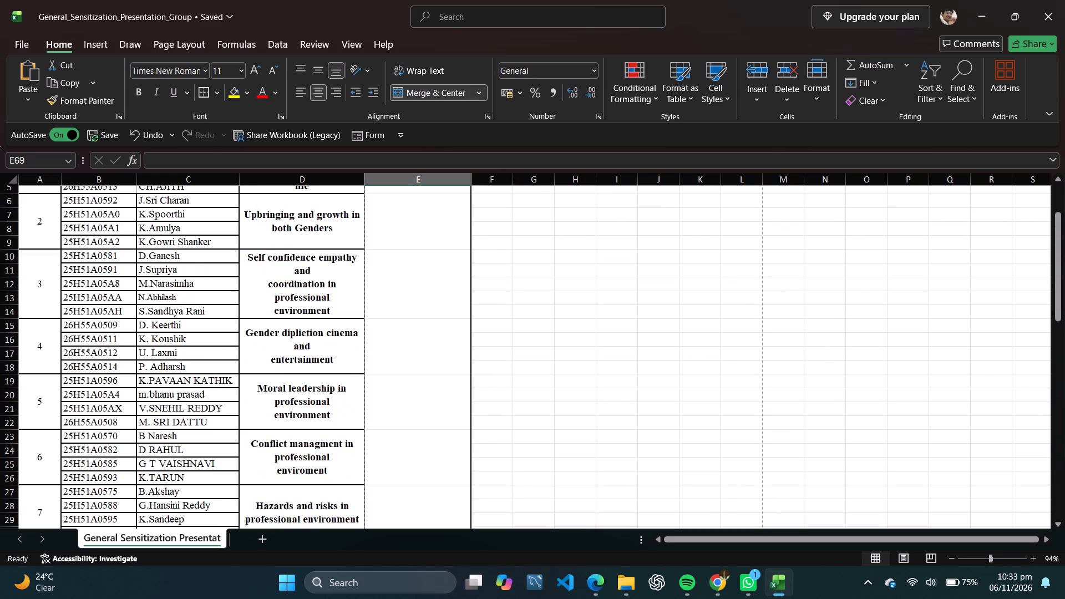
pyautogui.scroll(6, 429, 287)
pyautogui.scroll(4, 174, 224)
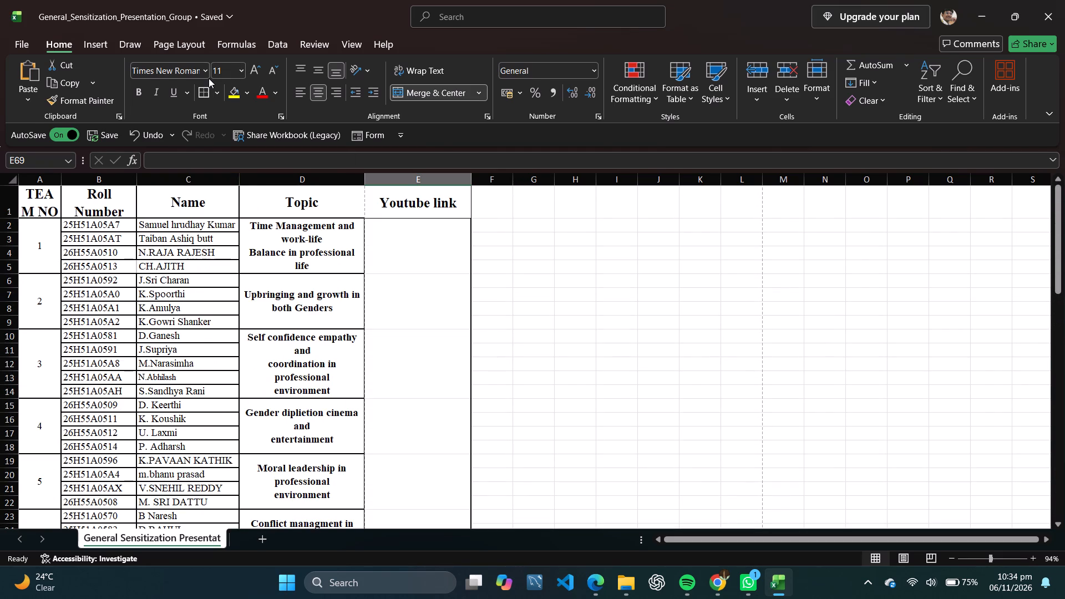
pyautogui.scroll(3, 365, 293)
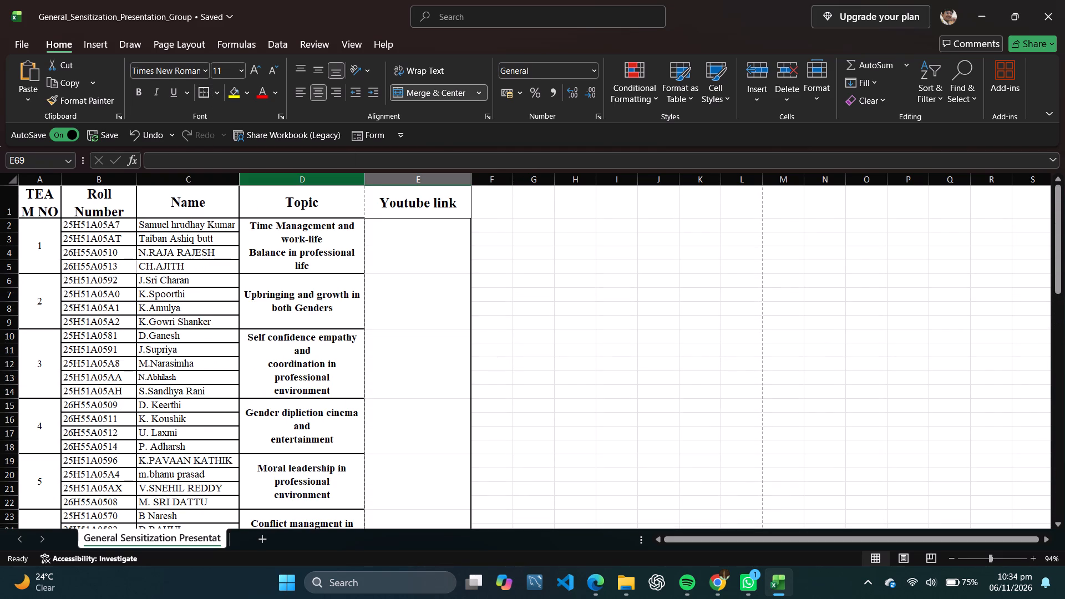
pyautogui.hotkey('ctrl', 'a')
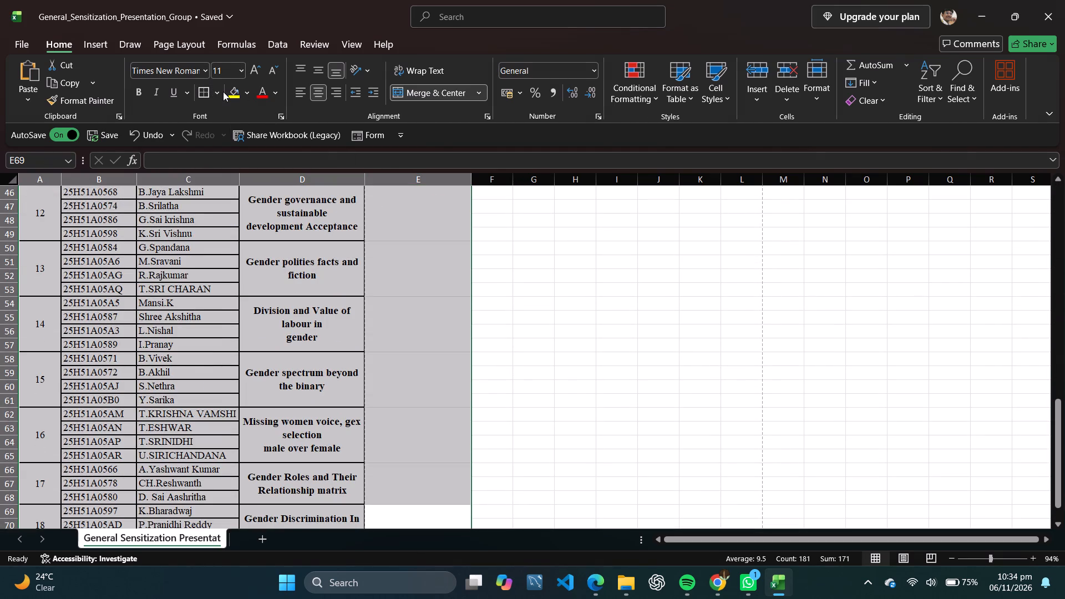
pyautogui.click(223, 92)
pyautogui.click(220, 94)
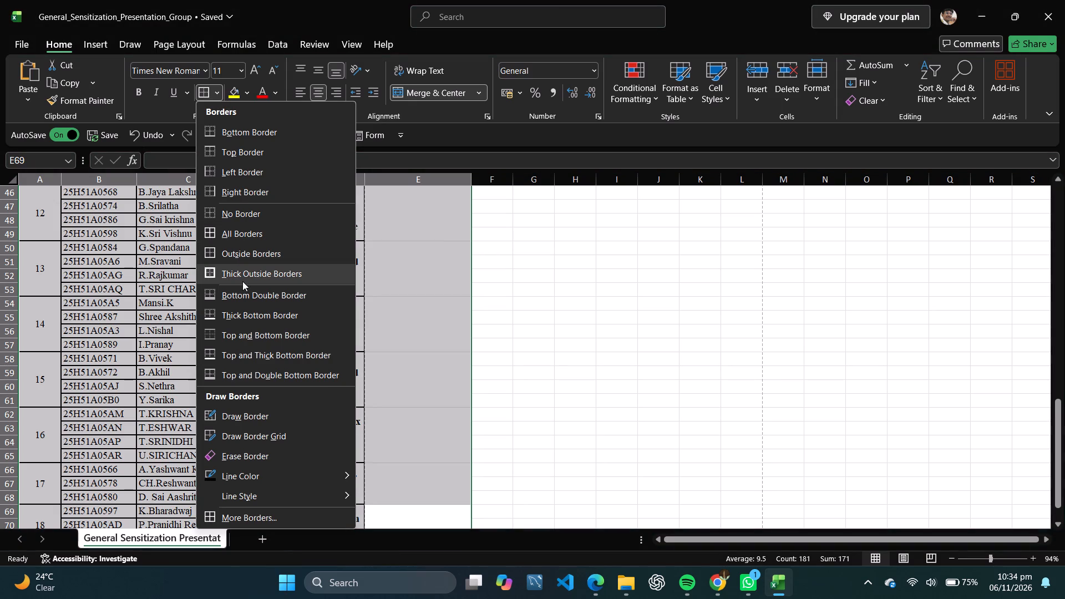
# Apply All Borders to the selected team table cells in place of the thick outline.
pyautogui.click(245, 278)
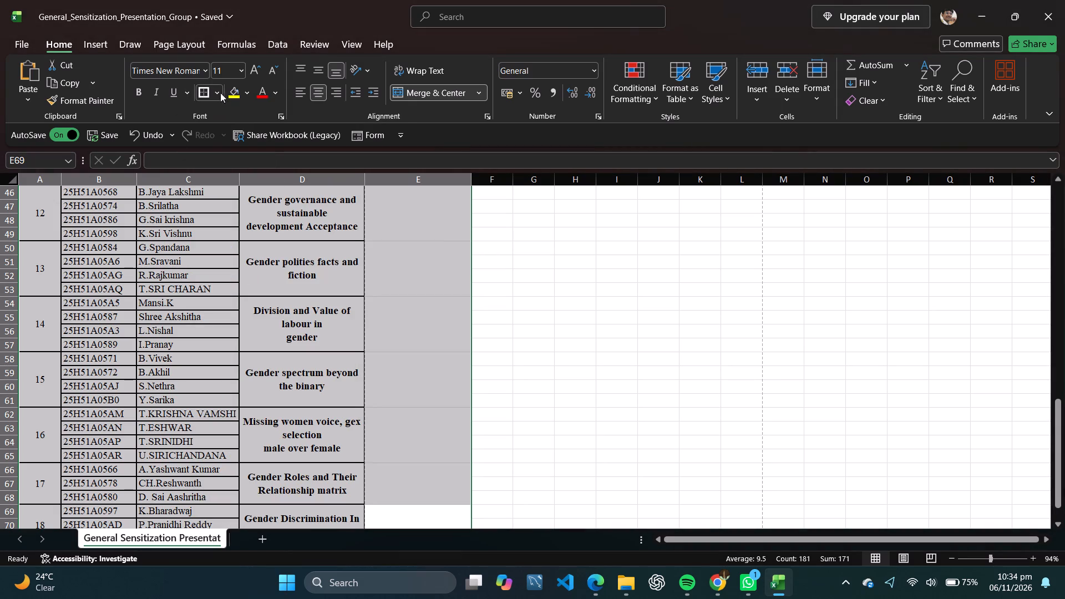
pyautogui.click(219, 94)
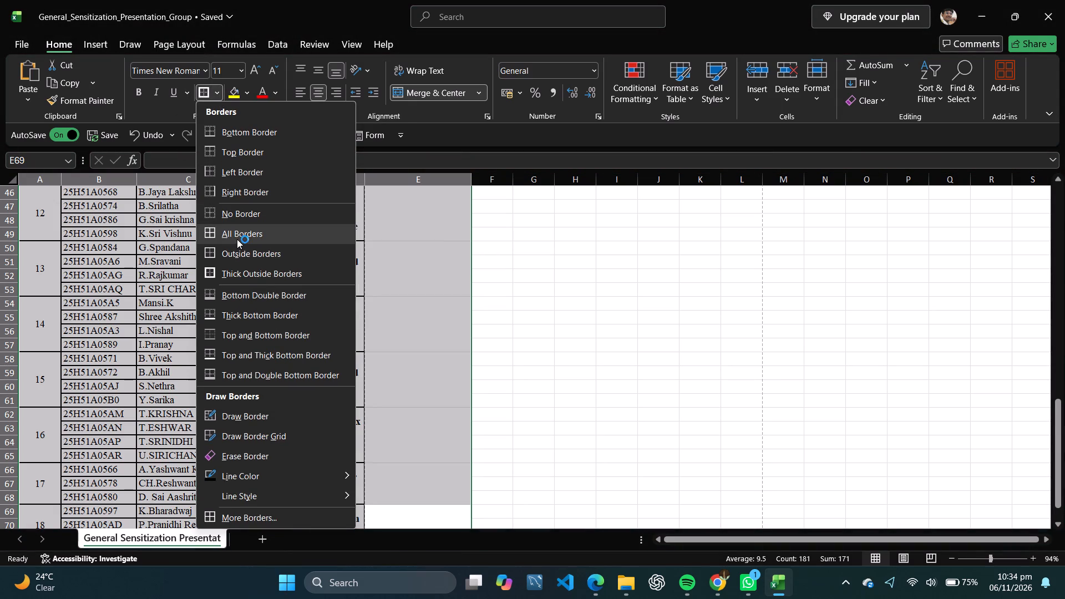
pyautogui.click(237, 239)
pyautogui.click(429, 314)
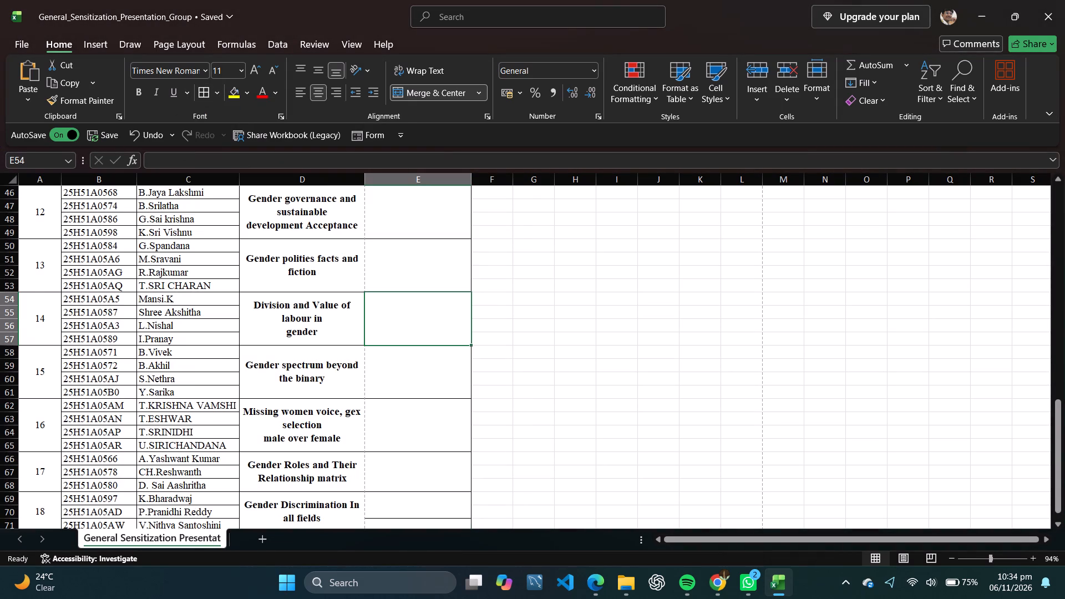
# Unmerge team 18's Youtube link cells and merge and center the full range E69:E71.
pyautogui.scroll(-4, 428, 318)
pyautogui.moveTo(414, 340); pyautogui.dragTo(413, 364)
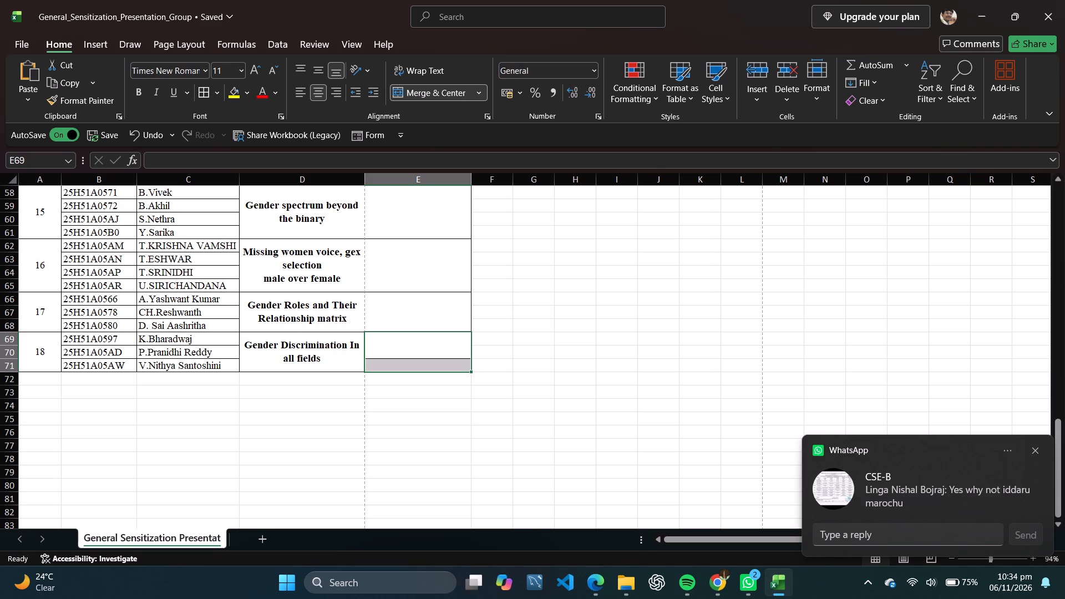
pyautogui.moveTo(413, 364); pyautogui.dragTo(413, 365)
pyautogui.click(418, 92)
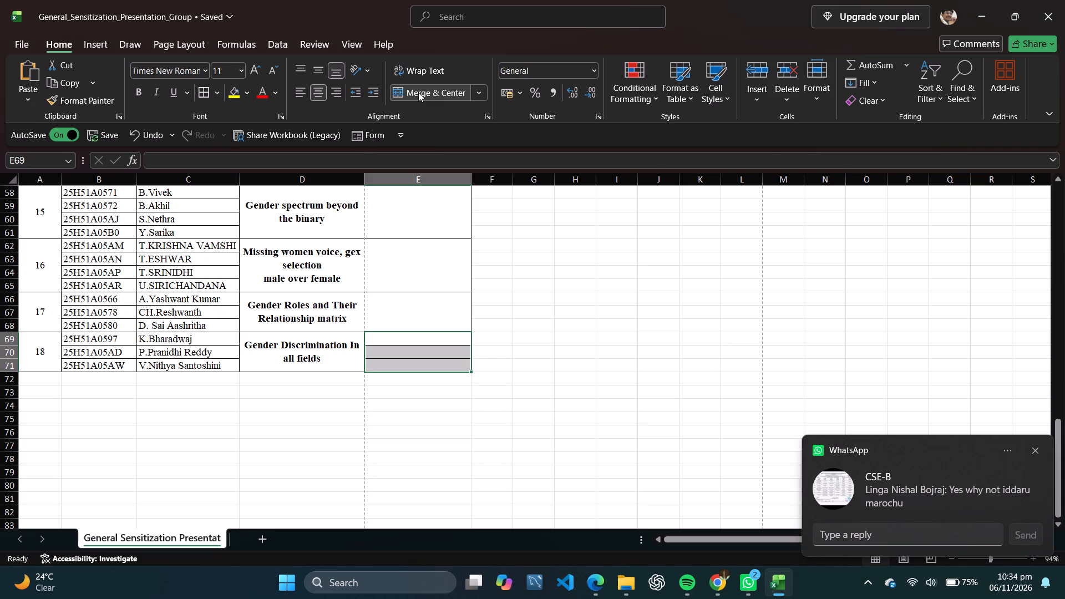
pyautogui.click(425, 84)
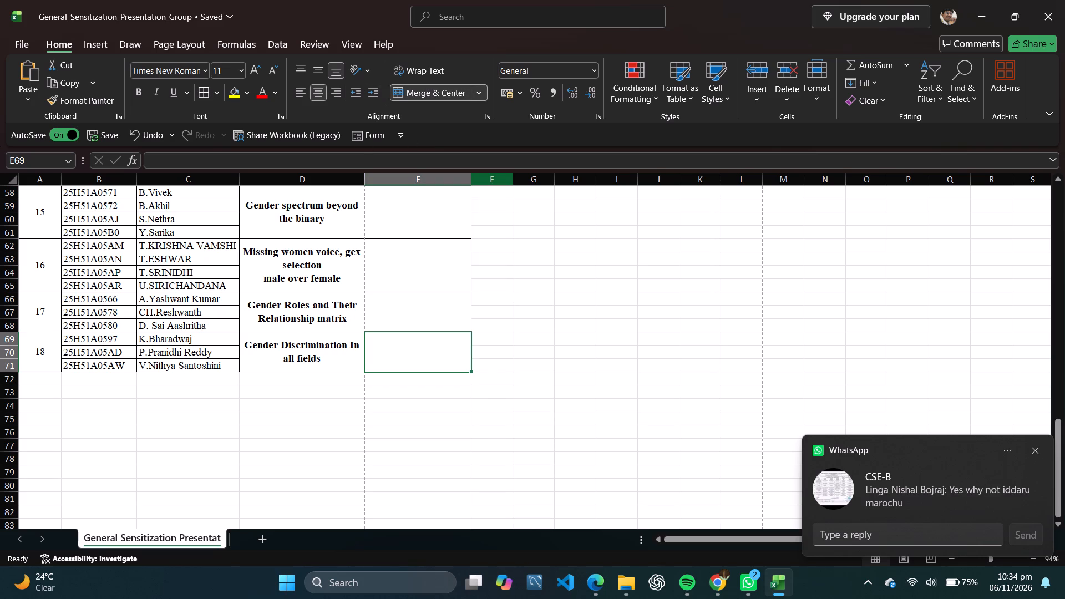
pyautogui.click(630, 422)
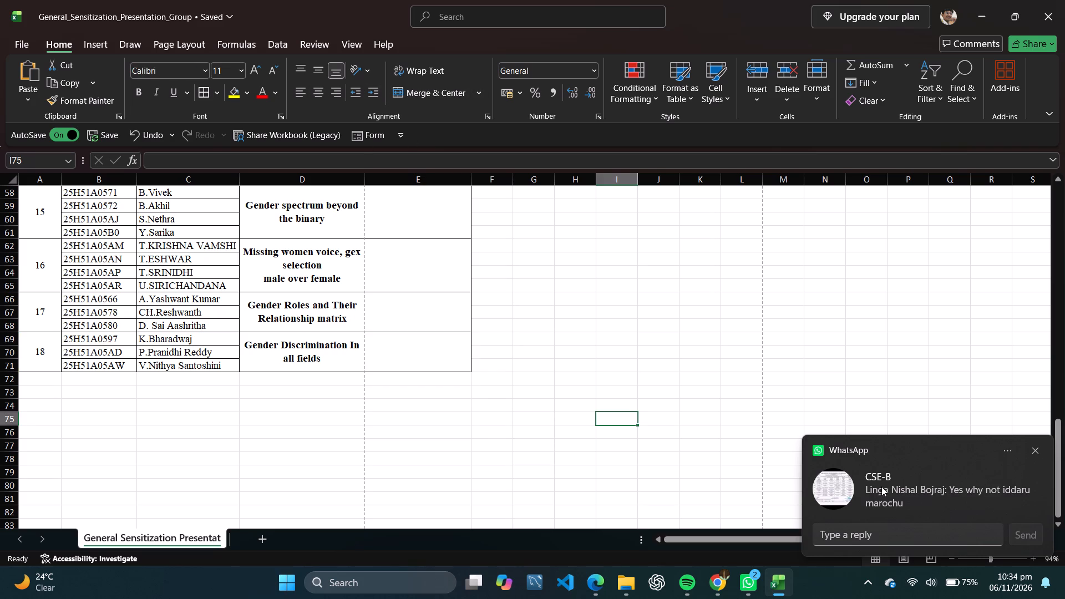
# Switch to the GS (Responses) sheet in Chrome and look through the submitted YouTube links by team number.
pyautogui.click(927, 489)
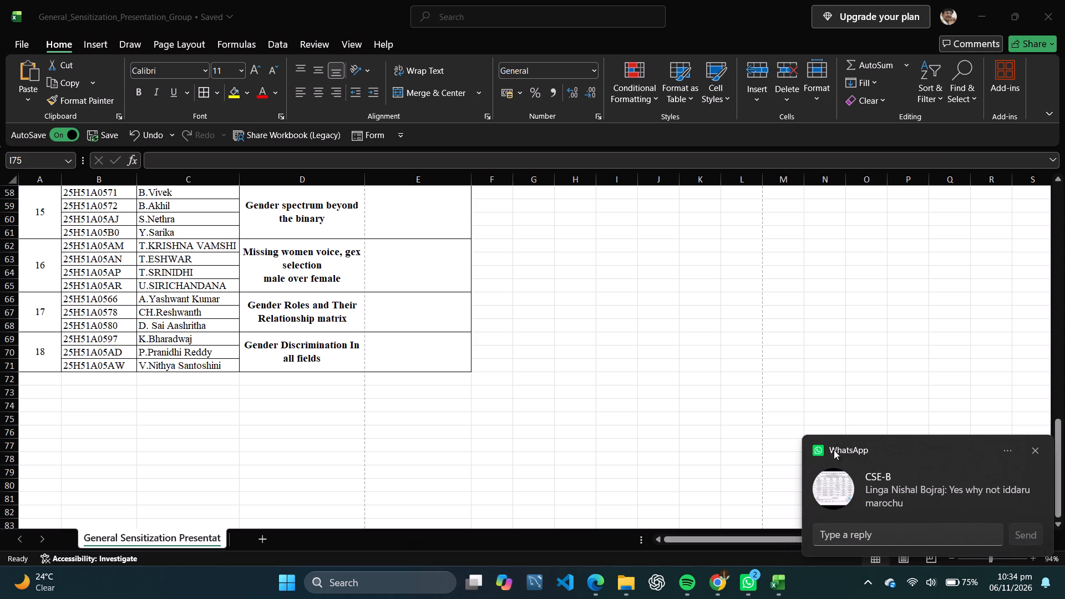
pyautogui.click(710, 585)
pyautogui.scroll(11, 526, 256)
pyautogui.scroll(-5, 521, 263)
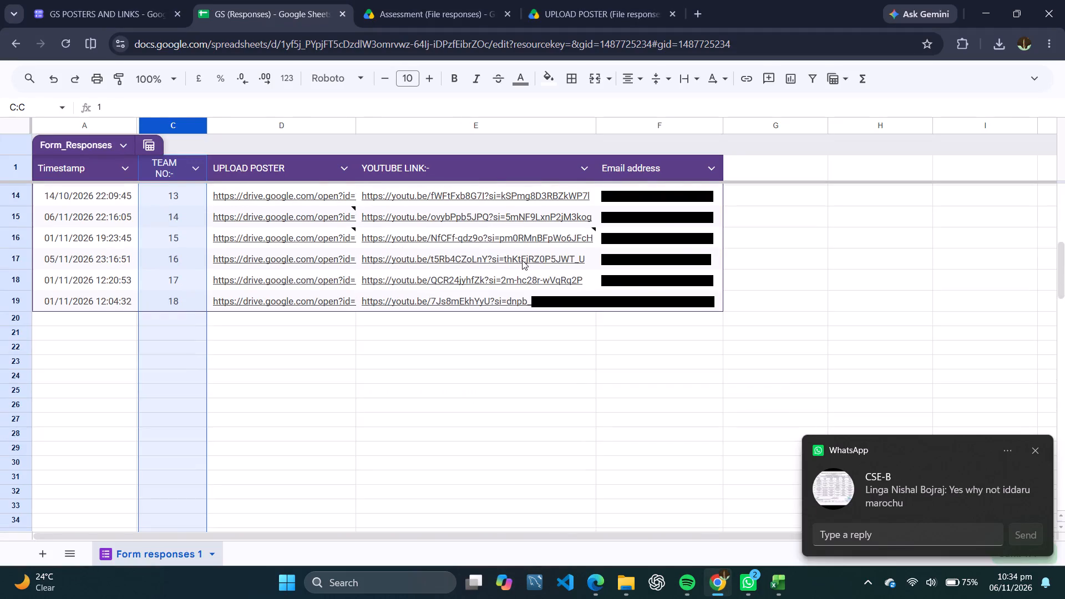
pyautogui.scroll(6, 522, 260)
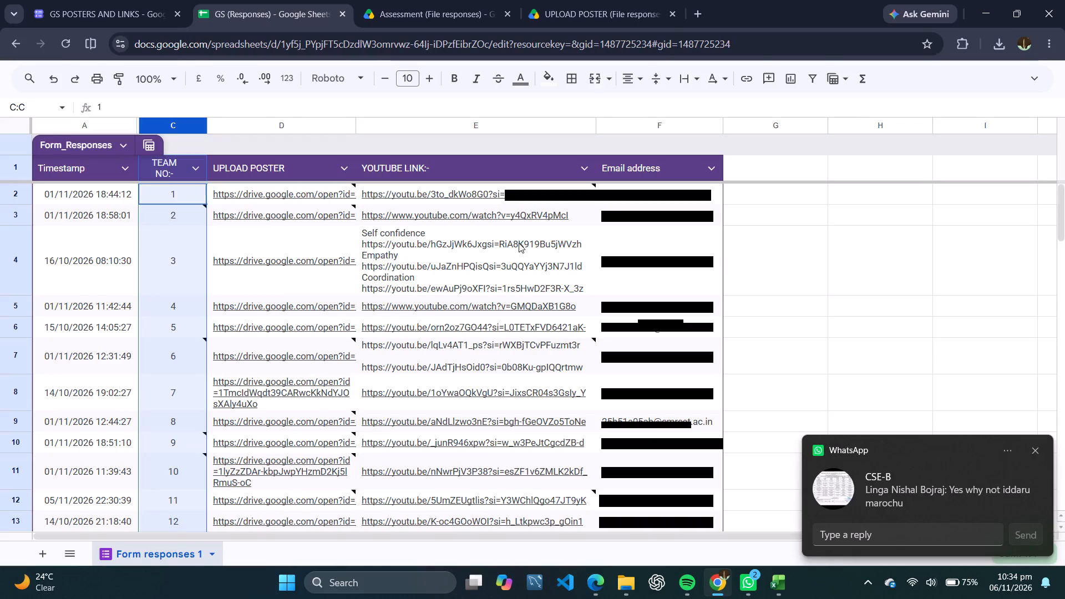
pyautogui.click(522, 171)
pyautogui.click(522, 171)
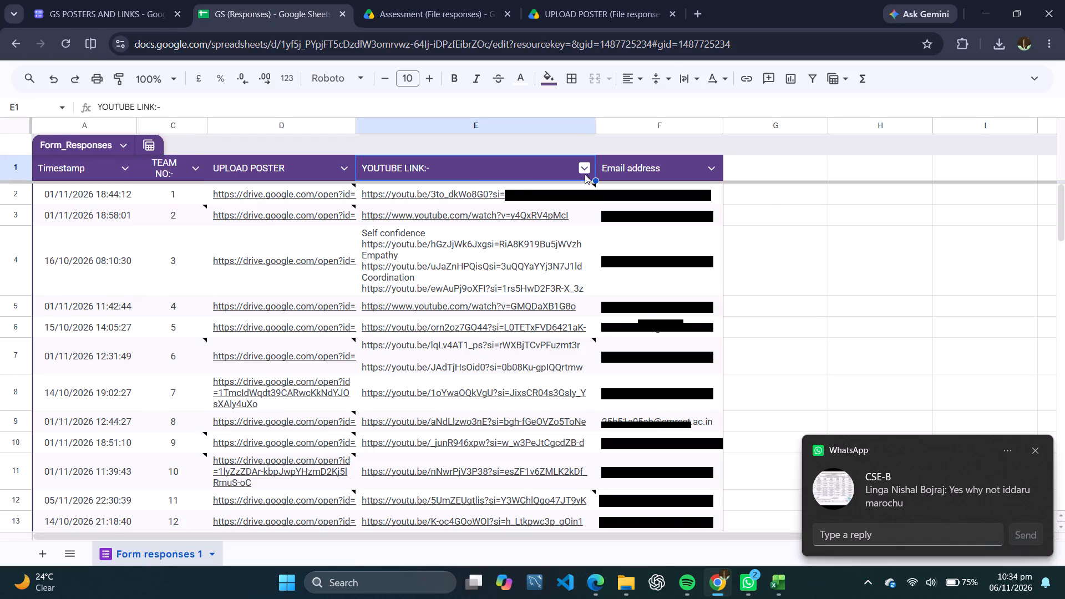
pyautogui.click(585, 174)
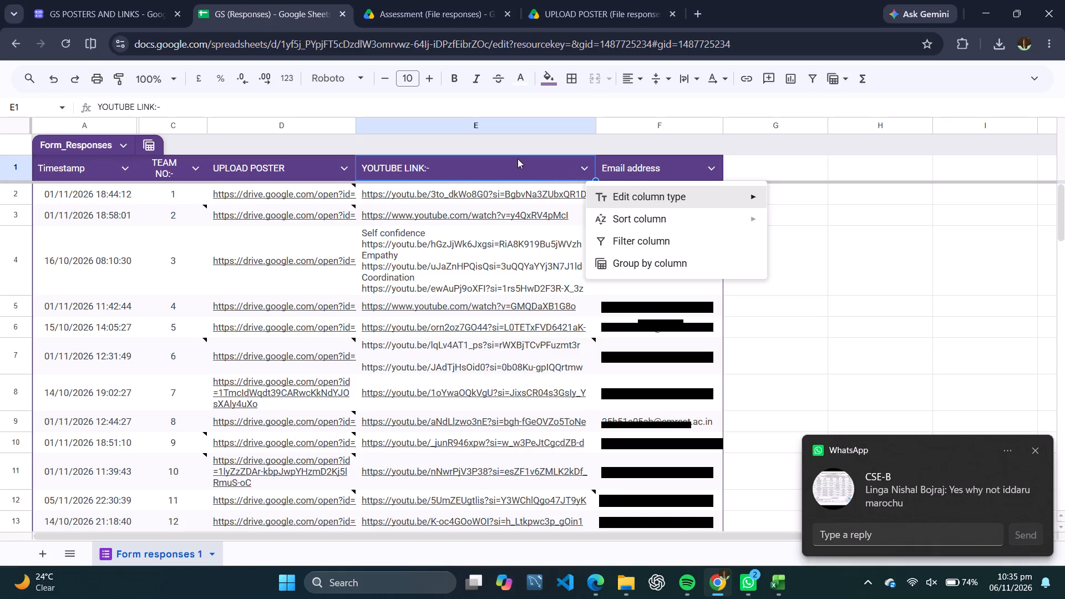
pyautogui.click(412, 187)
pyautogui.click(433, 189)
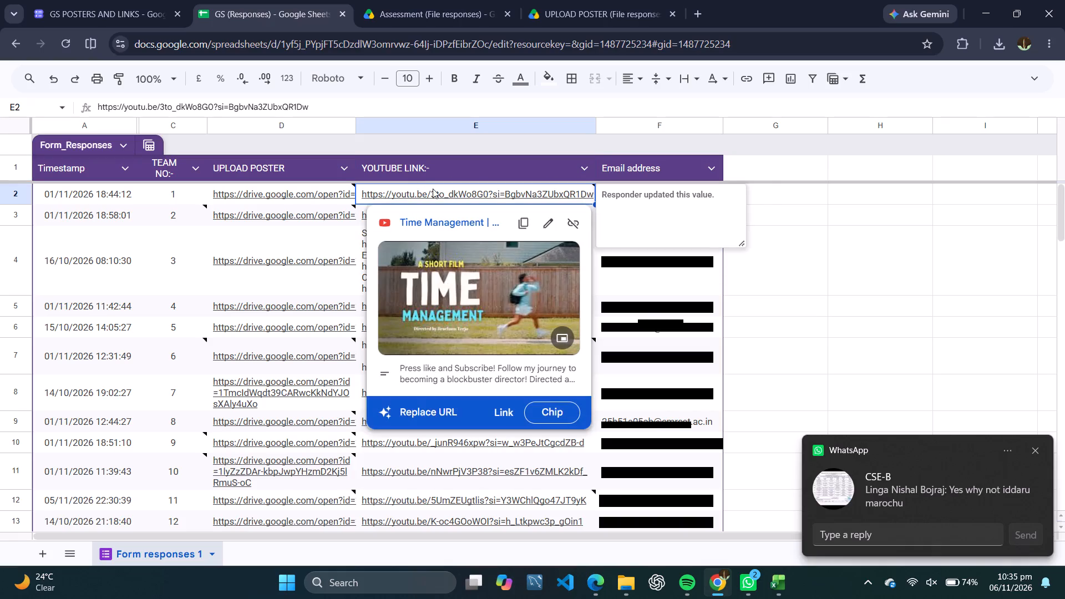
# Copy the submitted YouTube links, range E2:E20, from the GS (Responses) Google Sheet.
pyautogui.click(1058, 305)
pyautogui.scroll(-1, 627, 445)
pyautogui.scroll(9, 627, 445)
pyautogui.scroll(-5, 625, 445)
pyautogui.moveTo(545, 456); pyautogui.dragTo(526, 353)
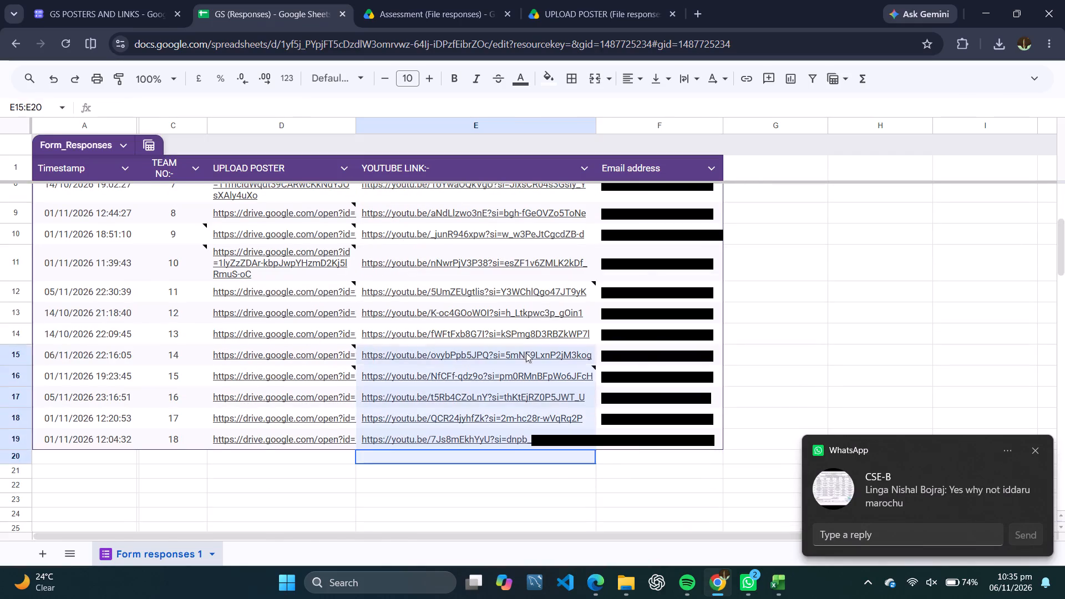
pyautogui.moveTo(526, 353); pyautogui.dragTo(542, 152)
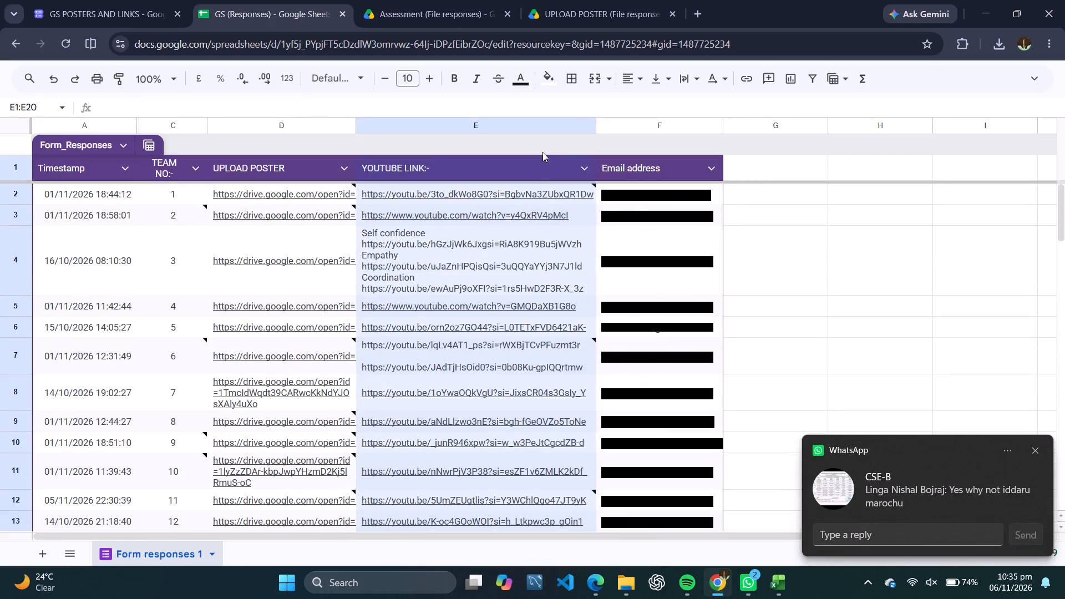
pyautogui.moveTo(542, 152); pyautogui.dragTo(537, 191)
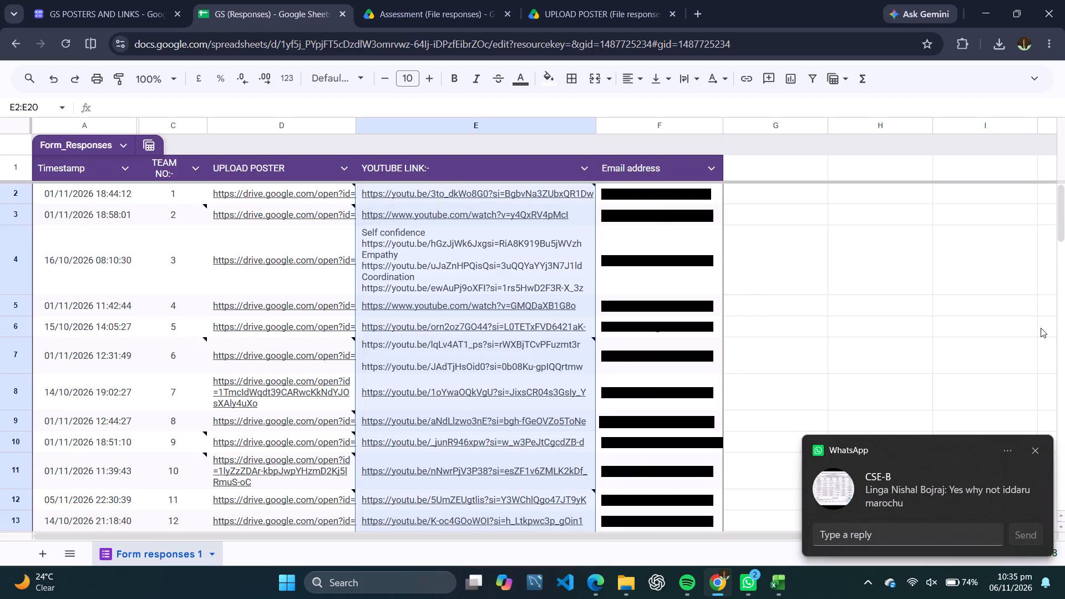
pyautogui.hotkey('ctrl', 'c')
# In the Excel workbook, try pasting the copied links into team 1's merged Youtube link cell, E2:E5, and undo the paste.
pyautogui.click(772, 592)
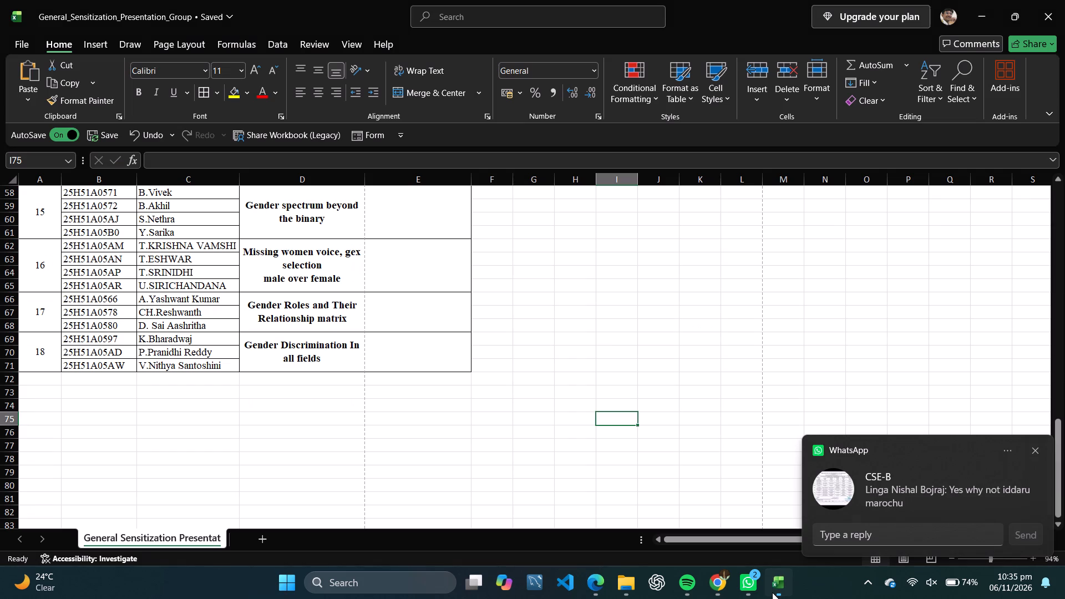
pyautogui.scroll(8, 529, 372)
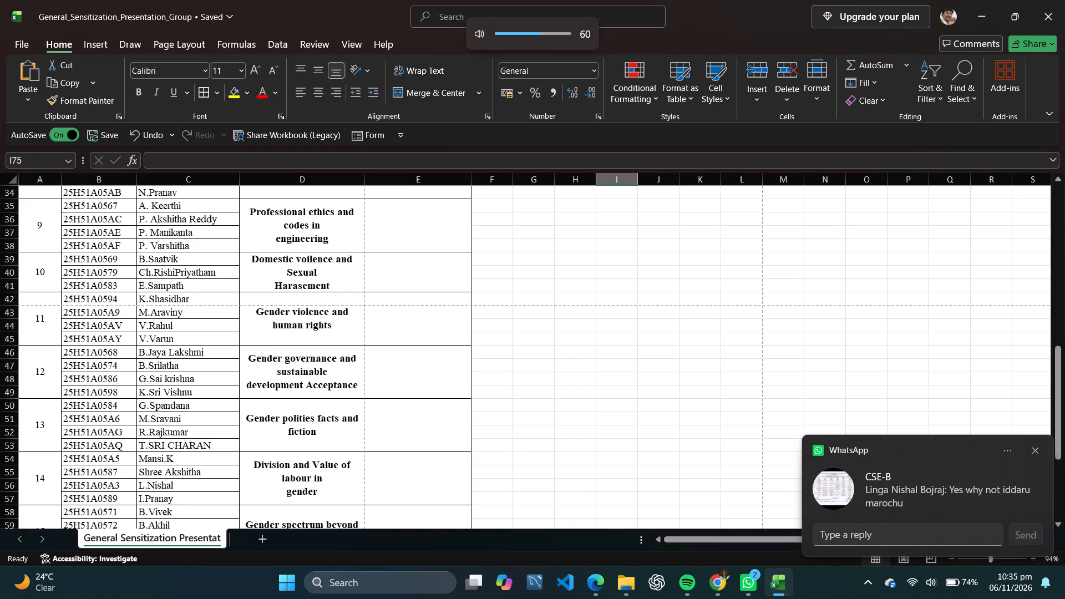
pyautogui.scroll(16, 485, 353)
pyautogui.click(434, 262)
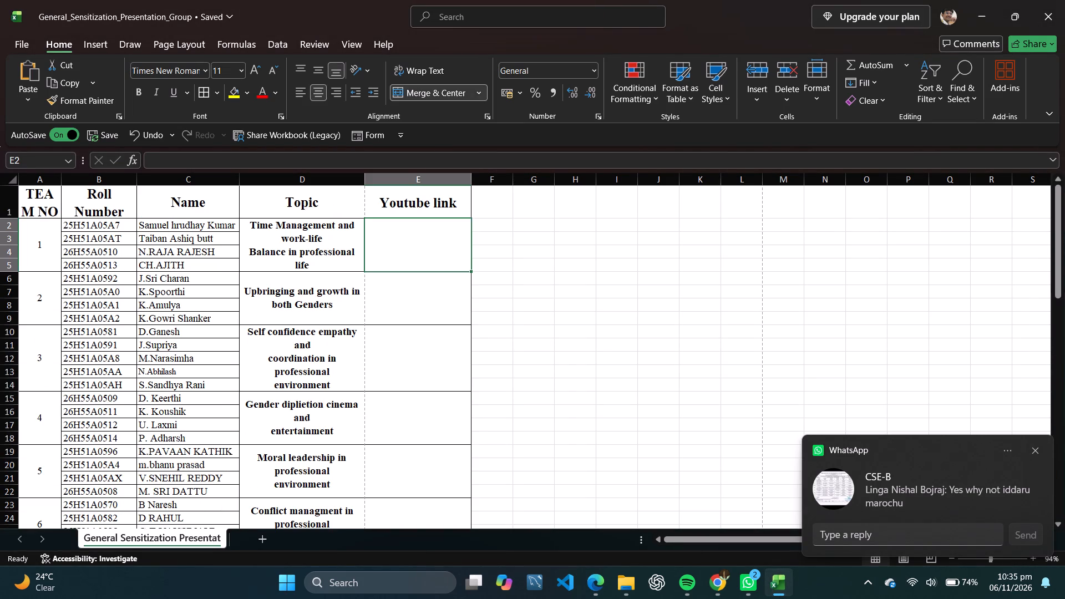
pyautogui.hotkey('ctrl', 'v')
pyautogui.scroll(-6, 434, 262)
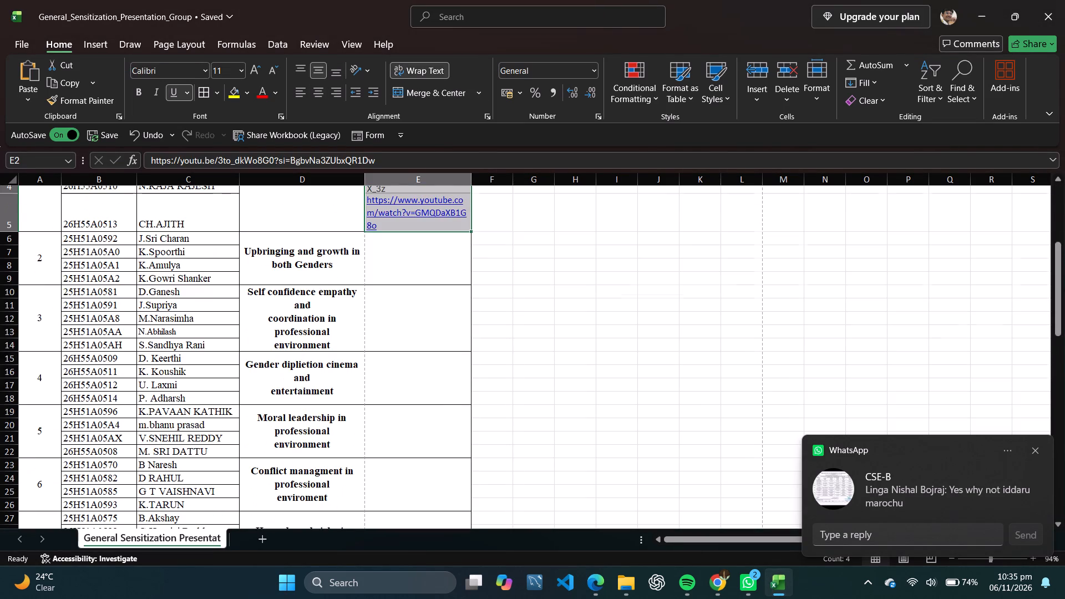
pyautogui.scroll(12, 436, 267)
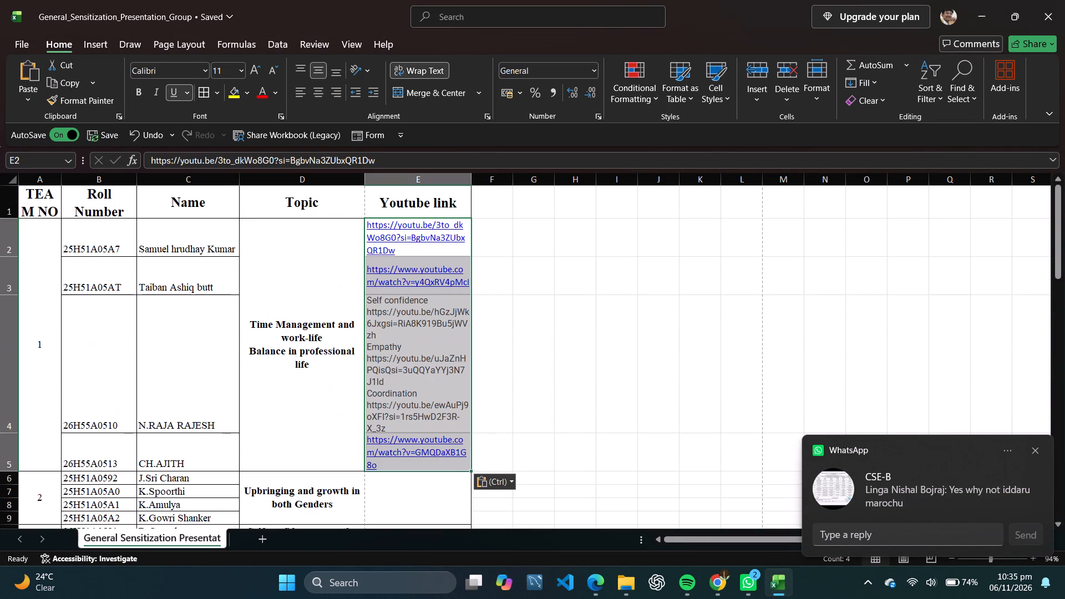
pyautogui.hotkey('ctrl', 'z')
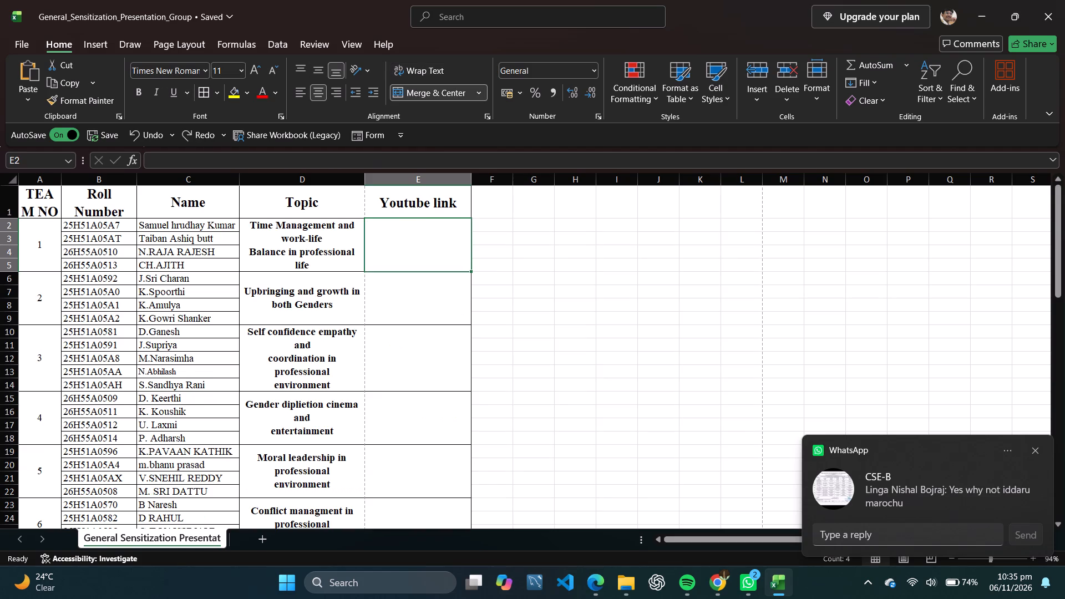
# Arrange the GS (Responses) Google Sheet and the Excel workbook side by side, with the workbook on the right half.
pyautogui.moveTo(725, 7); pyautogui.dragTo(406, 0)
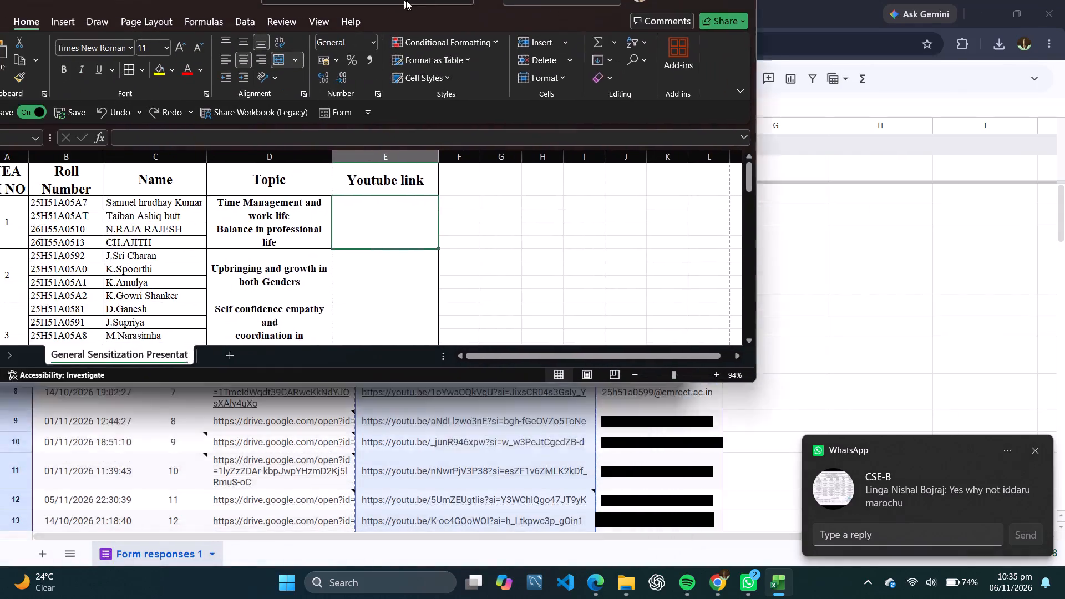
pyautogui.moveTo(406, 0); pyautogui.dragTo(459, 28)
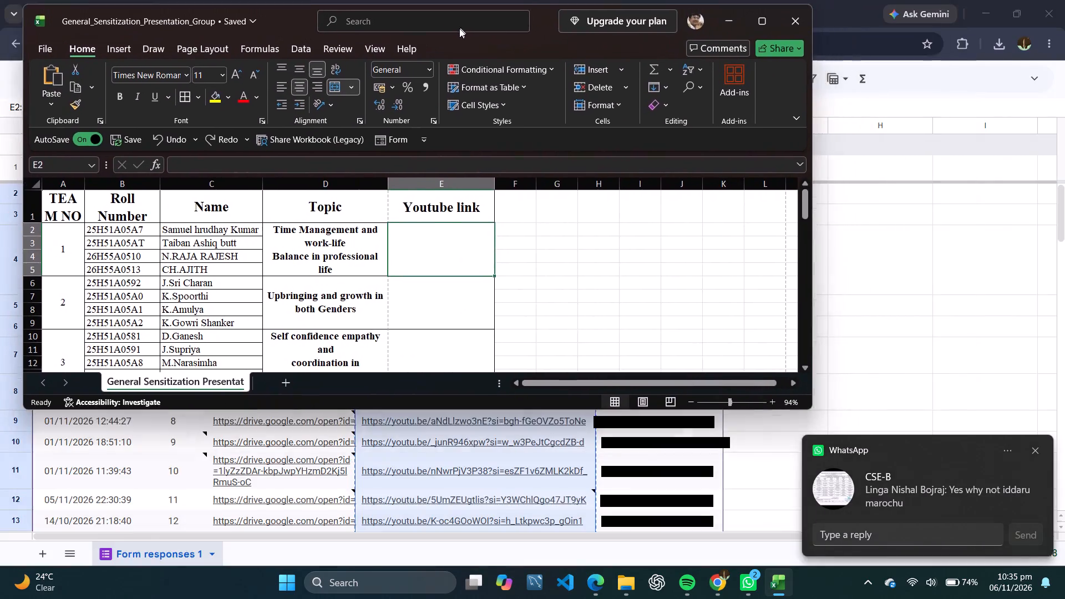
pyautogui.moveTo(459, 28); pyautogui.dragTo(467, 53)
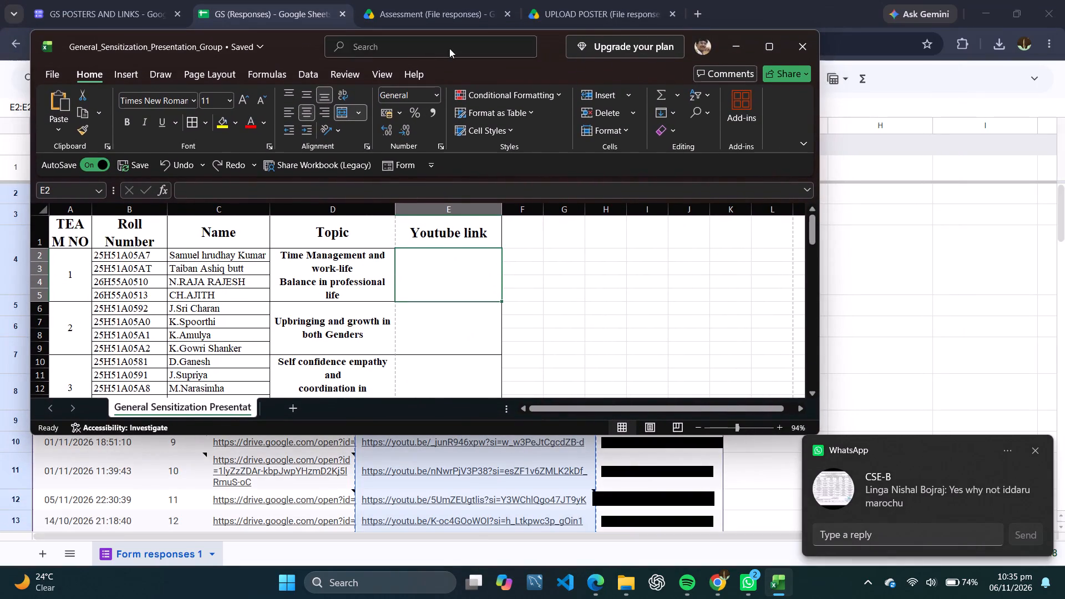
pyautogui.moveTo(292, 51); pyautogui.dragTo(447, 35)
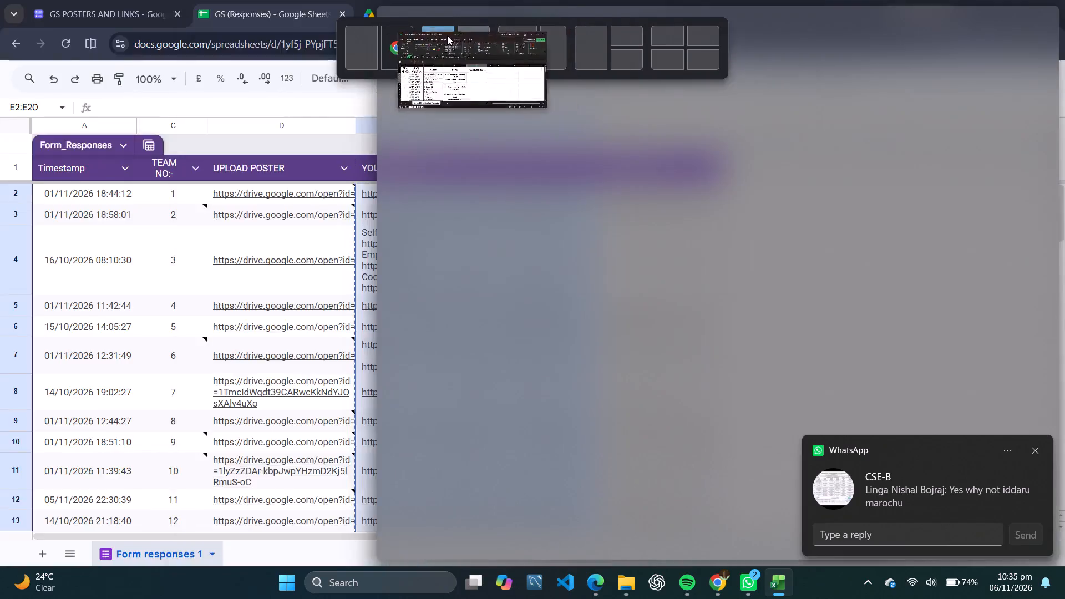
pyautogui.moveTo(447, 35); pyautogui.dragTo(471, 45)
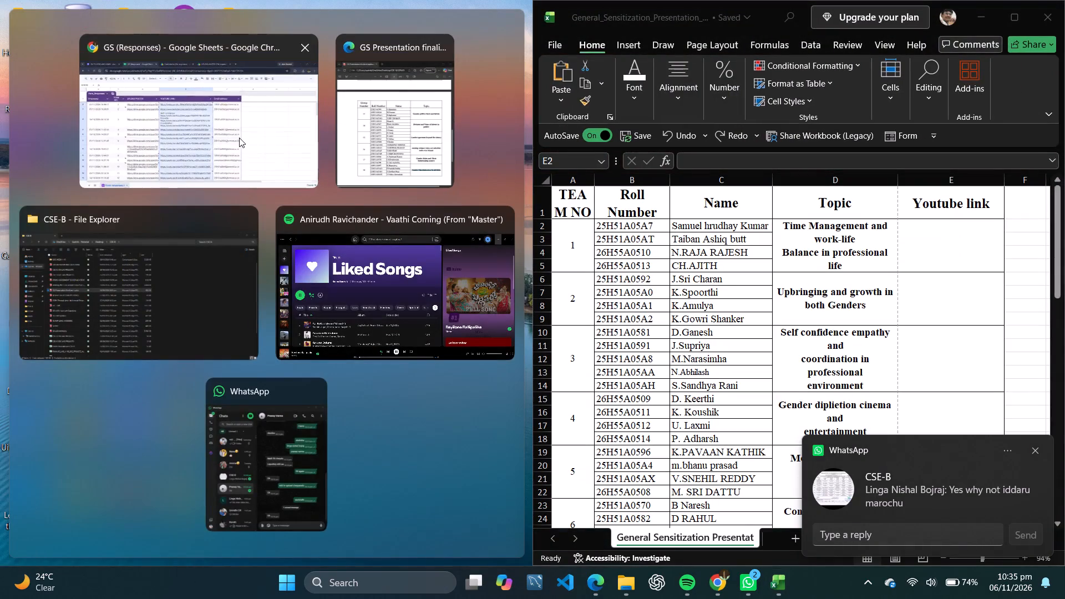
pyautogui.click(239, 138)
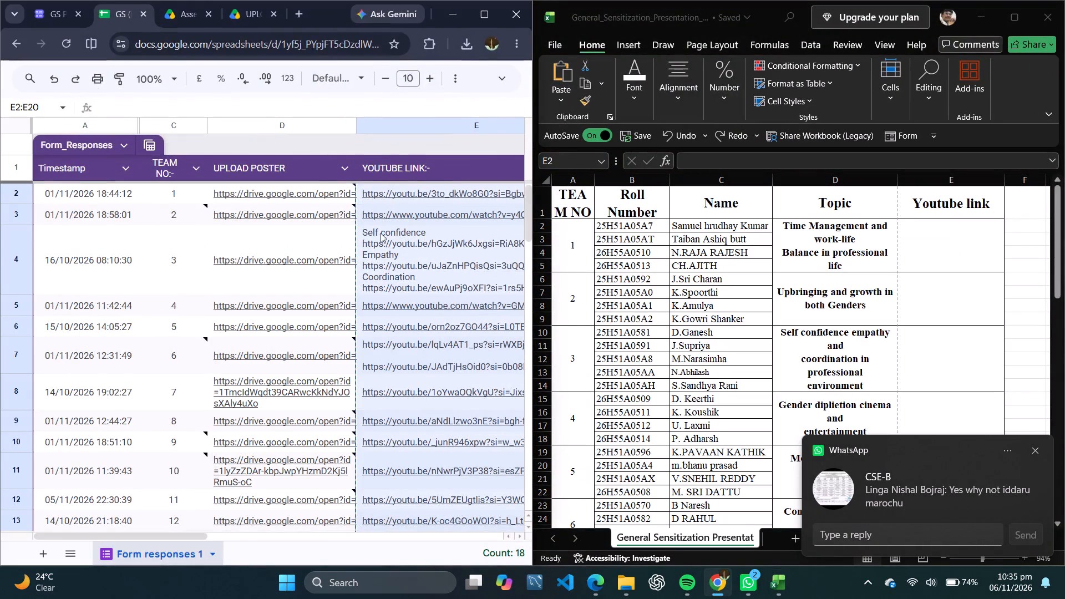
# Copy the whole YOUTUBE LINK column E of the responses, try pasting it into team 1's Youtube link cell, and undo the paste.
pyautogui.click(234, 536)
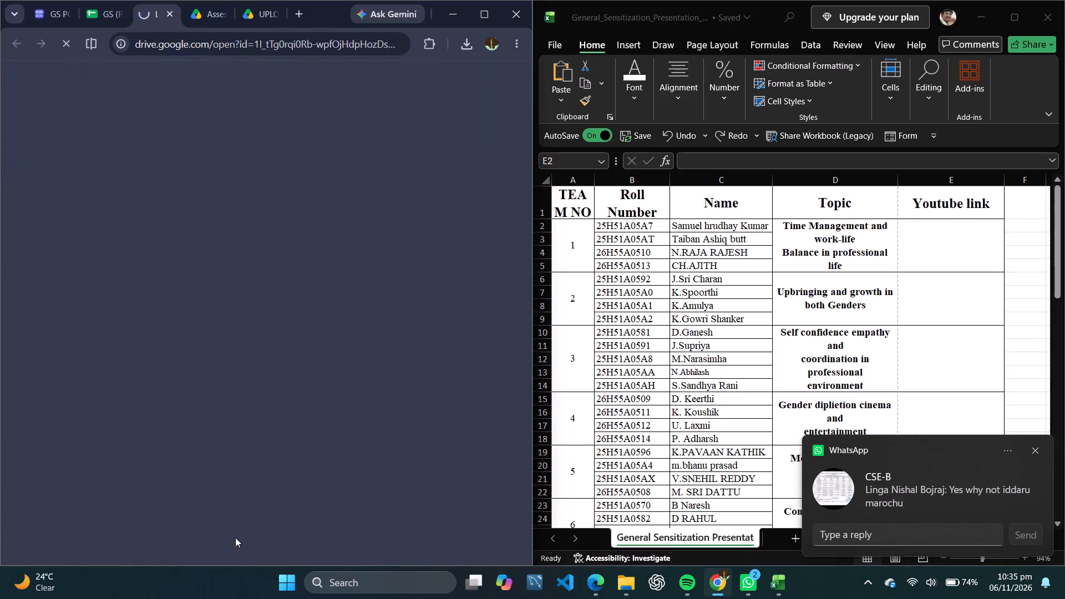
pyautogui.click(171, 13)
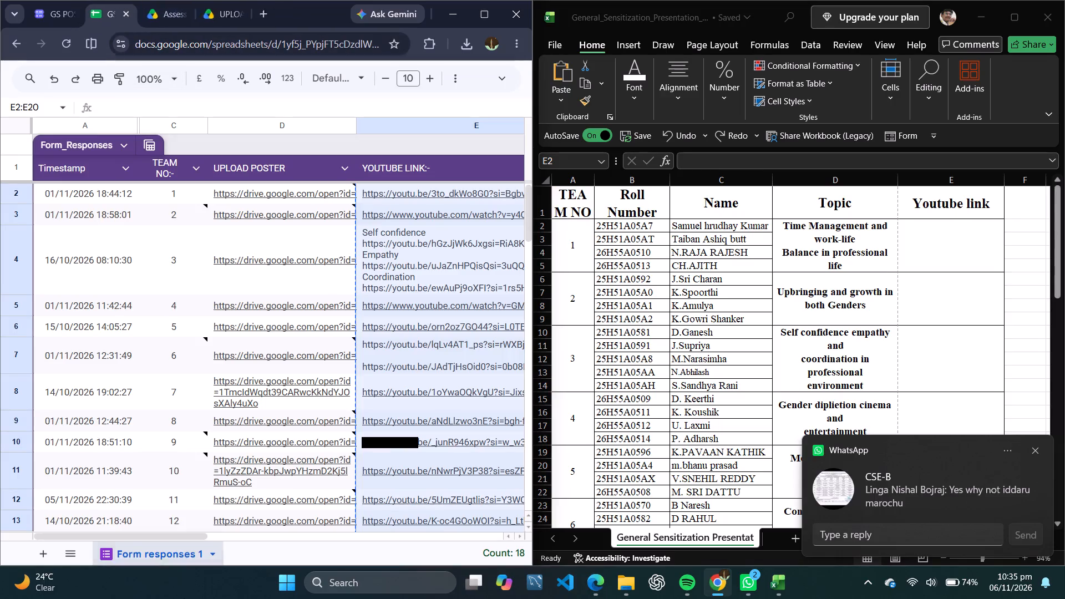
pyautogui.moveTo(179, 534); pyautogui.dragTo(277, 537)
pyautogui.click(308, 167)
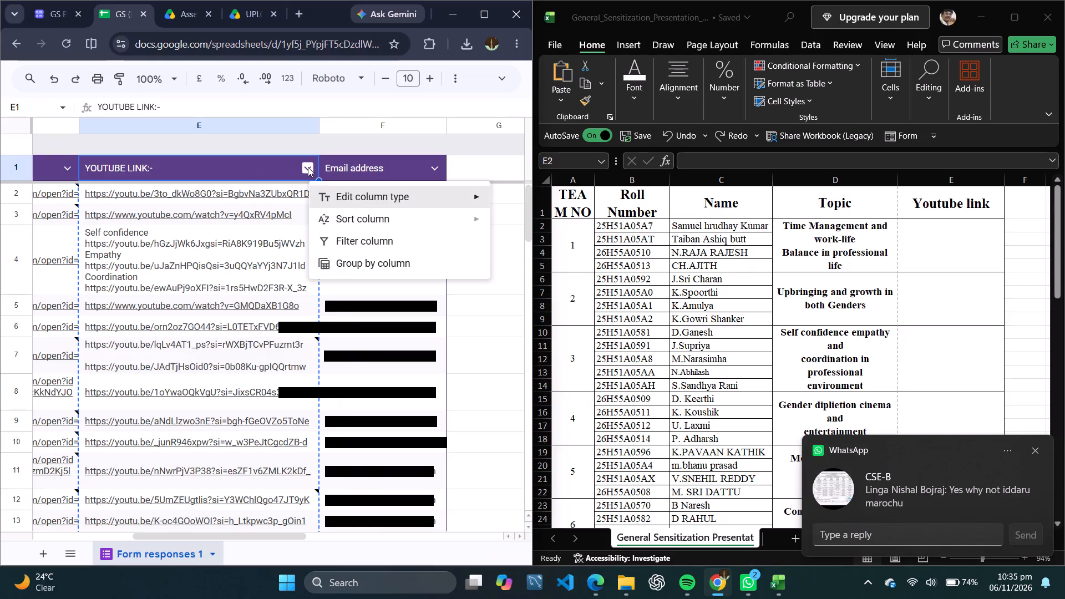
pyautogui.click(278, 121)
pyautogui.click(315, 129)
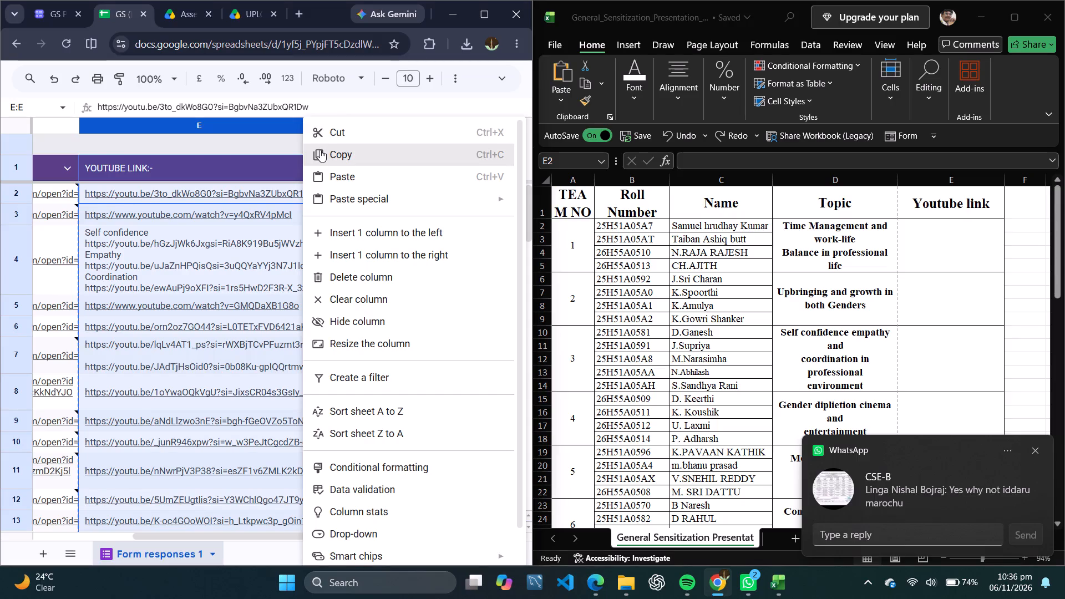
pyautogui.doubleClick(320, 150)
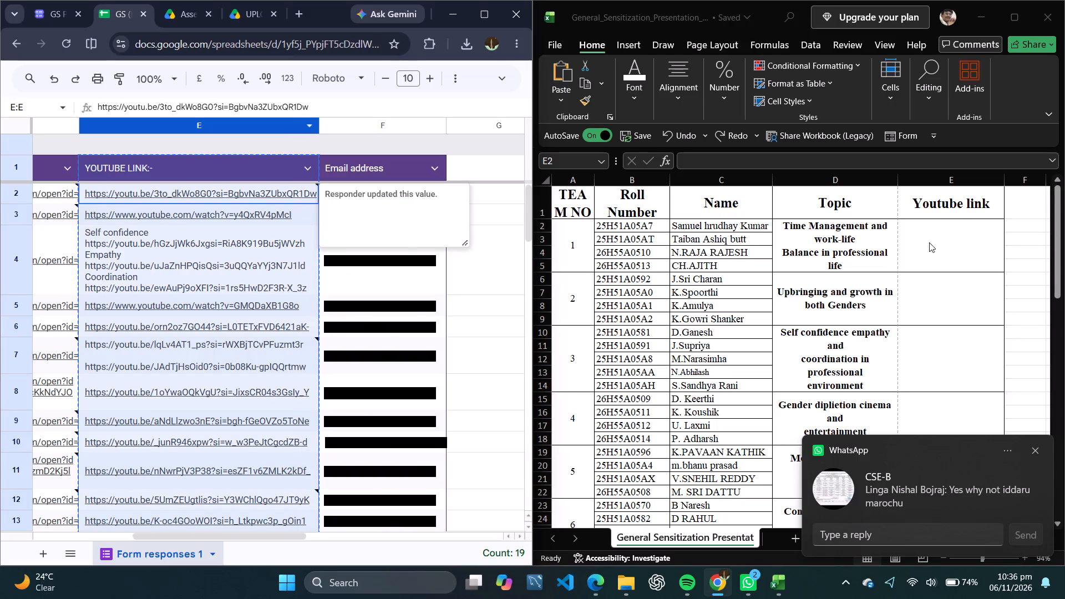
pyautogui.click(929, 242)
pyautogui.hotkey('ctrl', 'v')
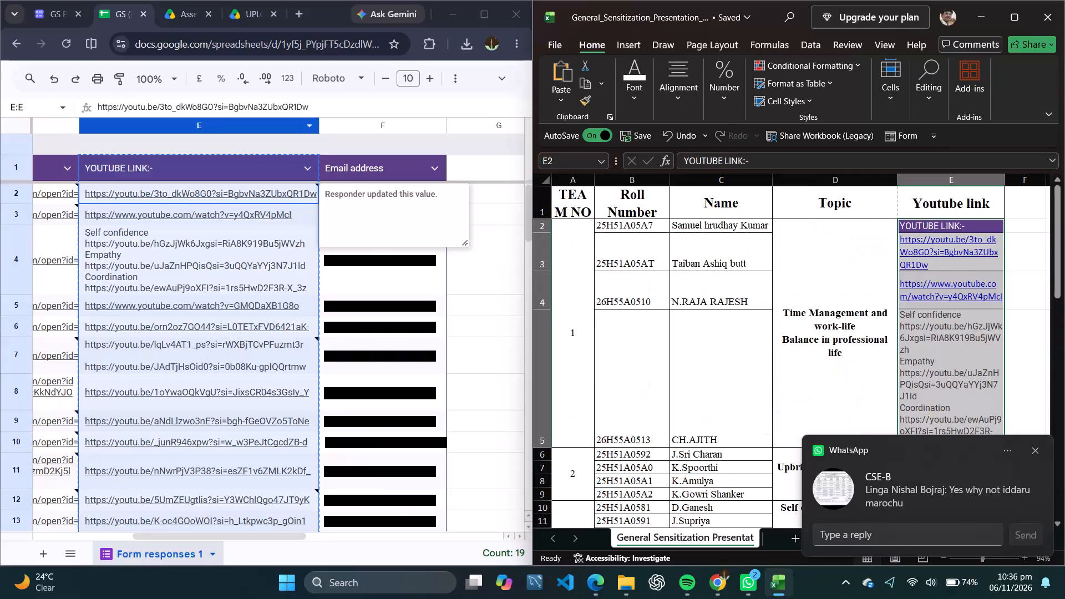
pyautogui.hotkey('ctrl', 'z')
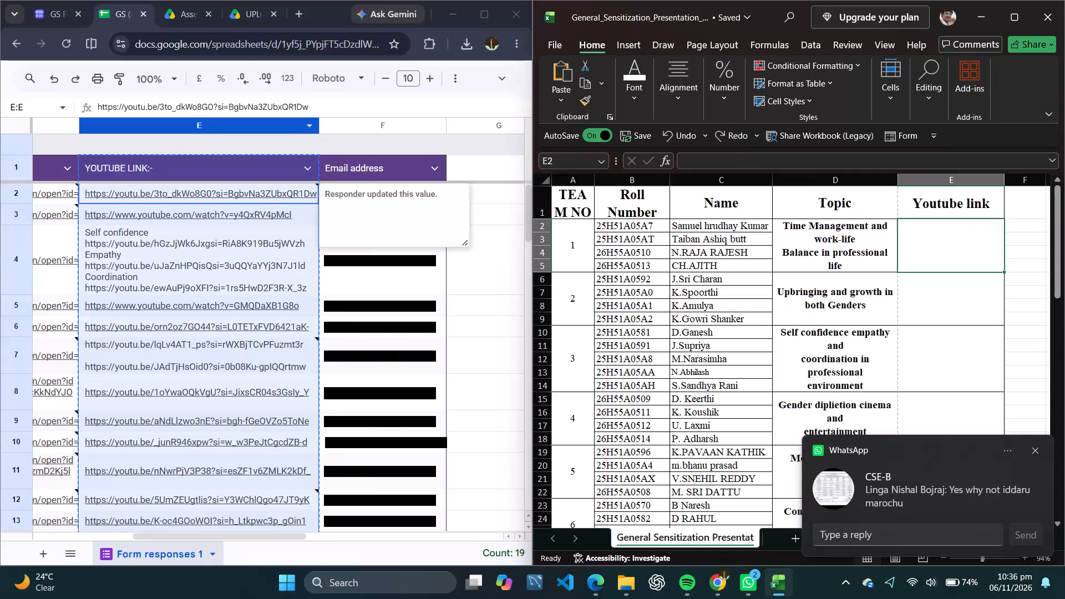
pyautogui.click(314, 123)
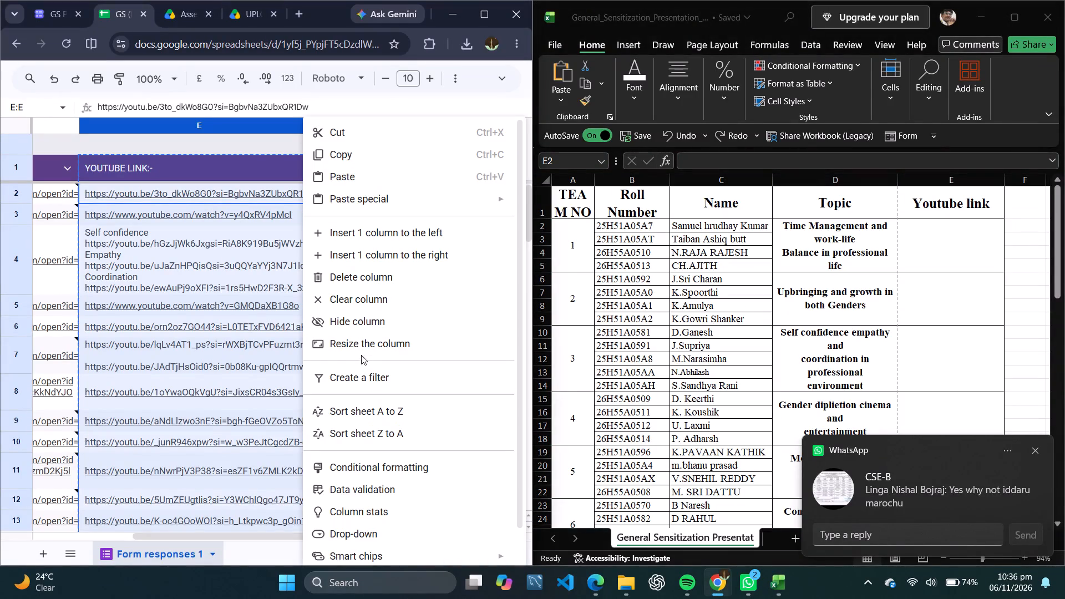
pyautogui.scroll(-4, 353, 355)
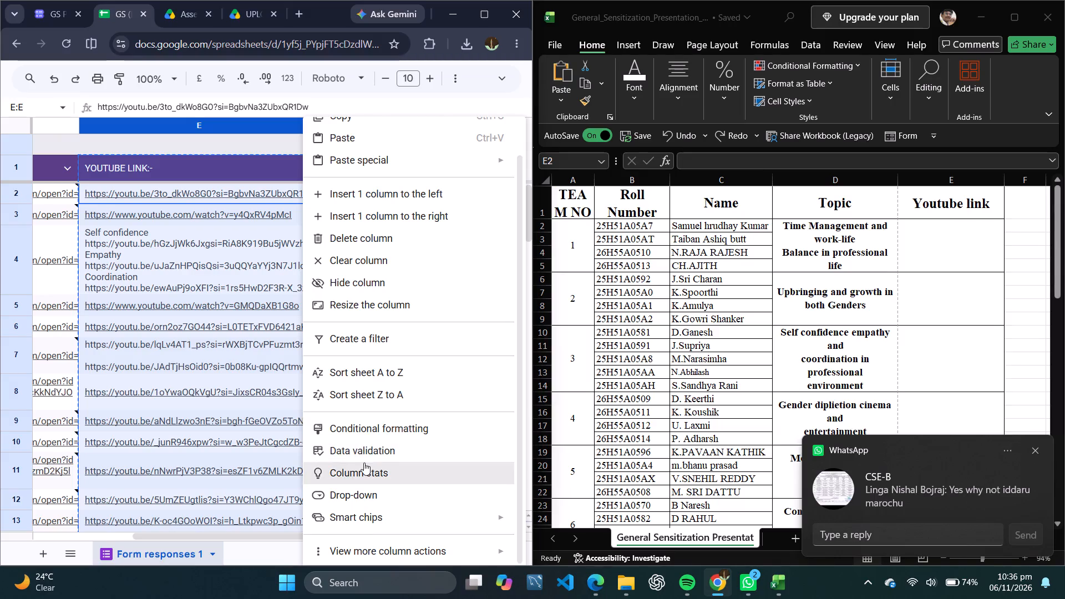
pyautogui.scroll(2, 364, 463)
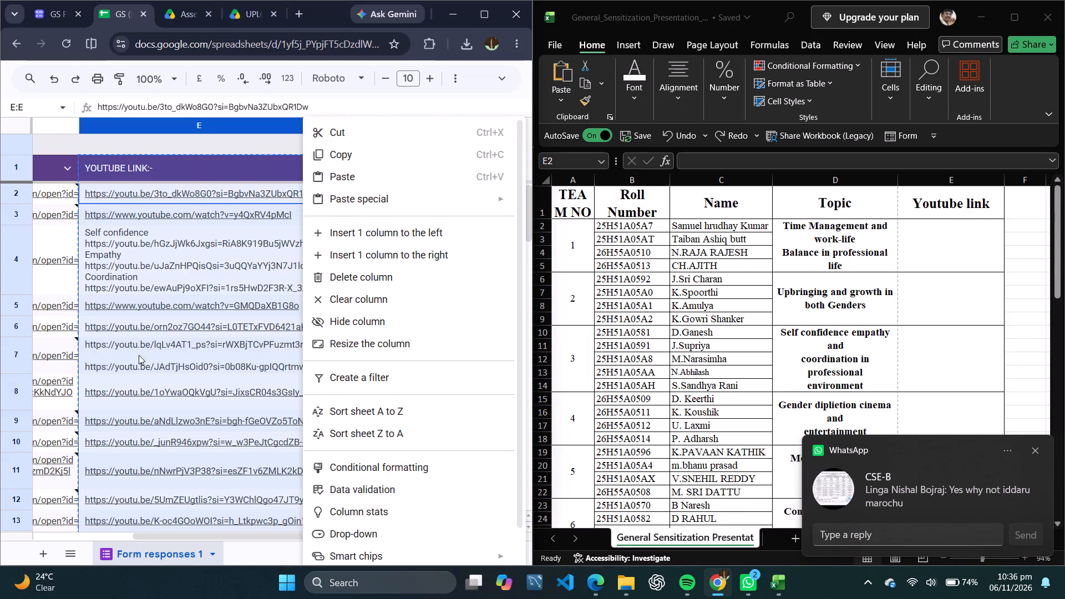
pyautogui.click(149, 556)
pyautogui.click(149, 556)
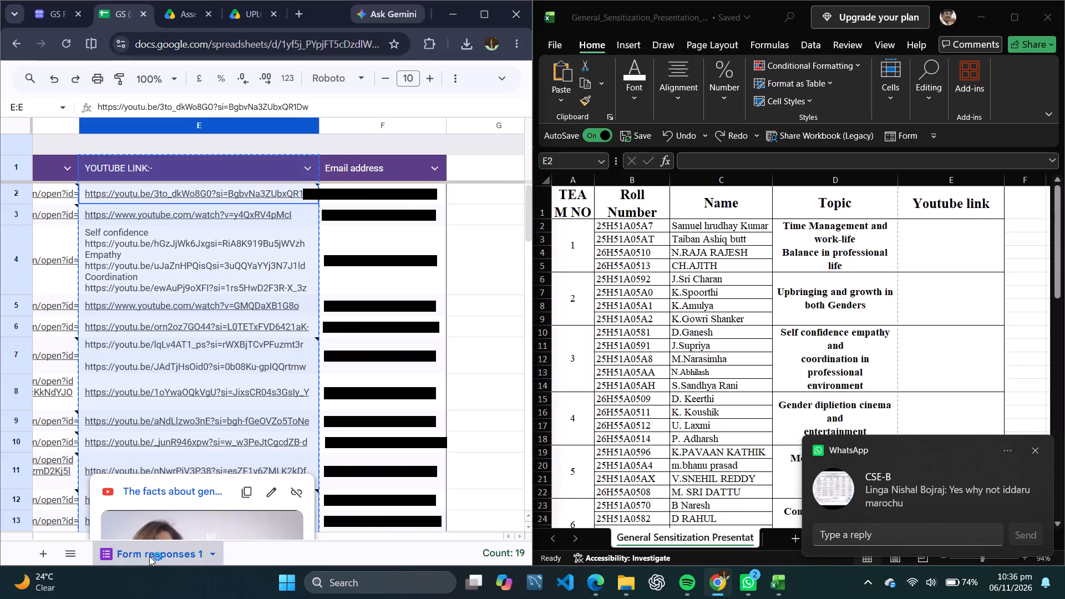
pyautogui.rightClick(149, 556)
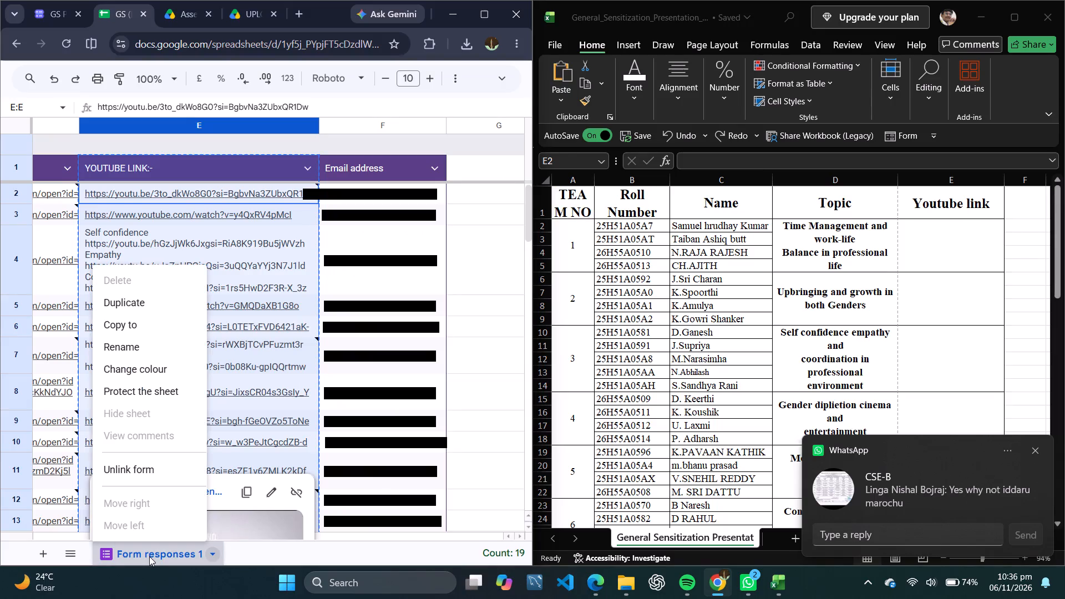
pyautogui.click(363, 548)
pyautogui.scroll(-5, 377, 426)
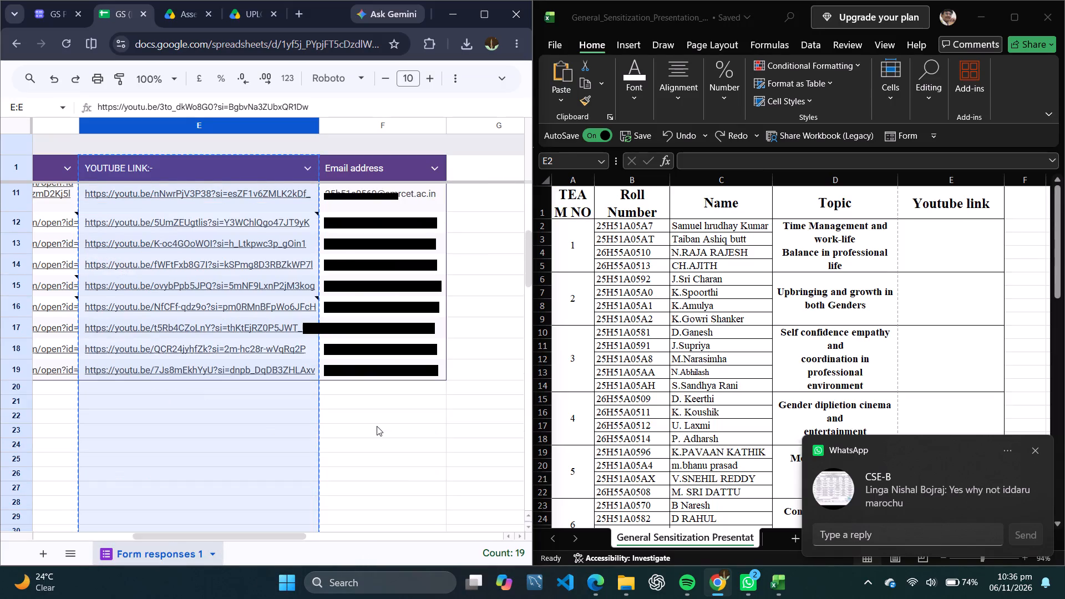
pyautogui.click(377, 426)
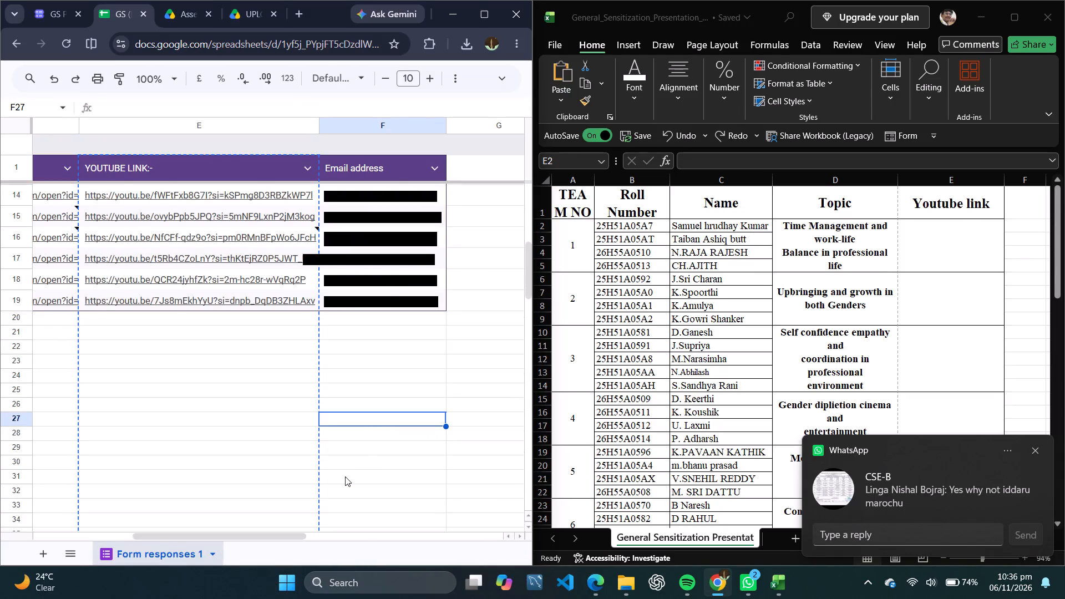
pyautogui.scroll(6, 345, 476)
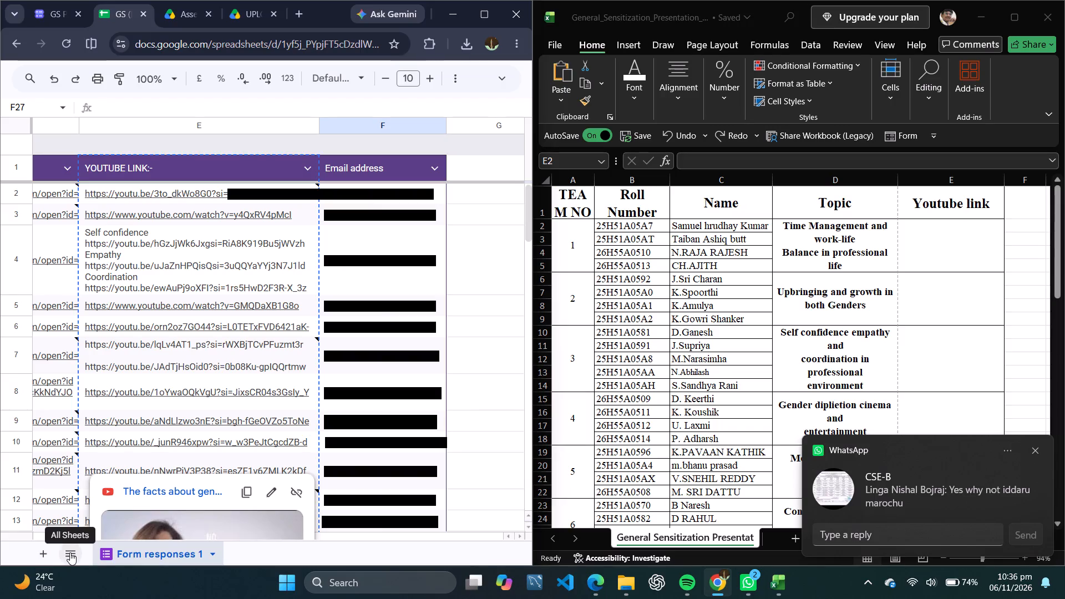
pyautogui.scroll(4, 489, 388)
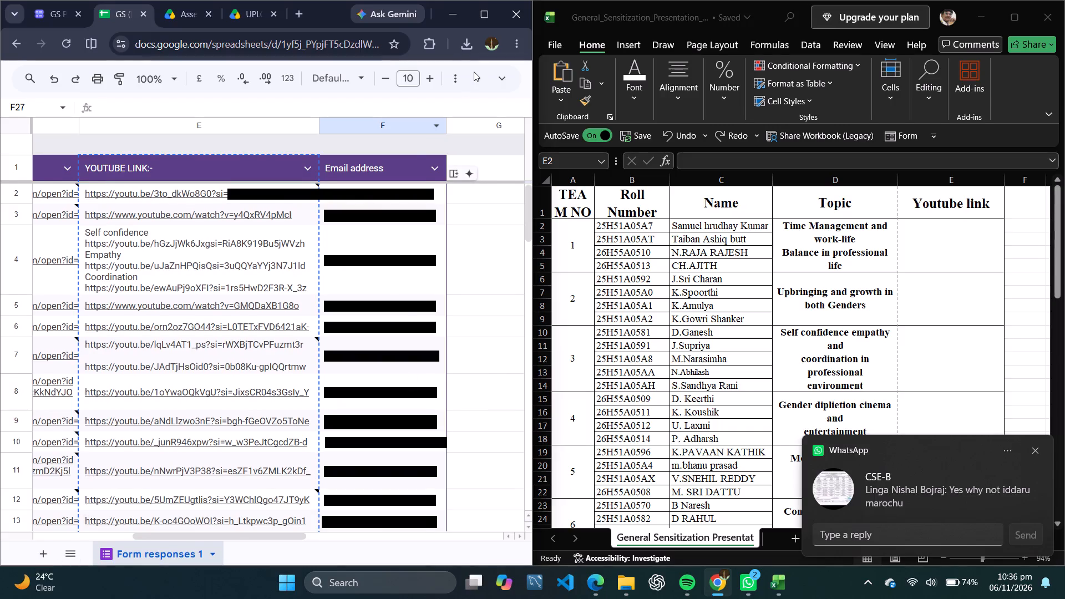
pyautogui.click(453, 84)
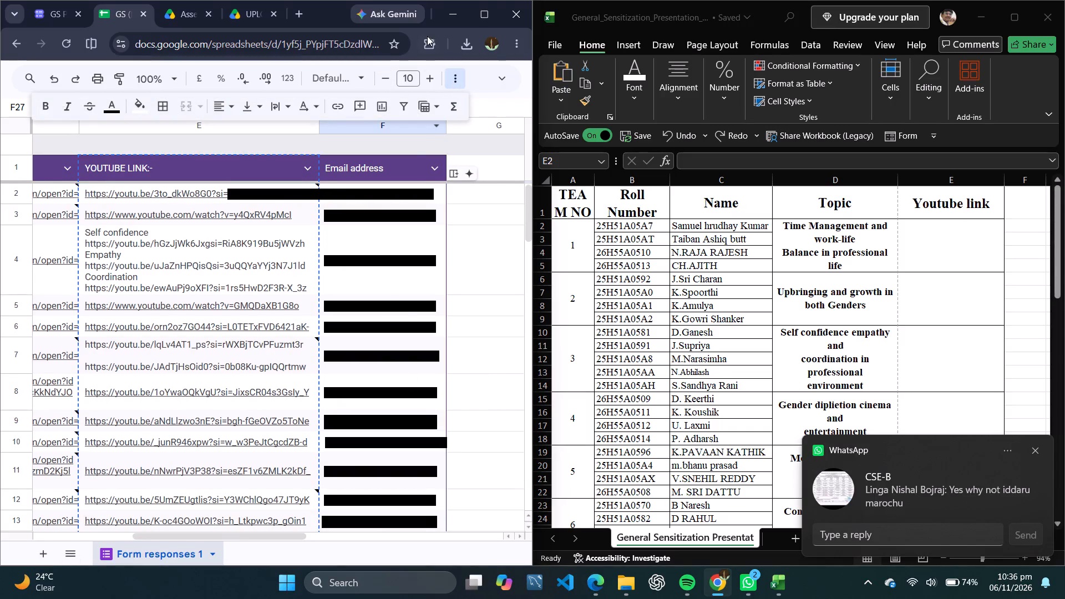
# With the GS (Responses) window maximized and its hidden header shown, copy the entire Form responses 1 sheet.
pyautogui.click(490, 12)
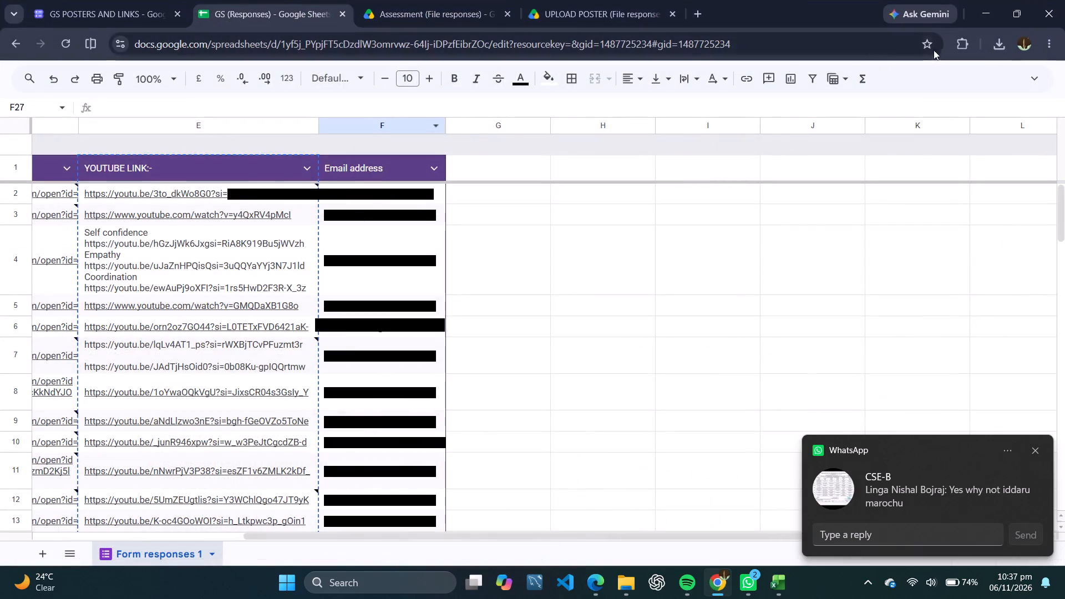
pyautogui.click(1003, 41)
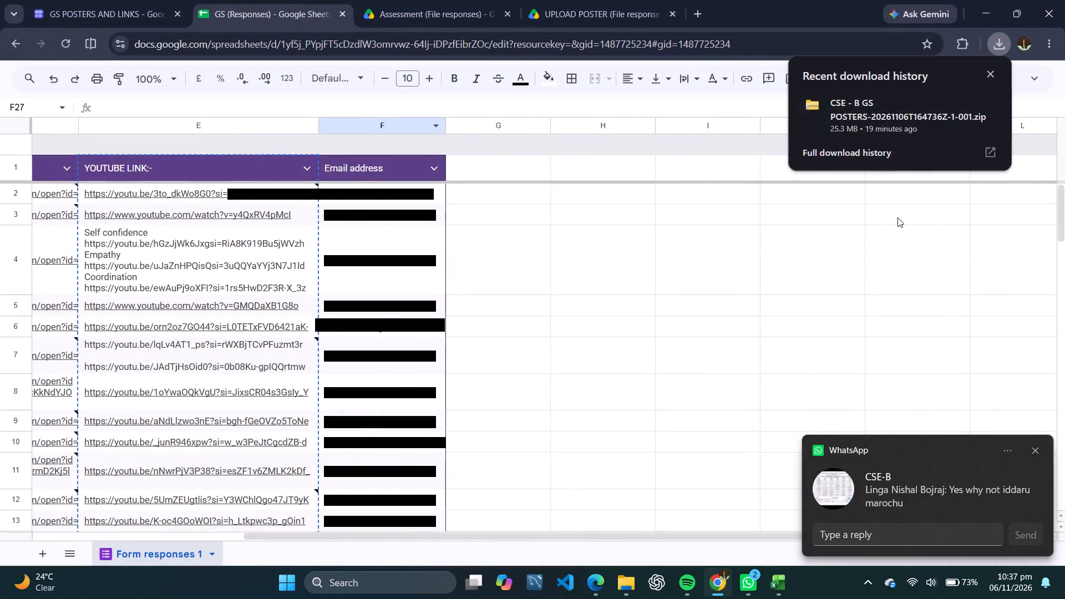
pyautogui.click(897, 217)
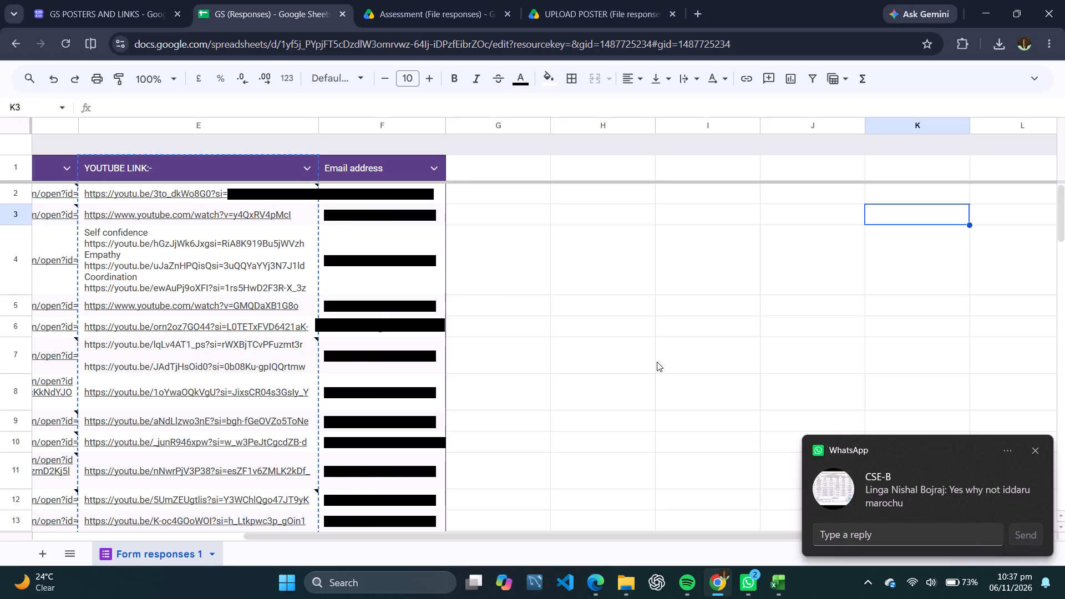
pyautogui.click(1036, 71)
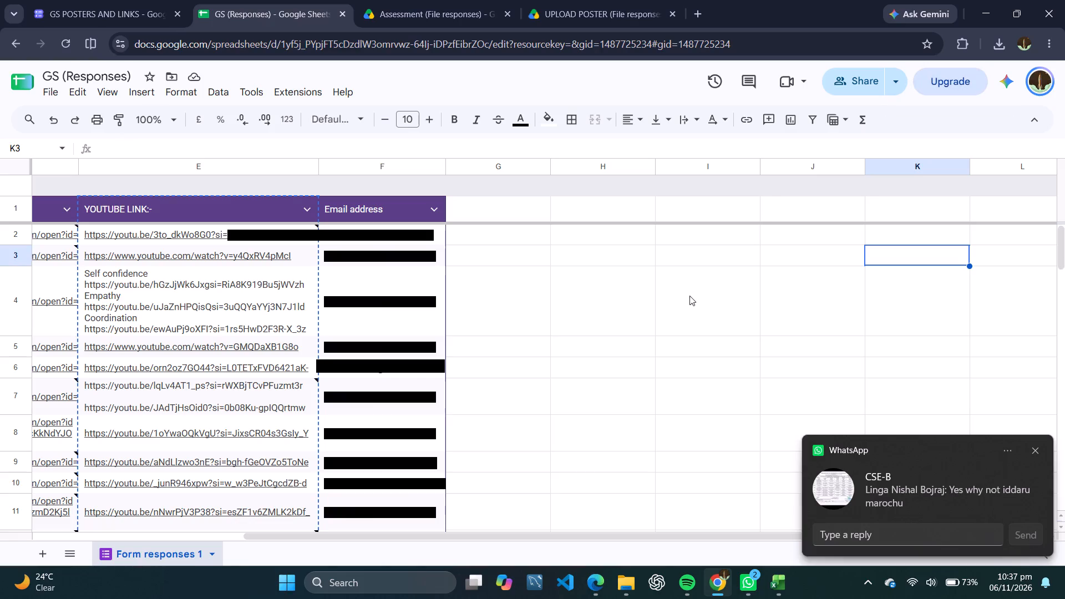
pyautogui.hotkey('ctrl', 'a')
pyautogui.hotkey('ctrl', 'c')
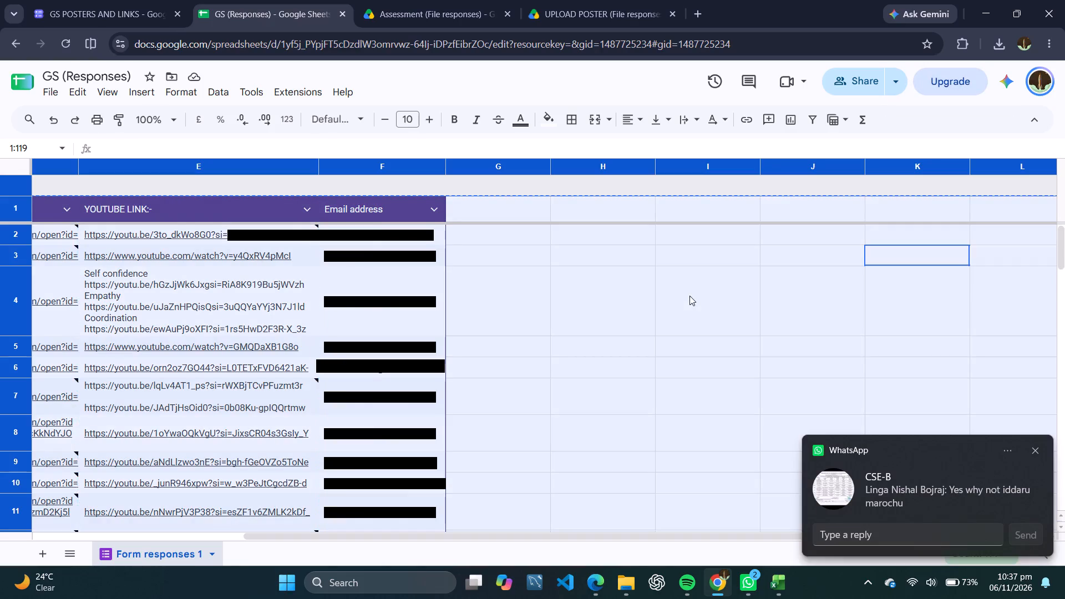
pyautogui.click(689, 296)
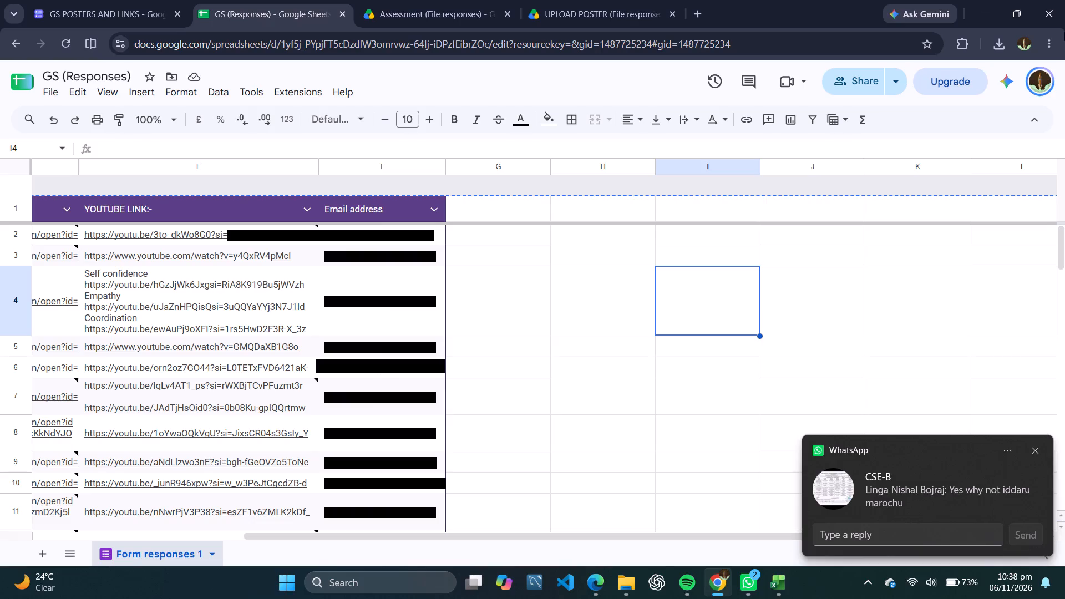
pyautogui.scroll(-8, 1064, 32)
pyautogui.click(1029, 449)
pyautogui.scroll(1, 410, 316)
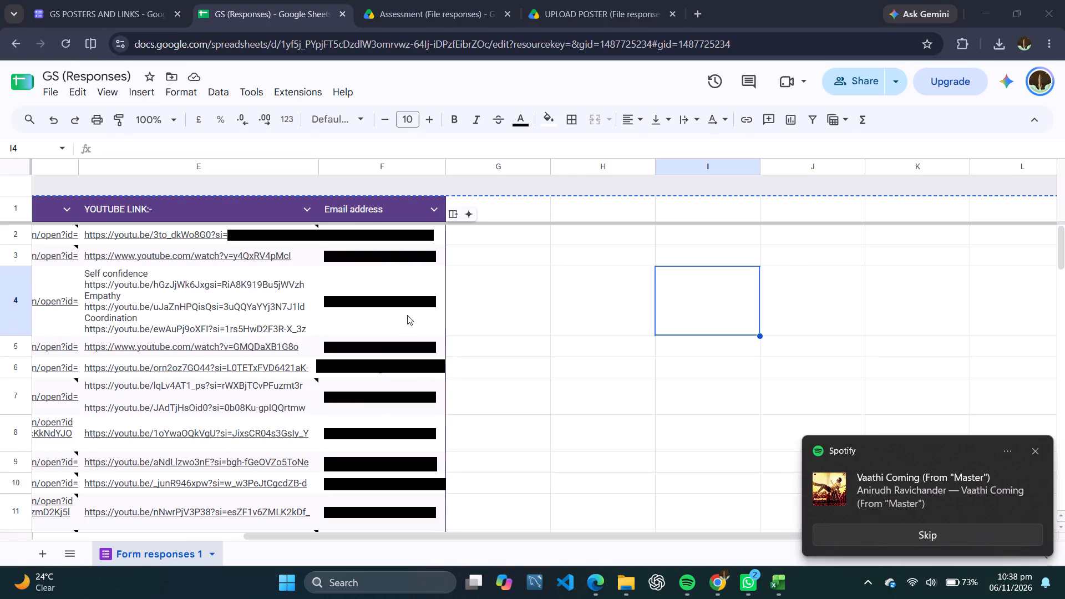
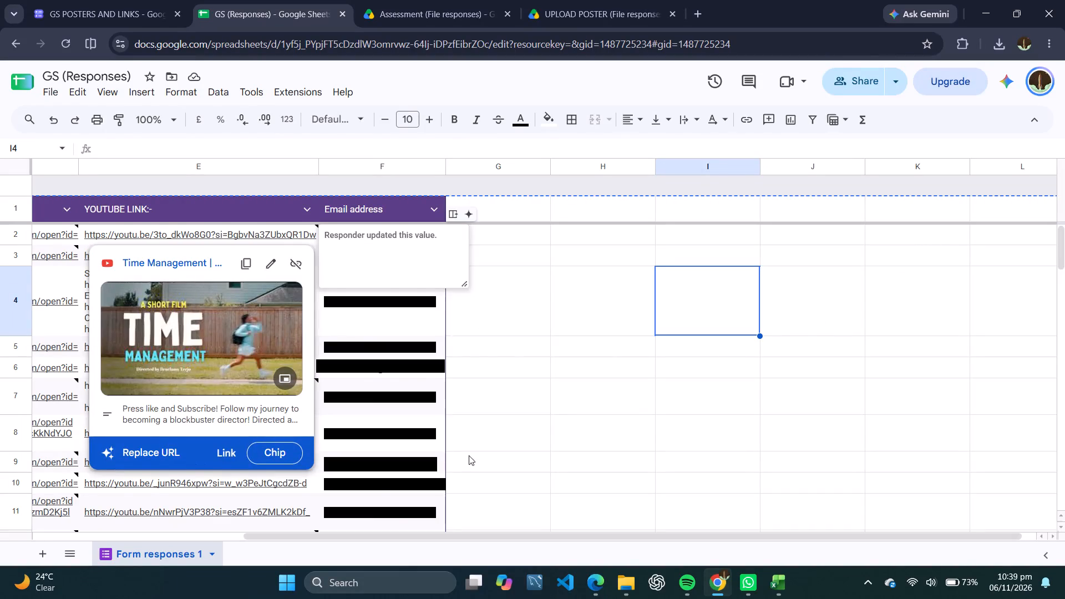
# Copy the responses data range A1:G19 from the Form responses 1 sheet.
pyautogui.click(511, 468)
pyautogui.hotkey('ctrl', 'a')
pyautogui.hotkey('ctrl', 'c')
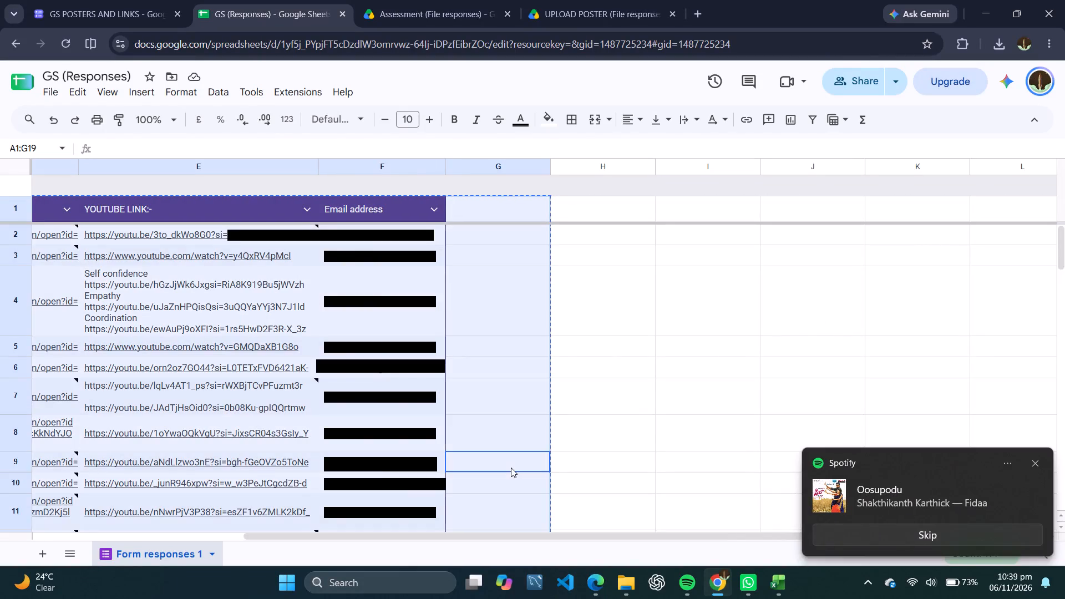
# Switch to the General_Sensitization_Presentation_Group Excel workbook, maximize its window, and open the options of its General Sensitization sheet.
pyautogui.click(985, 4)
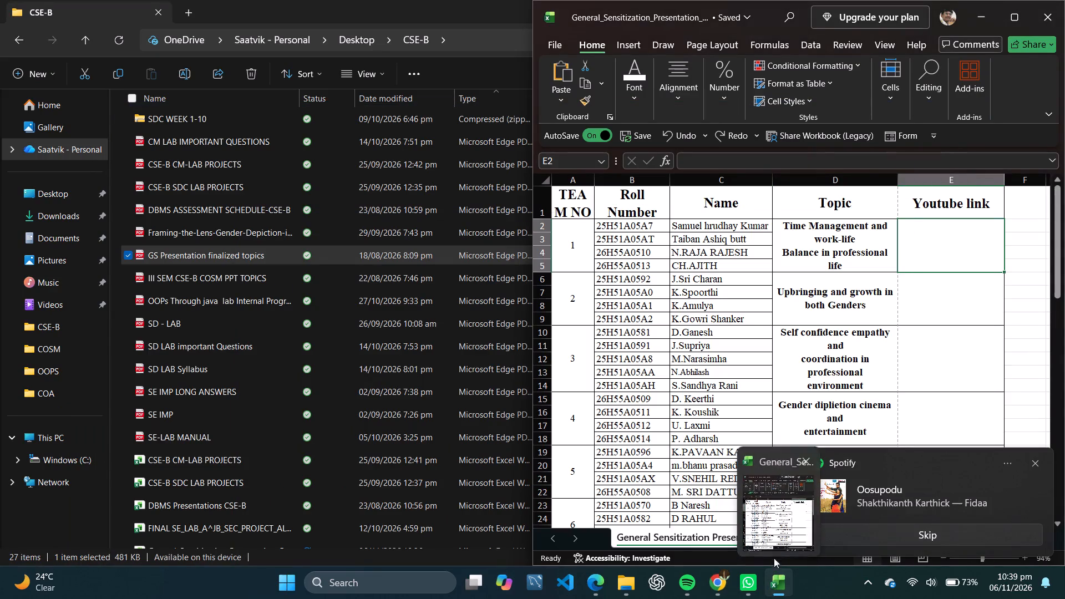
pyautogui.click(1017, 29)
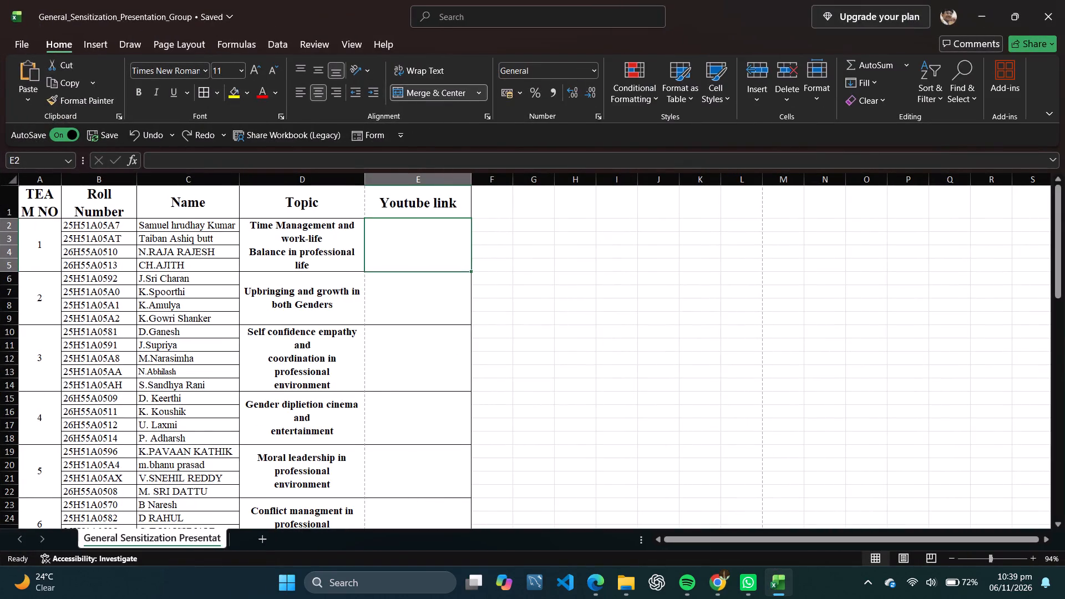
pyautogui.rightClick(189, 540)
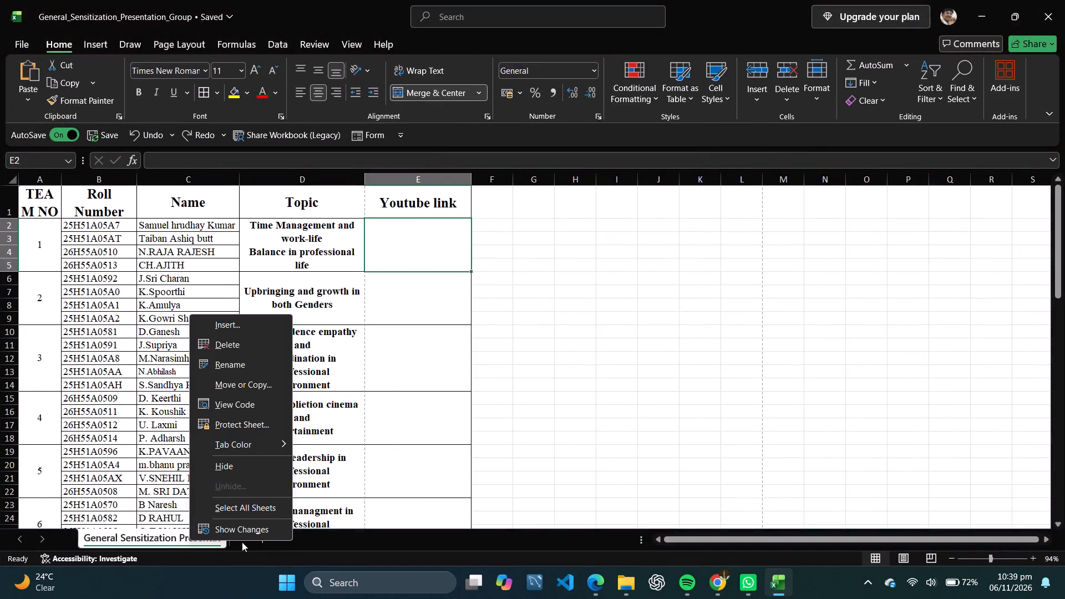
# Add a new worksheet, Sheet1, to the workbook and paste the copied form responses starting at cell A1.
pyautogui.click(242, 542)
pyautogui.click(263, 541)
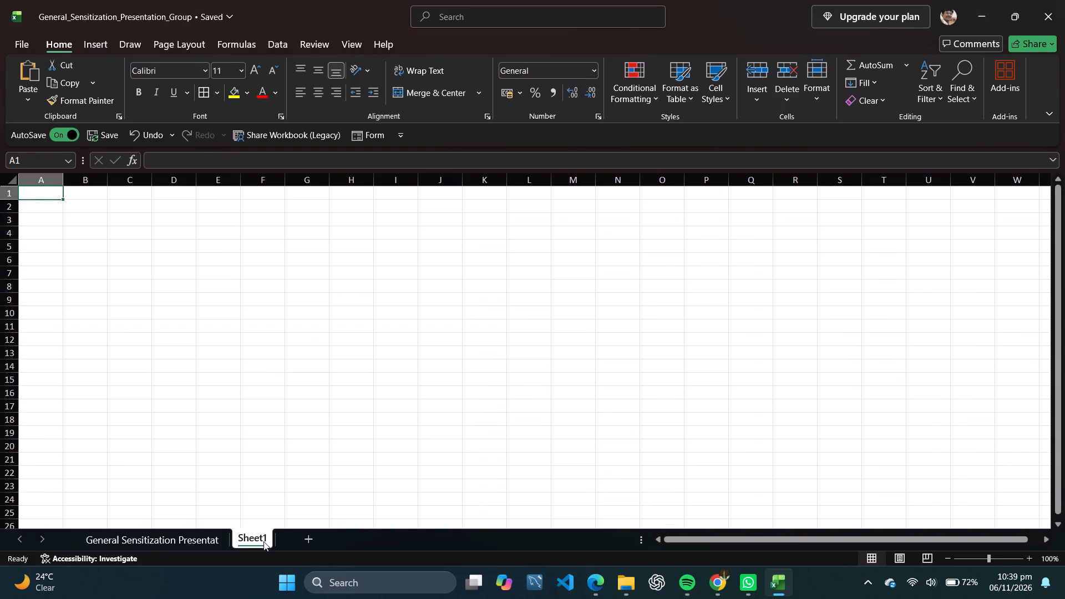
pyautogui.hotkey('ctrl', 'v')
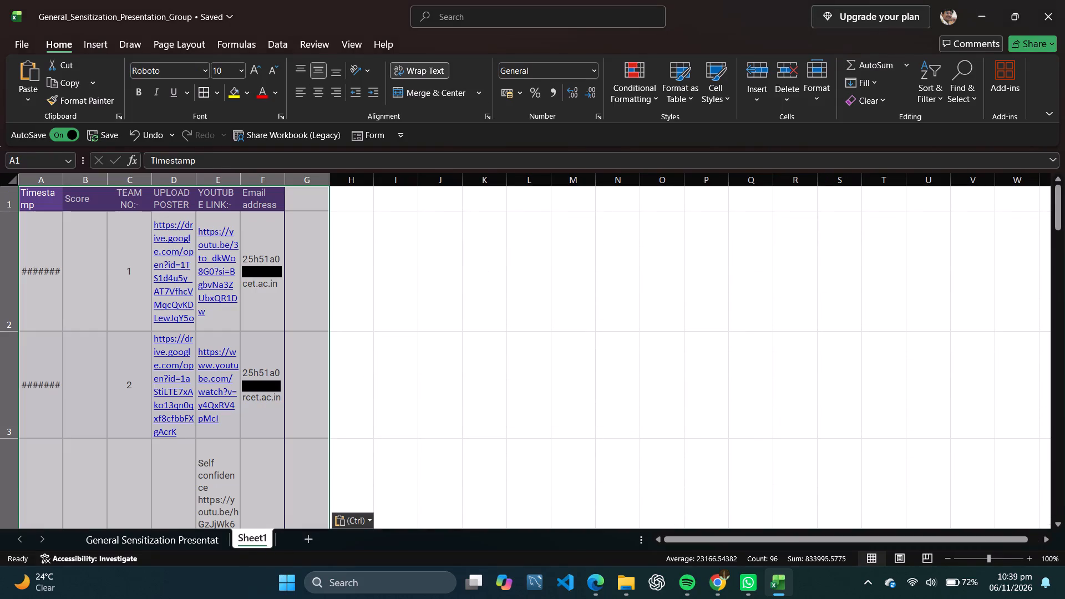
pyautogui.click(374, 364)
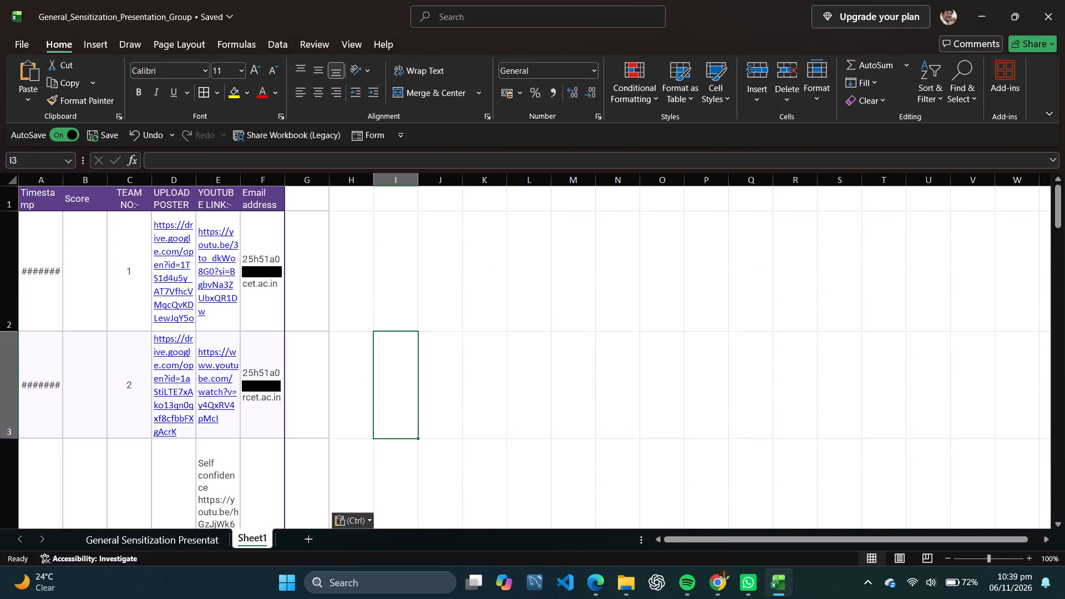
# Widen Sheet1's YOUTUBE LINK column E so that each link fits on one line.
pyautogui.moveTo(241, 180); pyautogui.dragTo(491, 212)
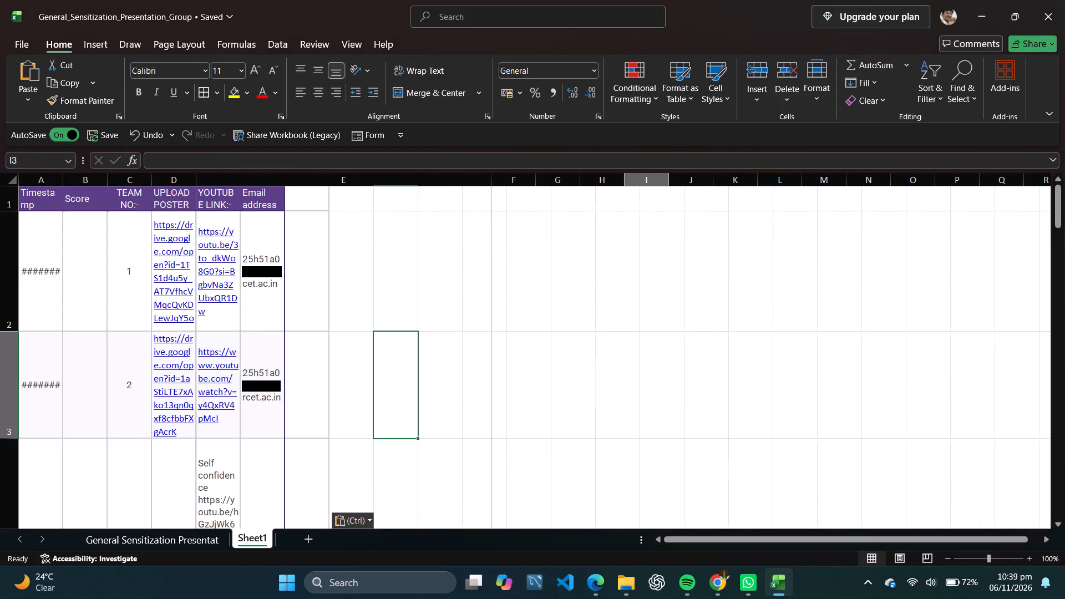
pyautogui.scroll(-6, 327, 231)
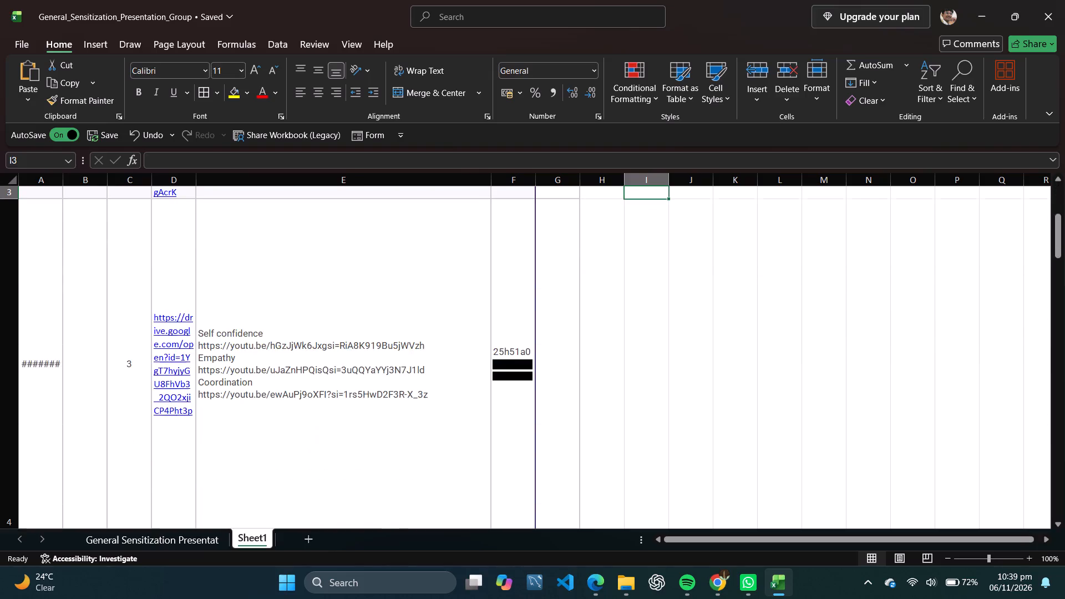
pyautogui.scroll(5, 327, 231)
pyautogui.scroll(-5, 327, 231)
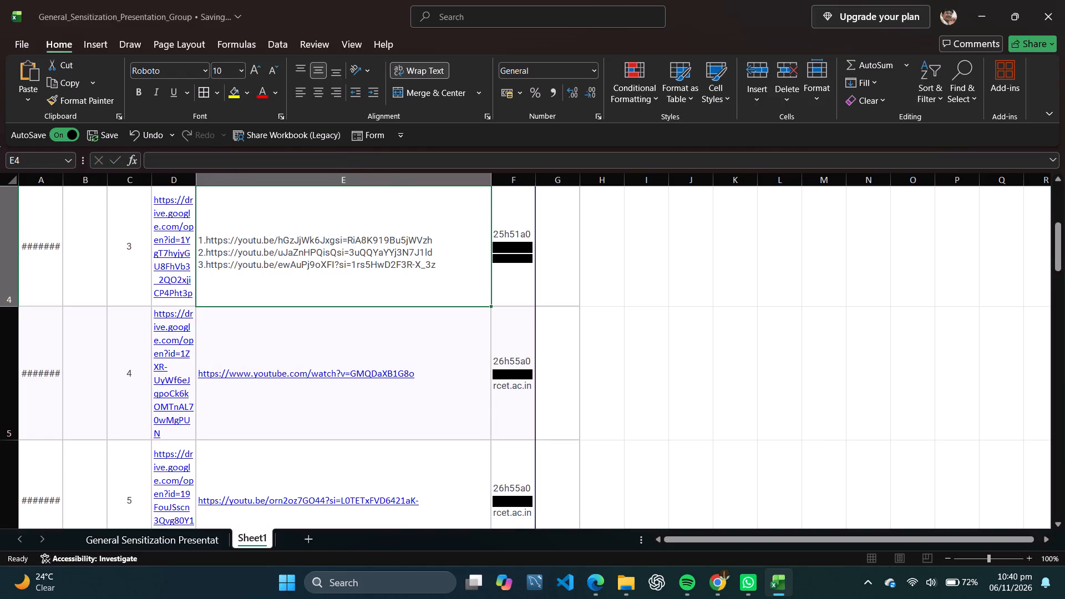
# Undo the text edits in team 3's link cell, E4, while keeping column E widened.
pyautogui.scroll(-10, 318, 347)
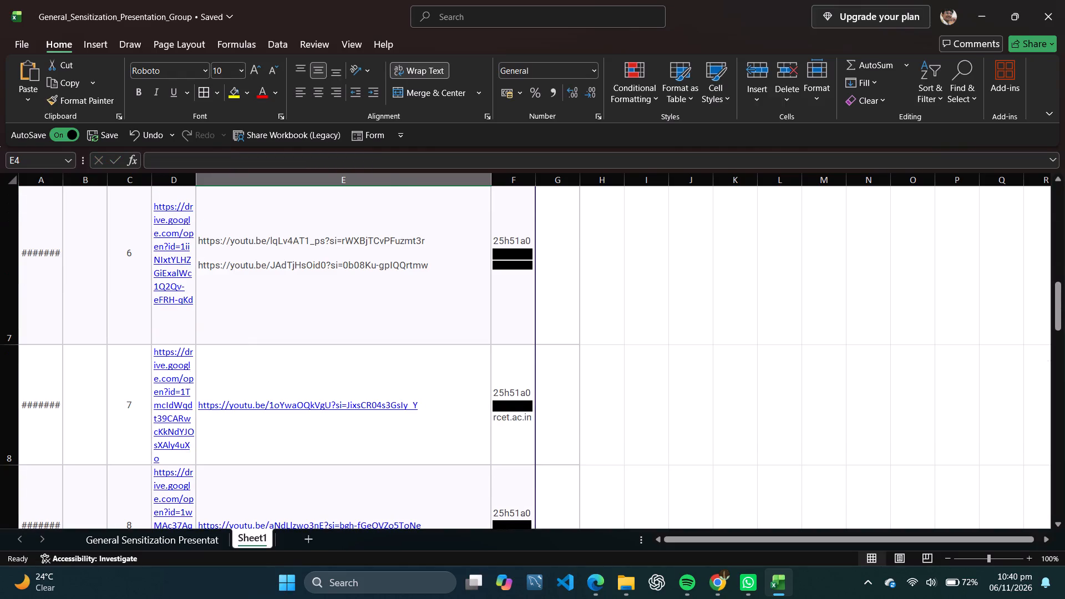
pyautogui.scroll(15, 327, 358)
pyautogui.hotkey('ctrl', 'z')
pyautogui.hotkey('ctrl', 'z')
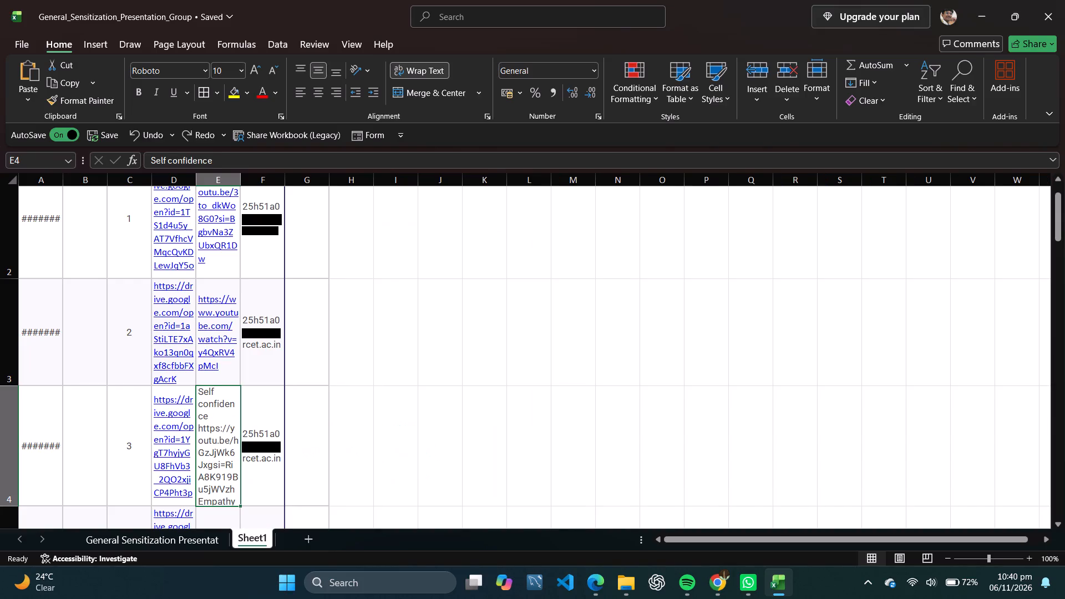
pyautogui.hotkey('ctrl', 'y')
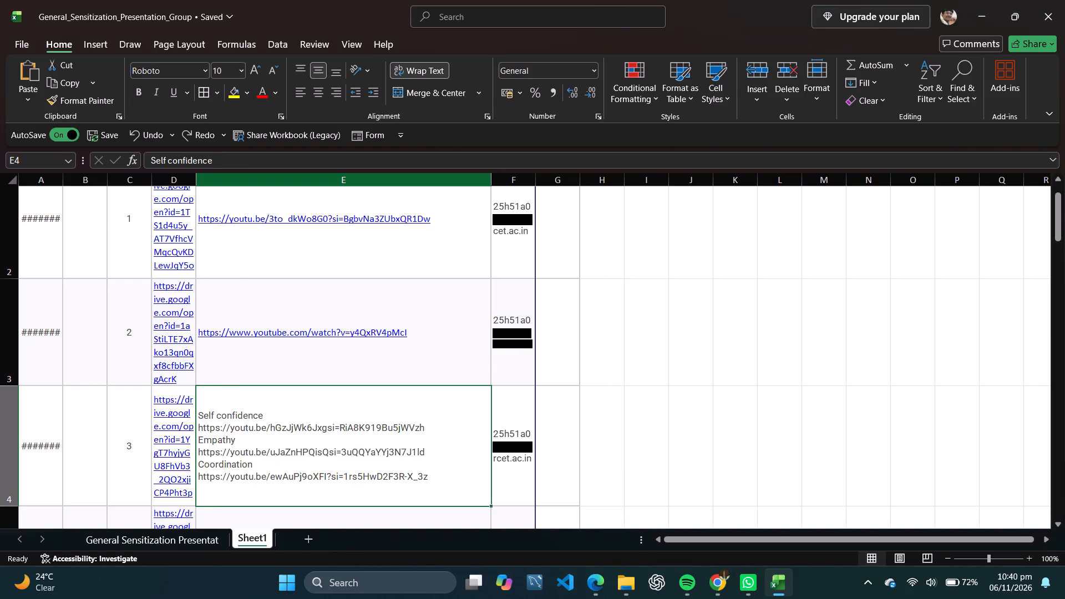
# Copy Sheet1's entire column E and select team 1's merged Youtube link cell, E2:E5, on the General Sensitization sheet.
pyautogui.click(302, 184)
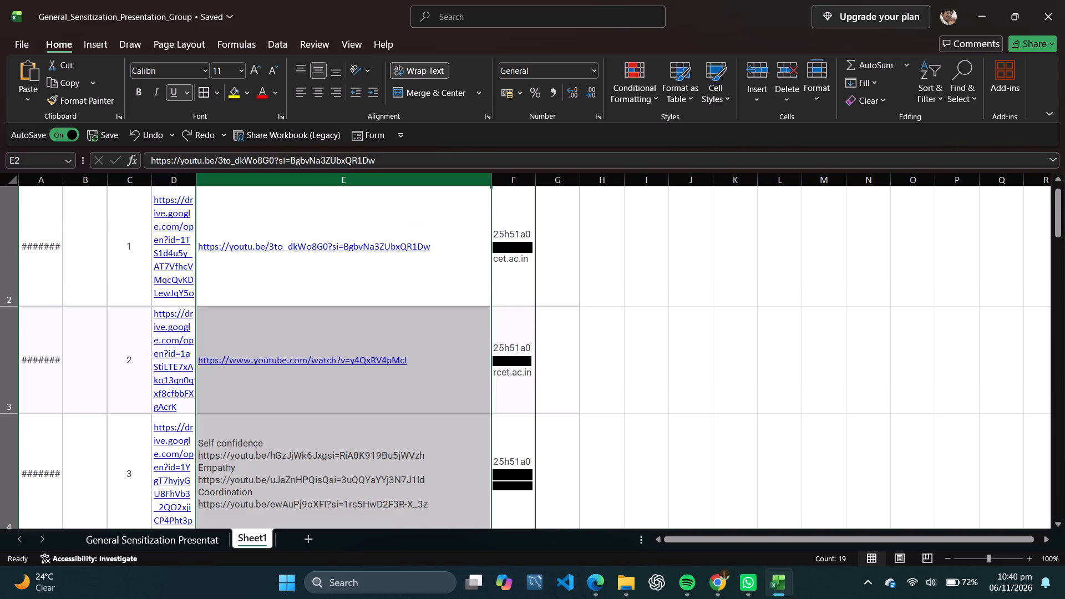
pyautogui.hotkey('ctrl', 'c')
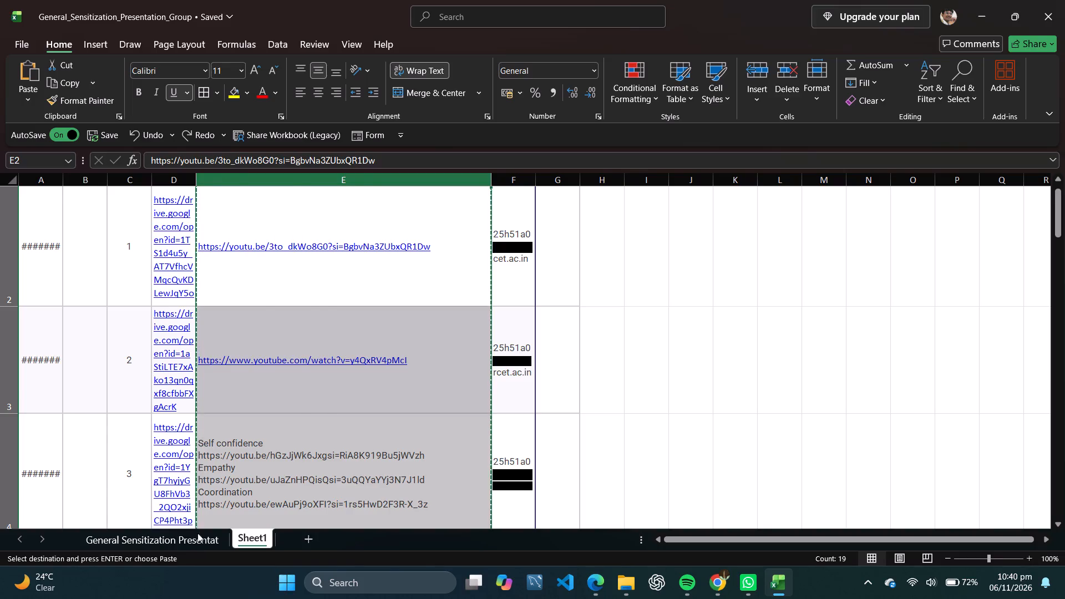
pyautogui.click(182, 545)
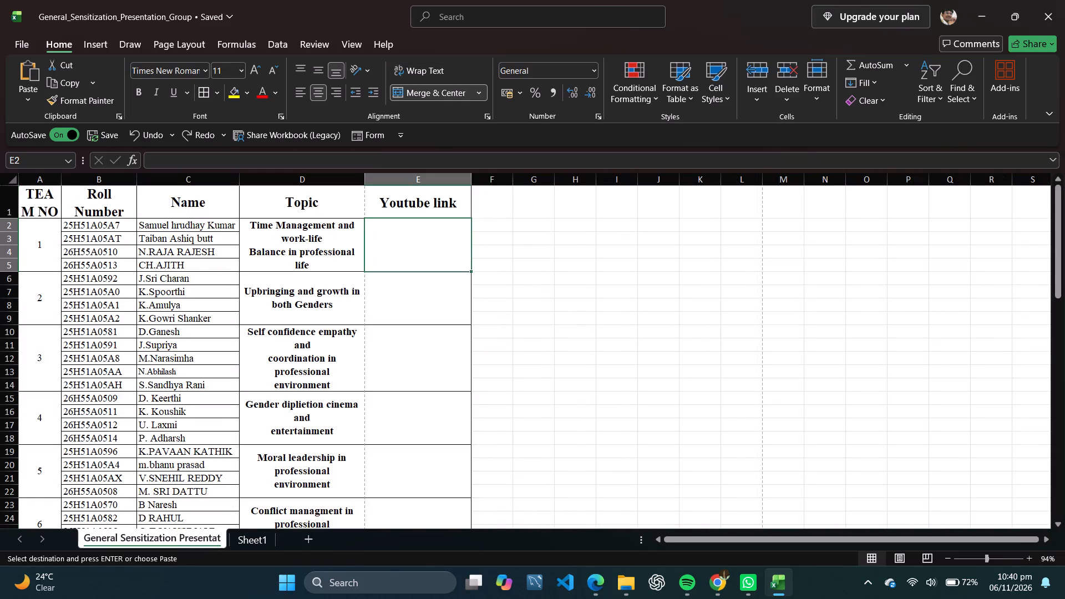
pyautogui.click(425, 241)
# Return to Sheet1 at the top of its YouTube link column.
pyautogui.click(253, 525)
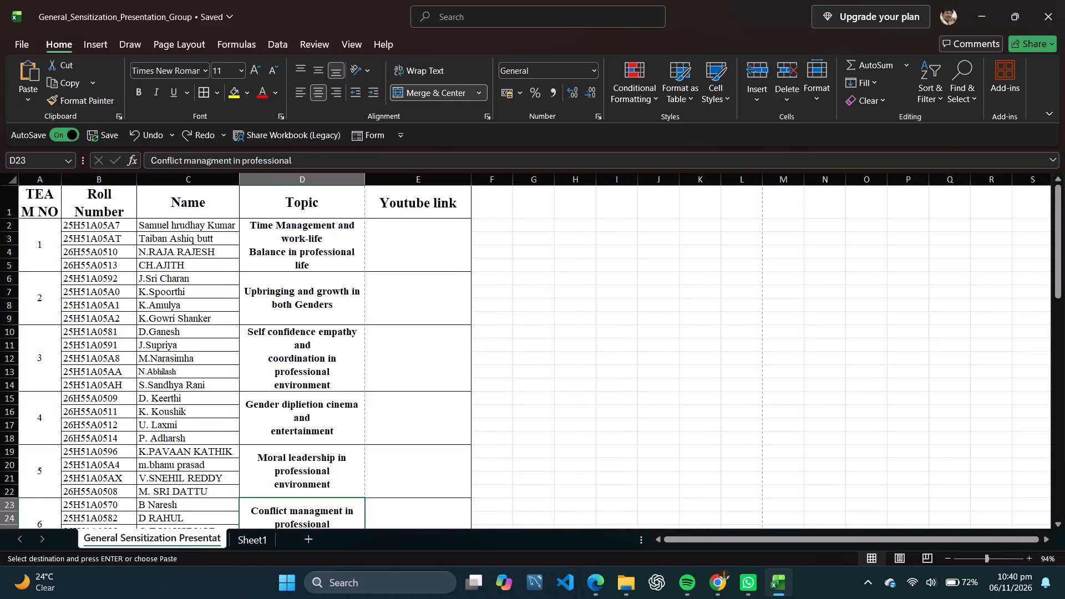
pyautogui.click(252, 533)
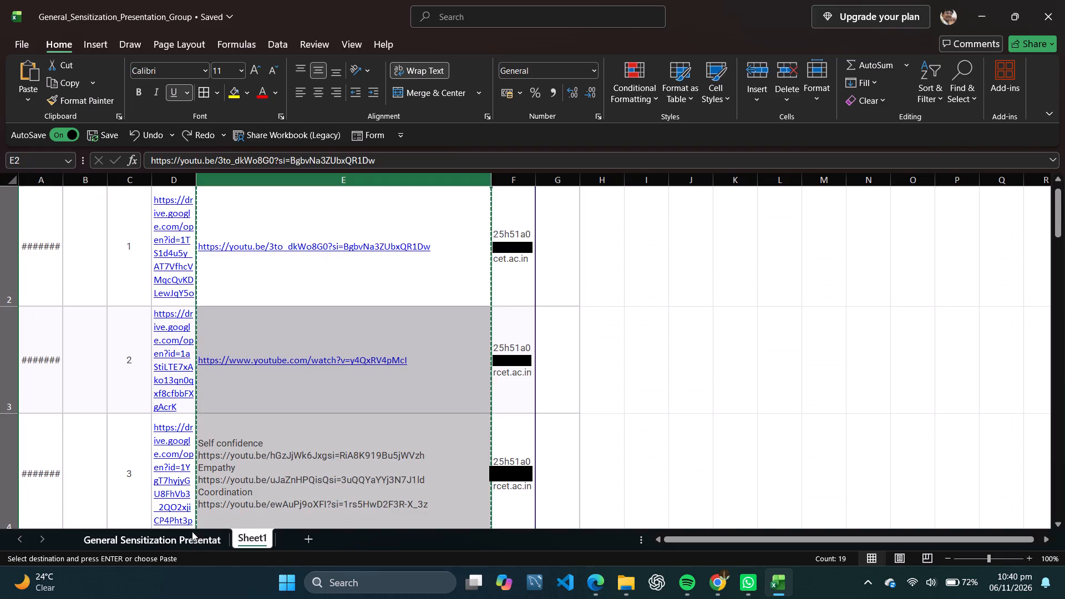
pyautogui.scroll(8, 319, 483)
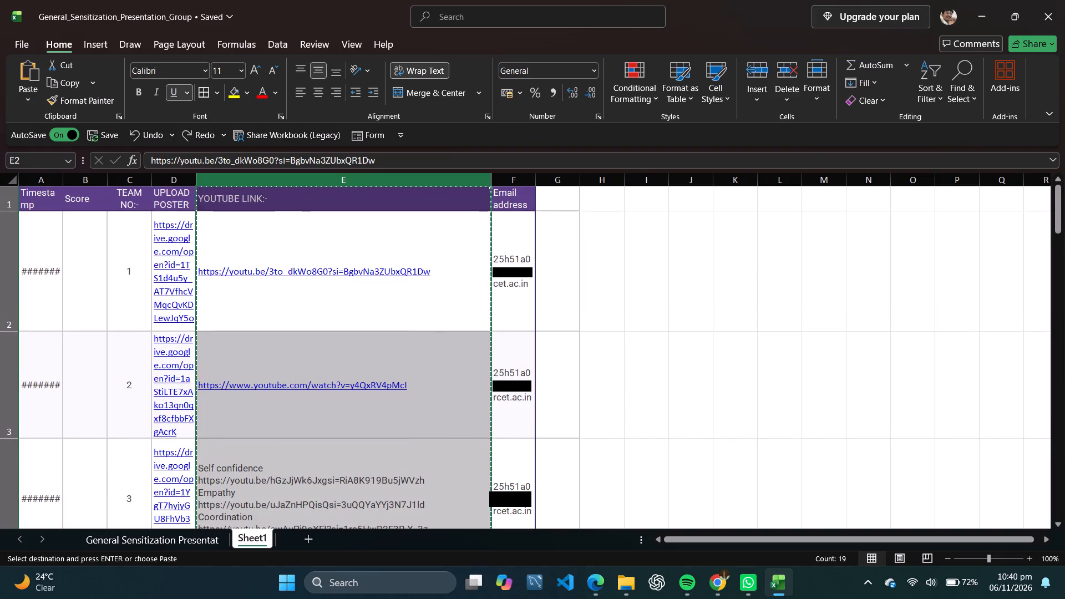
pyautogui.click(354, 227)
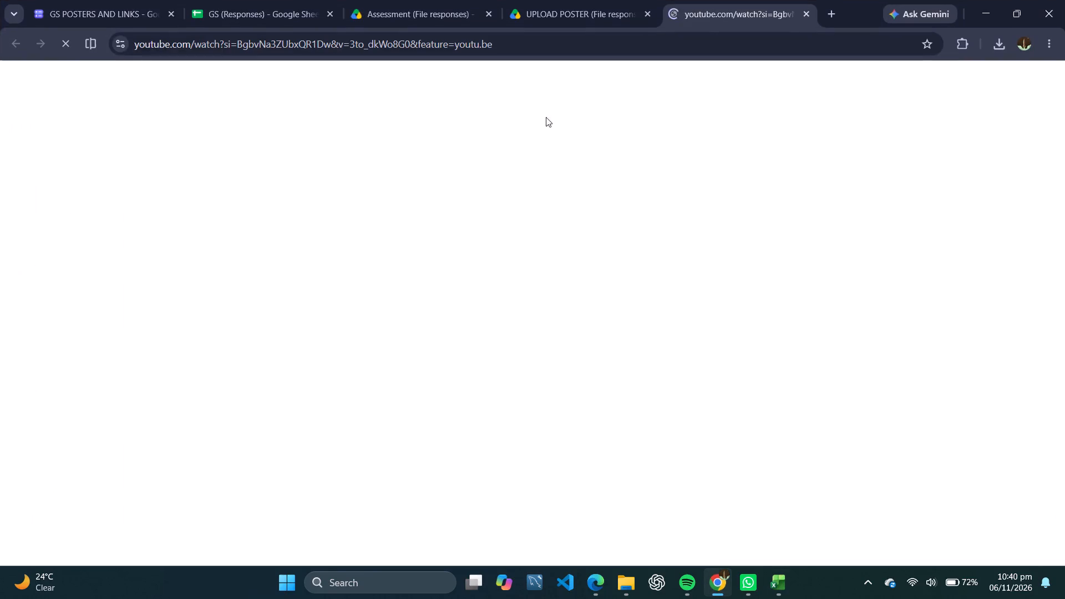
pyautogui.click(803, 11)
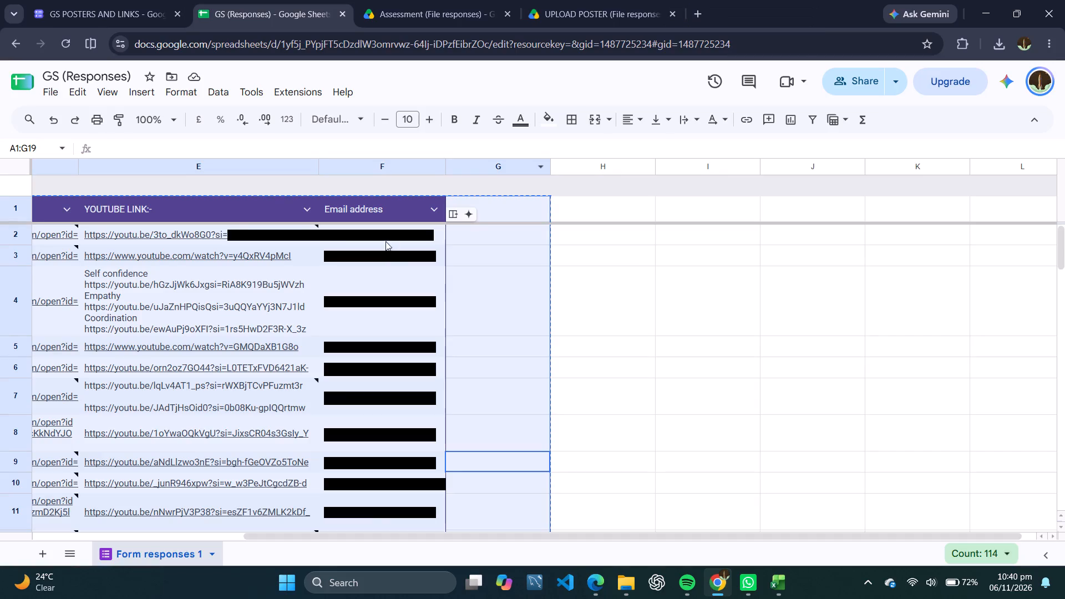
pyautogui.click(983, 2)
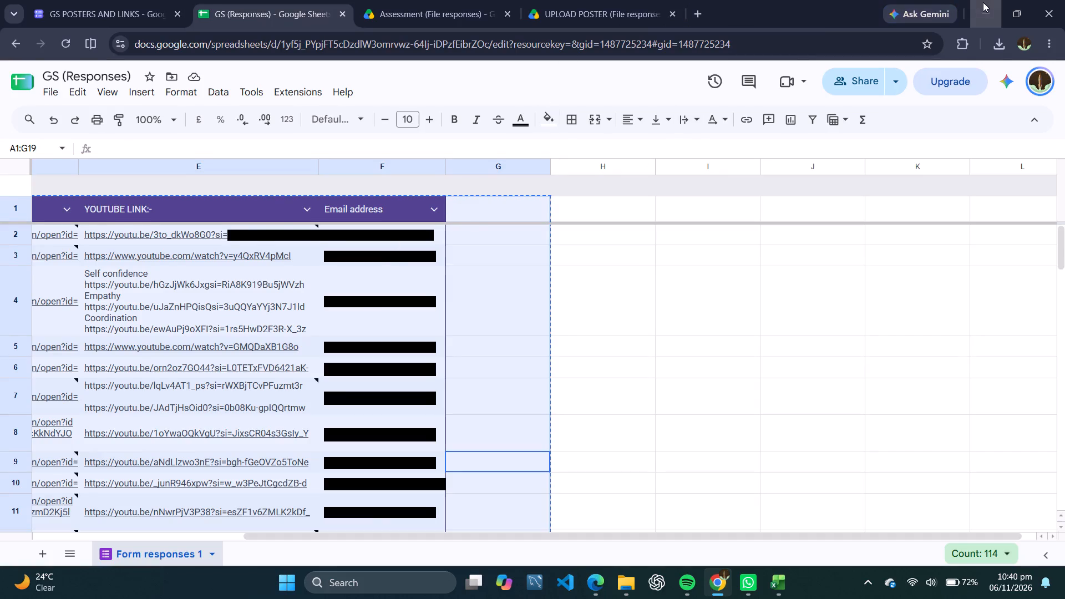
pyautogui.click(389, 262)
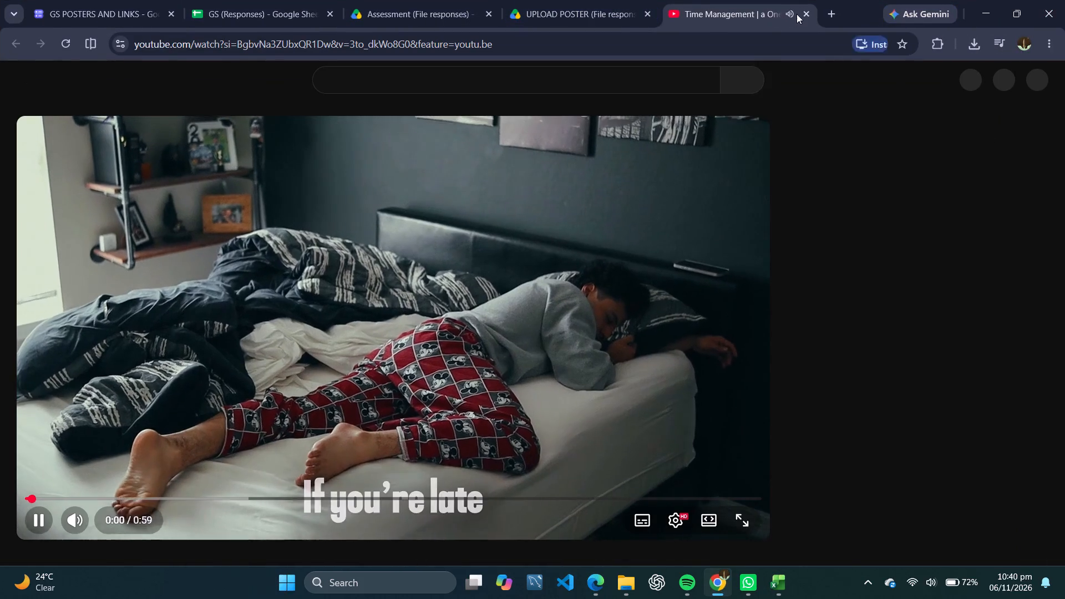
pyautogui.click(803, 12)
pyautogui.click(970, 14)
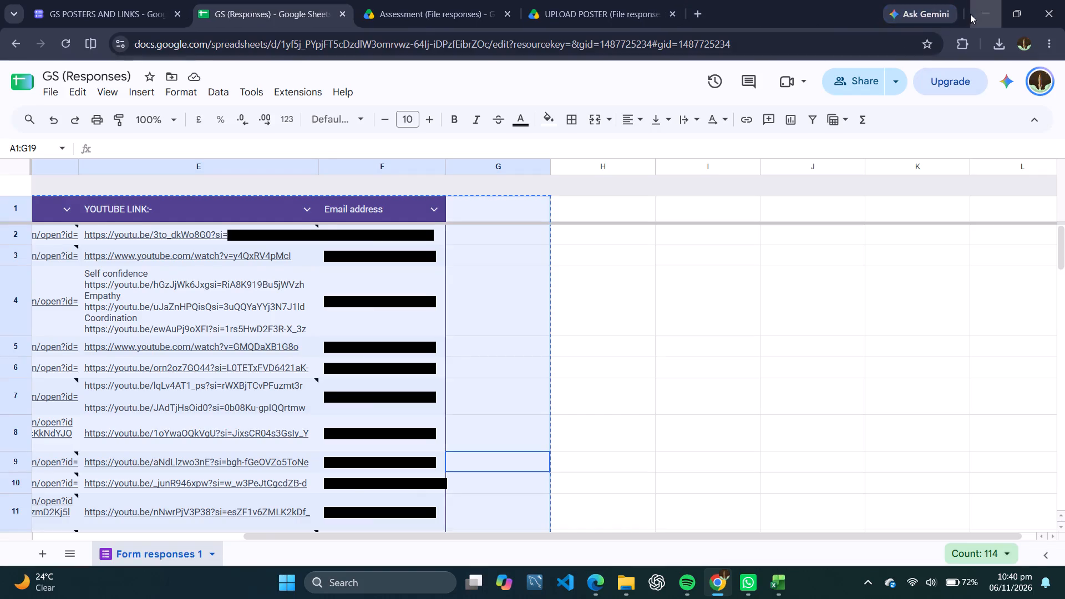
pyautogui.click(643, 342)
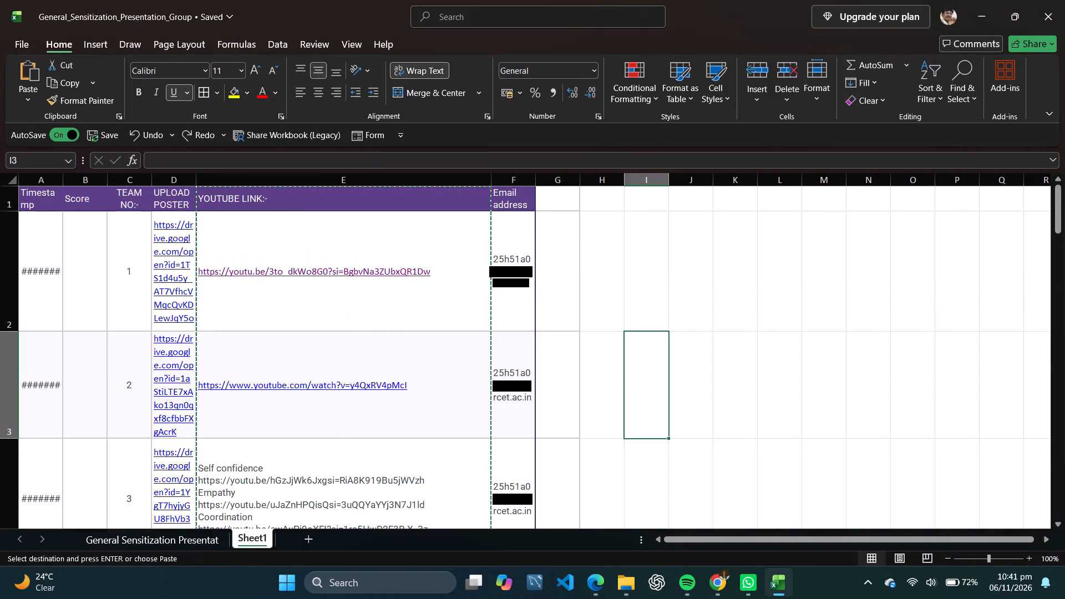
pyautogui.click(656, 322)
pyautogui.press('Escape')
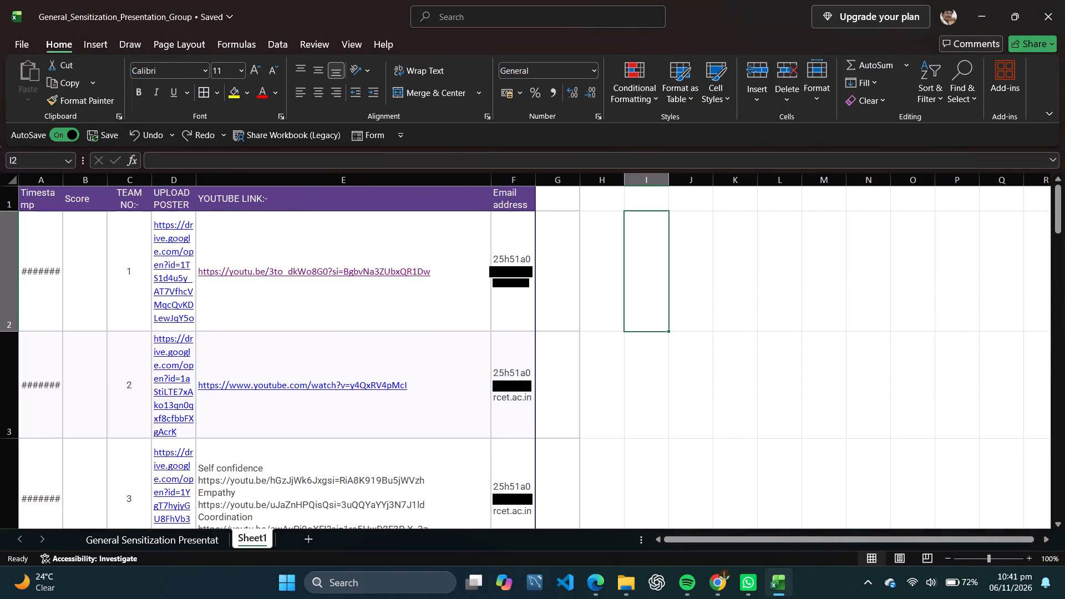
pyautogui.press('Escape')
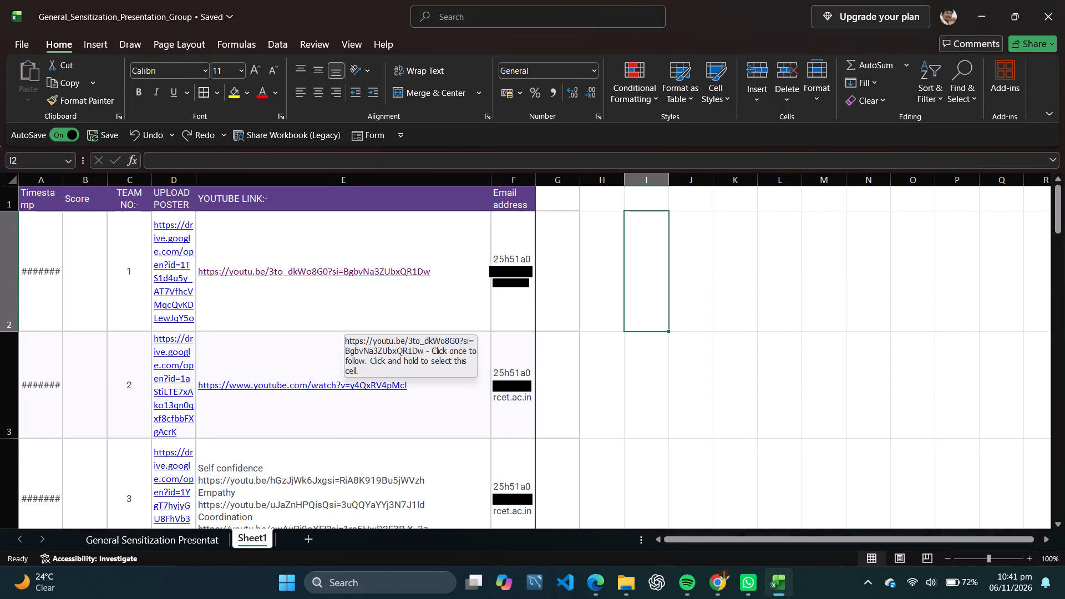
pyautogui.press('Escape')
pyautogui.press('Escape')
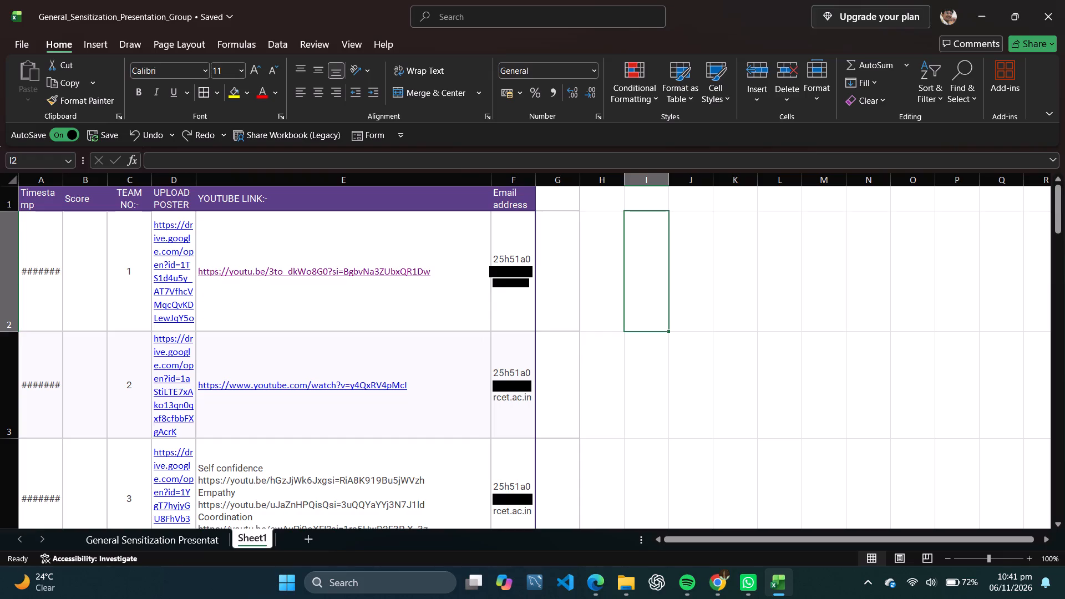
# Copy Sheet1's entire column E and paste it over column E of the General Sensitization sheet.
pyautogui.click(380, 181)
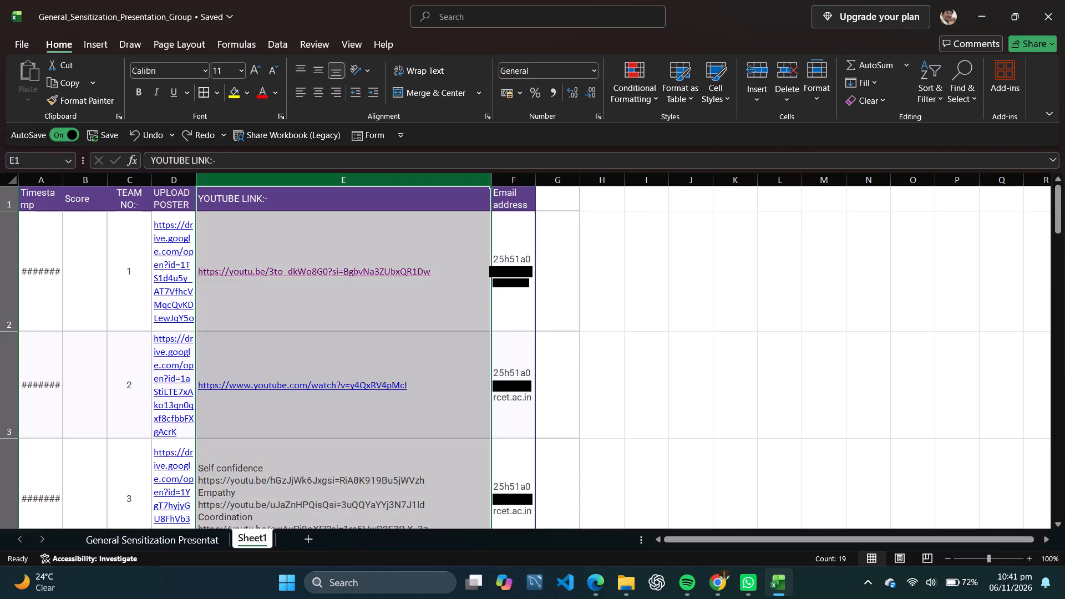
pyautogui.hotkey('ctrl', 'c')
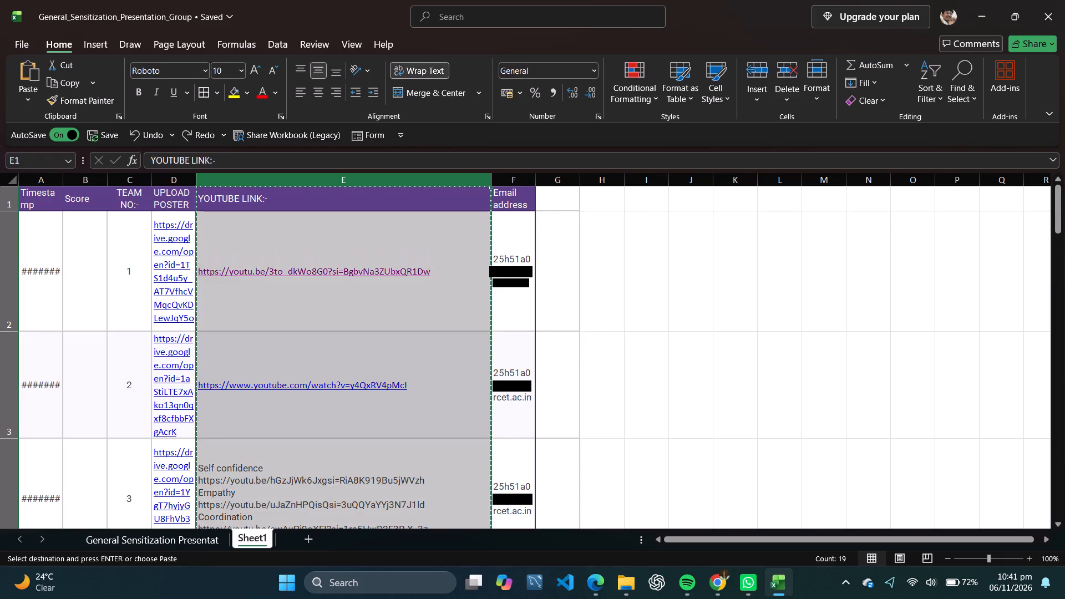
pyautogui.click(180, 542)
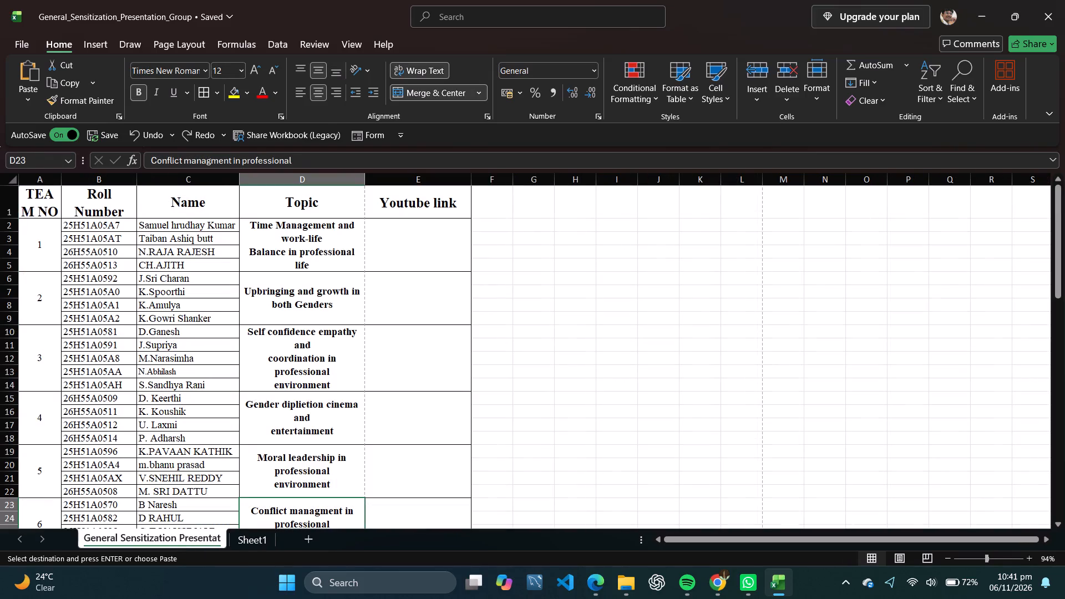
pyautogui.click(440, 183)
pyautogui.hotkey('ctrl', 'v')
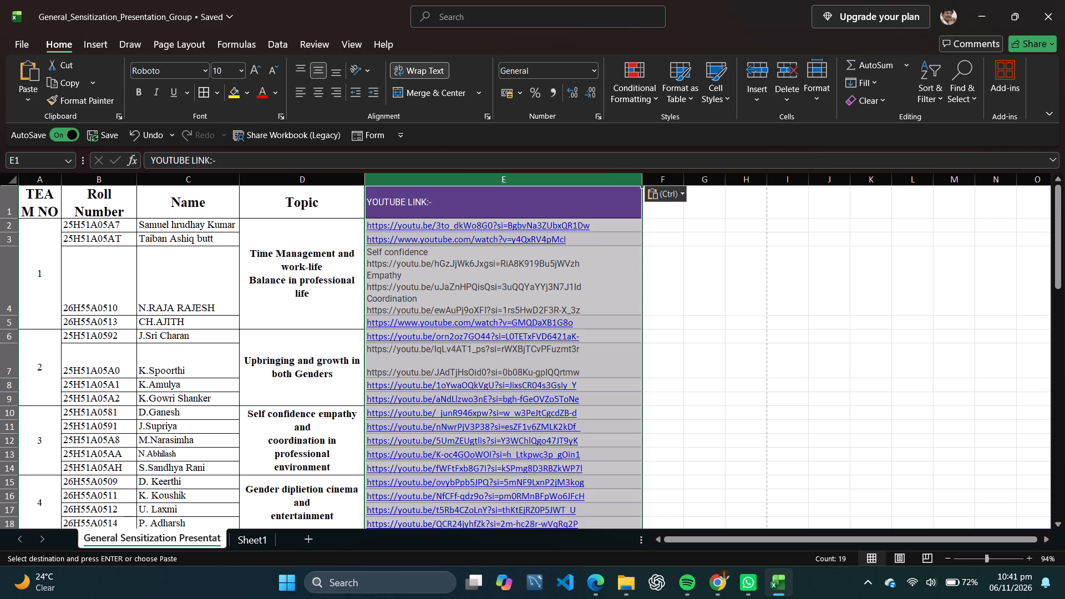
# Clear the pasted header in cell E1 and set its text to Times New Roman, size 16.
pyautogui.click(468, 200)
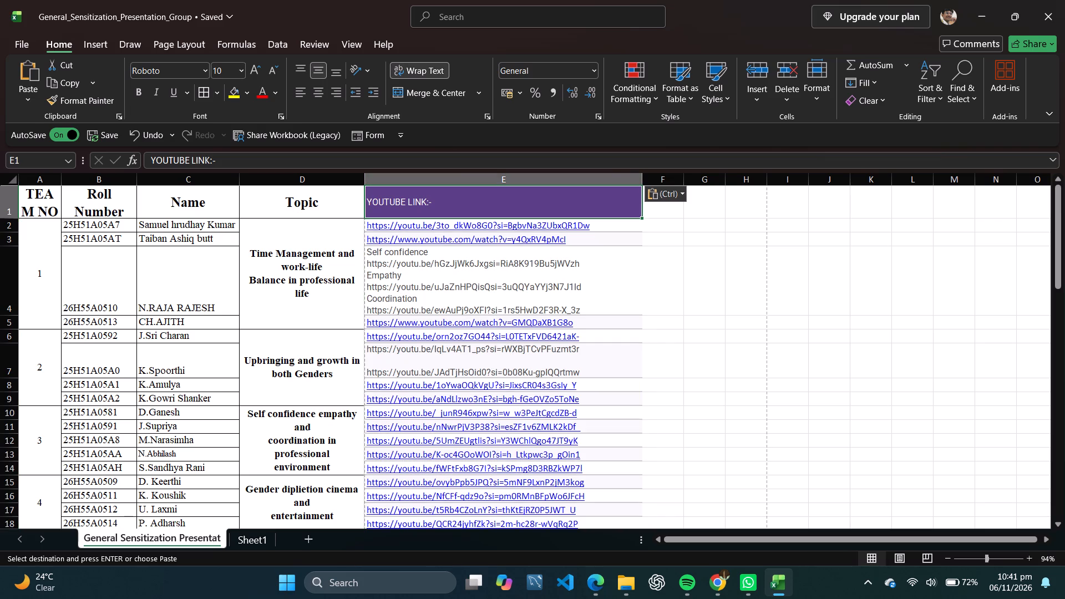
pyautogui.press('BackSpace')
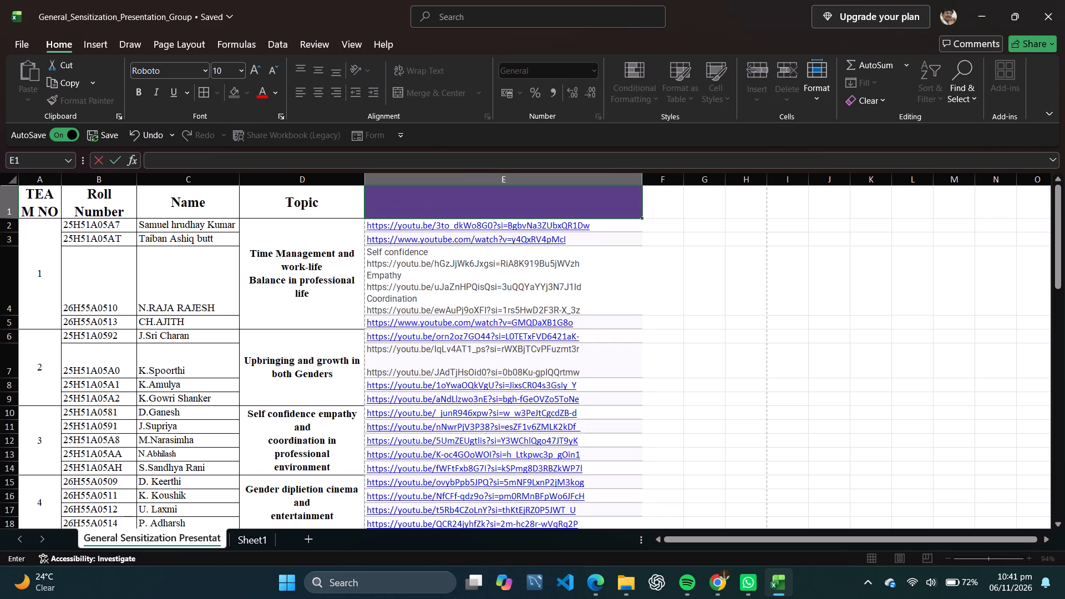
pyautogui.rightClick(417, 210)
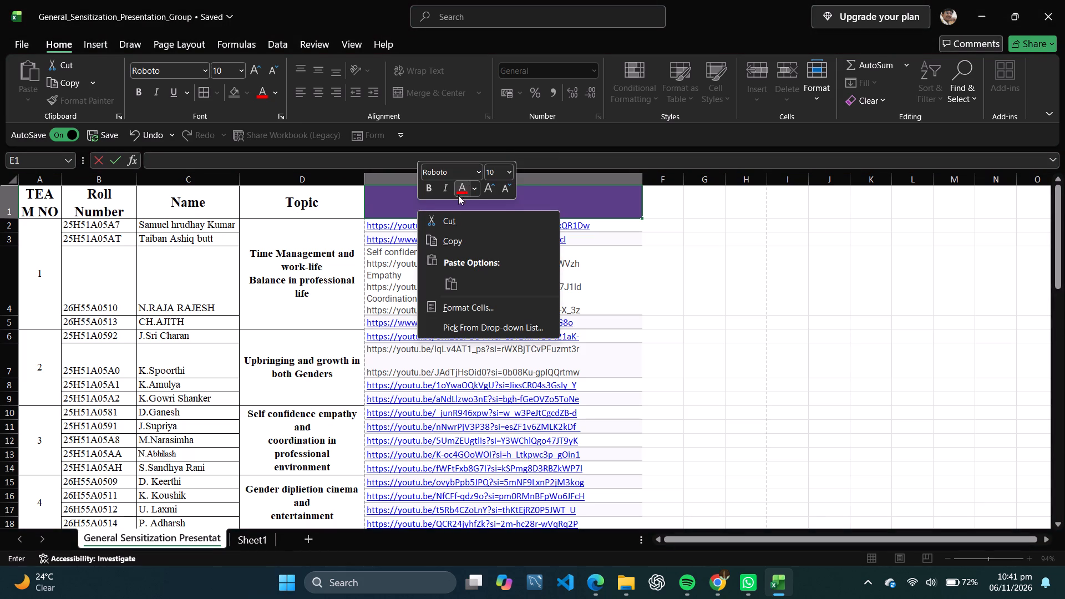
pyautogui.click(368, 200)
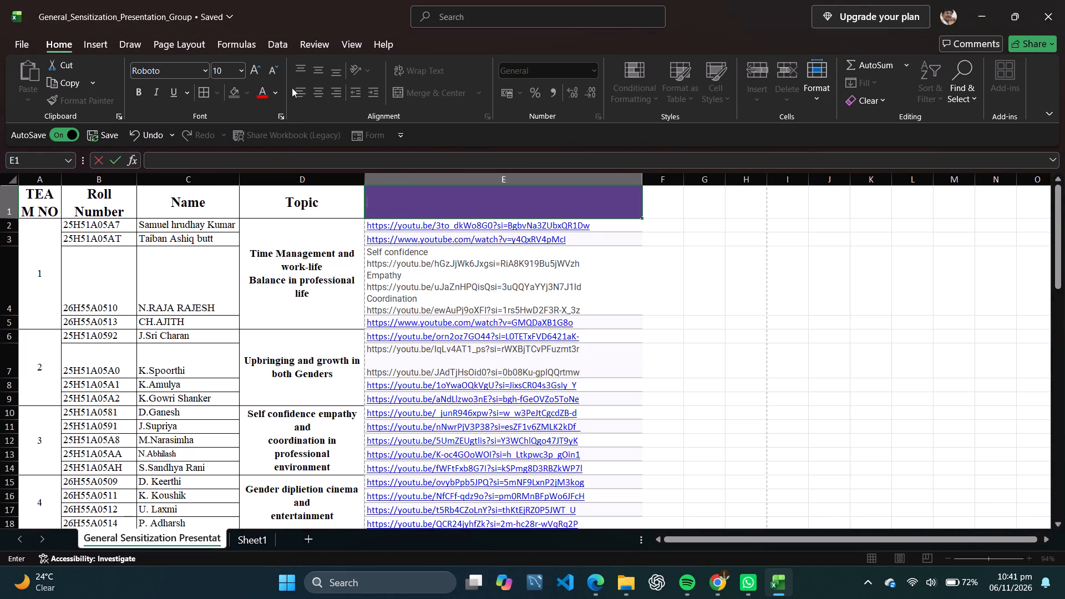
pyautogui.doubleClick(252, 70)
pyautogui.click(252, 70)
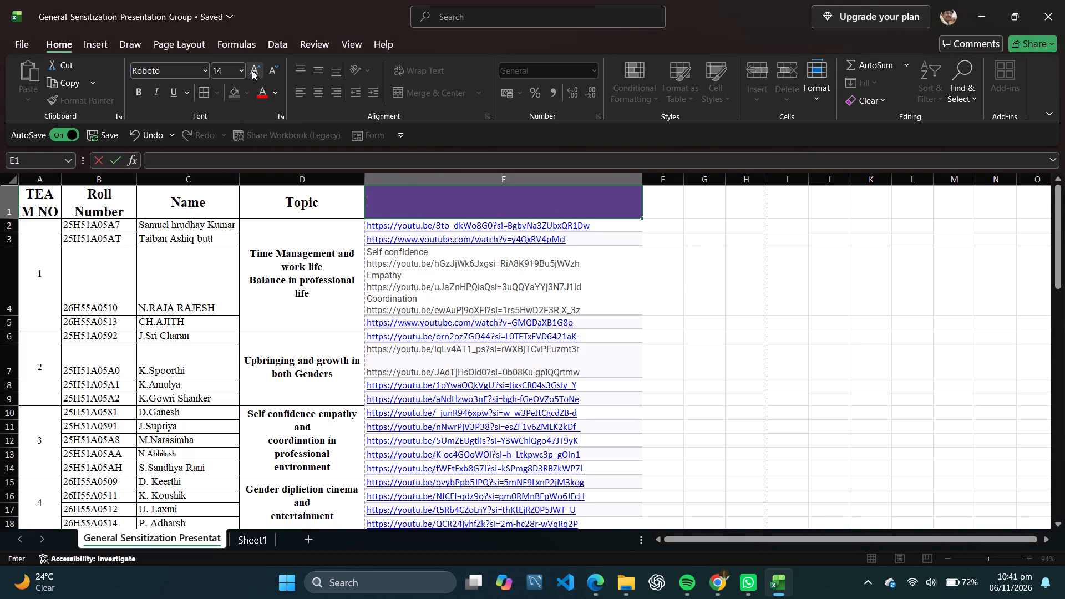
pyautogui.click(252, 70)
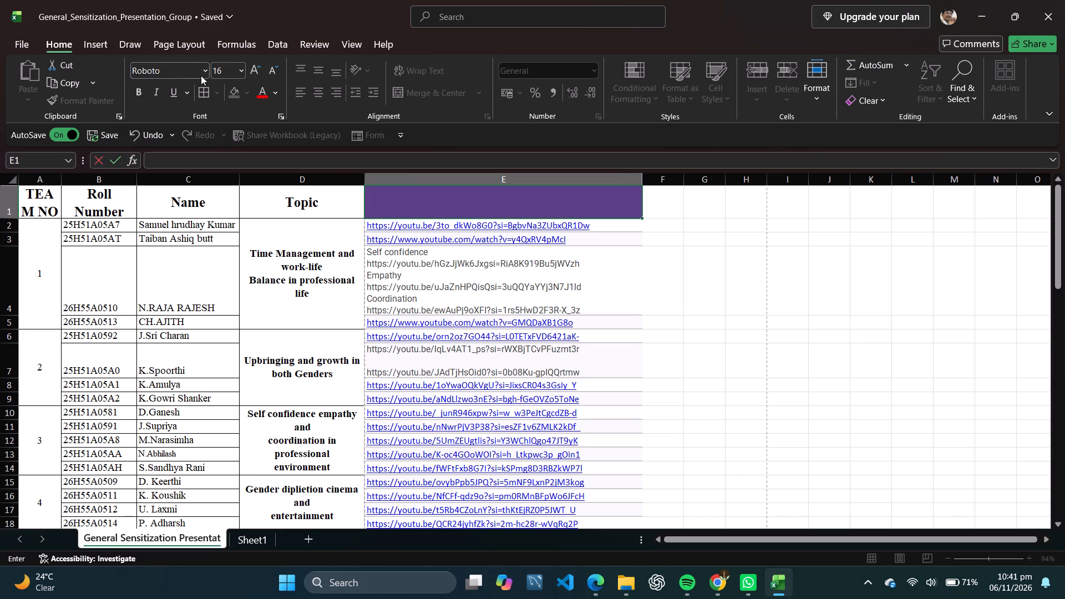
pyautogui.click(207, 72)
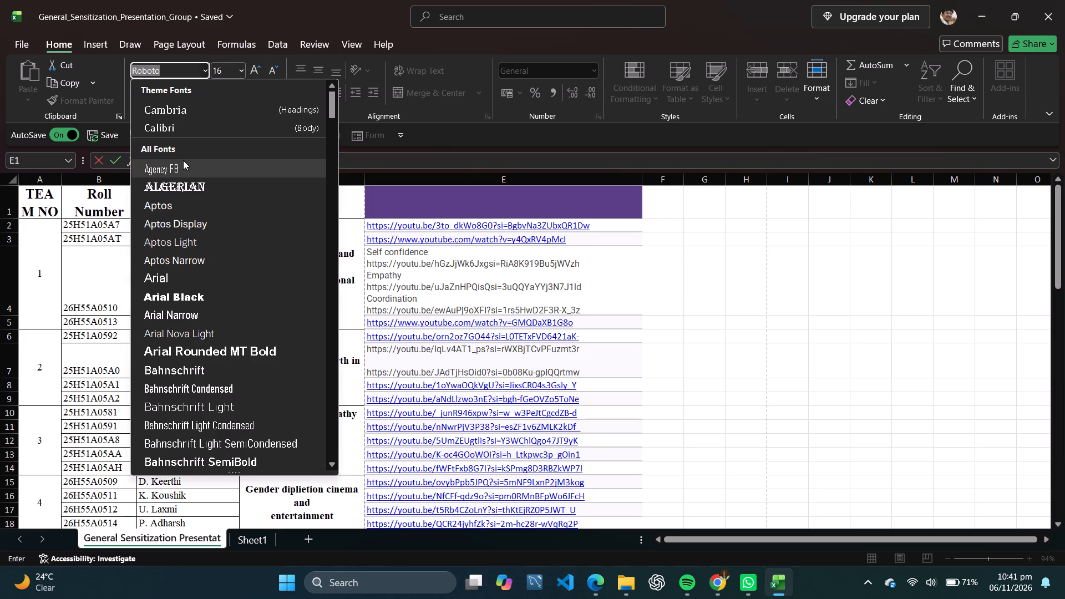
pyautogui.press('t')
pyautogui.press('i')
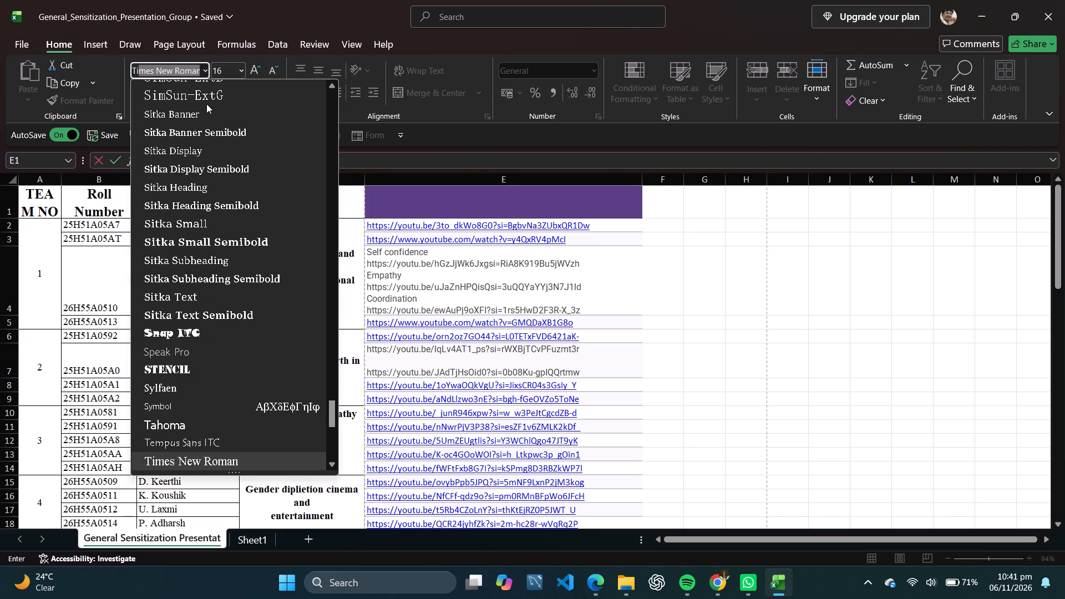
pyautogui.press('Return')
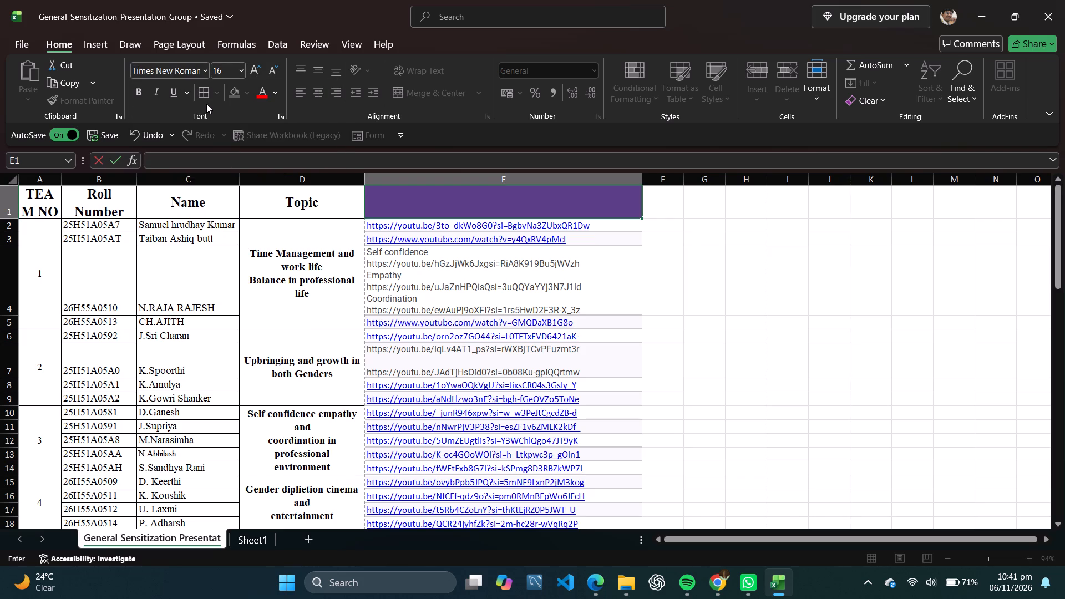
pyautogui.click(319, 69)
# Enter "Youtube Link" as the header in cell E1.
pyautogui.click(451, 215)
pyautogui.write('Youtu')
pyautogui.write('be')
pyautogui.press('space')
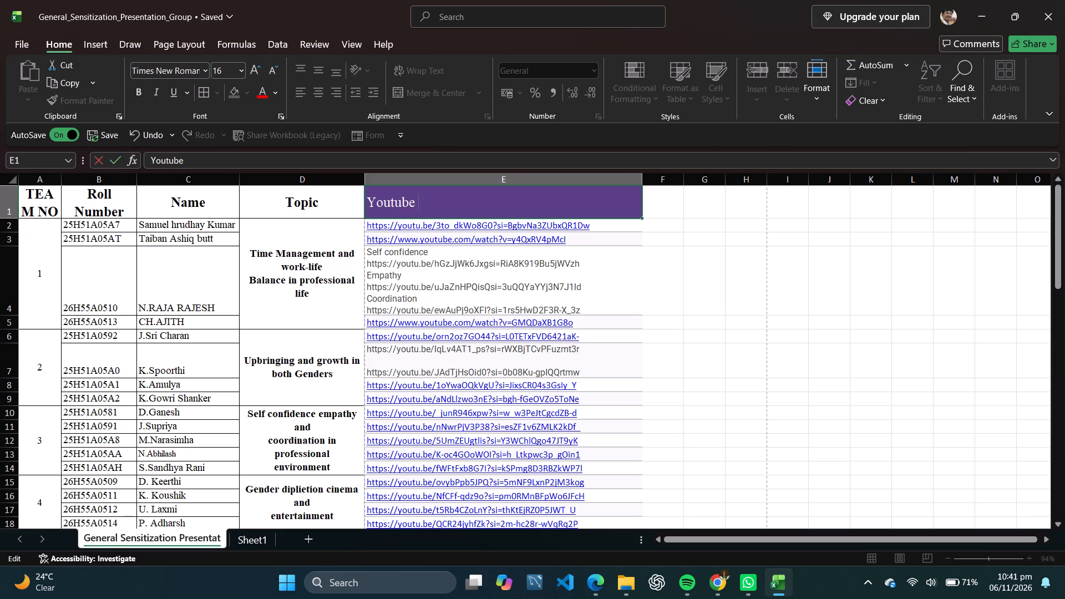
pyautogui.write('Link')
pyautogui.click(754, 277)
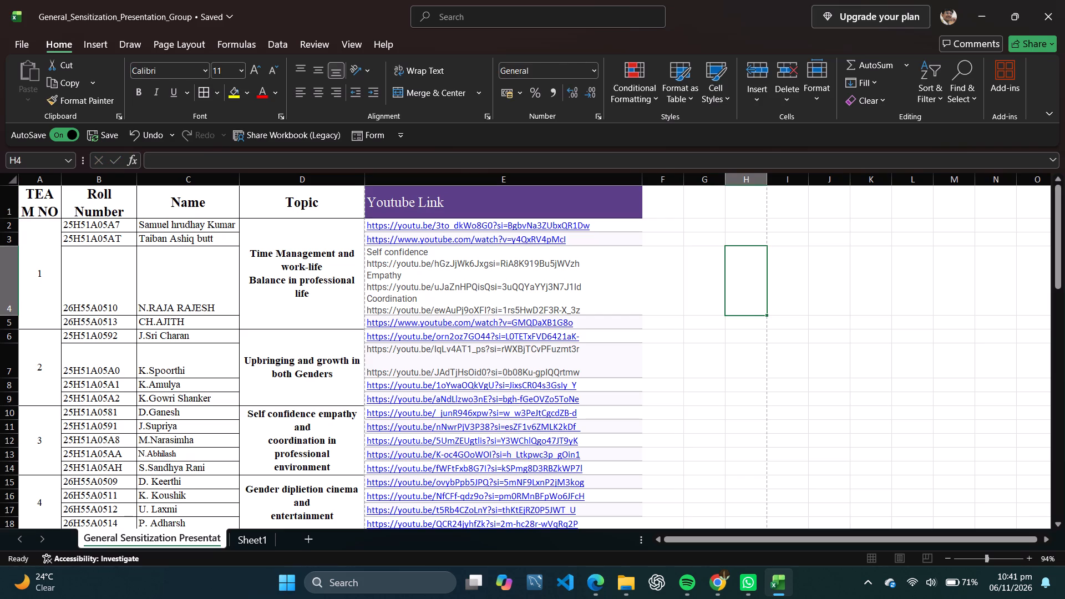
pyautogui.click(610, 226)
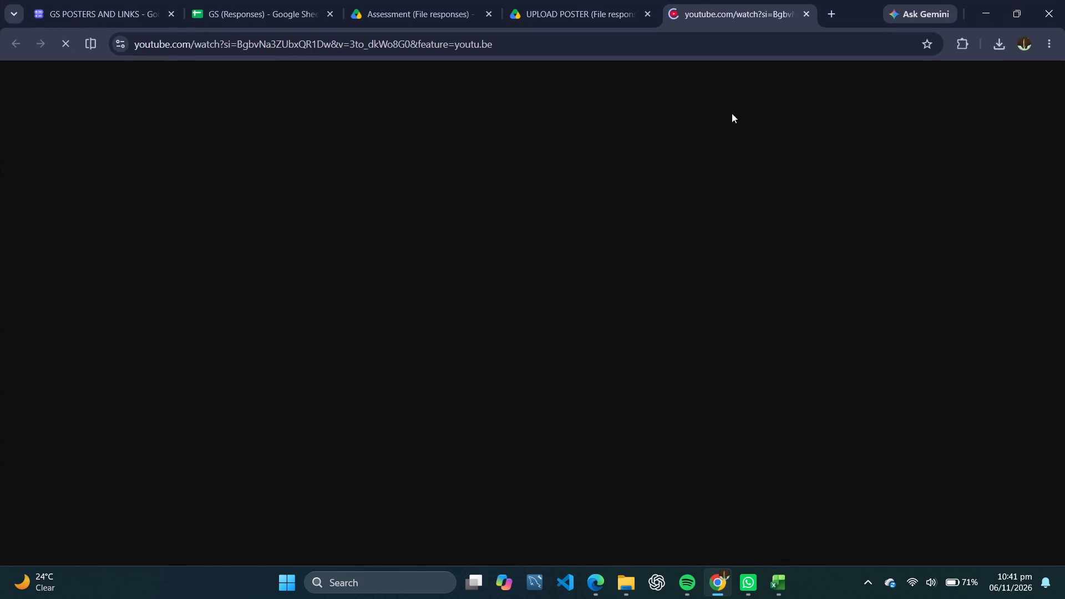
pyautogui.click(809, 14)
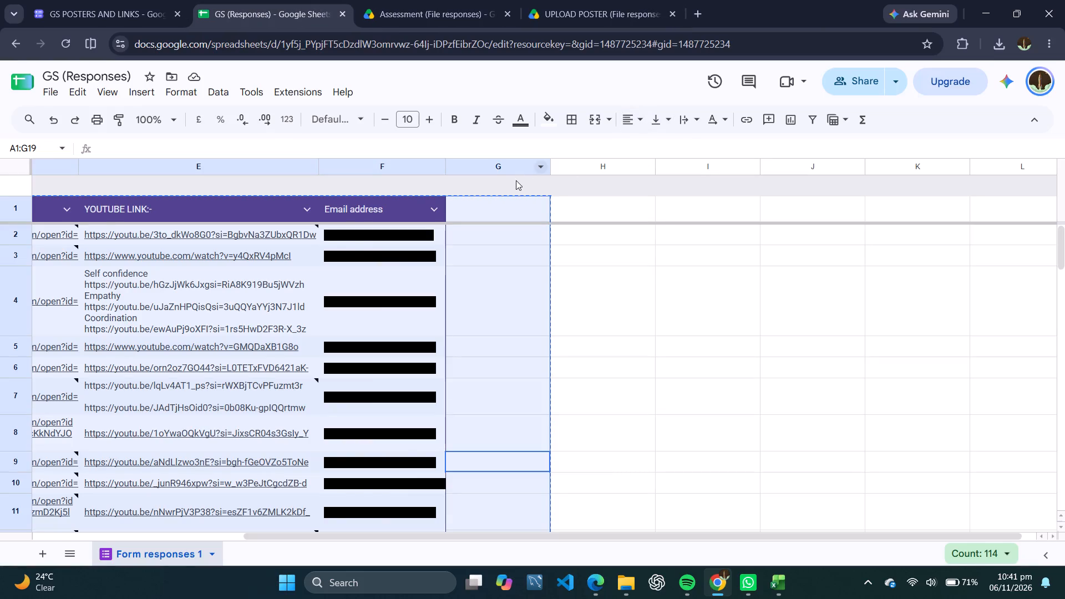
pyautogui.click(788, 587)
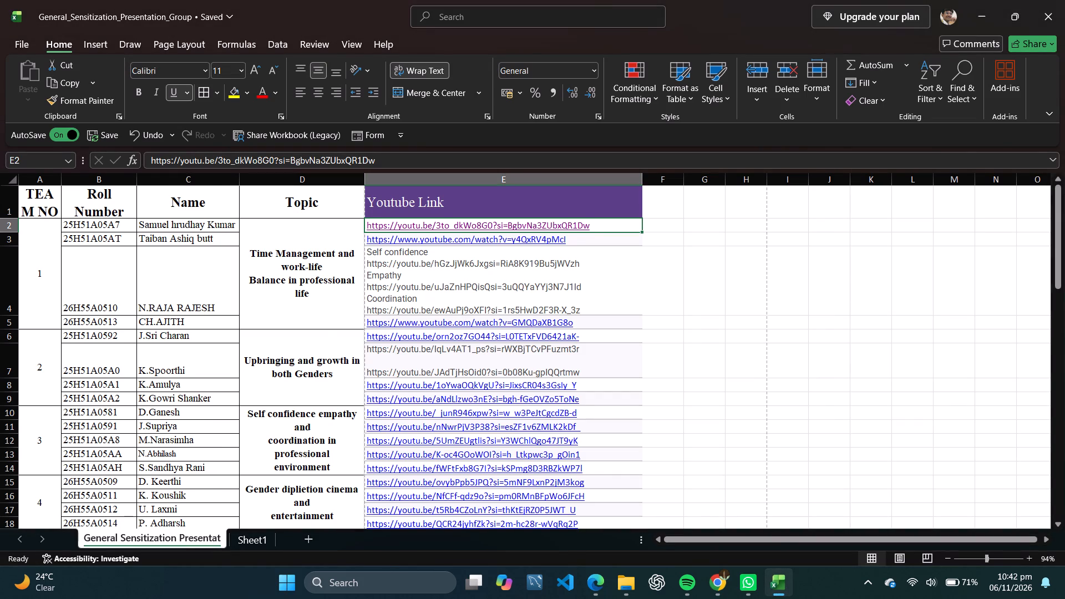
# Review how the pasted links in column E line up with the team rows.
pyautogui.scroll(-6, 591, 383)
pyautogui.scroll(3, 592, 386)
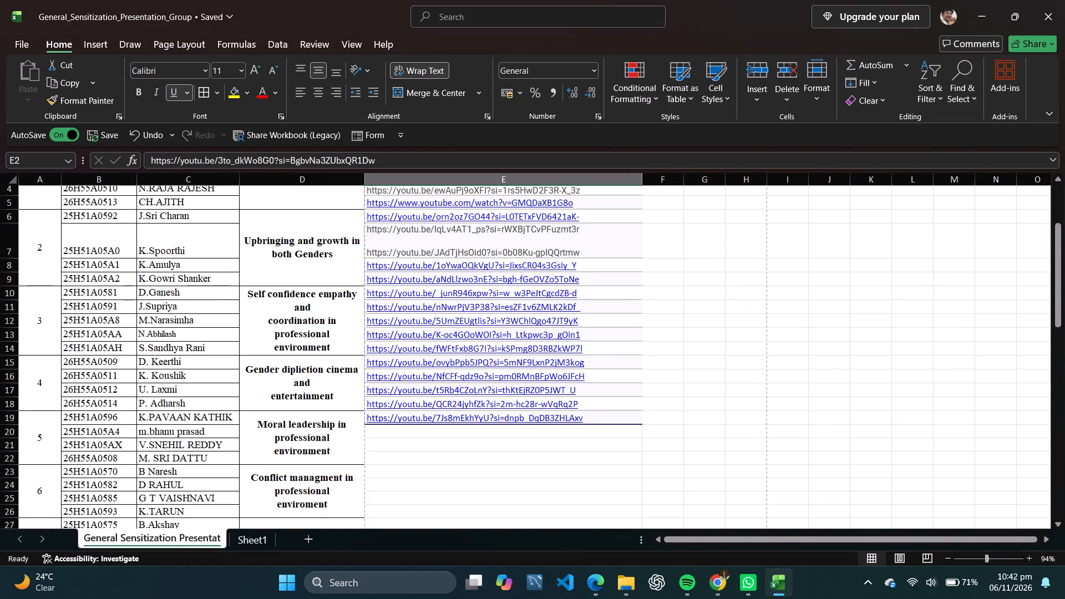
pyautogui.scroll(-4, 592, 386)
pyautogui.scroll(3, 614, 348)
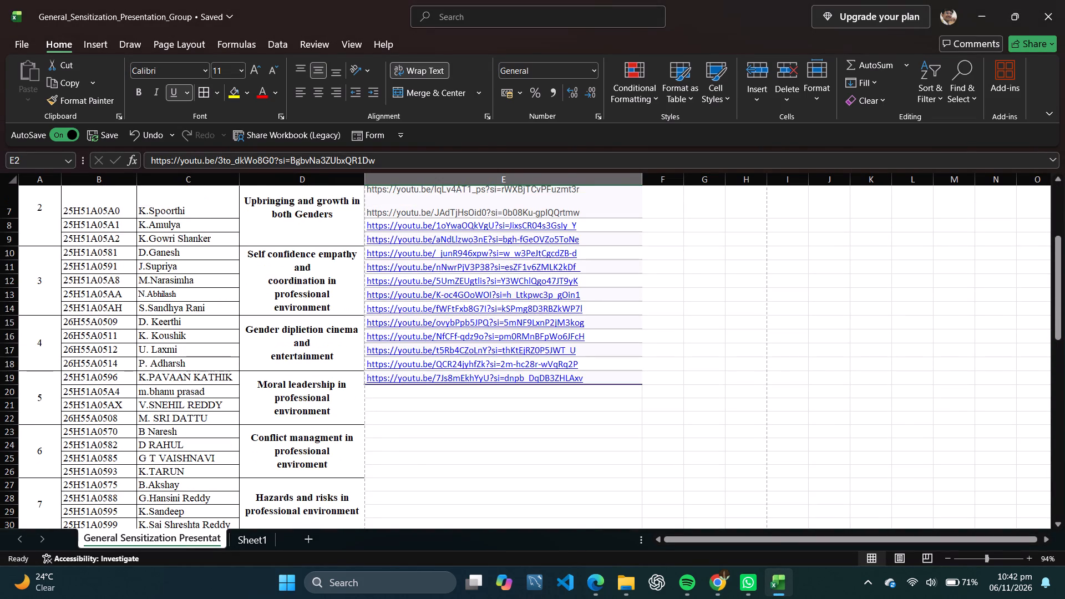
pyautogui.scroll(7, 614, 348)
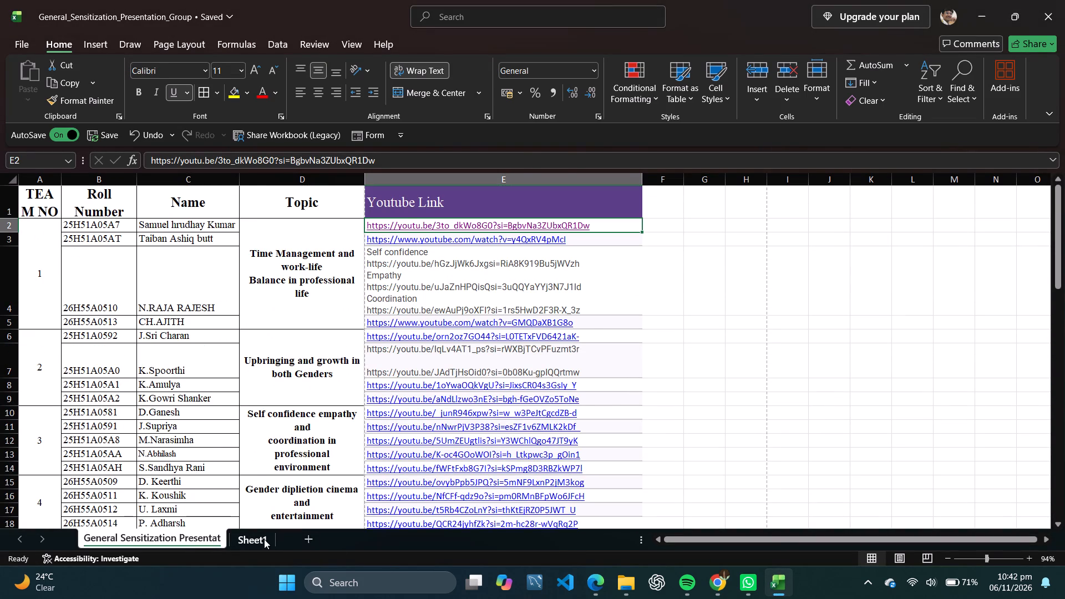
# Examine the form responses on Sheet1, checking which YouTube link belongs to each team number.
pyautogui.click(264, 539)
pyautogui.scroll(-5, 443, 382)
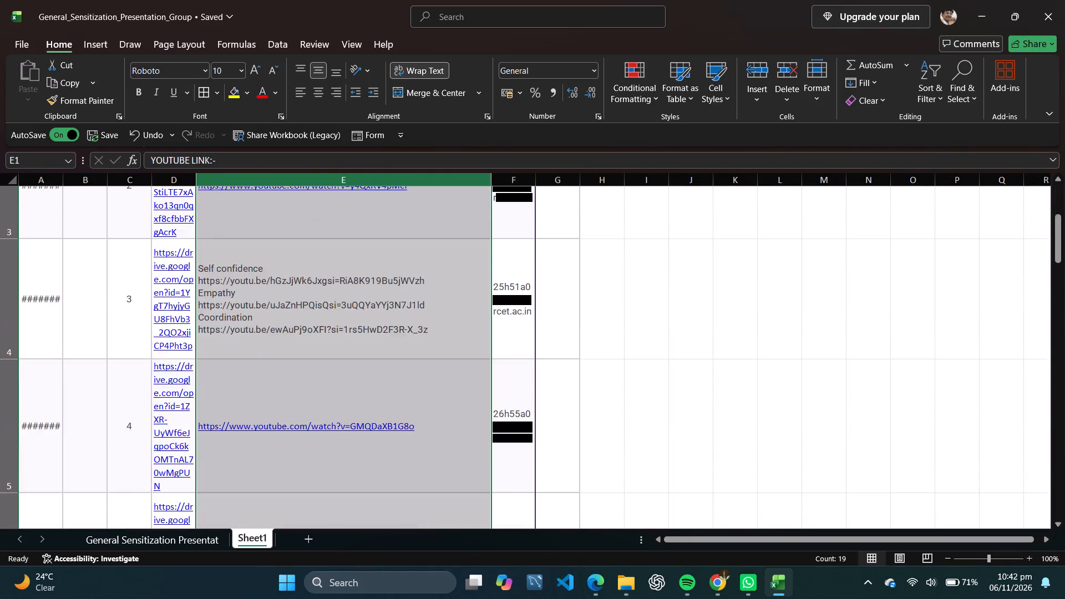
pyautogui.scroll(-16, 443, 382)
pyautogui.scroll(-11, 447, 380)
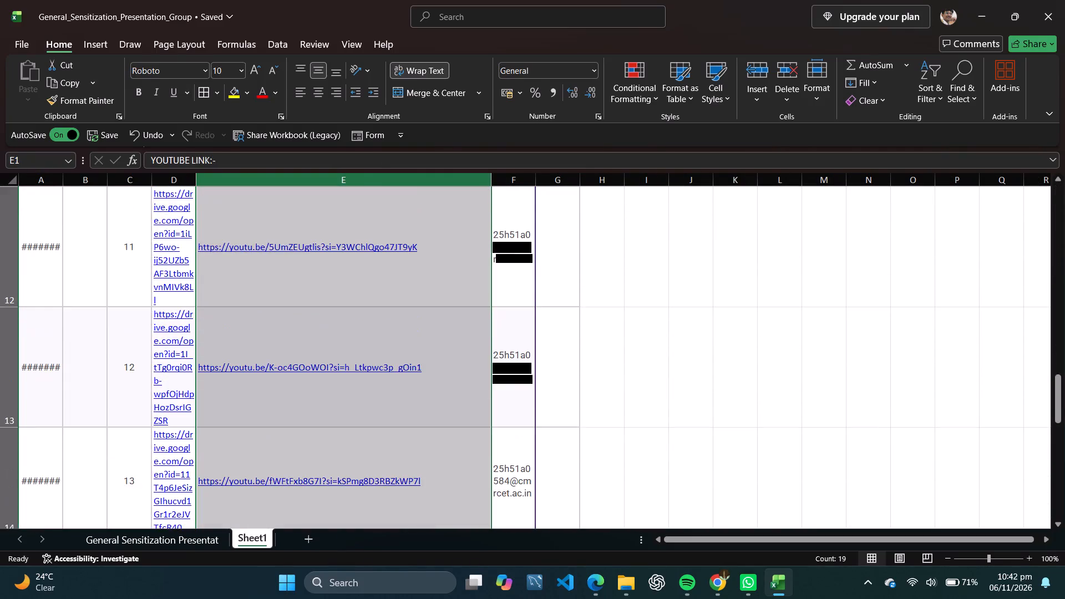
pyautogui.scroll(-7, 447, 380)
pyautogui.scroll(19, 447, 380)
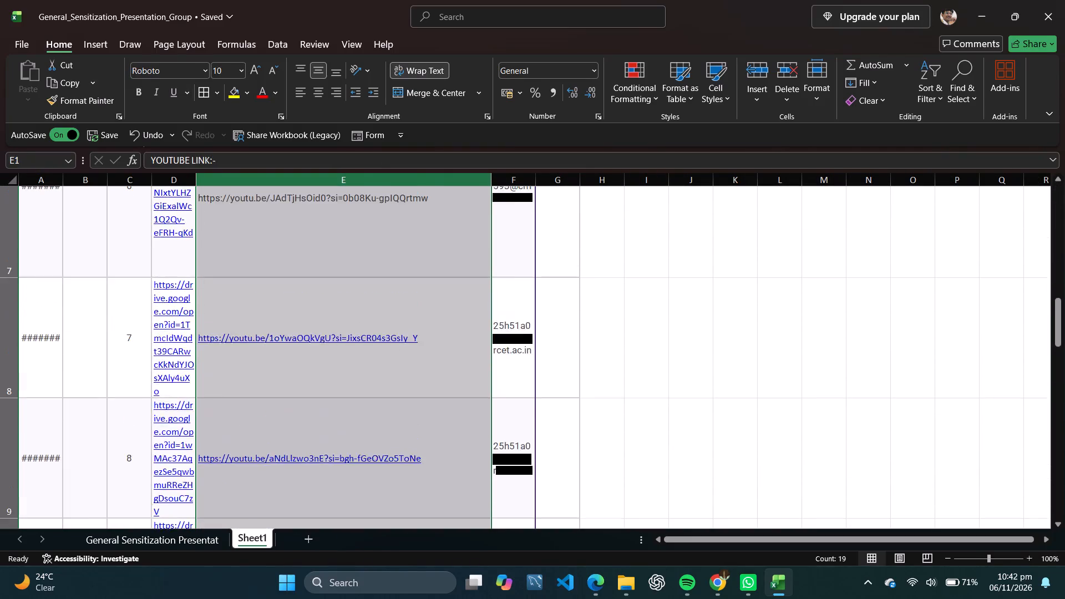
pyautogui.scroll(20, 447, 380)
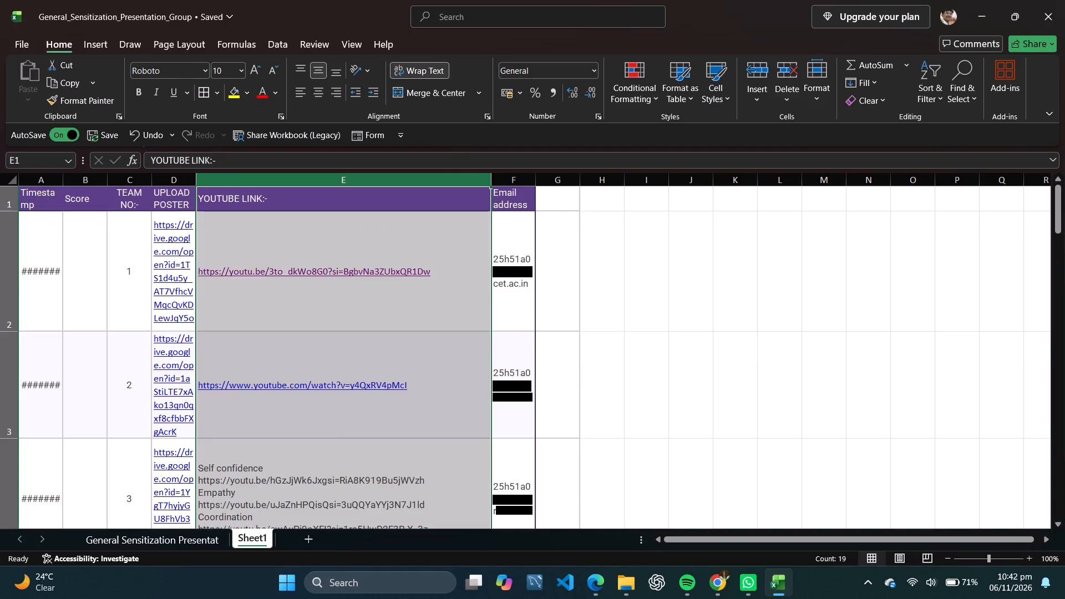
# Delete Sheet1 from the workbook.
pyautogui.rightClick(266, 539)
pyautogui.click(329, 344)
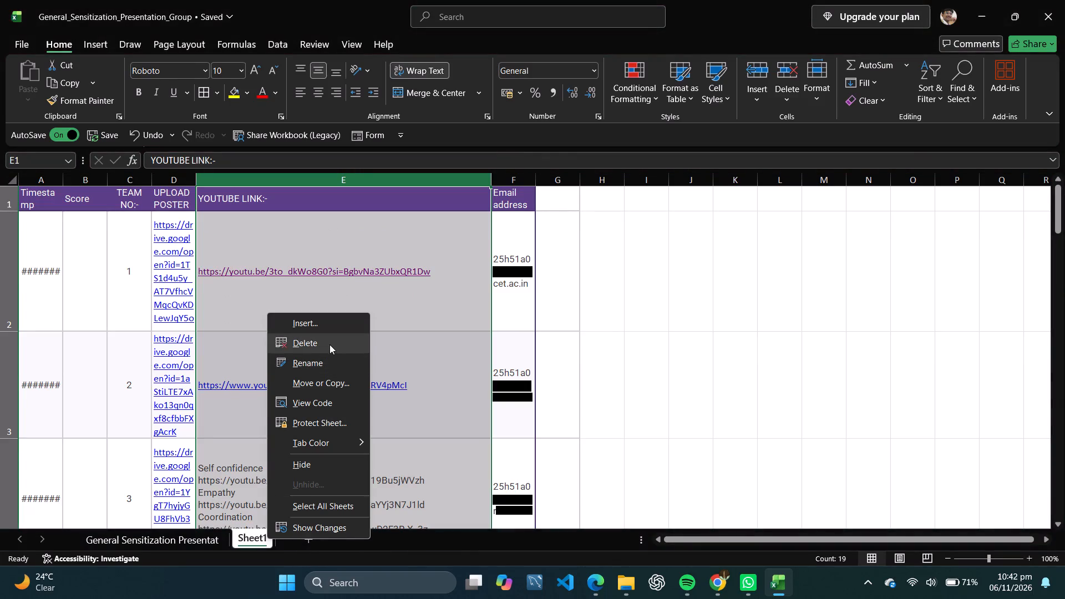
pyautogui.click(575, 320)
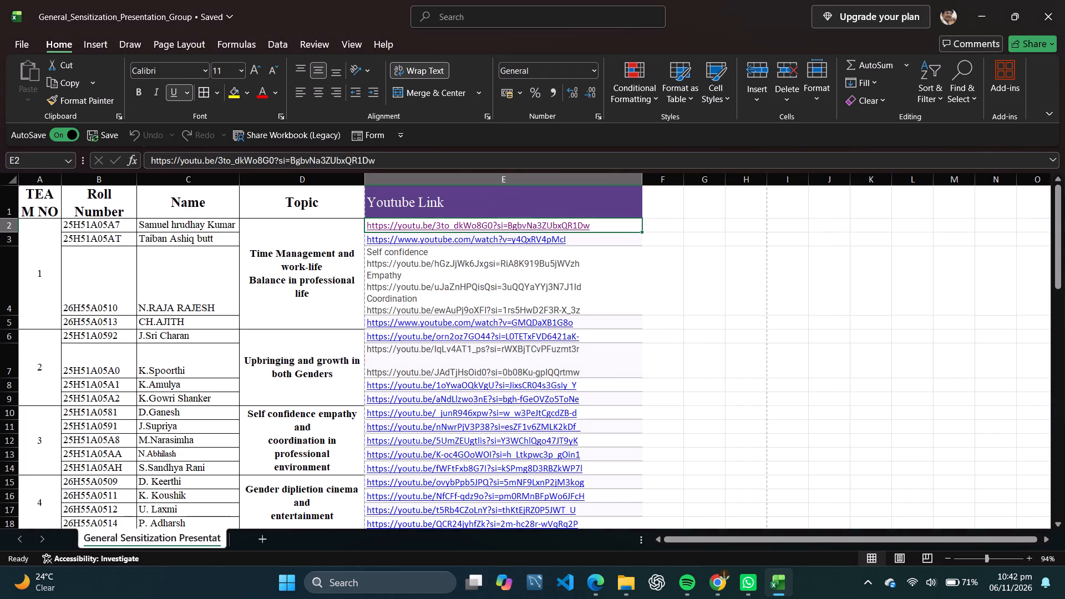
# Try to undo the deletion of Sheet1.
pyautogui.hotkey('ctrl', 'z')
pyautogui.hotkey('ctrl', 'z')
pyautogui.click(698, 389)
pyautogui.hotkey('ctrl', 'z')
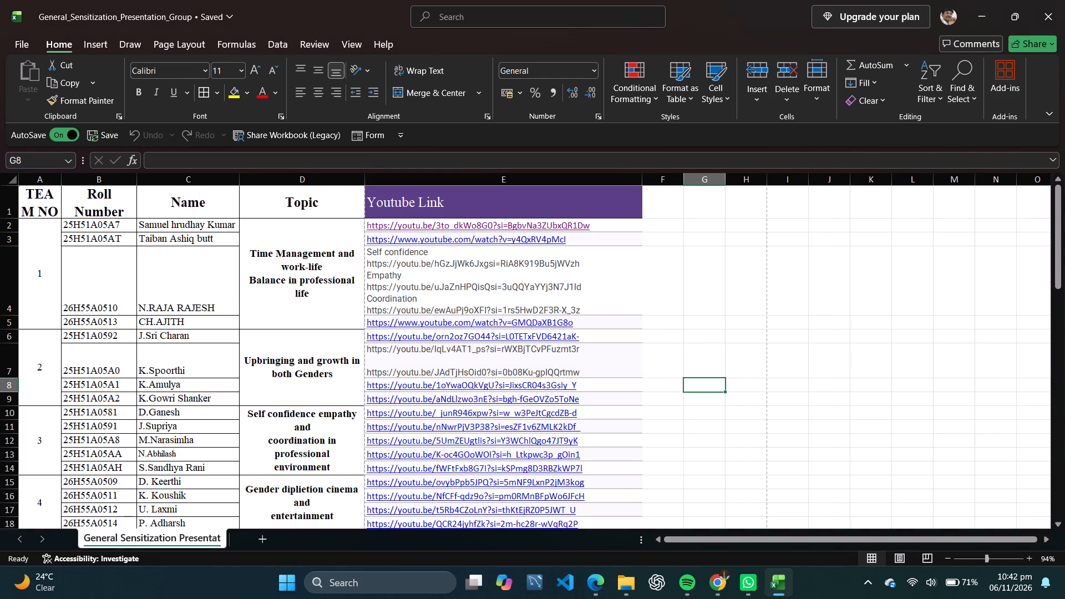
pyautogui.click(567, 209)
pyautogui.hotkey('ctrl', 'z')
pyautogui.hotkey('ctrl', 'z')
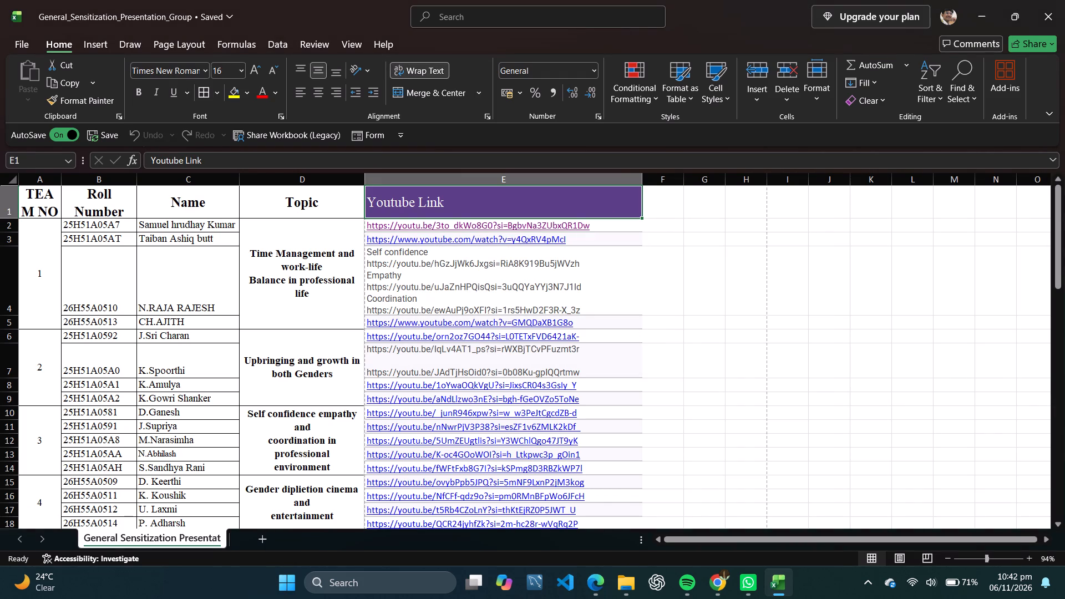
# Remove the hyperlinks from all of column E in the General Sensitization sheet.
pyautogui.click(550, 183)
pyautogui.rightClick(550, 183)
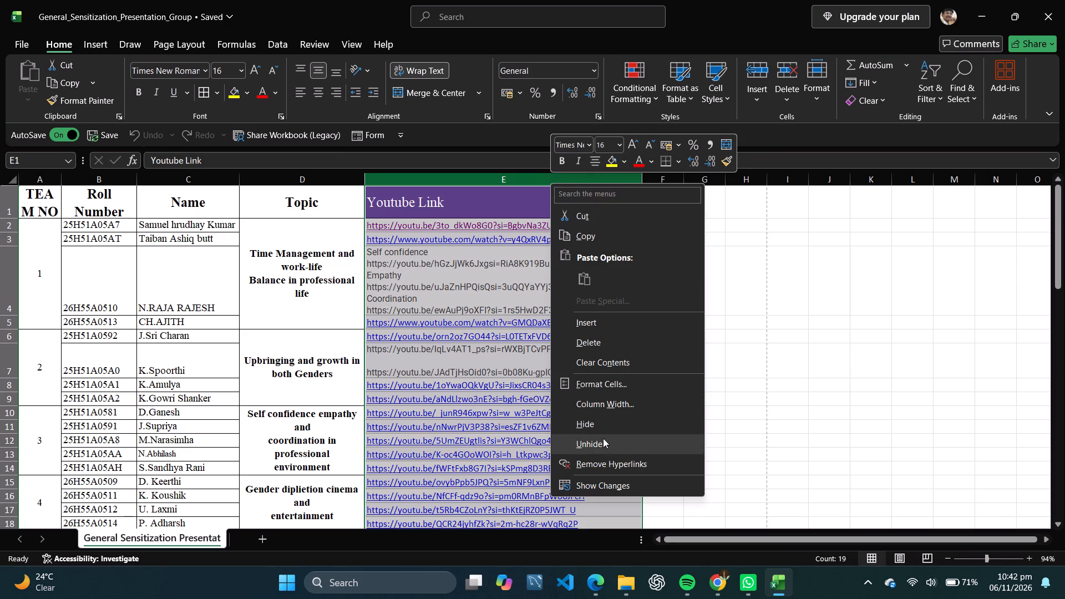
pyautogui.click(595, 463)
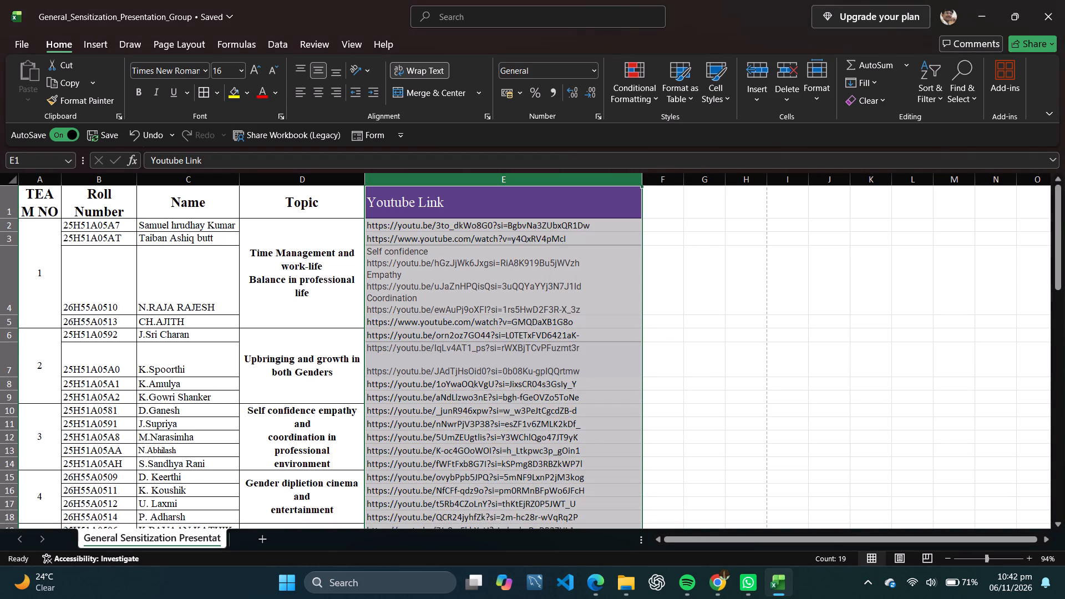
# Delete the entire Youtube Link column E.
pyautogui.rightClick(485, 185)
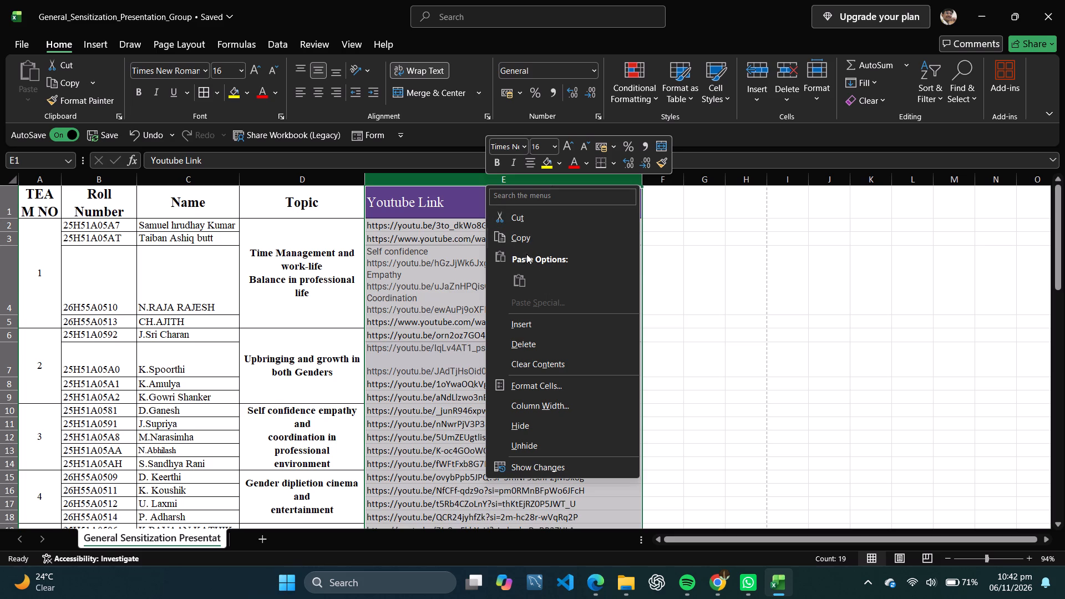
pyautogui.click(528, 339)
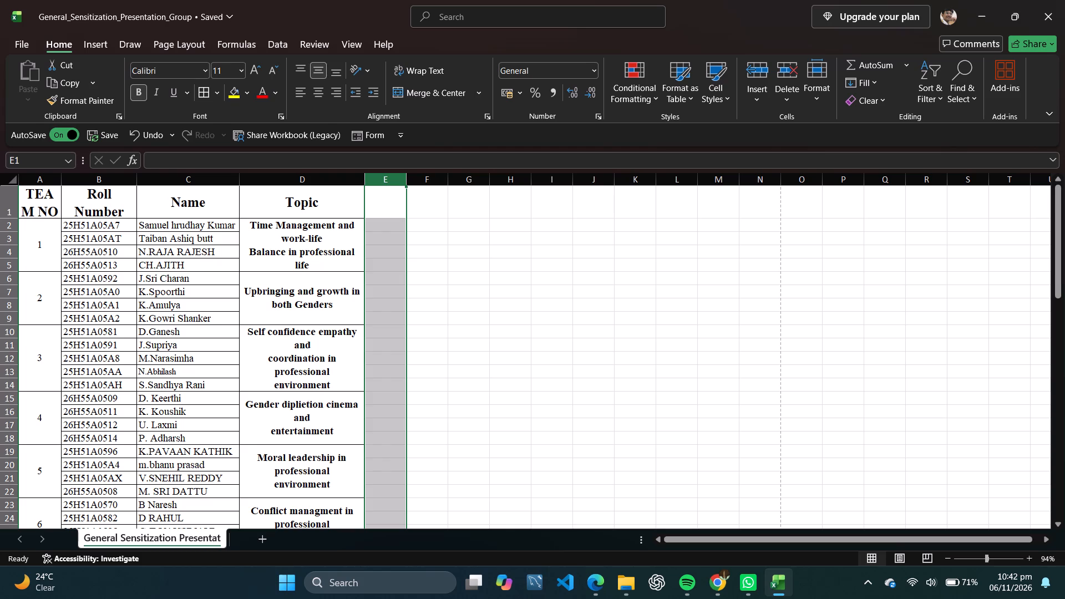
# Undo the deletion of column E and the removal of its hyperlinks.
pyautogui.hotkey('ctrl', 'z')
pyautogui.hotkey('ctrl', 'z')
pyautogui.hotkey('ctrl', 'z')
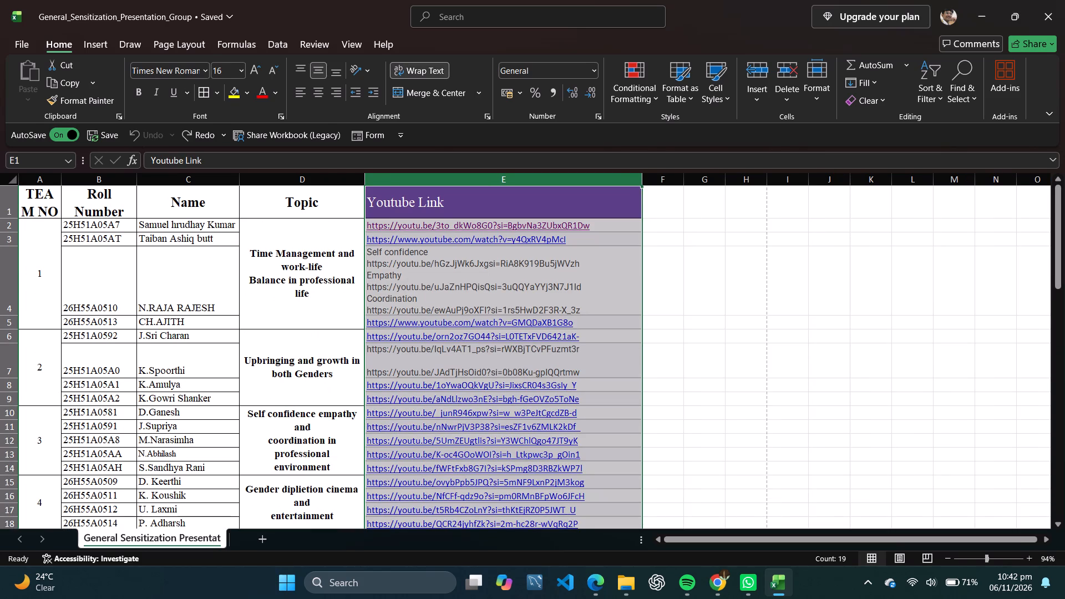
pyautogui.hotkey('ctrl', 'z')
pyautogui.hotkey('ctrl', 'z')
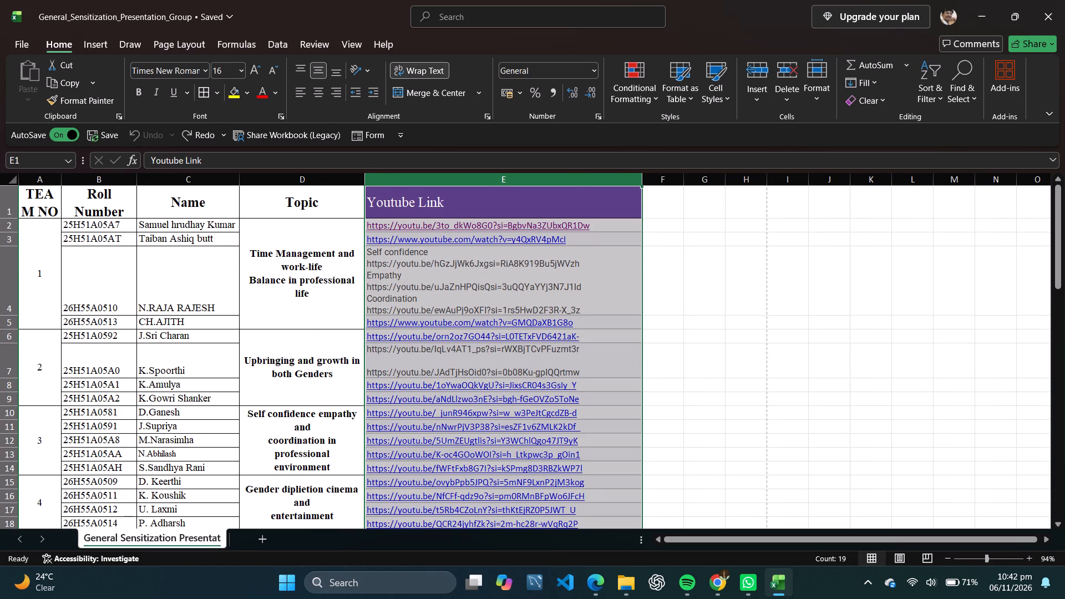
# Delete the entire column E holding the Youtube Link header and the pasted links.
pyautogui.click(386, 207)
pyautogui.scroll(-5, 547, 383)
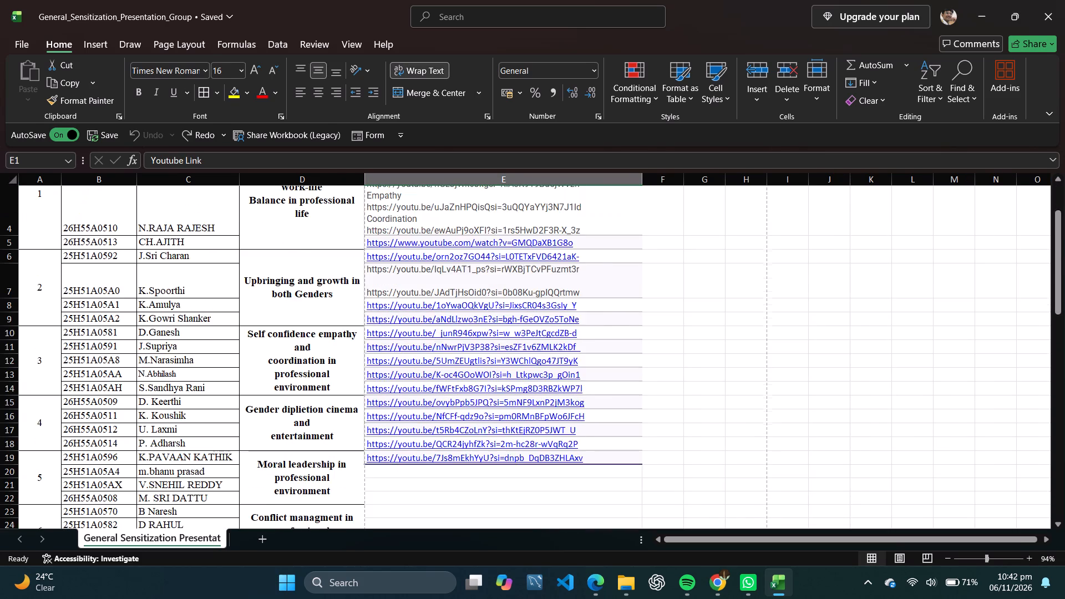
pyautogui.scroll(-2, 547, 387)
pyautogui.scroll(4, 547, 387)
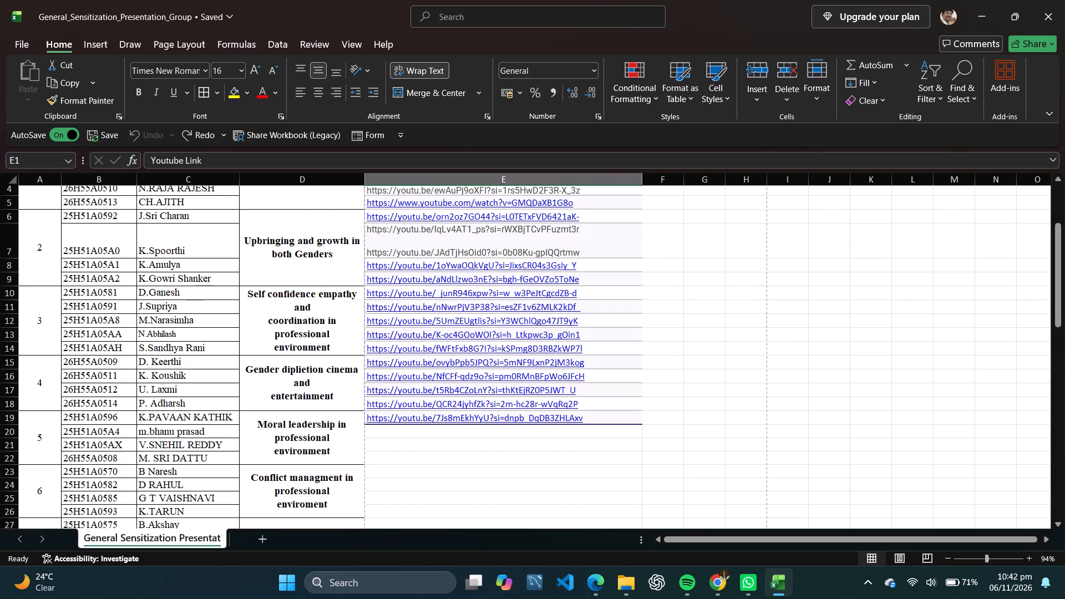
pyautogui.click(558, 182)
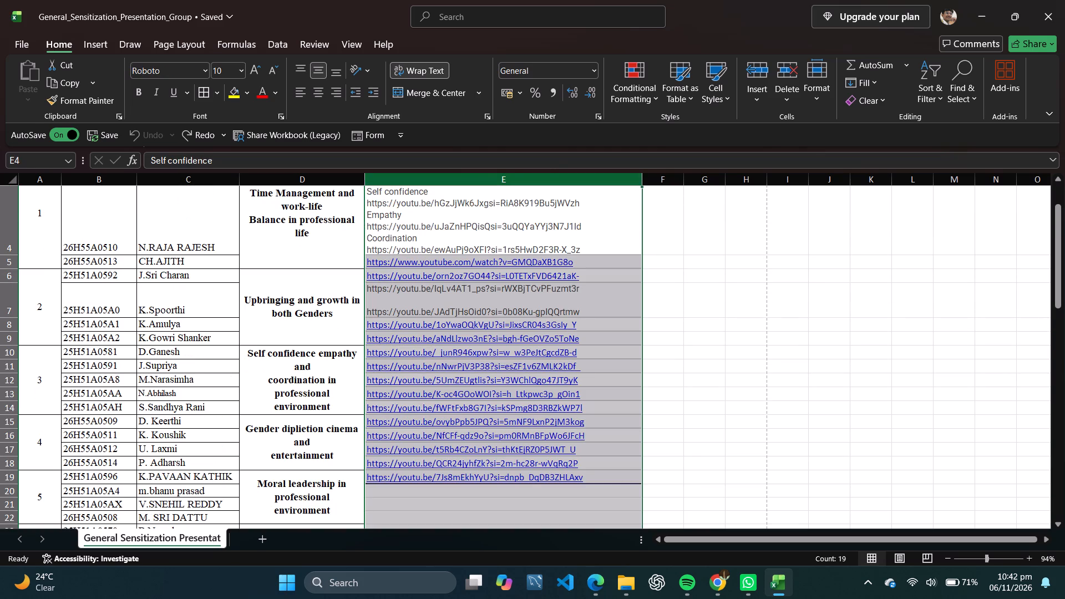
pyautogui.rightClick(558, 182)
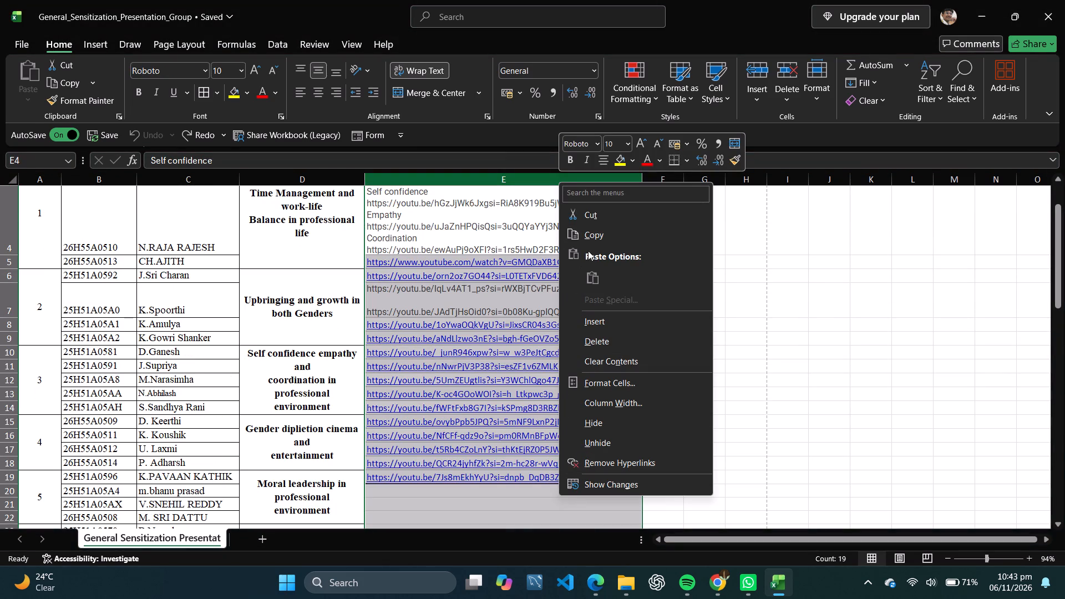
pyautogui.click(611, 342)
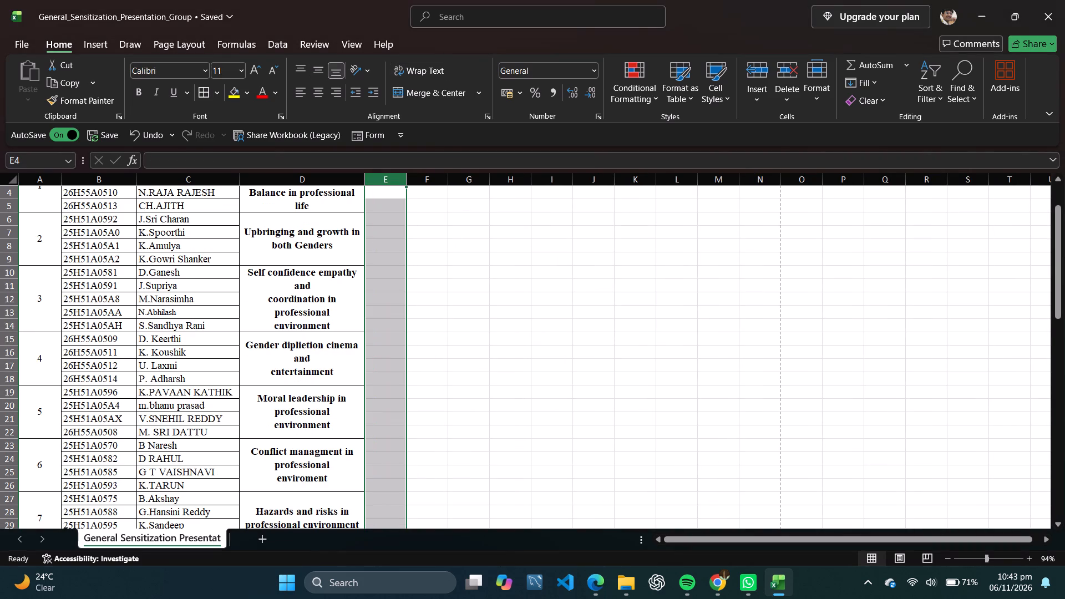
# Widen the empty column E to about one and a half times the width of the Topic column.
pyautogui.moveTo(408, 175); pyautogui.dragTo(553, 179)
# Merge and center column E's cells for teams 1 to 4 as separate blocks: E2:E5, E6:E9, E10:E14 and E15:E18.
pyautogui.scroll(7, 406, 354)
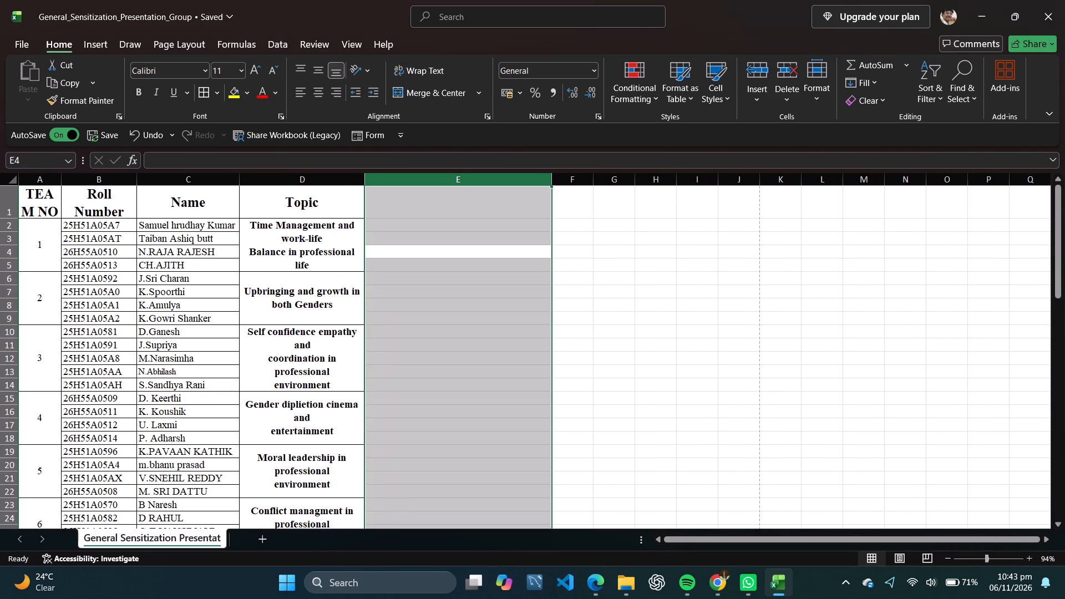
pyautogui.click(409, 220)
pyautogui.moveTo(410, 227); pyautogui.dragTo(410, 251)
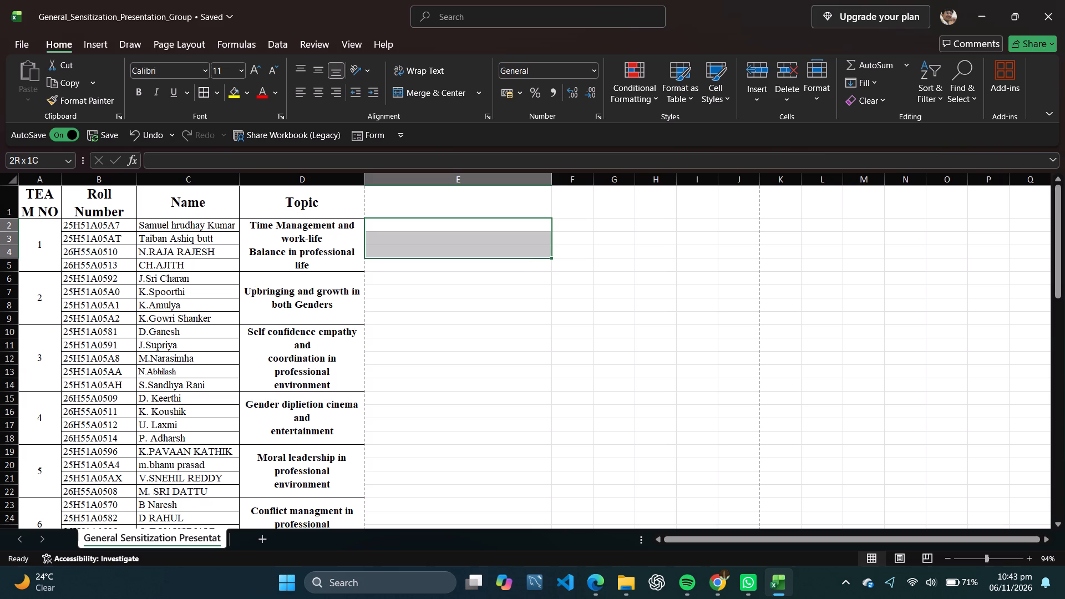
pyautogui.moveTo(410, 251); pyautogui.dragTo(412, 262)
pyautogui.click(431, 97)
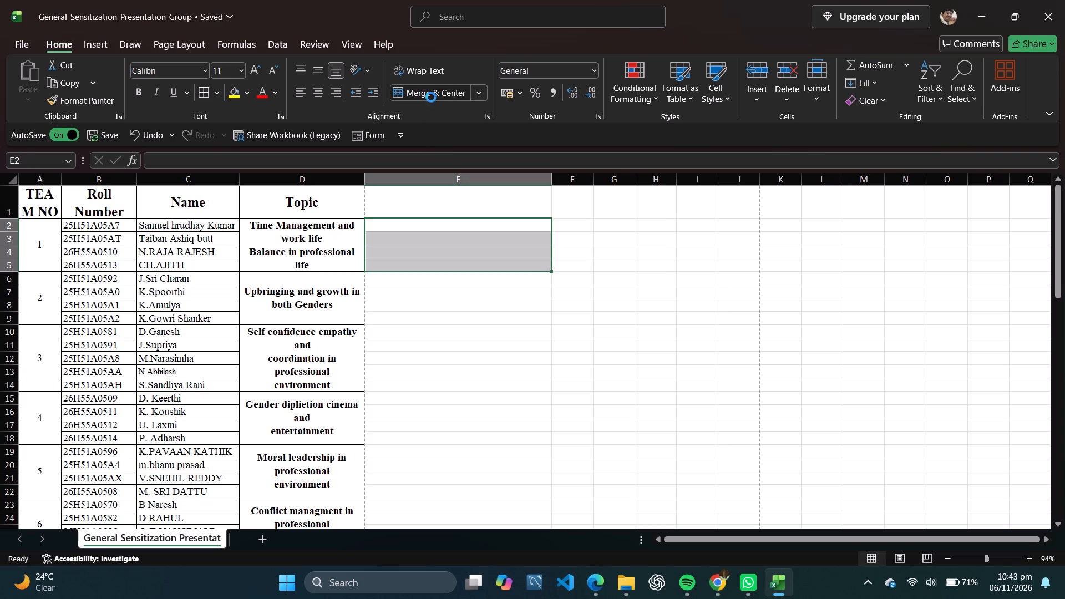
pyautogui.moveTo(415, 283); pyautogui.dragTo(415, 310)
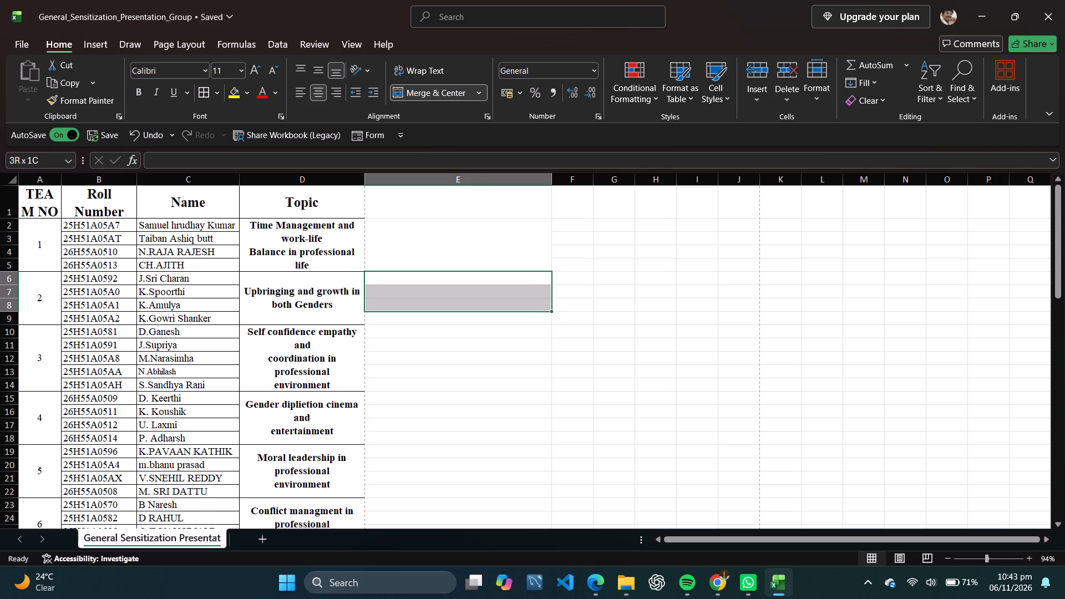
pyautogui.moveTo(415, 310); pyautogui.dragTo(417, 315)
pyautogui.click(424, 91)
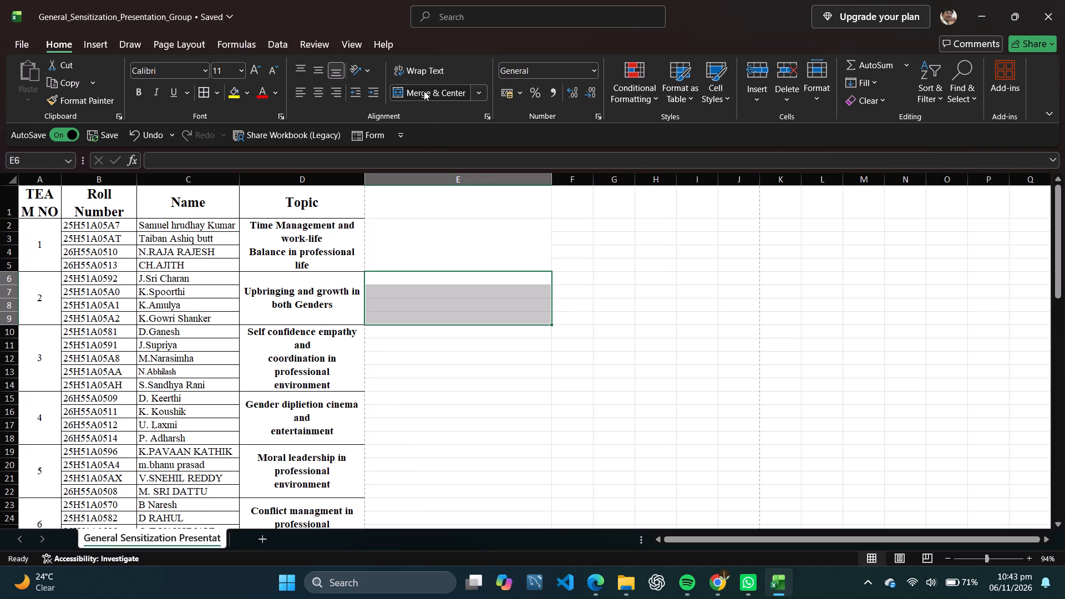
pyautogui.moveTo(449, 332); pyautogui.dragTo(449, 343)
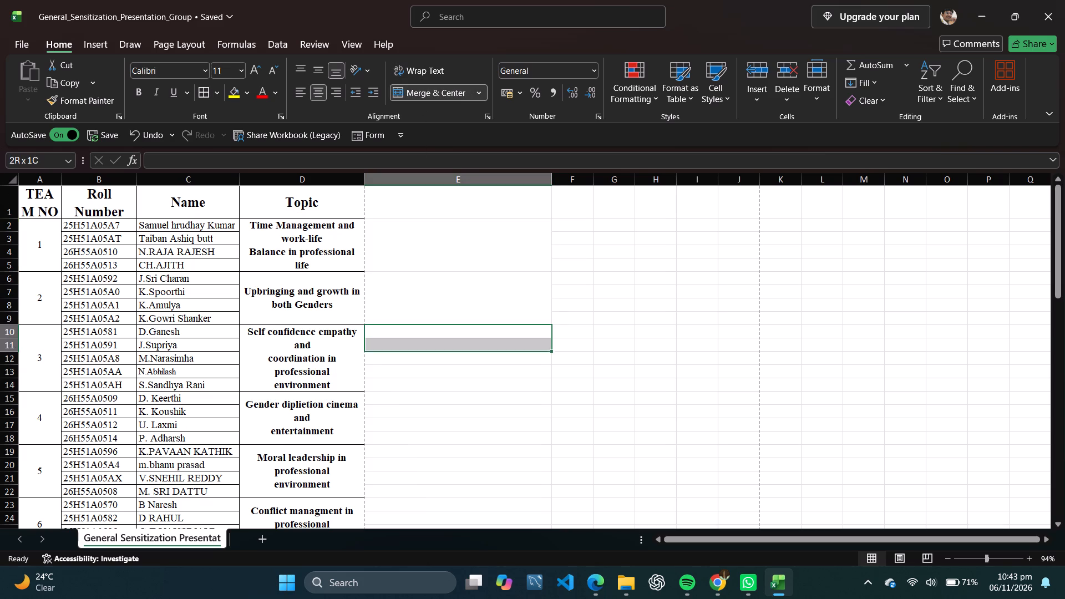
pyautogui.moveTo(449, 343); pyautogui.dragTo(445, 380)
pyautogui.click(443, 93)
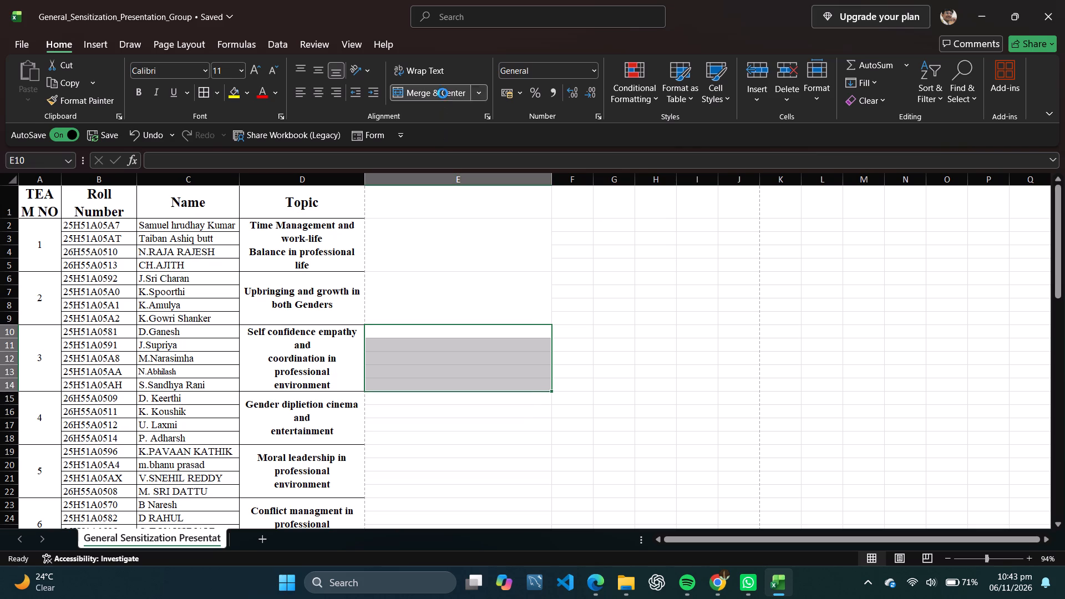
pyautogui.moveTo(433, 397); pyautogui.dragTo(432, 433)
pyautogui.click(450, 95)
# Merge and center column E's cells for teams 5 to 7 as separate blocks: E19:E22, E23:E26 and E27:E30.
pyautogui.scroll(-3, 470, 378)
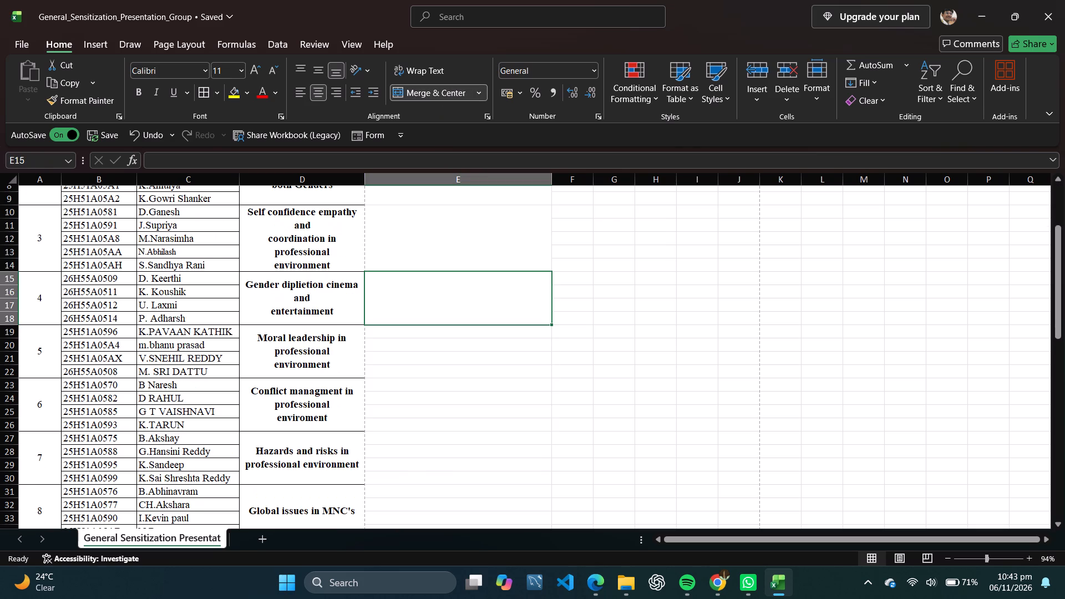
pyautogui.moveTo(387, 333); pyautogui.dragTo(389, 370)
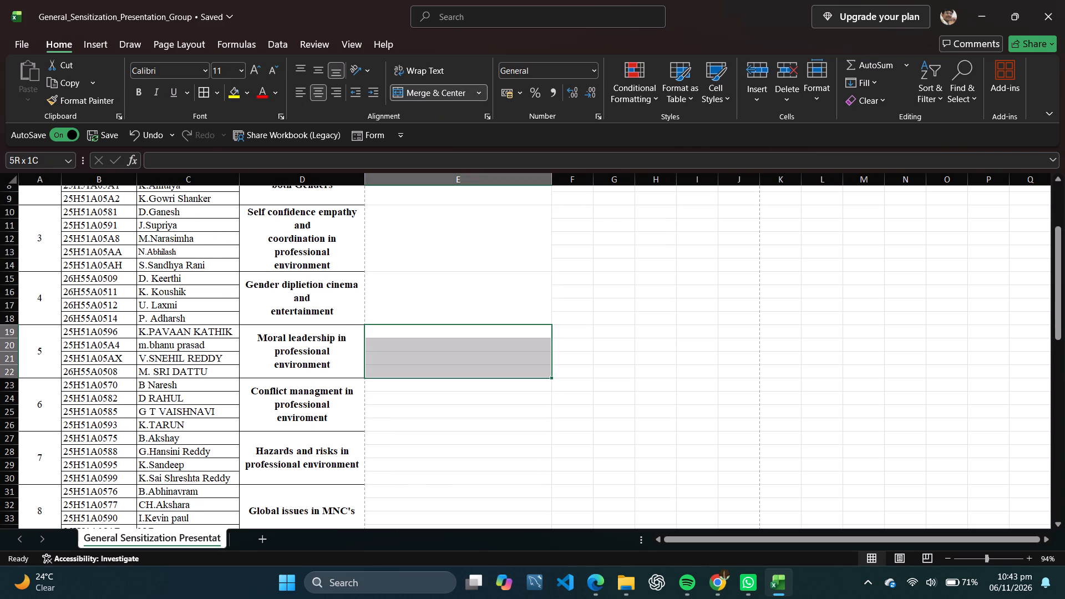
pyautogui.moveTo(389, 370); pyautogui.dragTo(389, 368)
pyautogui.click(425, 96)
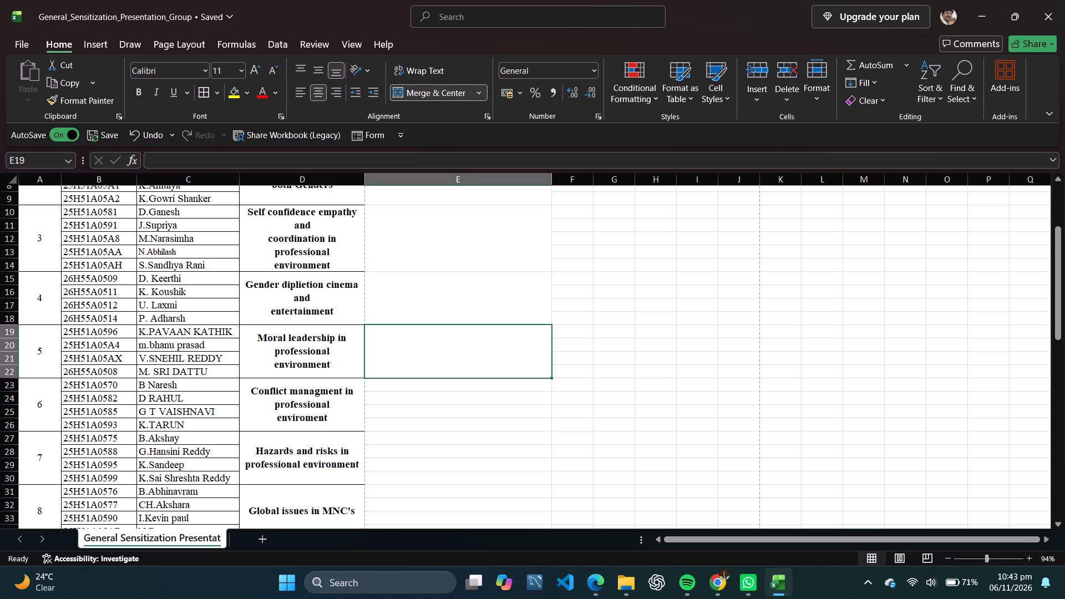
pyautogui.moveTo(399, 387); pyautogui.dragTo(399, 423)
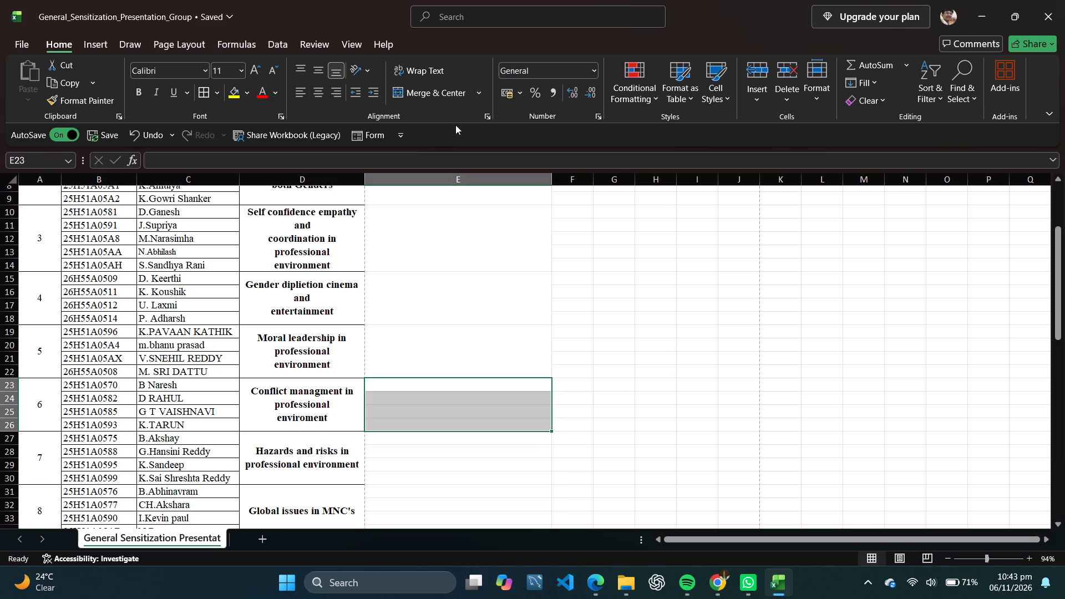
pyautogui.click(450, 94)
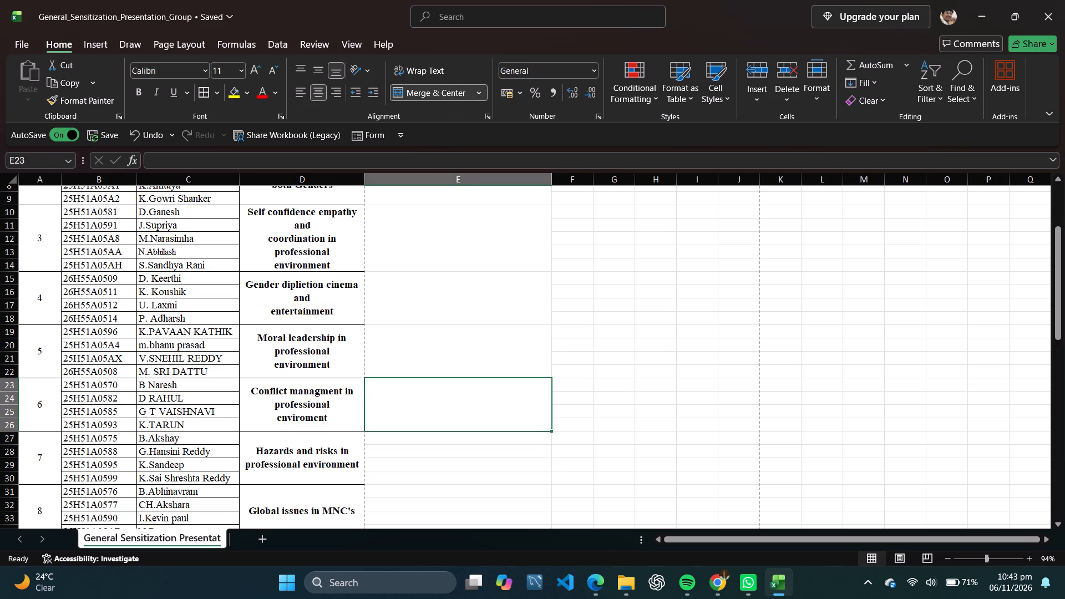
pyautogui.moveTo(429, 439); pyautogui.dragTo(432, 473)
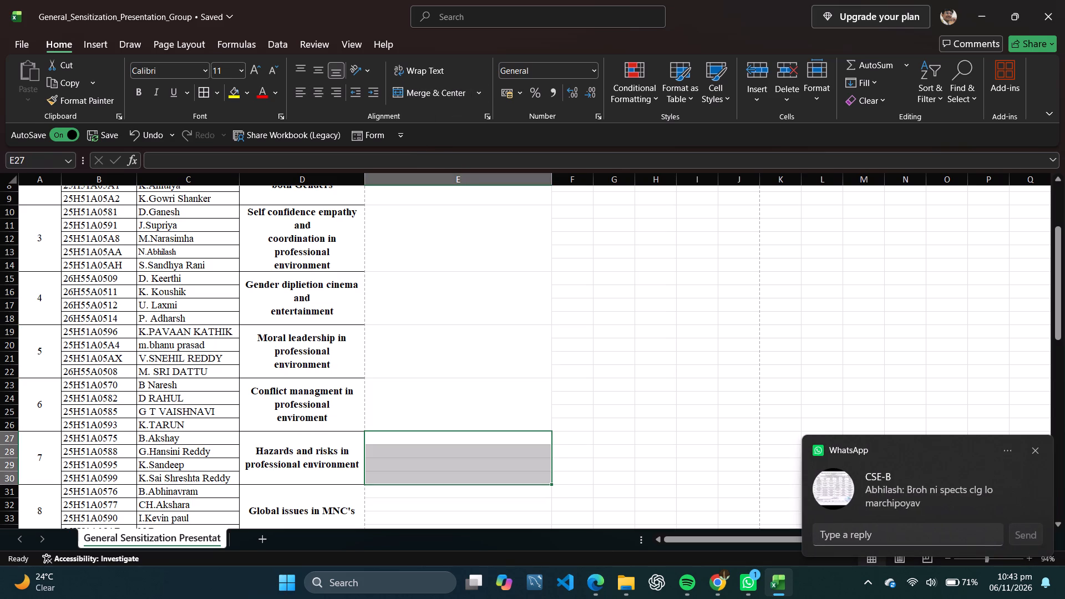
pyautogui.click(453, 95)
# Merge and center column E's cells beside teams 8 to 11 as separate blocks: E31:E34, E35:E38, E39:E41 and E42:E44.
pyautogui.scroll(-4, 619, 265)
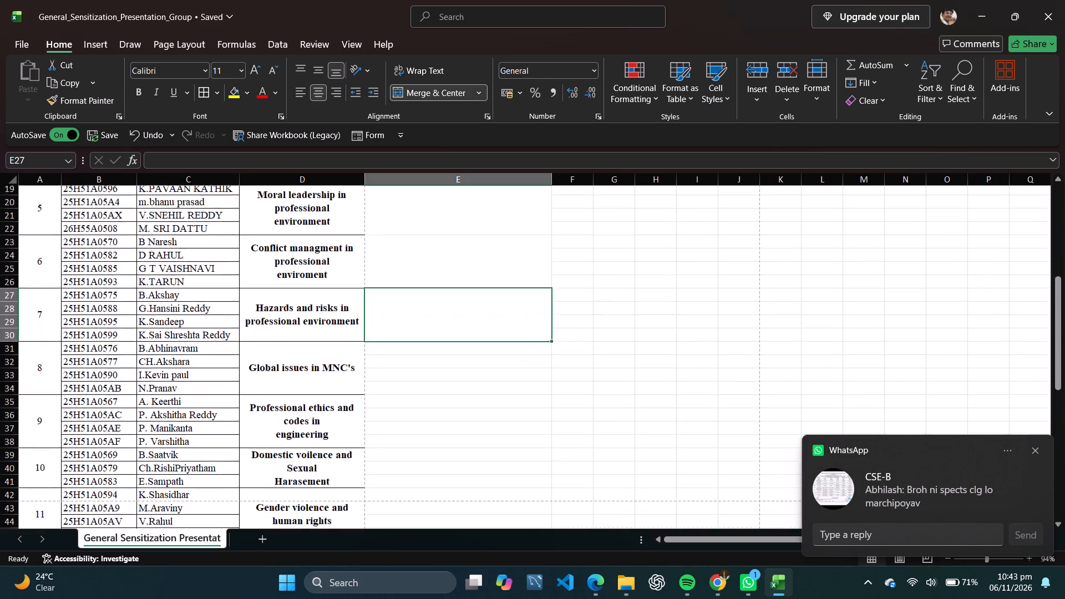
pyautogui.scroll(-3, 617, 268)
pyautogui.moveTo(440, 211); pyautogui.dragTo(445, 232)
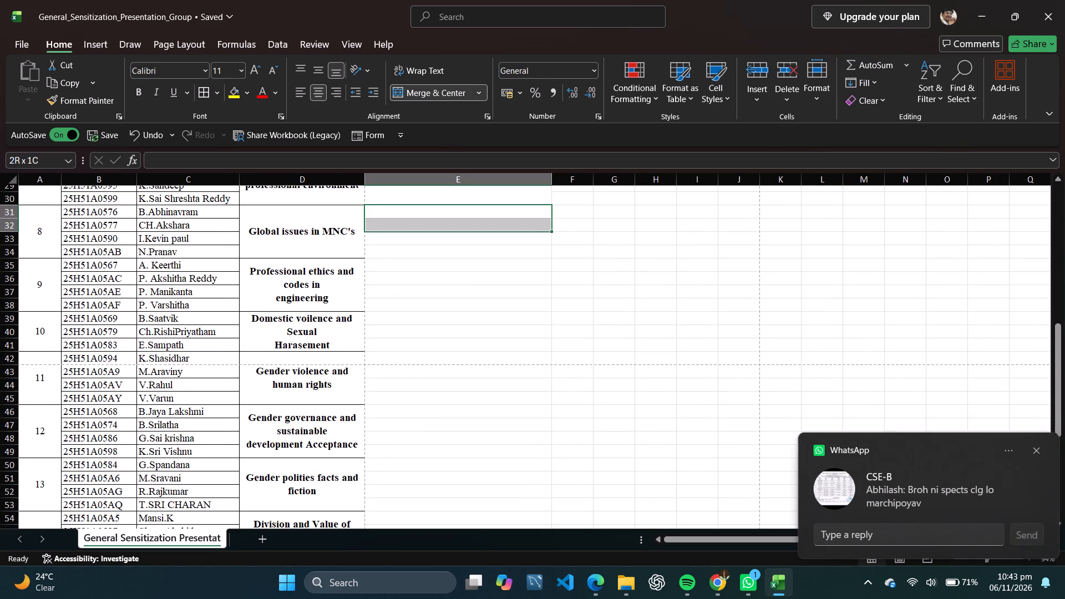
pyautogui.moveTo(445, 232); pyautogui.dragTo(447, 253)
pyautogui.click(438, 95)
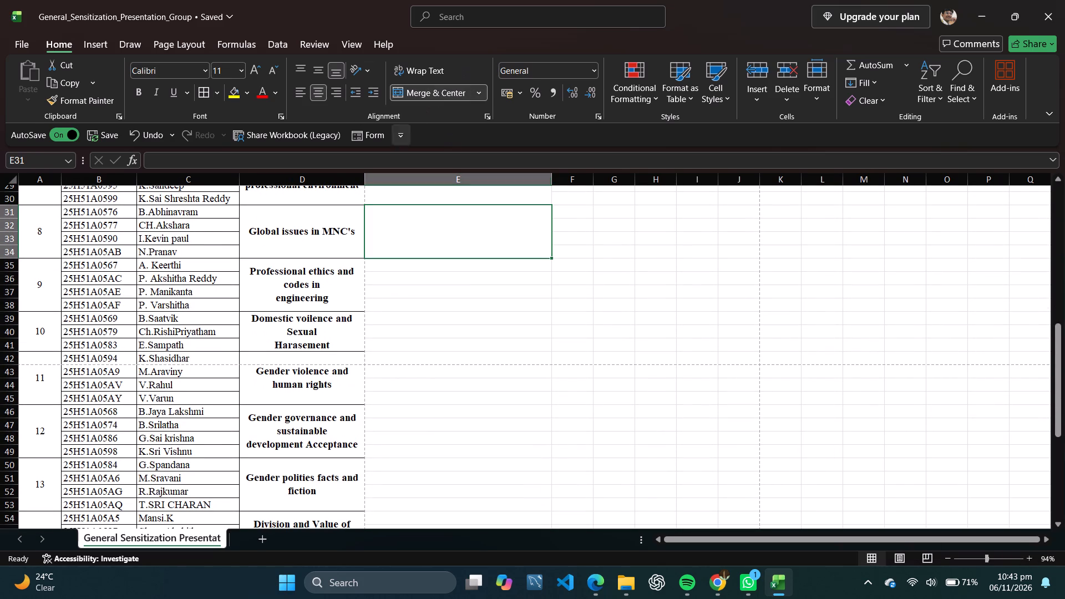
pyautogui.moveTo(420, 265); pyautogui.dragTo(414, 302)
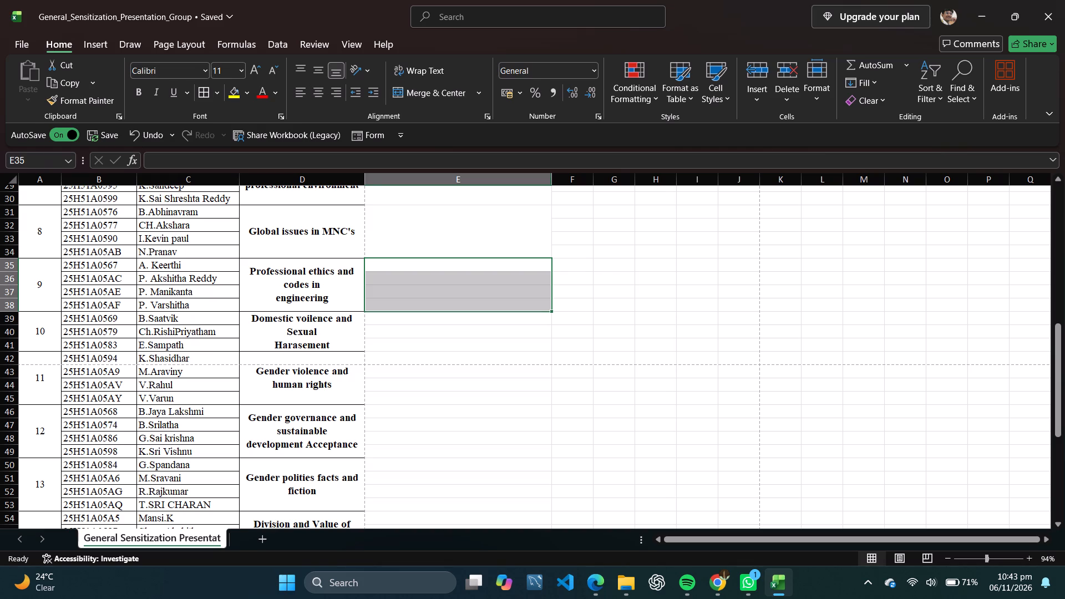
pyautogui.click(427, 96)
pyautogui.moveTo(405, 319); pyautogui.dragTo(400, 363)
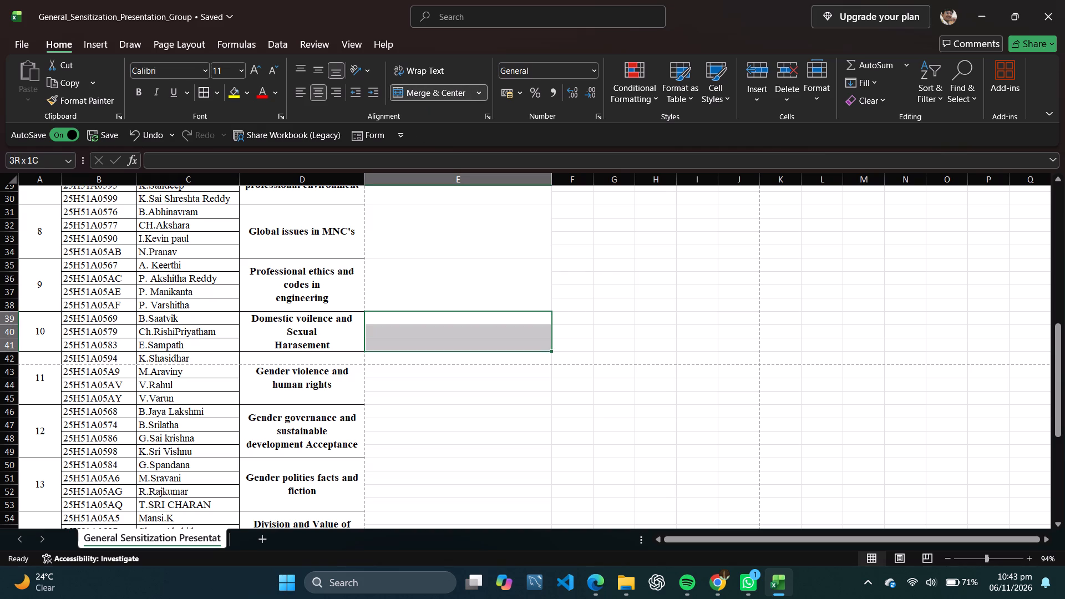
pyautogui.moveTo(400, 363); pyautogui.dragTo(400, 348)
pyautogui.click(435, 94)
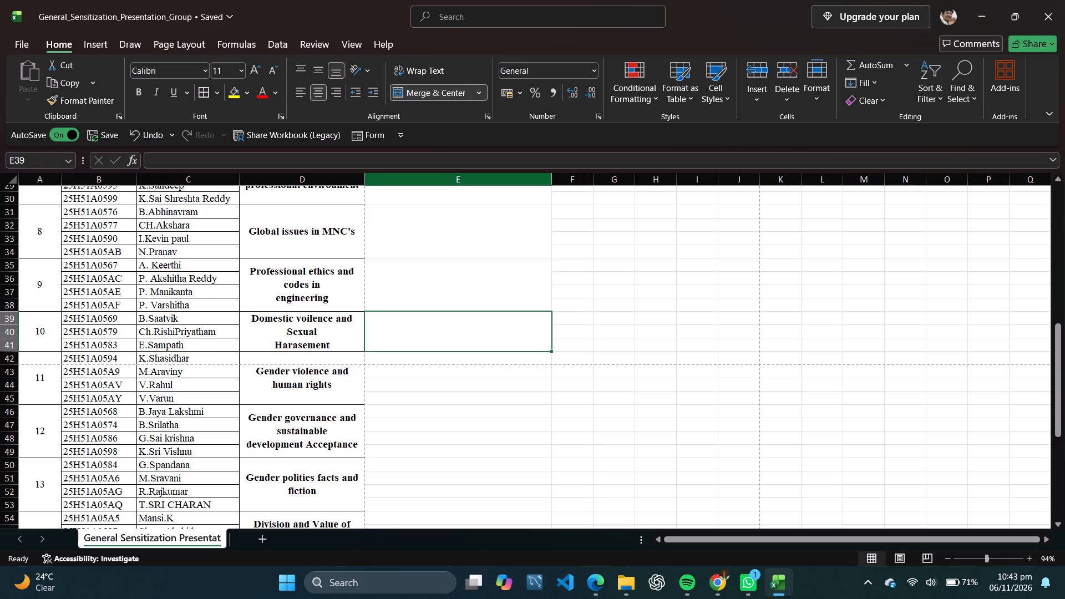
pyautogui.moveTo(397, 363); pyautogui.dragTo(400, 379)
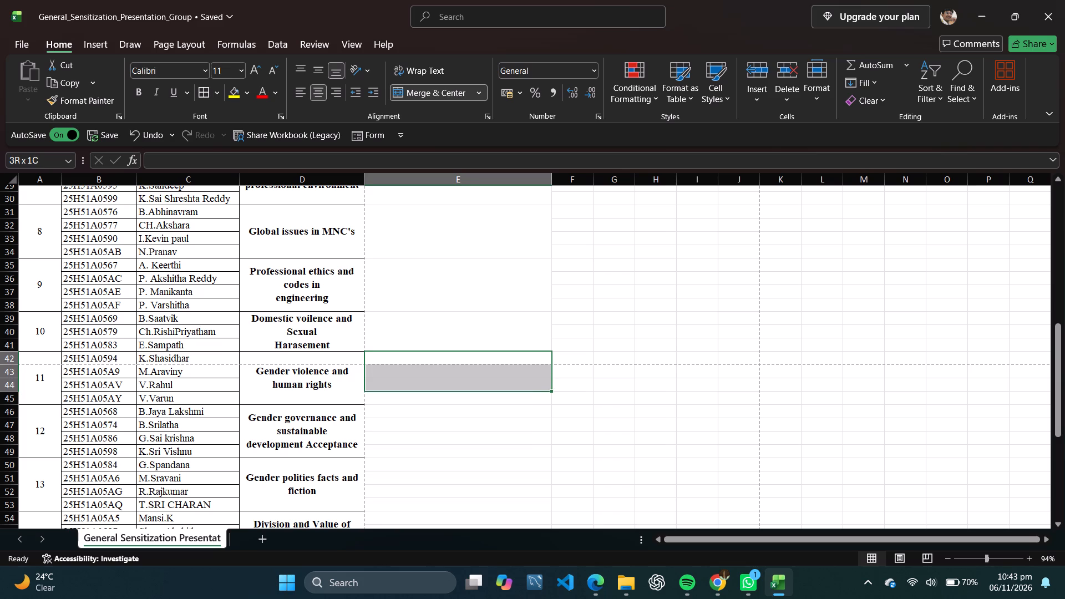
pyautogui.moveTo(400, 379); pyautogui.dragTo(397, 387)
pyautogui.click(443, 97)
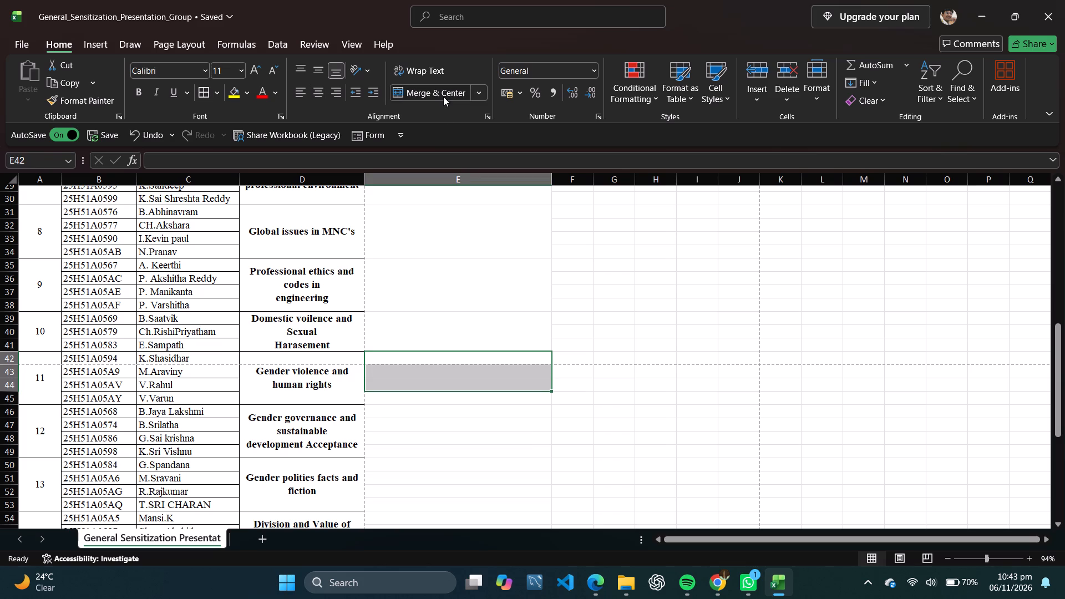
# Widen column A slightly so the word TEAM in its header fits on one line.
pyautogui.scroll(13, 452, 308)
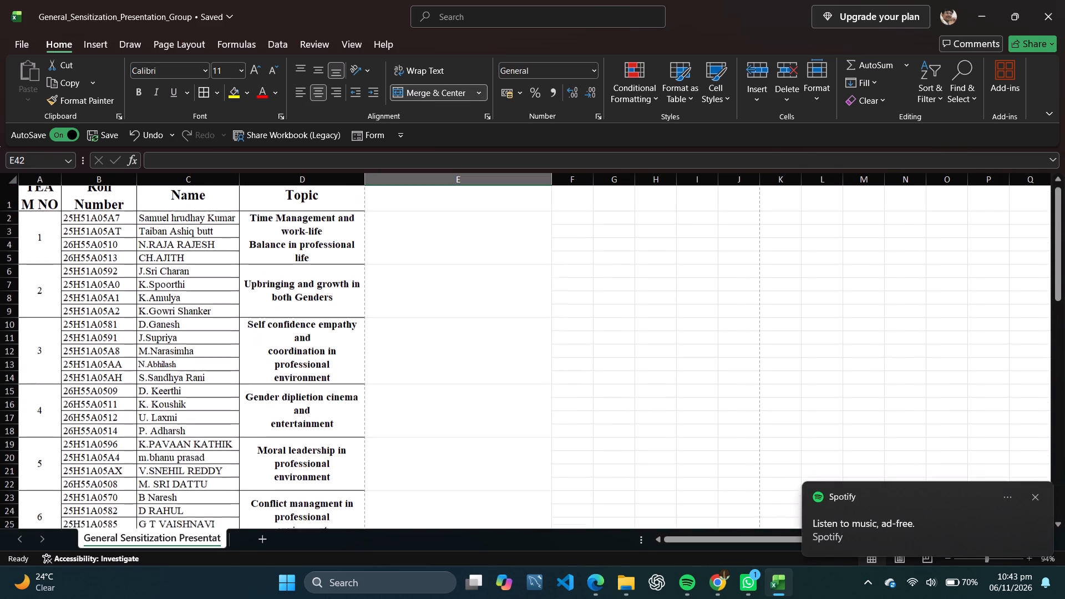
pyautogui.scroll(4, 450, 313)
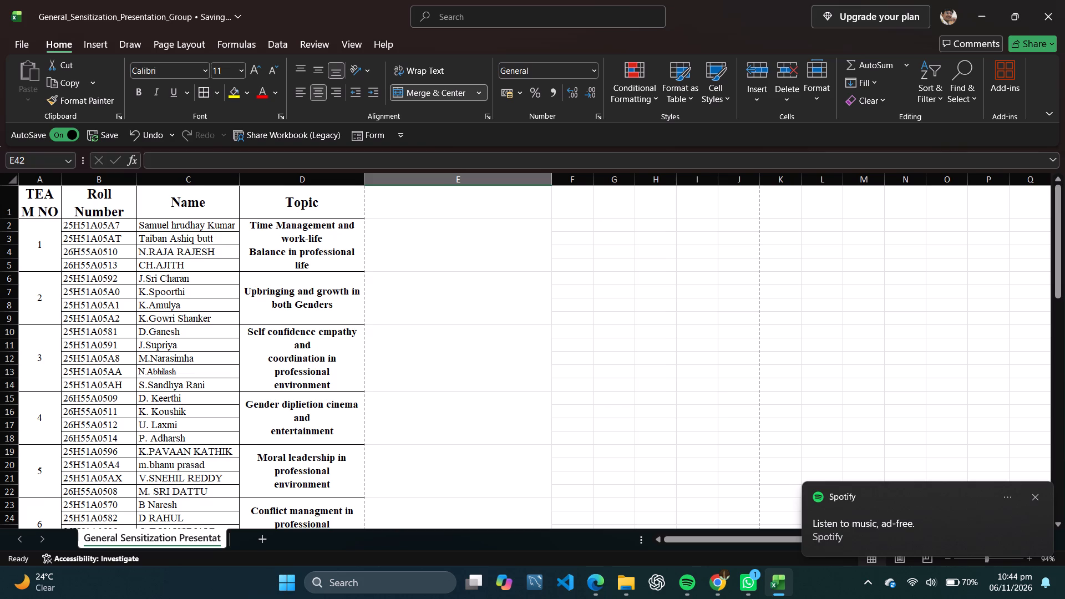
pyautogui.moveTo(59, 178); pyautogui.dragTo(64, 180)
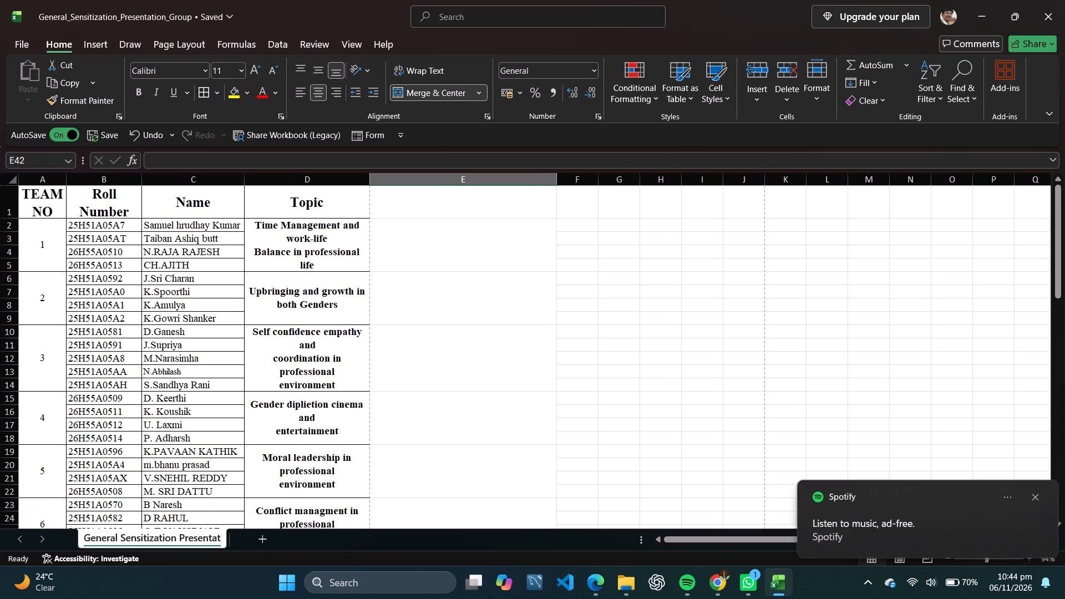
# Unmerge team 11's block in column E and merge and center it again as E42:E45.
pyautogui.scroll(-10, 488, 340)
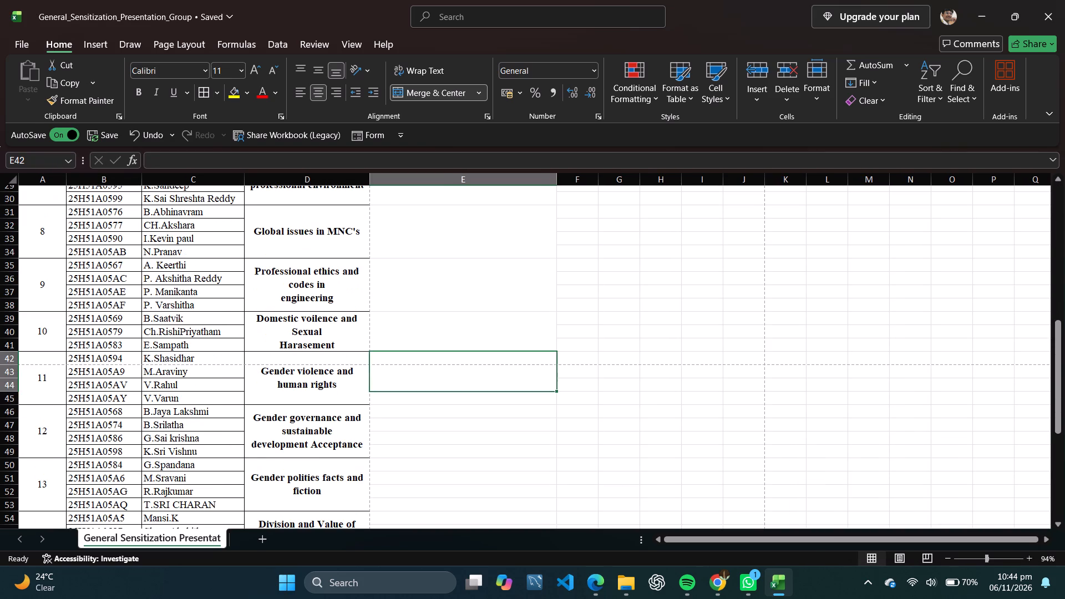
pyautogui.click(425, 361)
pyautogui.moveTo(425, 361); pyautogui.dragTo(425, 382)
pyautogui.moveTo(425, 382); pyautogui.dragTo(423, 394)
pyautogui.click(434, 93)
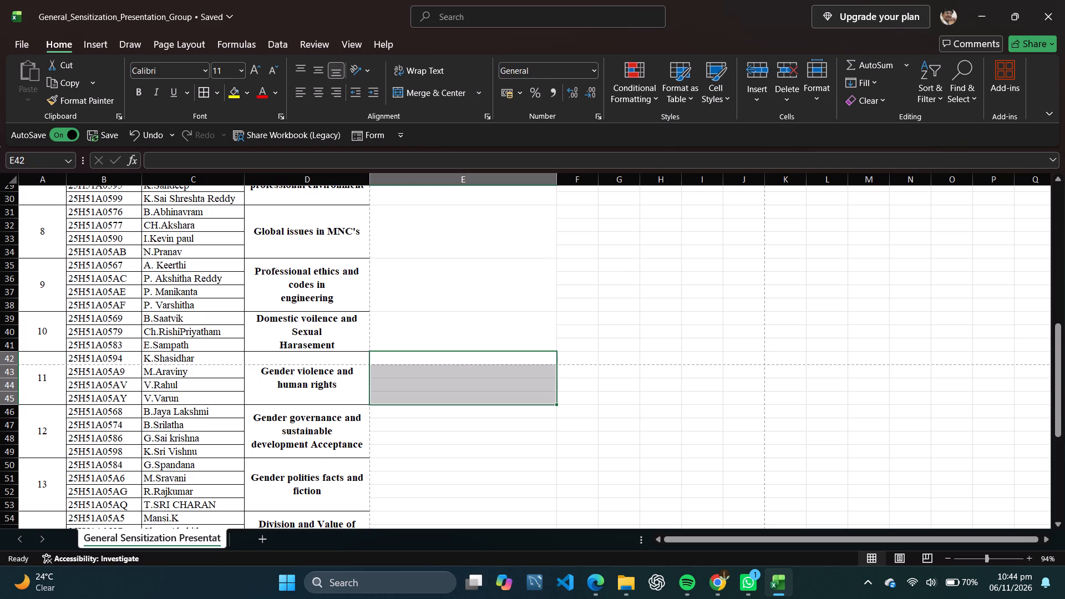
pyautogui.scroll(-4, 431, 206)
pyautogui.click(427, 92)
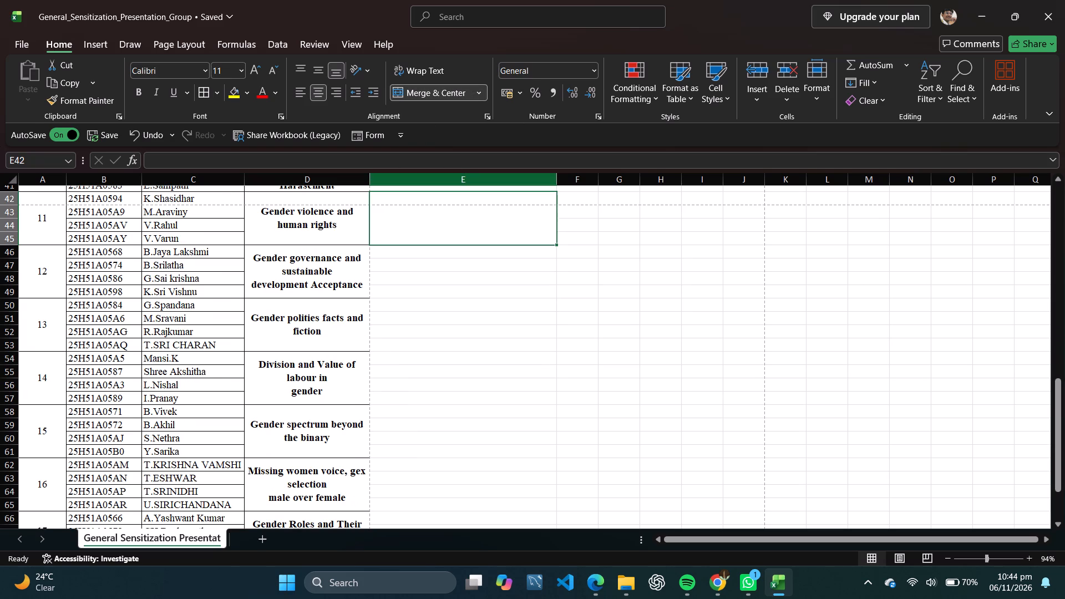
# Merge and center column E's cells for teams 12 to 16 as separate blocks: E46:E49, E50:E53, E54:E57, E58:E61 and E62:E65.
pyautogui.moveTo(388, 255); pyautogui.dragTo(383, 292)
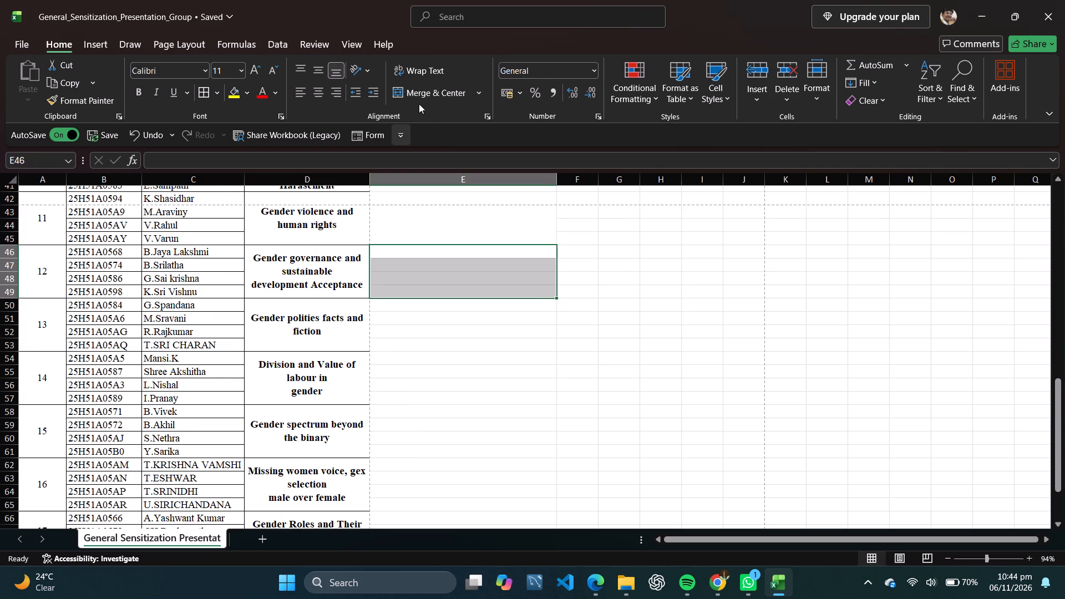
pyautogui.click(430, 92)
pyautogui.moveTo(415, 307); pyautogui.dragTo(407, 342)
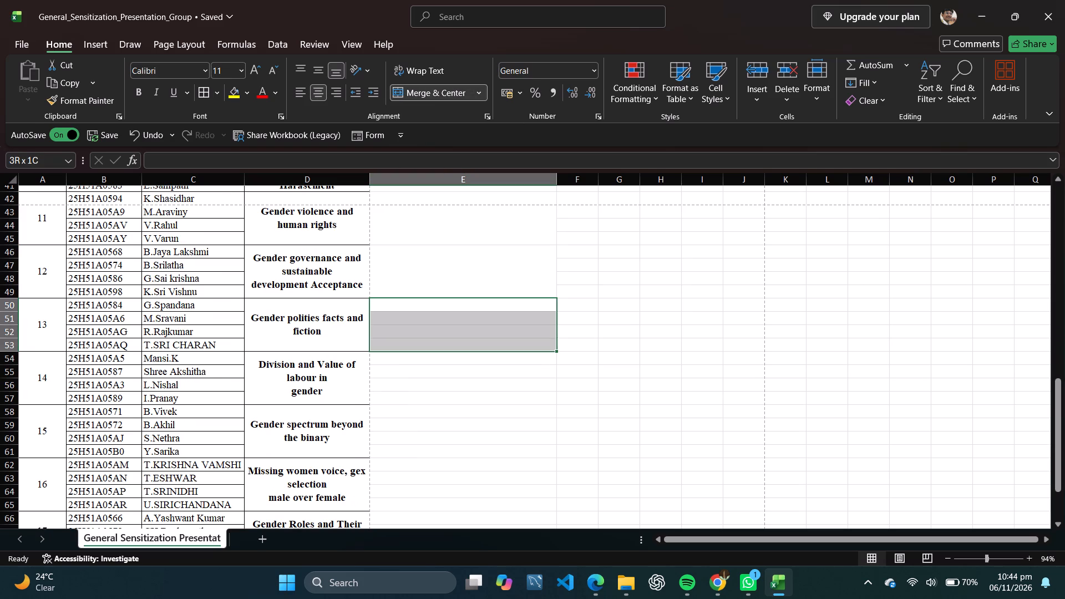
pyautogui.moveTo(407, 342); pyautogui.dragTo(407, 343)
pyautogui.click(439, 99)
pyautogui.scroll(-3, 447, 222)
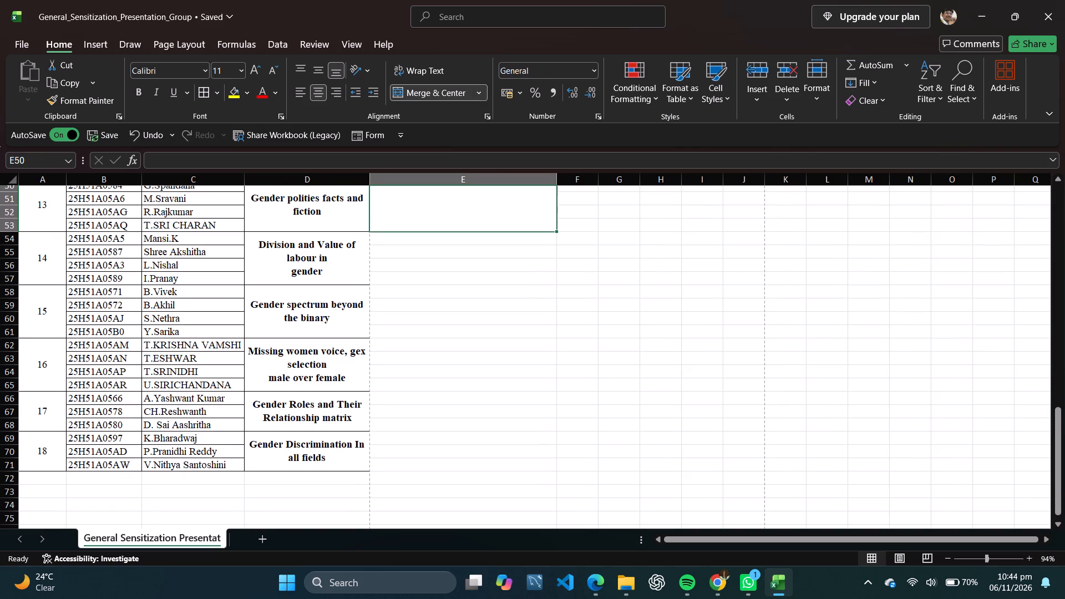
pyautogui.moveTo(431, 240); pyautogui.dragTo(428, 277)
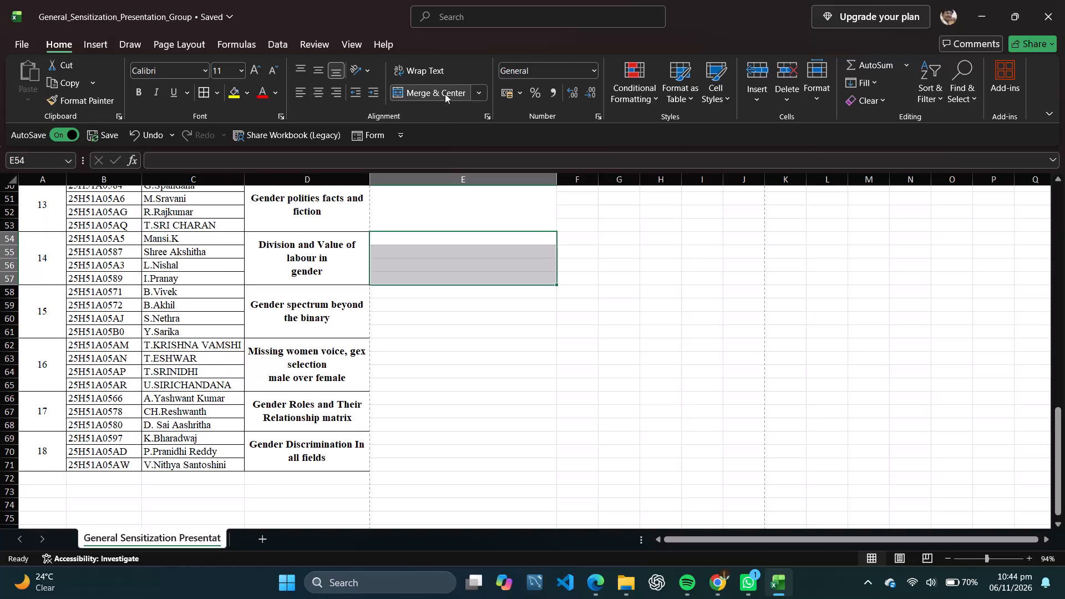
pyautogui.click(444, 90)
pyautogui.moveTo(407, 293); pyautogui.dragTo(407, 331)
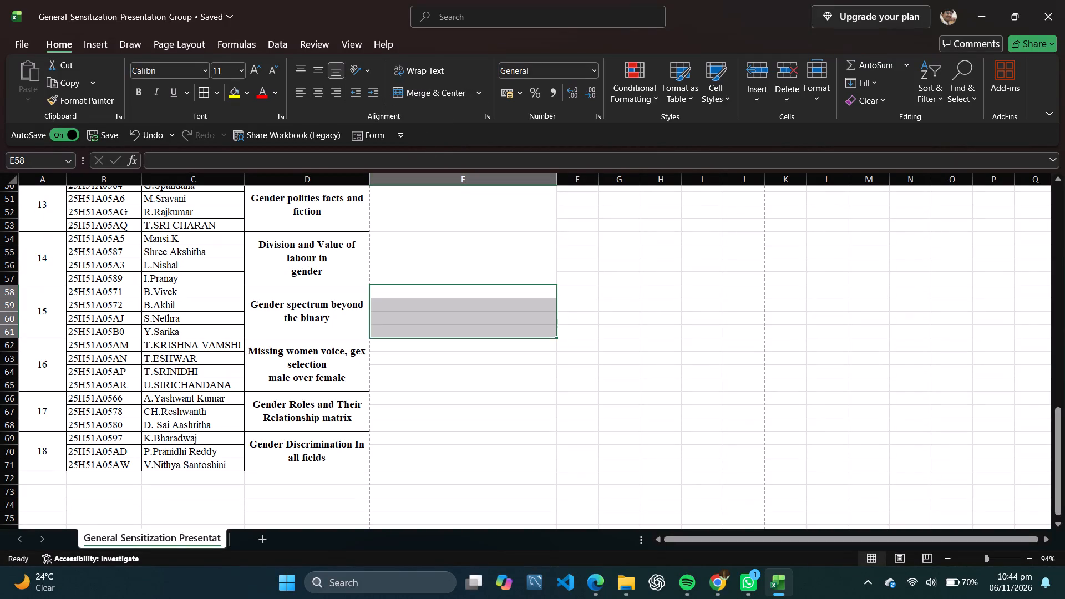
pyautogui.click(421, 99)
pyautogui.moveTo(409, 345); pyautogui.dragTo(404, 357)
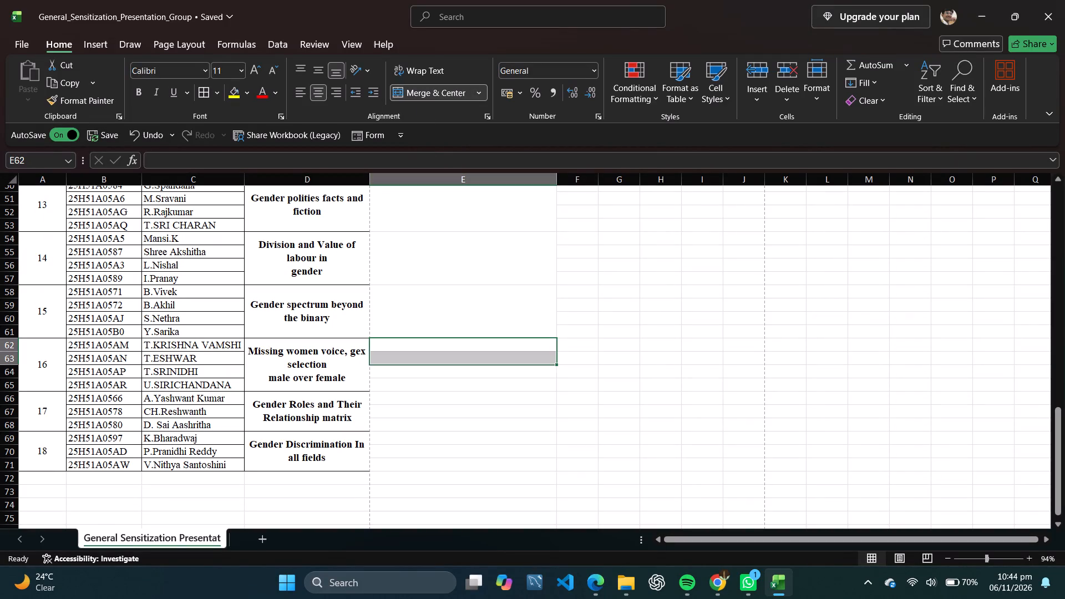
pyautogui.moveTo(404, 357); pyautogui.dragTo(391, 385)
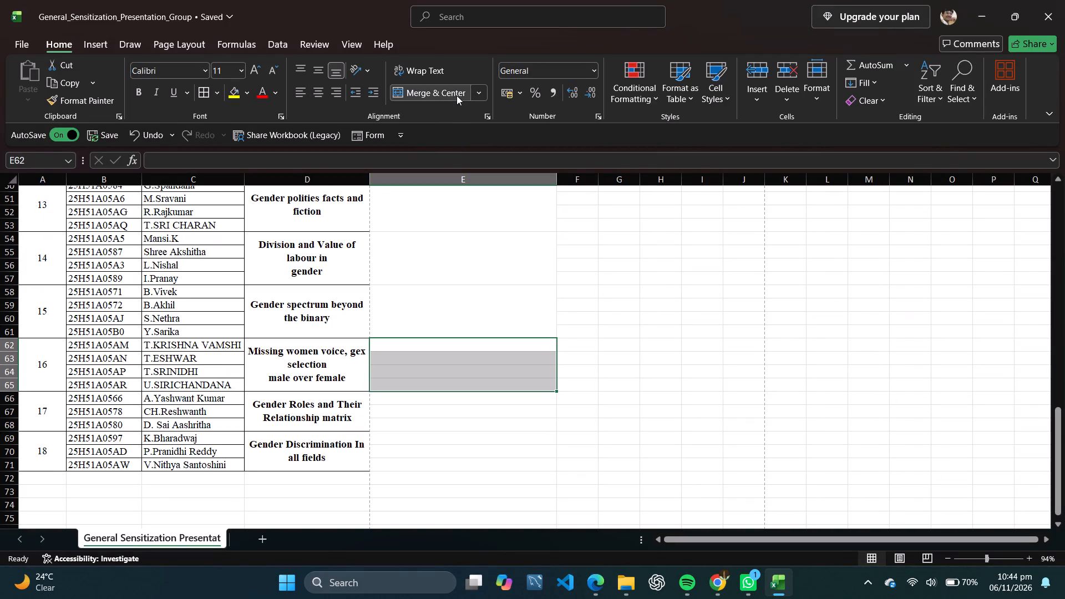
pyautogui.click(457, 95)
# Correct the typo in team 16's topic so it reads "sex selection".
pyautogui.click(356, 358)
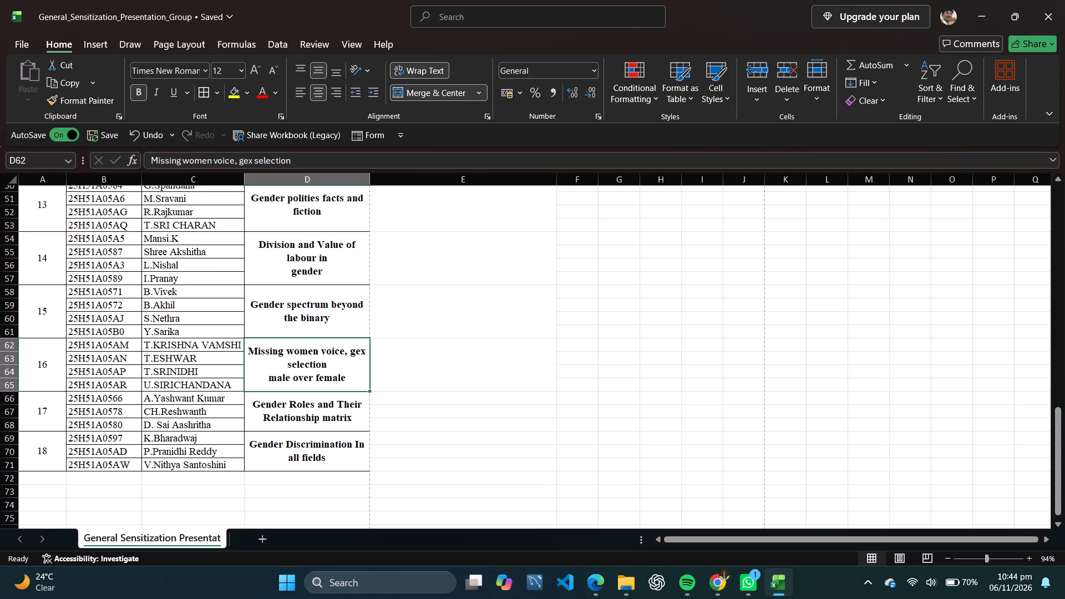
pyautogui.click(357, 350)
pyautogui.doubleClick(357, 354)
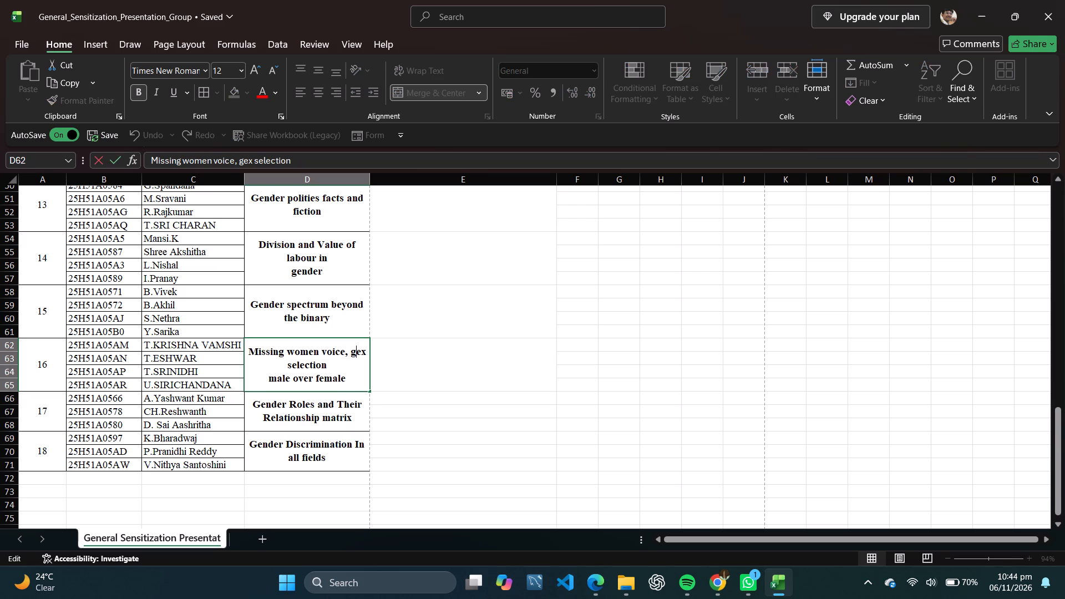
pyautogui.press('BackSpace')
pyautogui.press('s')
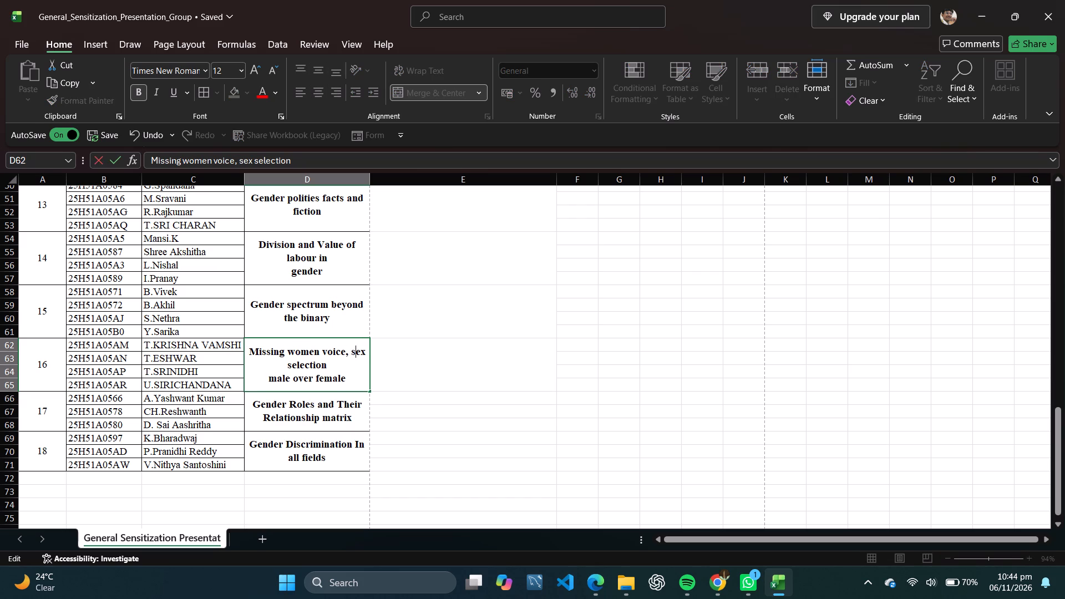
pyautogui.click(444, 402)
# Merge and center column E's cells for teams 17 and 18 as separate blocks: E66:E68 and E69:E71.
pyautogui.moveTo(444, 402); pyautogui.dragTo(449, 424)
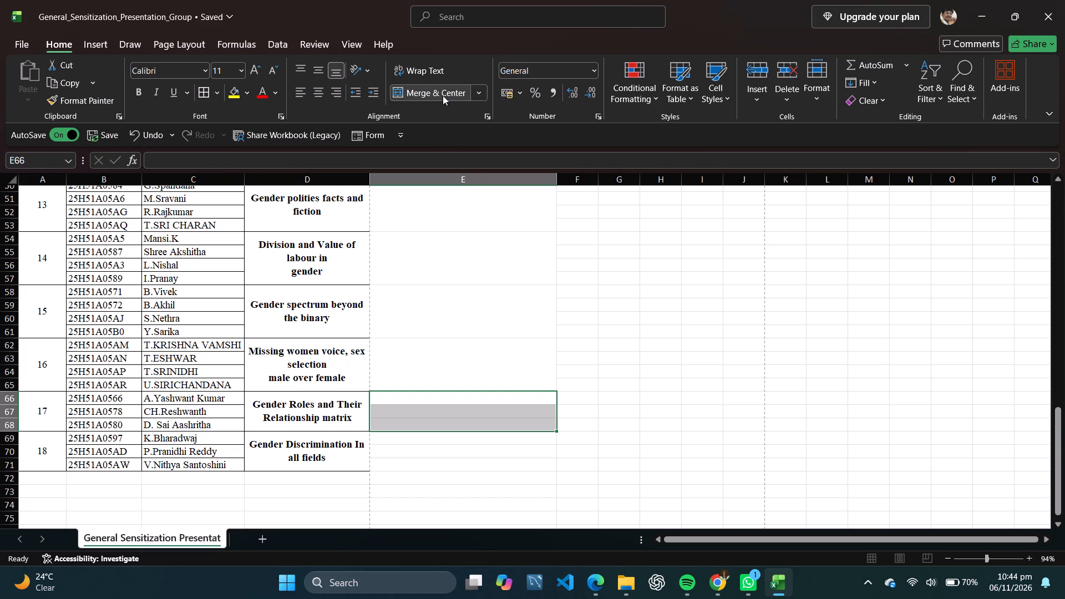
pyautogui.click(439, 89)
pyautogui.moveTo(412, 440); pyautogui.dragTo(414, 463)
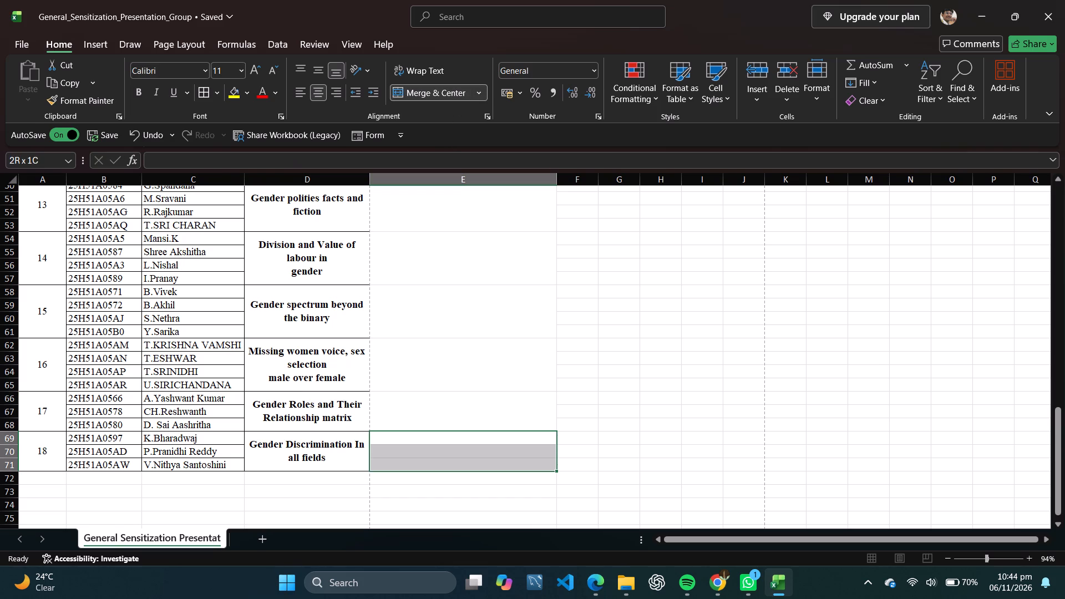
pyautogui.moveTo(414, 463); pyautogui.dragTo(414, 461)
pyautogui.click(446, 83)
pyautogui.click(442, 88)
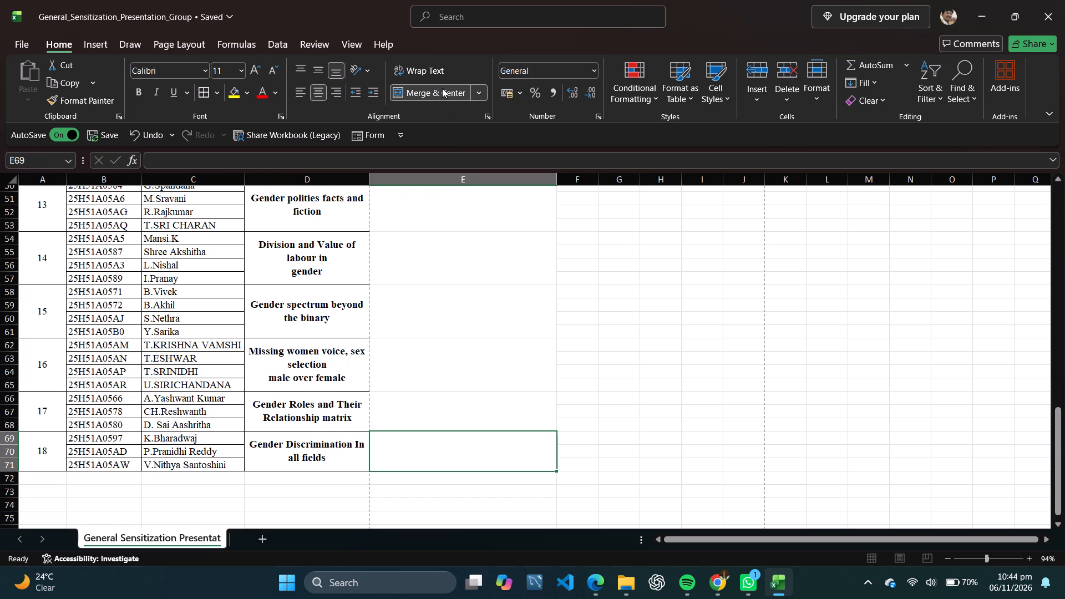
# Apply All Borders to the whole table, including column E, down to team 18's last row.
pyautogui.hotkey('ctrl', 'a')
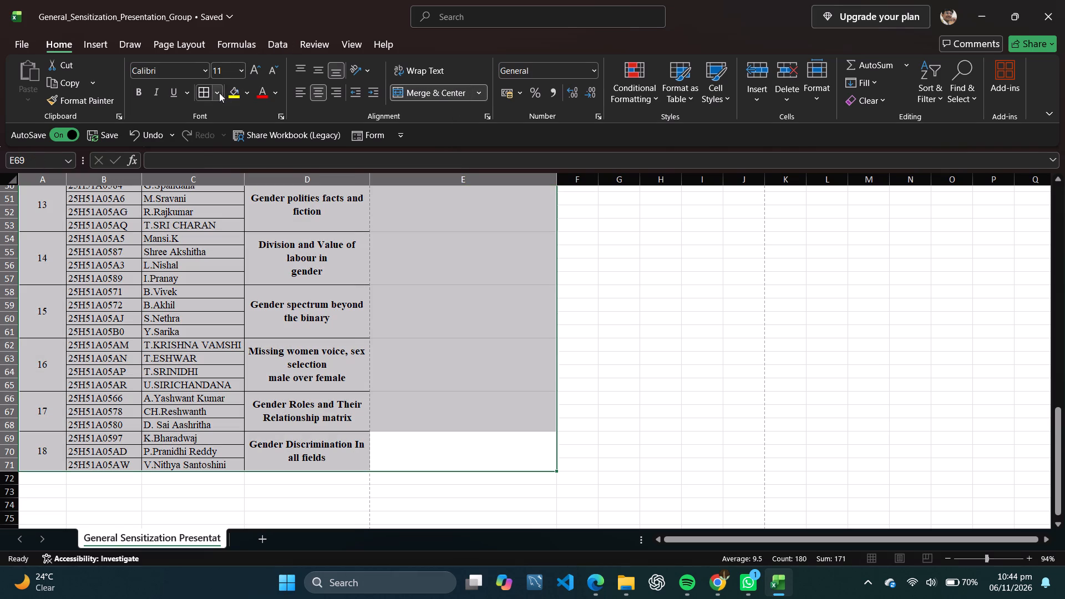
pyautogui.click(217, 93)
pyautogui.click(244, 279)
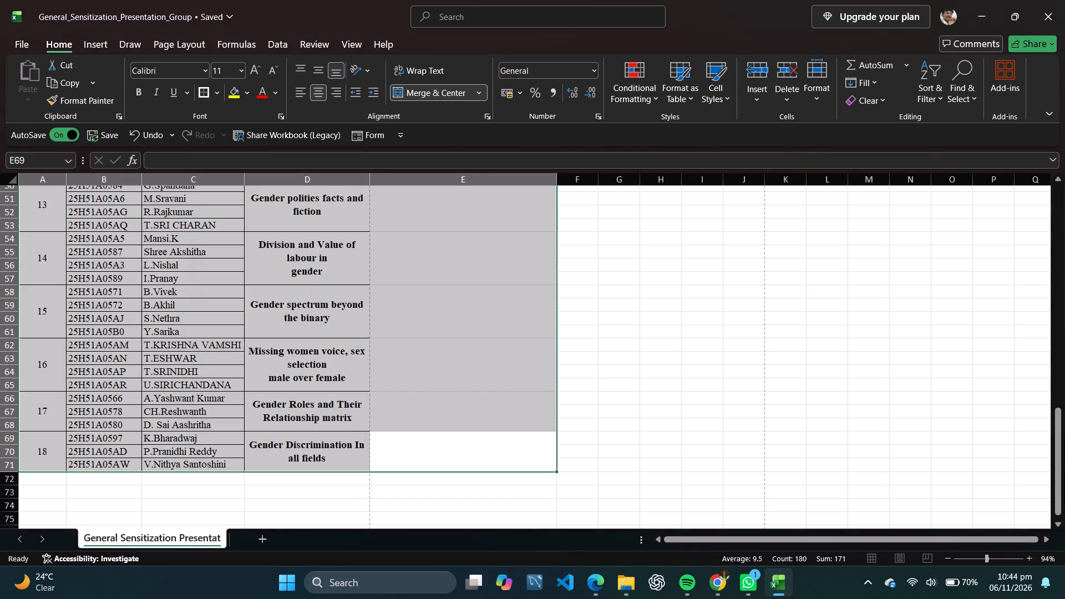
pyautogui.click(213, 92)
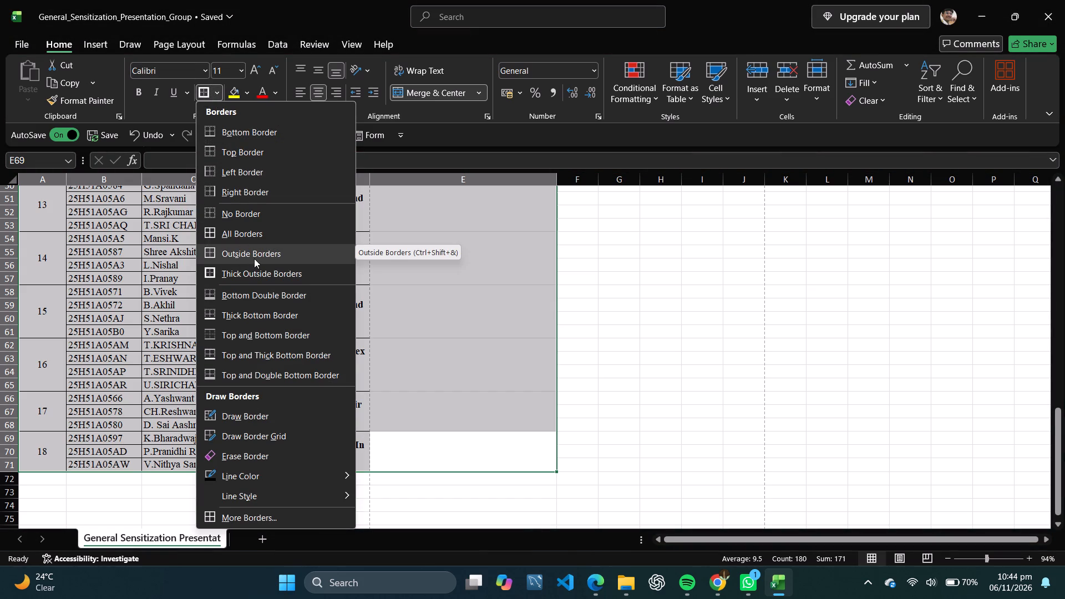
pyautogui.click(267, 233)
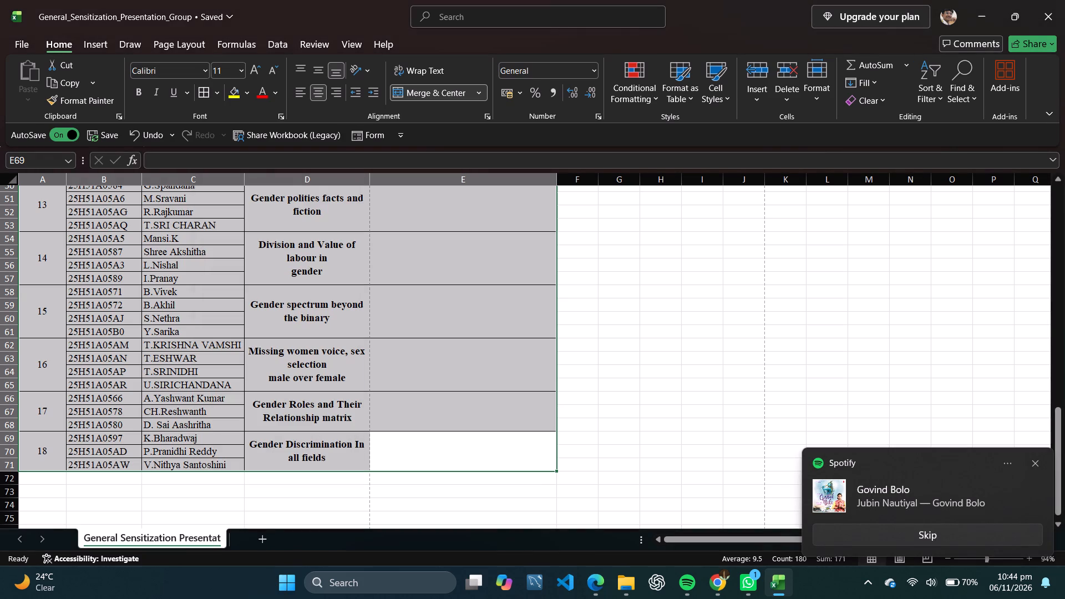
pyautogui.click(652, 348)
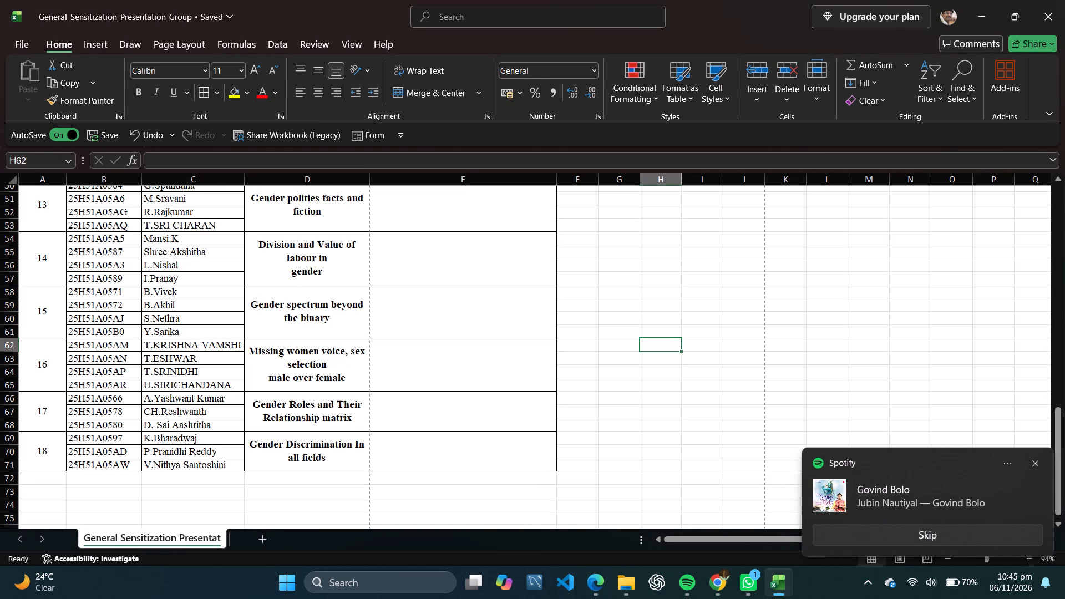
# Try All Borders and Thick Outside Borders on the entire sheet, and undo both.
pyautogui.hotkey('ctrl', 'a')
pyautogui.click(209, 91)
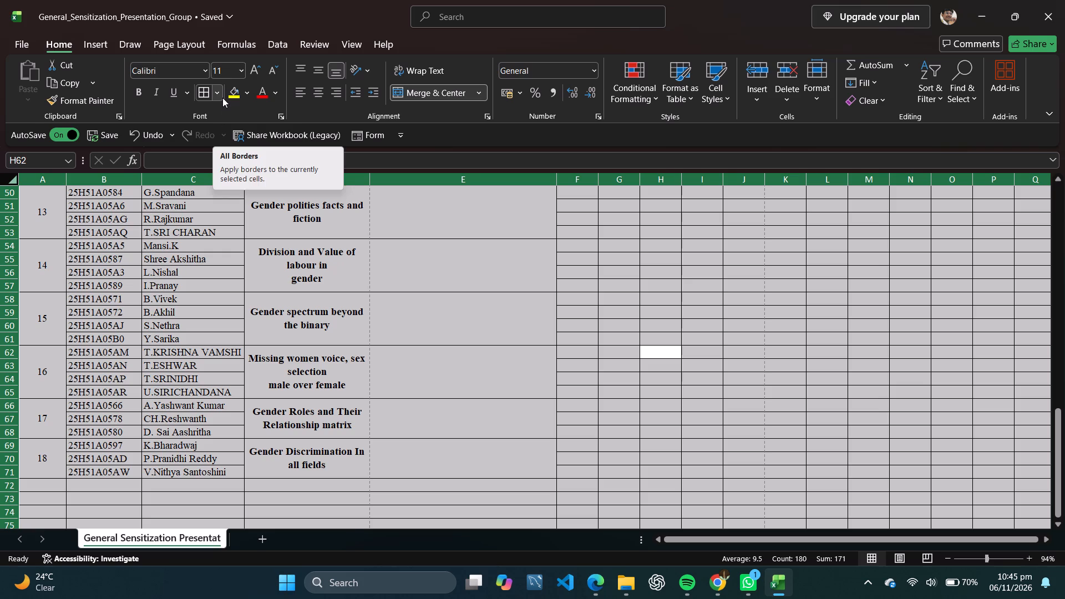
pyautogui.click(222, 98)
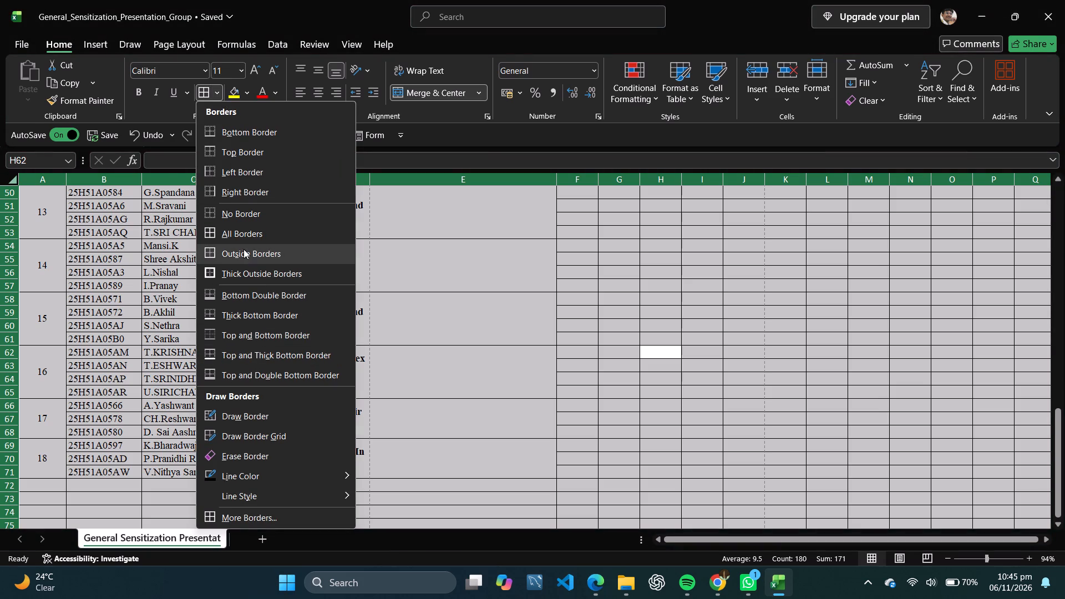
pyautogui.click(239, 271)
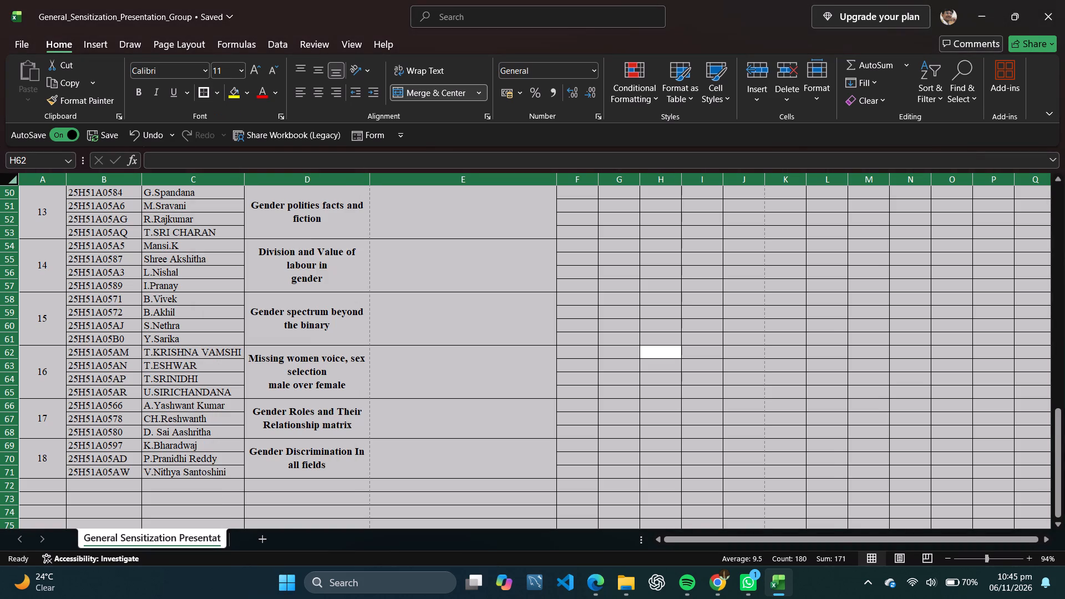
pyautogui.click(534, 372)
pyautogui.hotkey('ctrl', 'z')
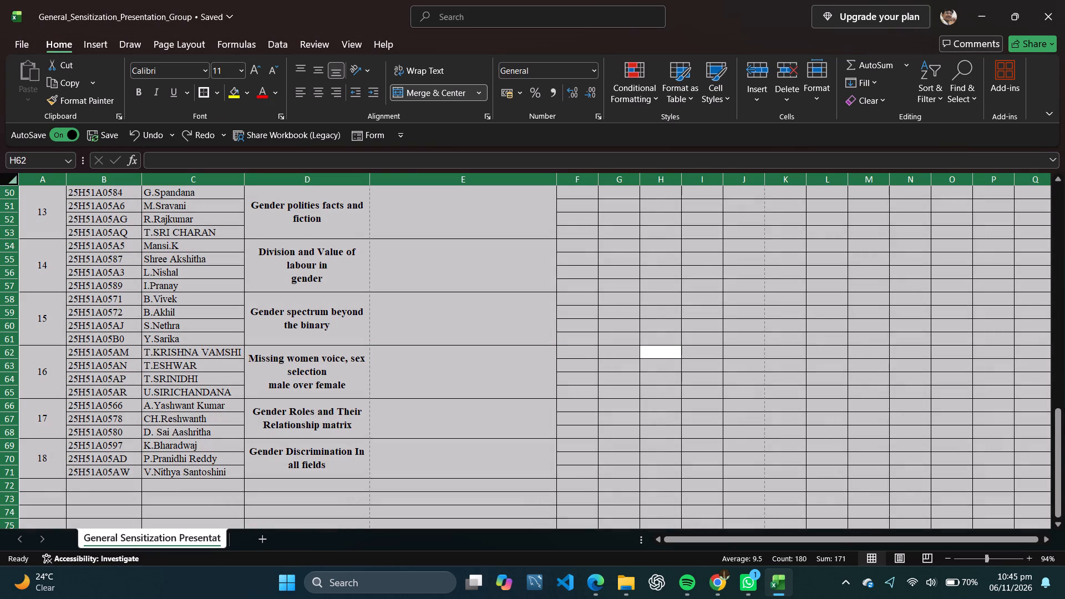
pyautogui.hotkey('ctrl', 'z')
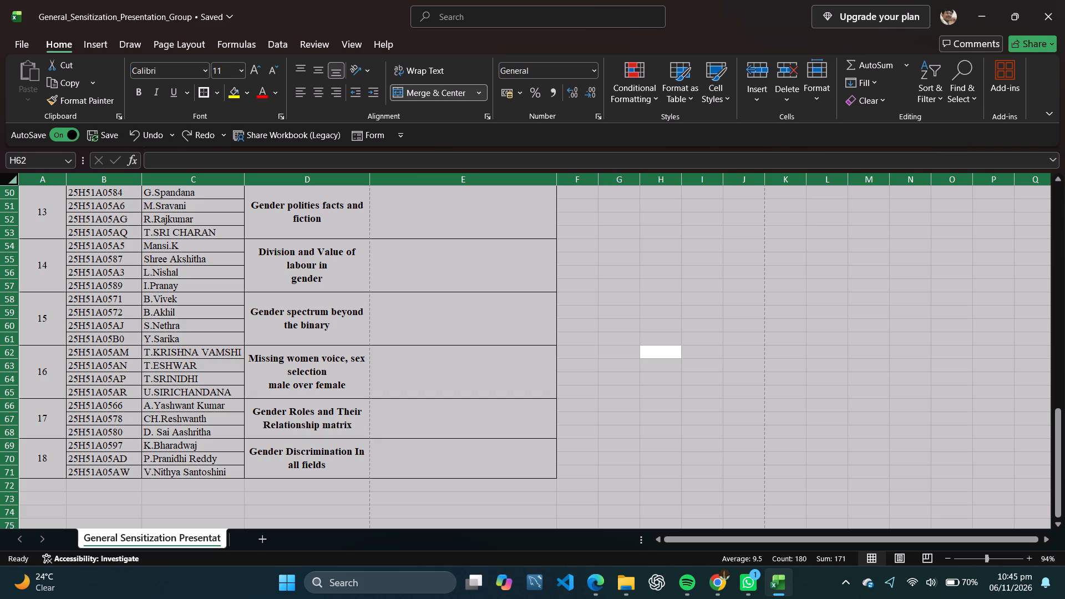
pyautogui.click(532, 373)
# Set the font of the whole table, including column E, to Times New Roman.
pyautogui.click(472, 453)
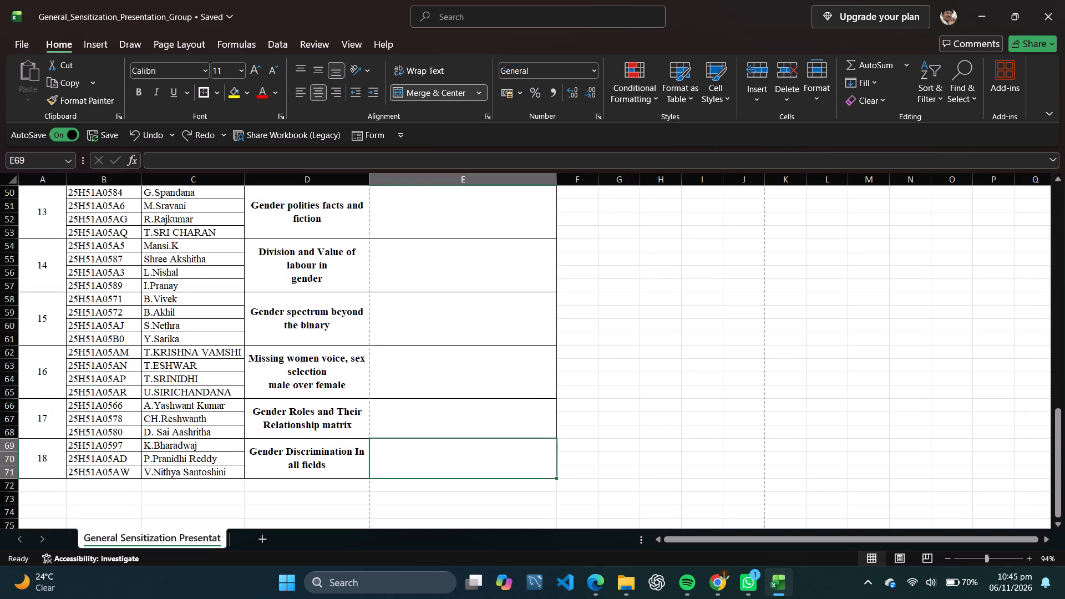
pyautogui.hotkey('ctrl', 'a')
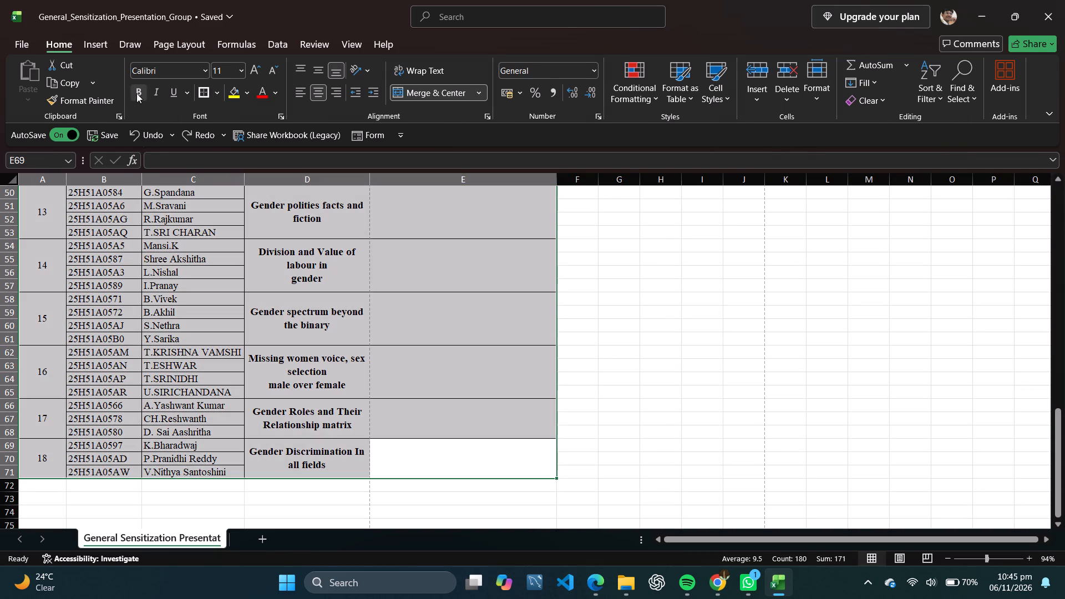
pyautogui.click(205, 72)
pyautogui.write('ti')
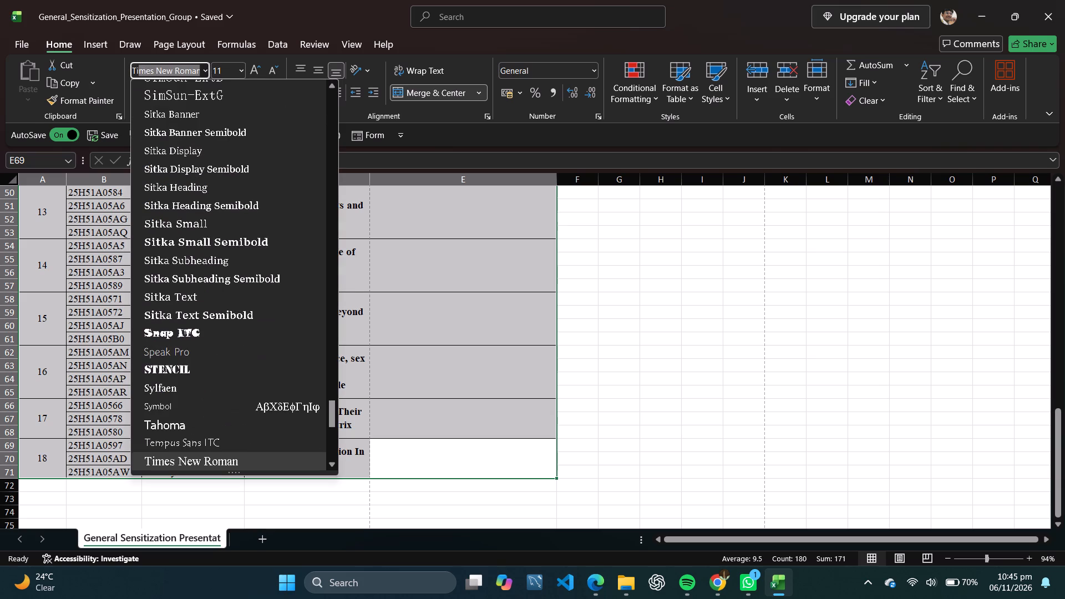
pyautogui.press('Return')
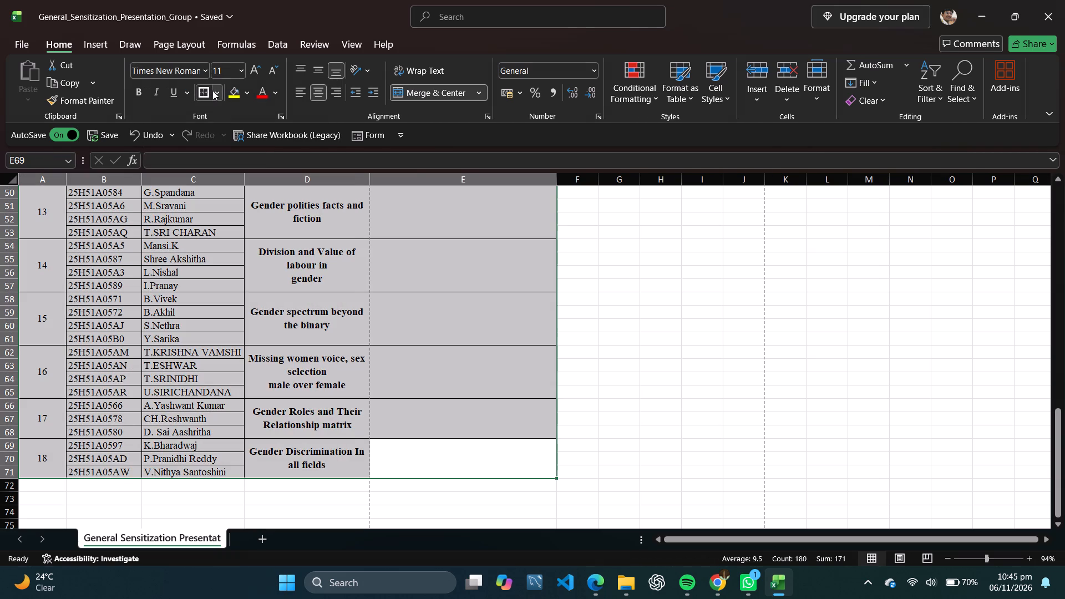
# Apply Thick Outside Borders around the whole table.
pyautogui.click(212, 90)
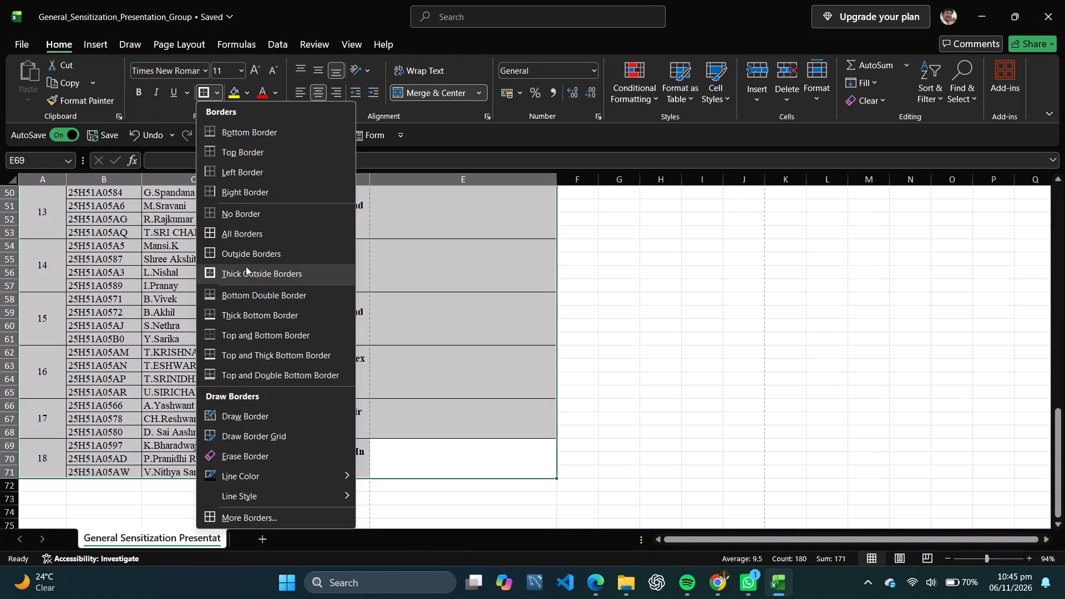
pyautogui.click(246, 270)
pyautogui.click(504, 449)
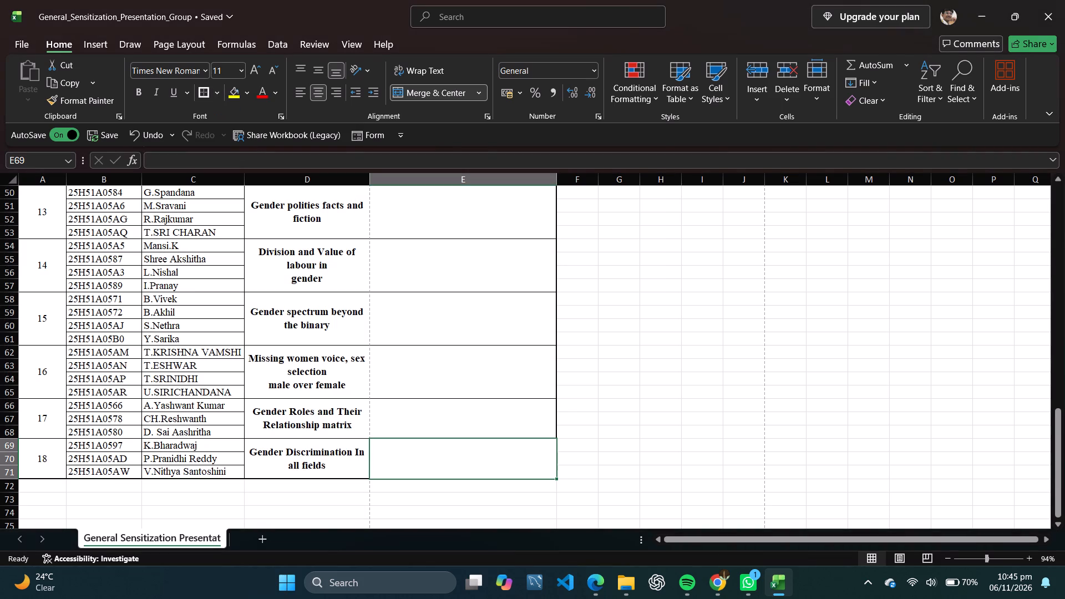
# Look through the whole table to check its borders and column E's merged cells for each team.
pyautogui.scroll(-1, 497, 419)
pyautogui.scroll(11, 501, 424)
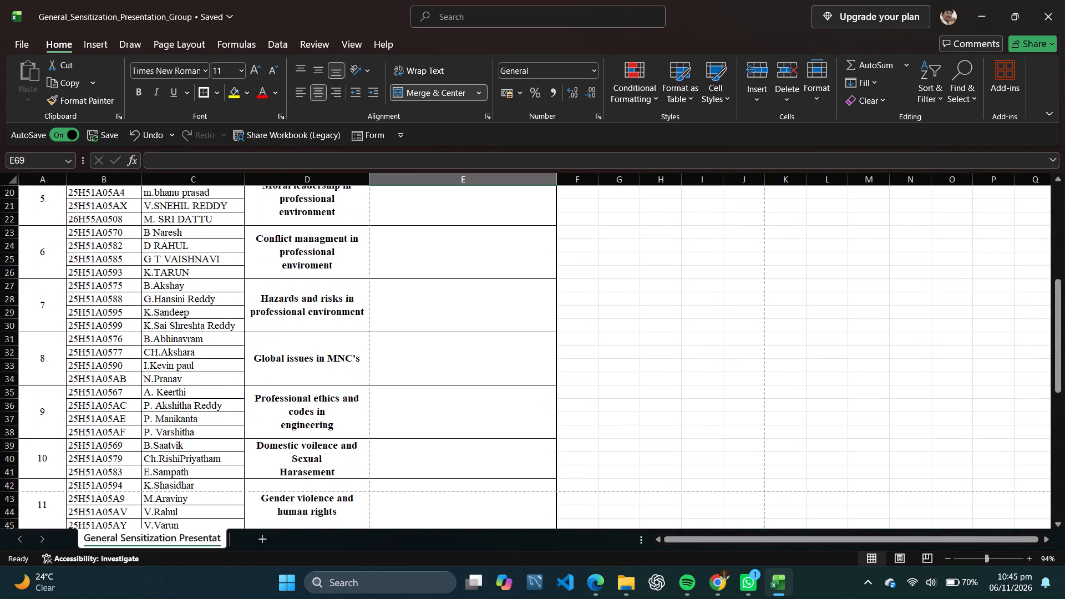
pyautogui.scroll(6, 108, 465)
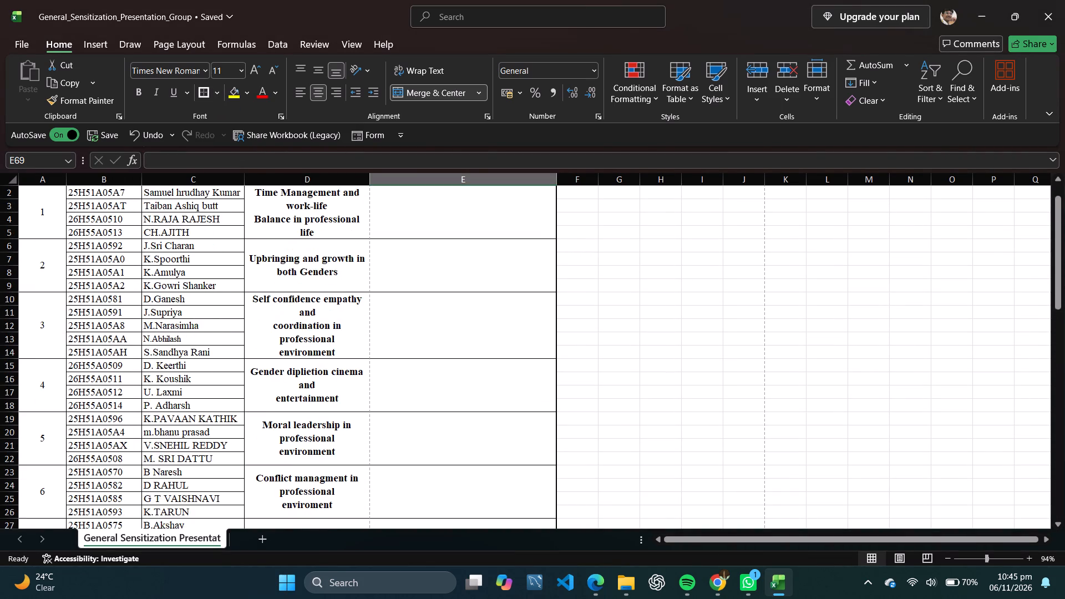
pyautogui.scroll(5, 135, 448)
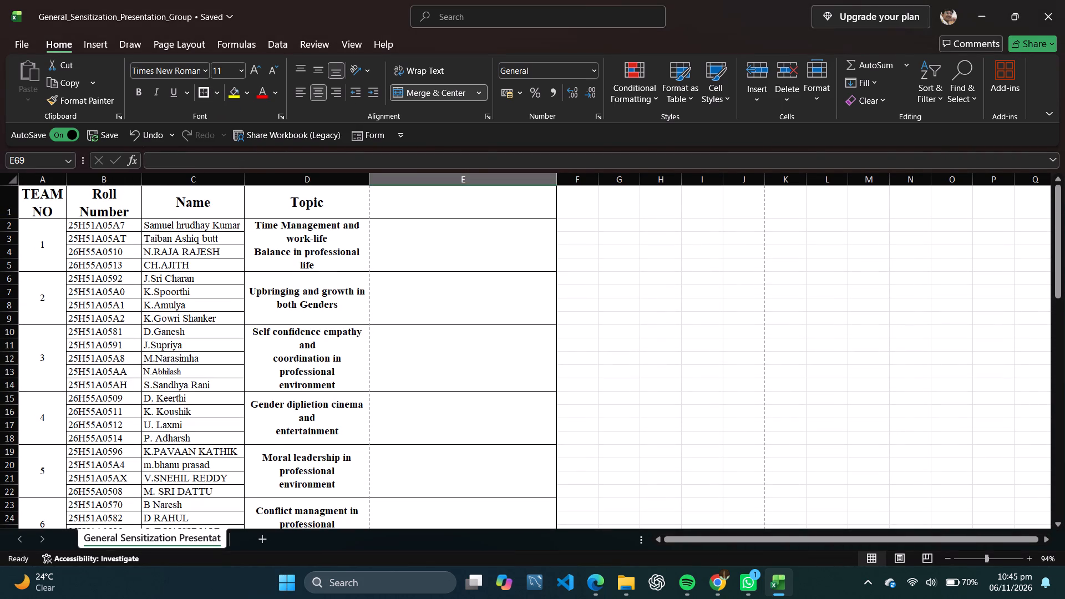
pyautogui.click(13, 219)
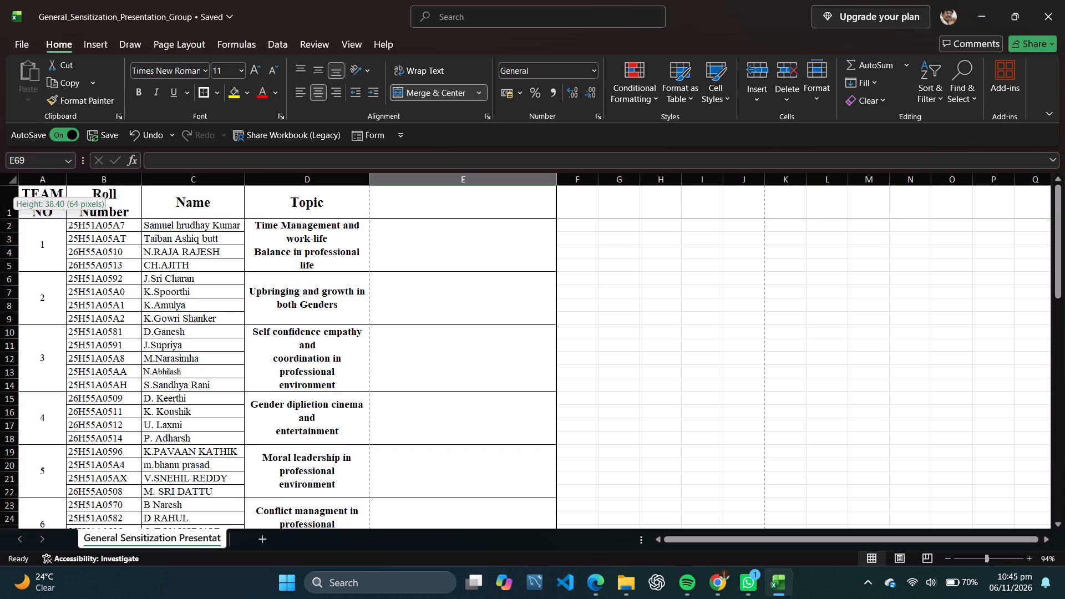
pyautogui.scroll(-10, 231, 258)
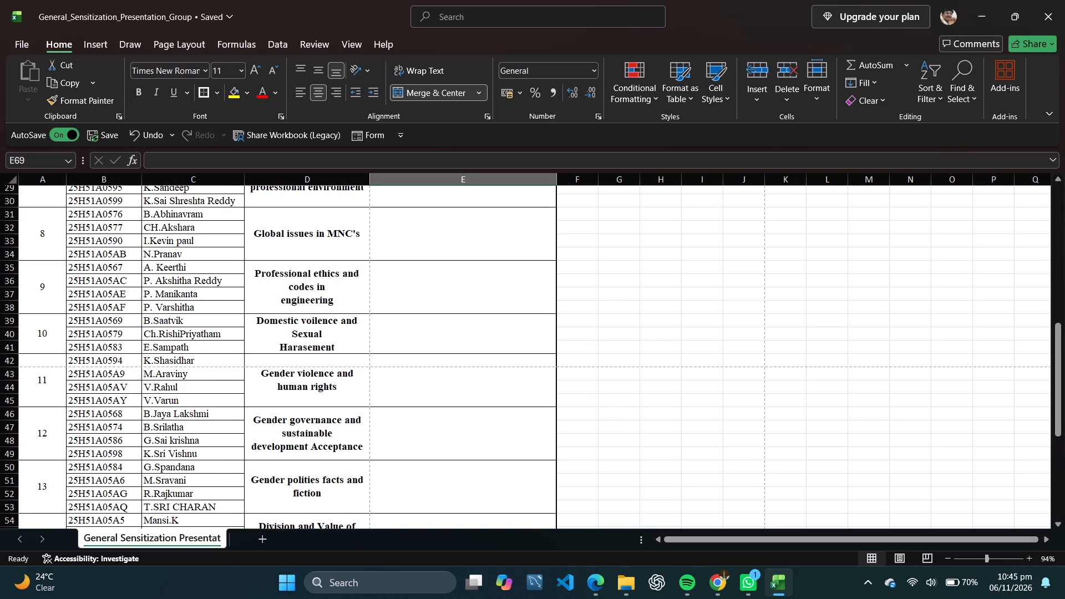
pyautogui.scroll(4, 412, 364)
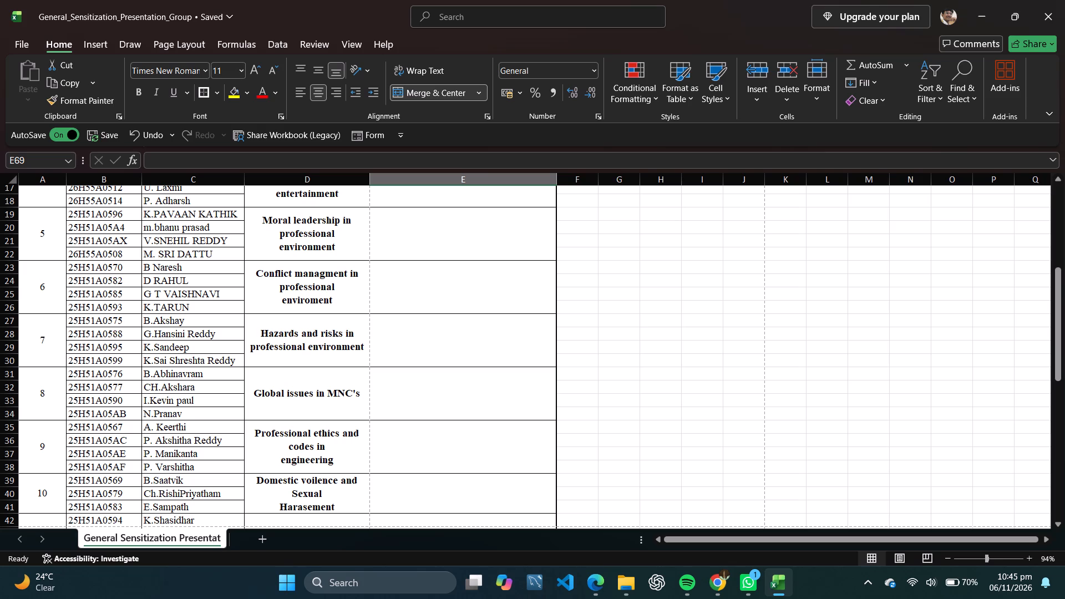
# Arrange the Excel workbook and the GS (Responses) Google Sheet side by side, each filling half the screen.
pyautogui.moveTo(689, 0); pyautogui.dragTo(479, 106)
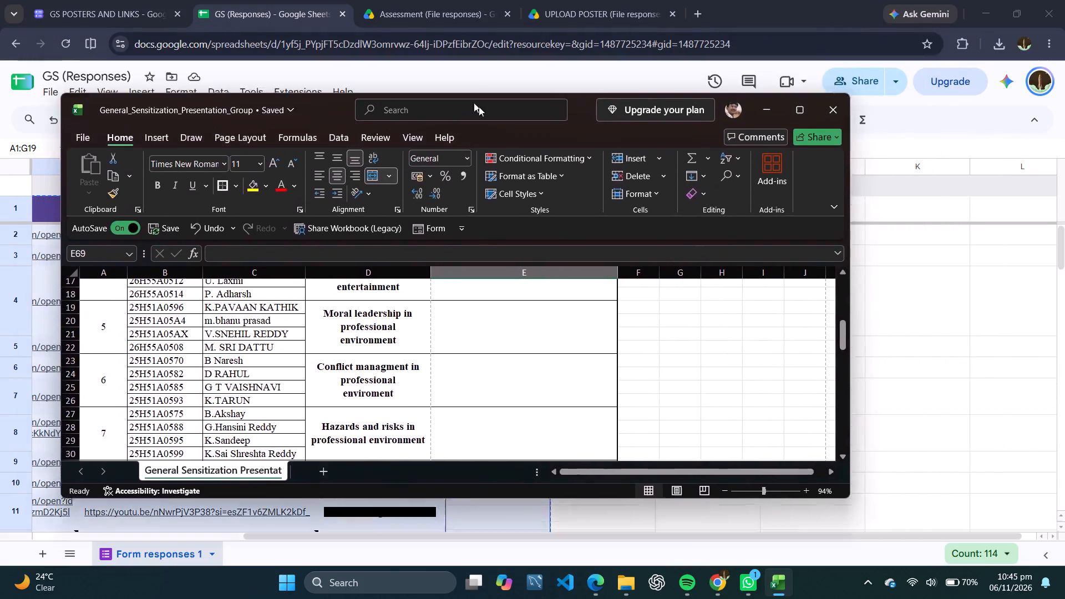
pyautogui.moveTo(479, 106); pyautogui.dragTo(489, 148)
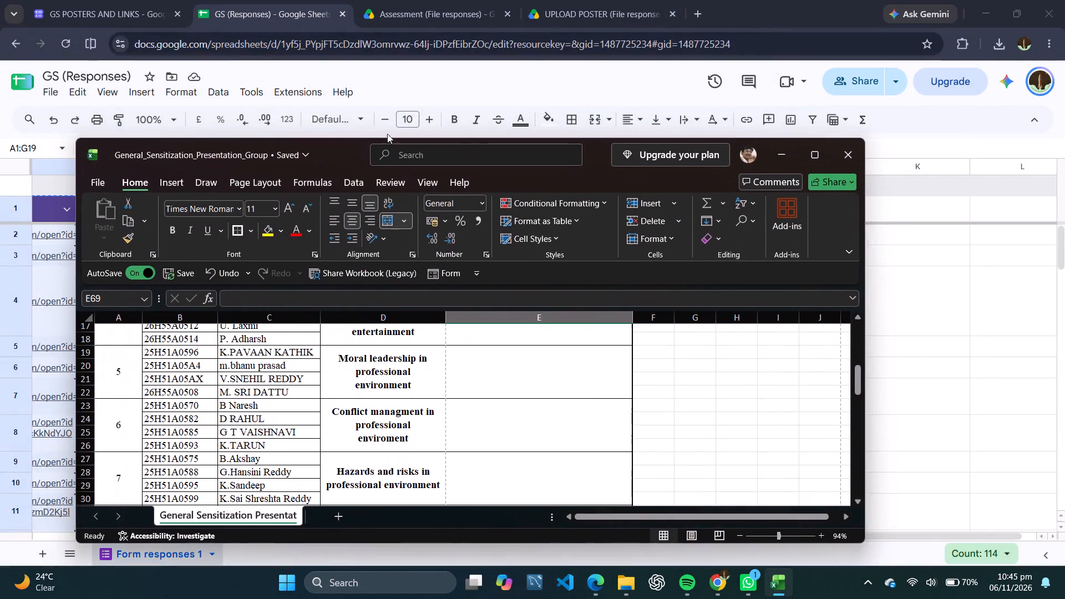
pyautogui.moveTo(329, 156); pyautogui.dragTo(468, 48)
pyautogui.click(262, 103)
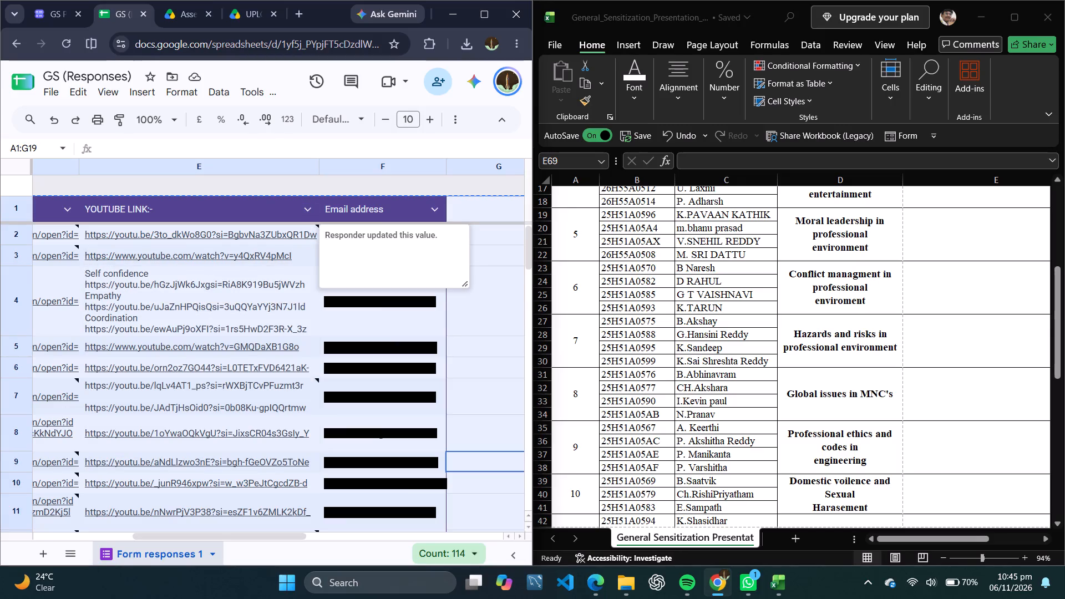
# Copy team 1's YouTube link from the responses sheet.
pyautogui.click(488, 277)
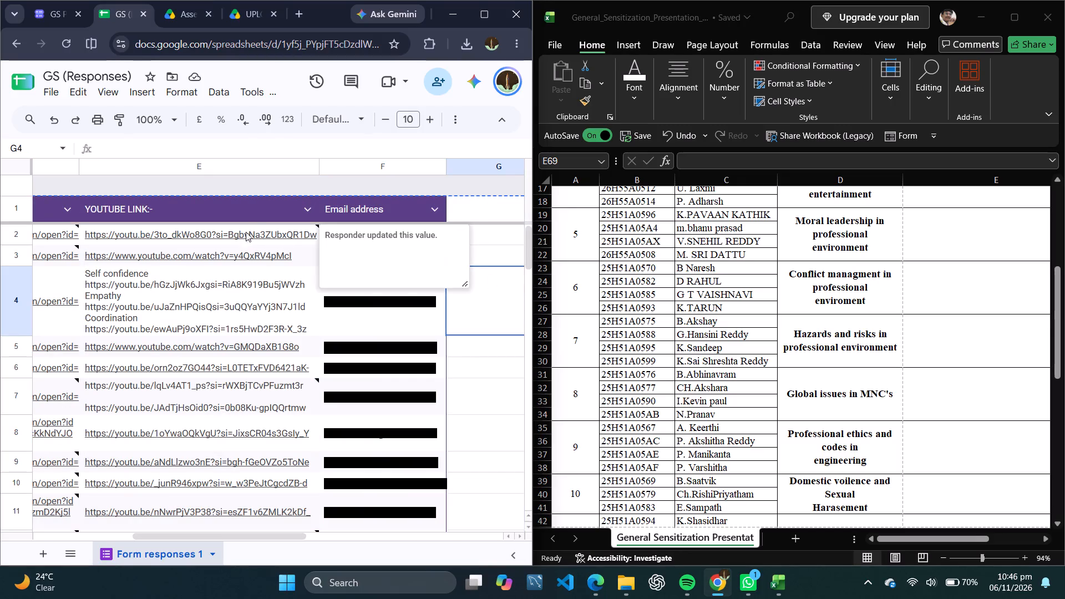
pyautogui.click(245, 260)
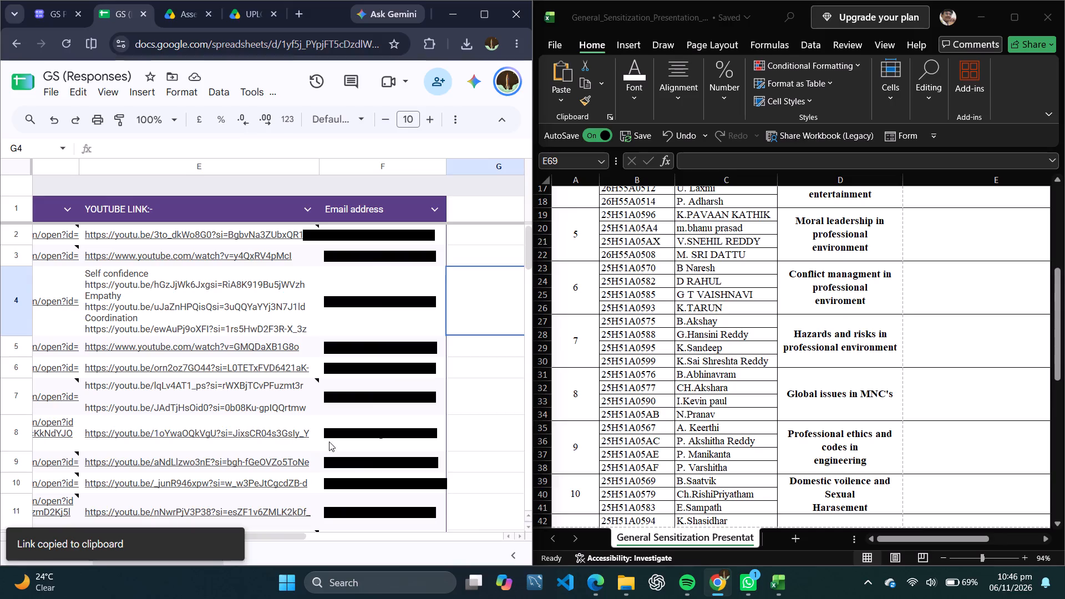
# Bring the responses sheet's team number, poster and YouTube link columns into view and hide its menu header for more room.
pyautogui.moveTo(297, 538); pyautogui.dragTo(424, 566)
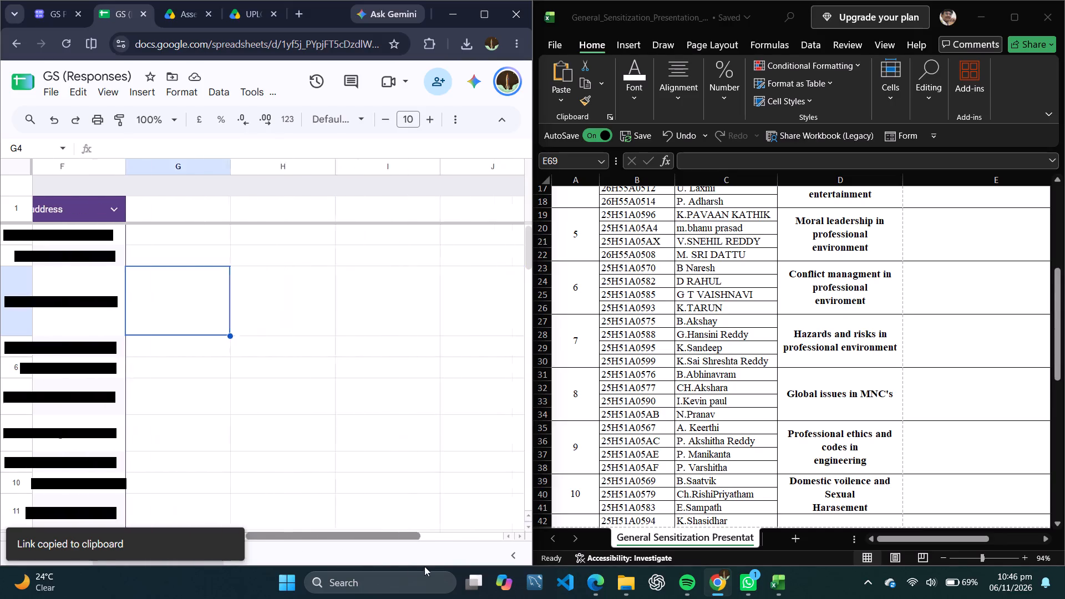
pyautogui.moveTo(424, 566); pyautogui.dragTo(227, 538)
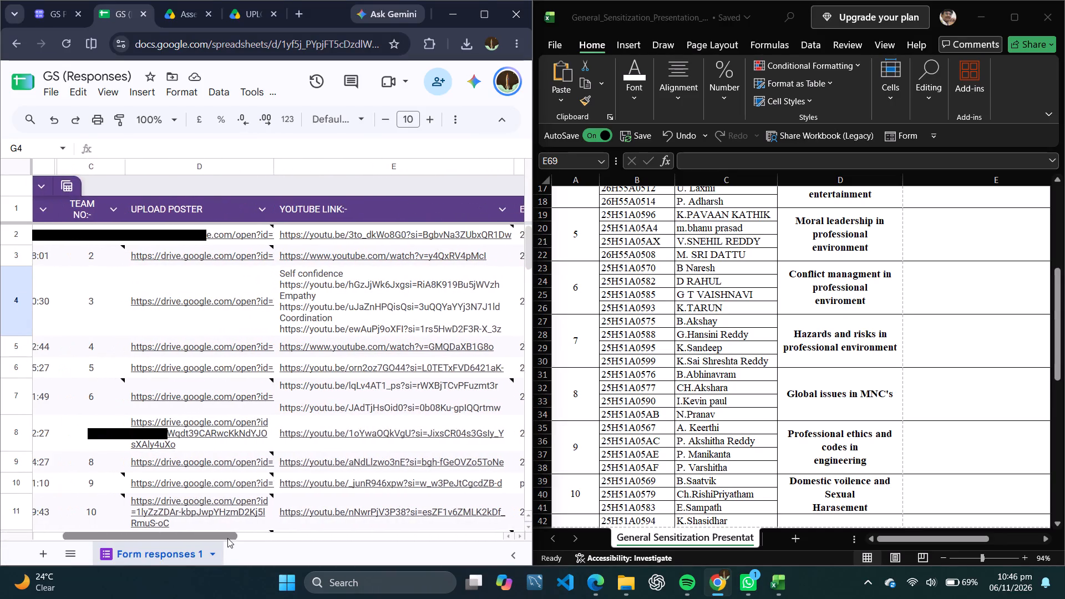
pyautogui.moveTo(227, 538); pyautogui.dragTo(226, 539)
pyautogui.scroll(-1, 367, 322)
pyautogui.scroll(1, 367, 322)
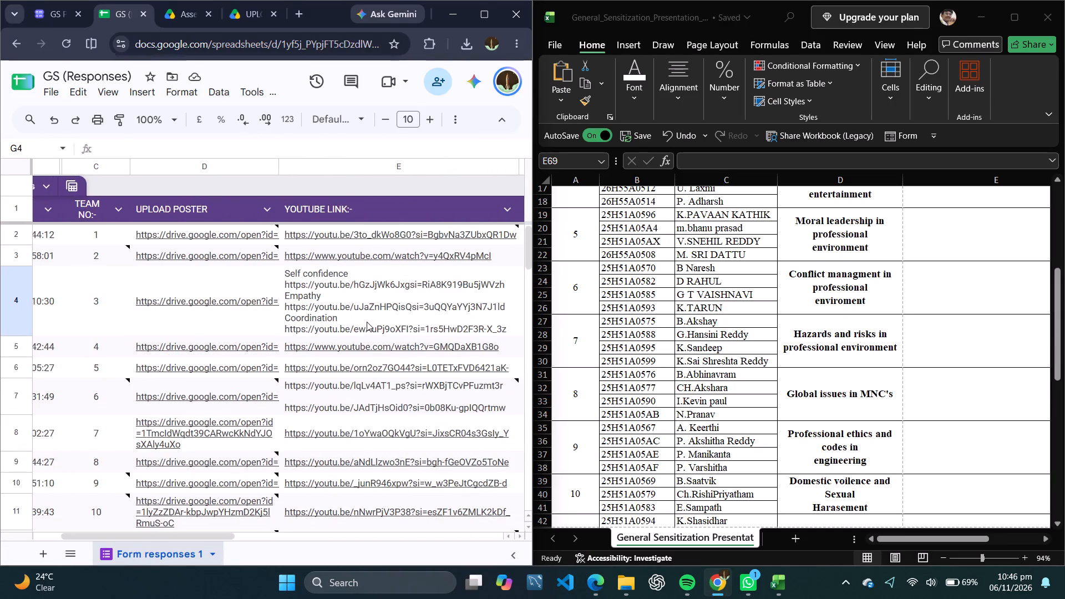
pyautogui.click(500, 121)
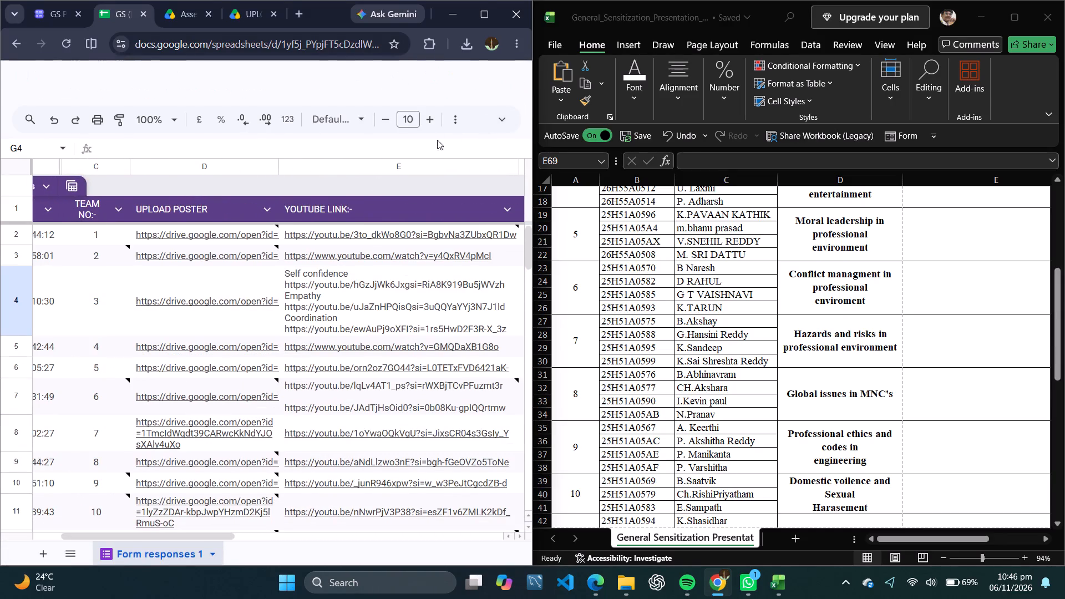
pyautogui.scroll(-1, 364, 145)
pyautogui.scroll(1, 364, 145)
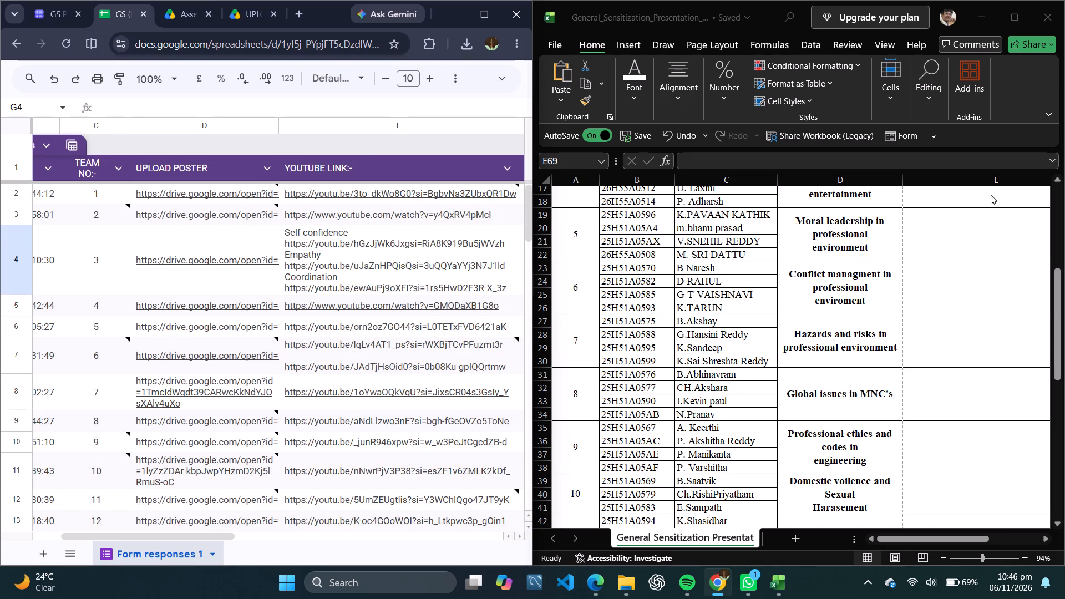
# Return the Excel sheet to its header row and swap the windows, placing Excel on the left half and the responses on the right.
pyautogui.moveTo(903, 536); pyautogui.dragTo(797, 539)
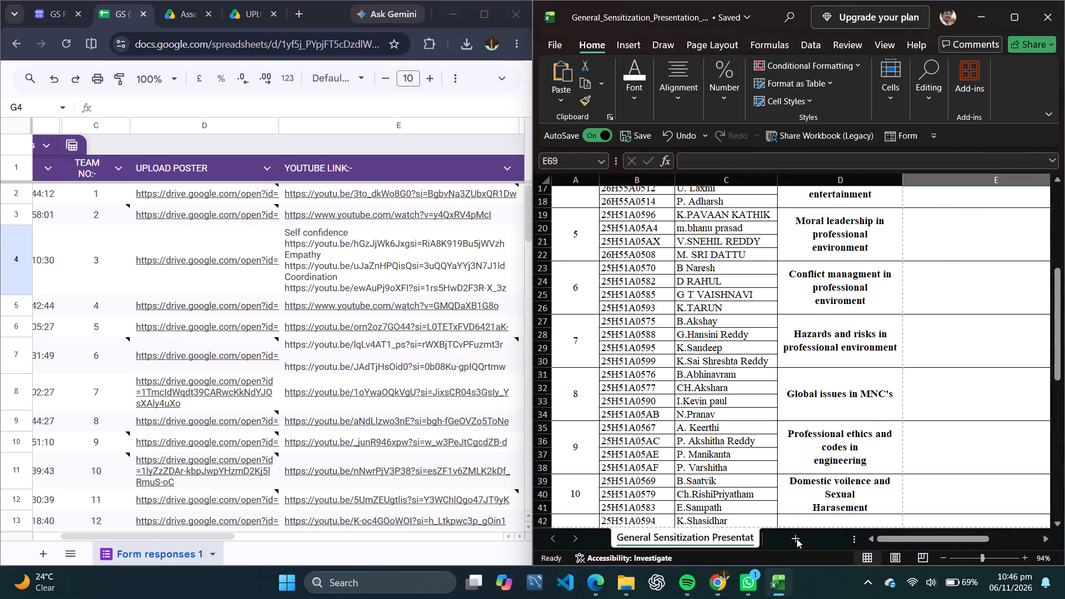
pyautogui.moveTo(797, 539); pyautogui.dragTo(760, 540)
pyautogui.scroll(4, 970, 398)
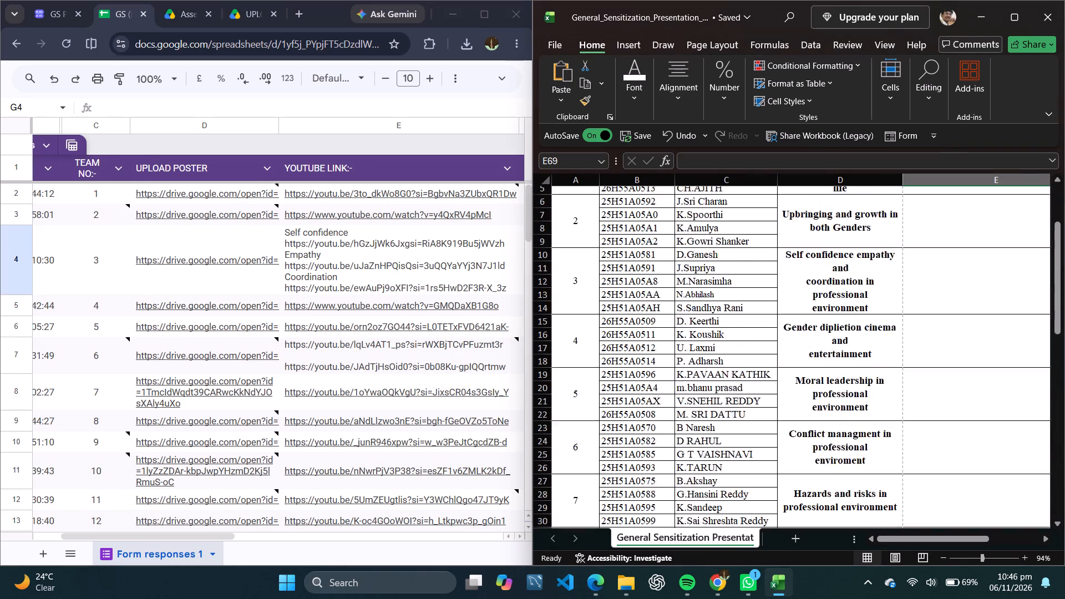
pyautogui.scroll(6, 965, 378)
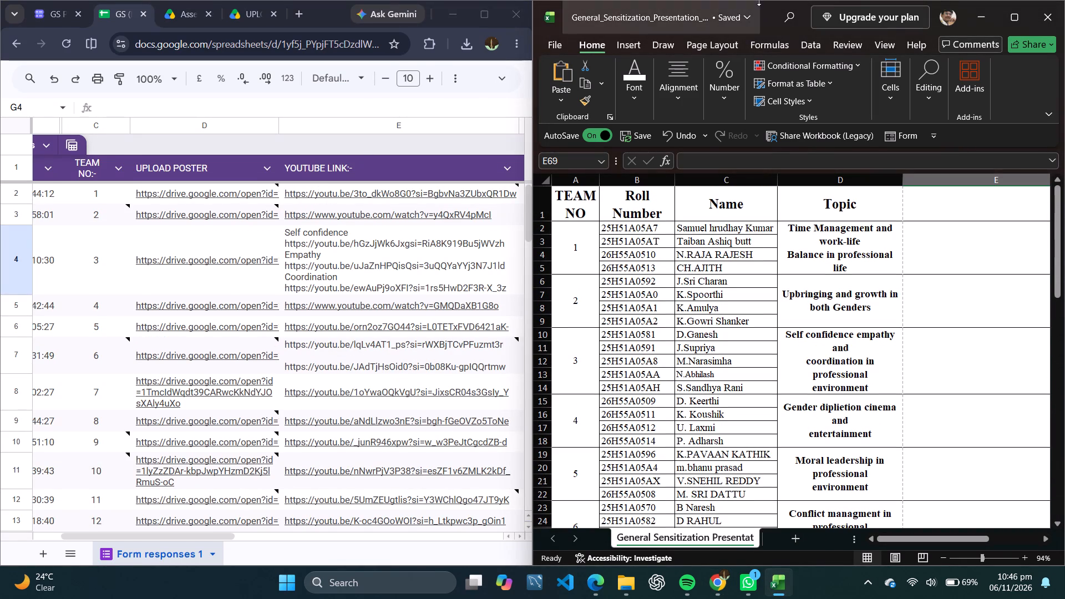
pyautogui.scroll(2, 987, 254)
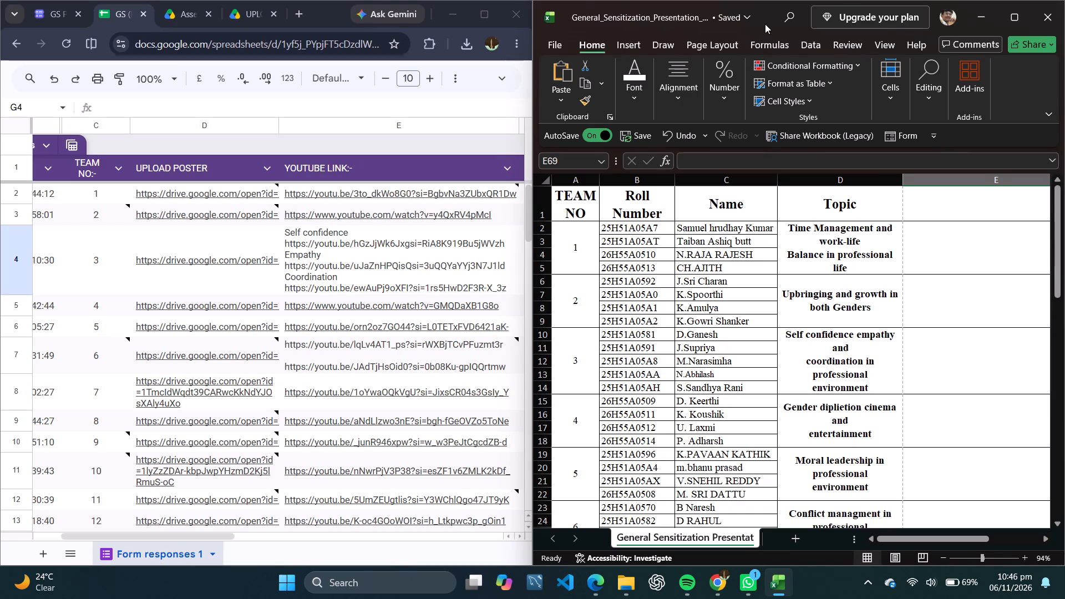
pyautogui.moveTo(765, 17); pyautogui.dragTo(366, 31)
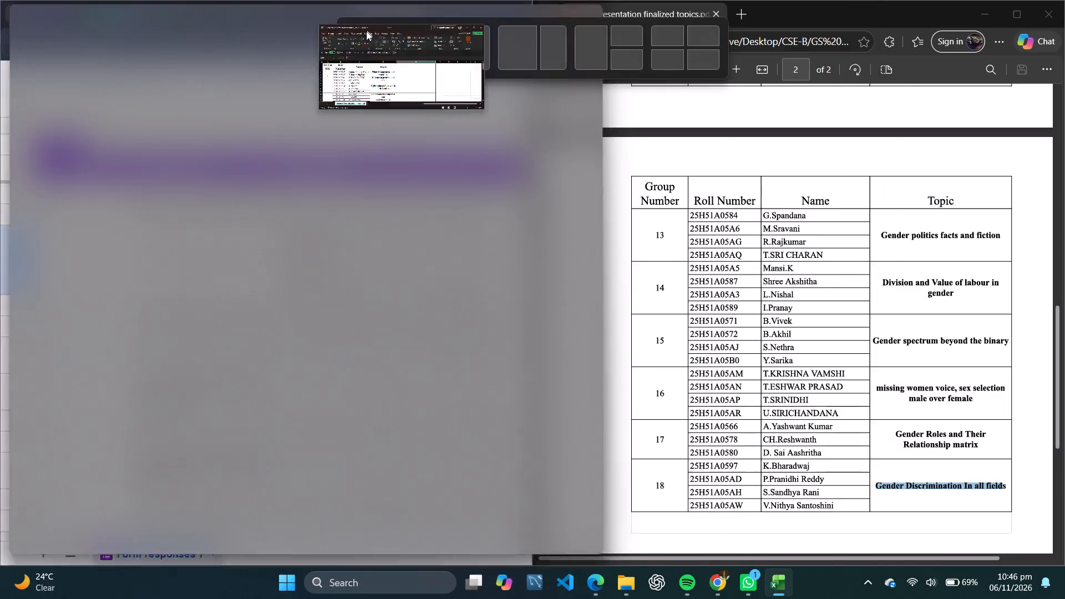
pyautogui.moveTo(366, 31); pyautogui.dragTo(357, 40)
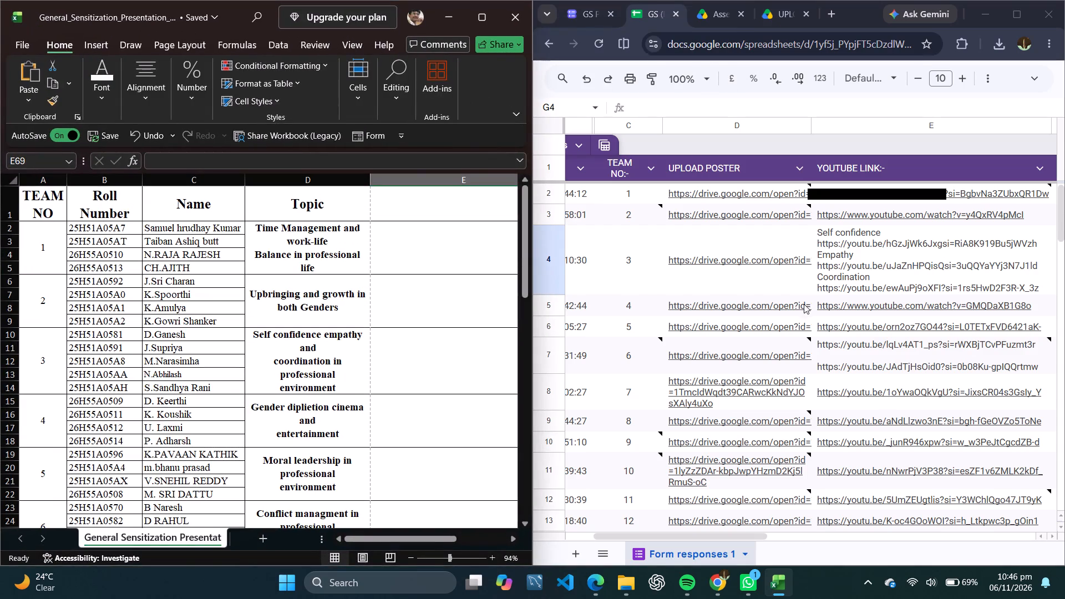
# Copy team 1's YouTube link from the responses sheet and paste it into cell E1 of the Excel sheet.
pyautogui.moveTo(736, 534); pyautogui.dragTo(777, 533)
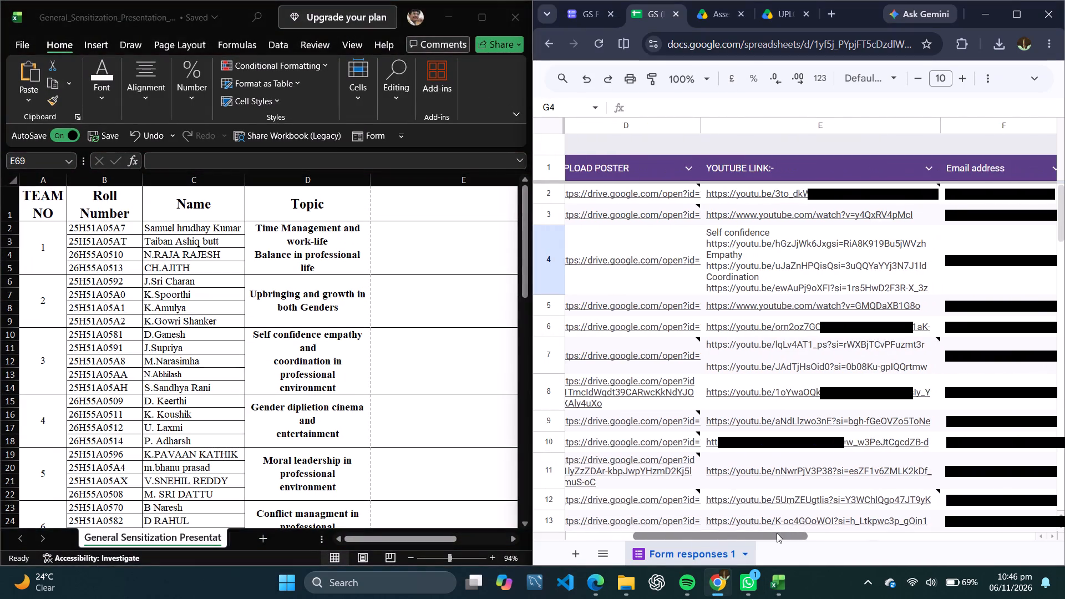
pyautogui.moveTo(777, 533); pyautogui.dragTo(825, 535)
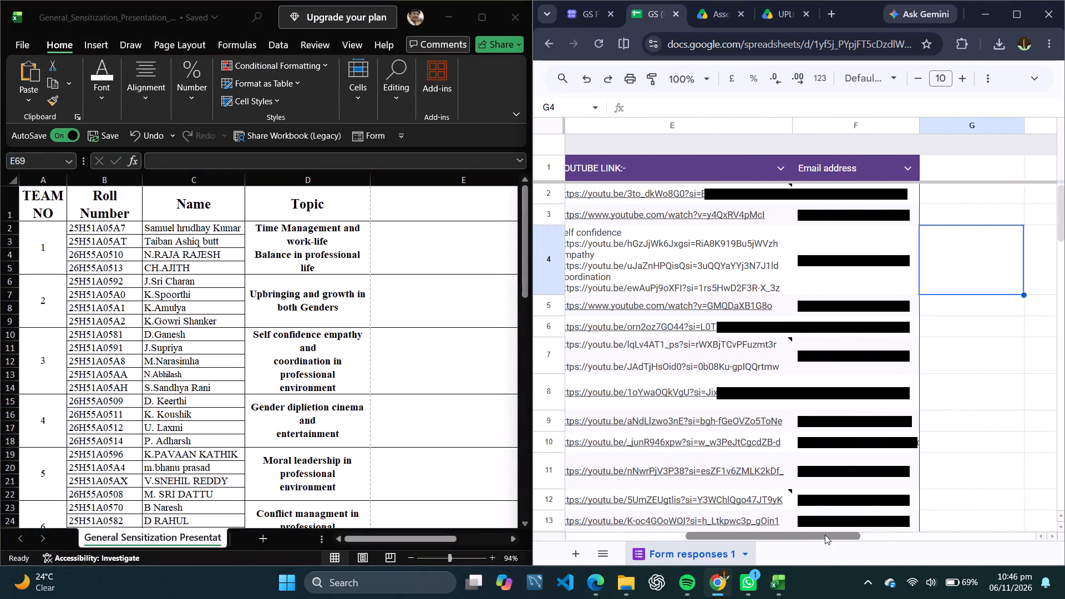
pyautogui.moveTo(825, 535); pyautogui.dragTo(825, 530)
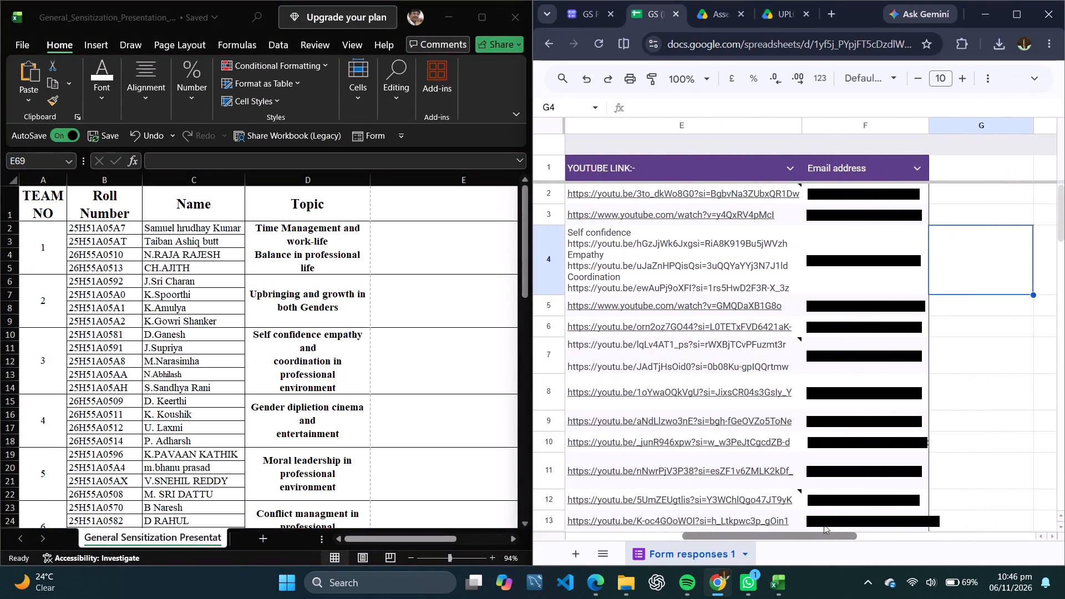
pyautogui.click(728, 216)
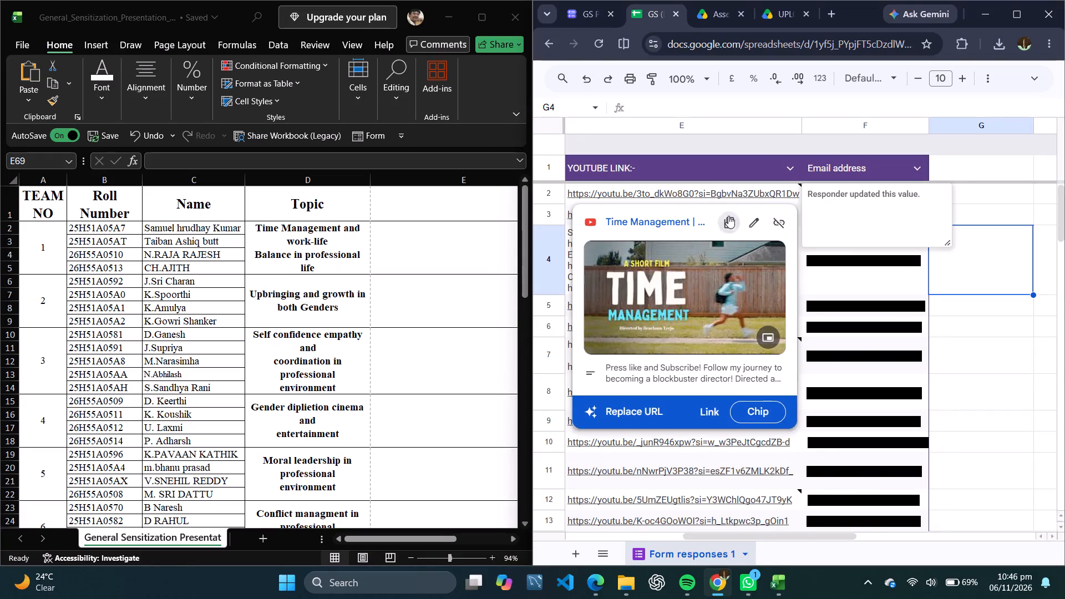
pyautogui.click(489, 202)
pyautogui.click(489, 202)
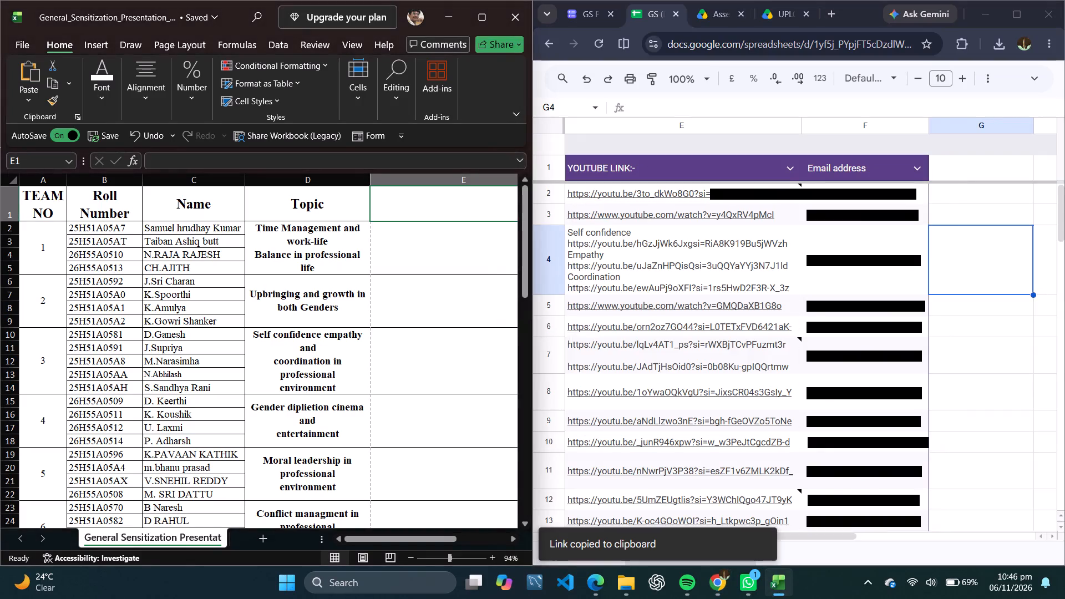
pyautogui.hotkey('ctrl', 'v')
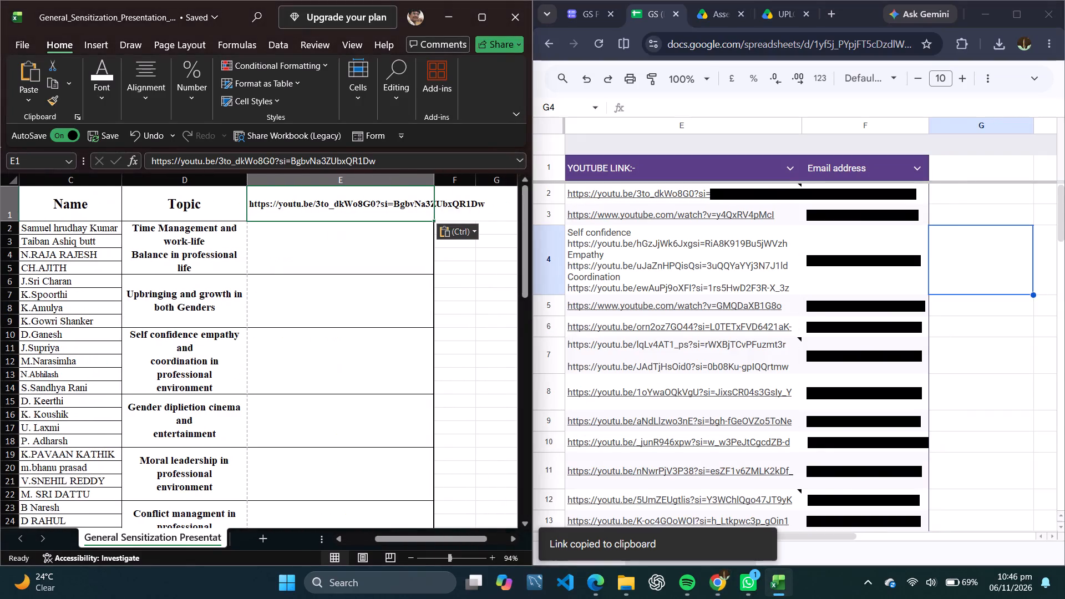
# Apply Wrap Text to the whole of column E.
pyautogui.click(364, 181)
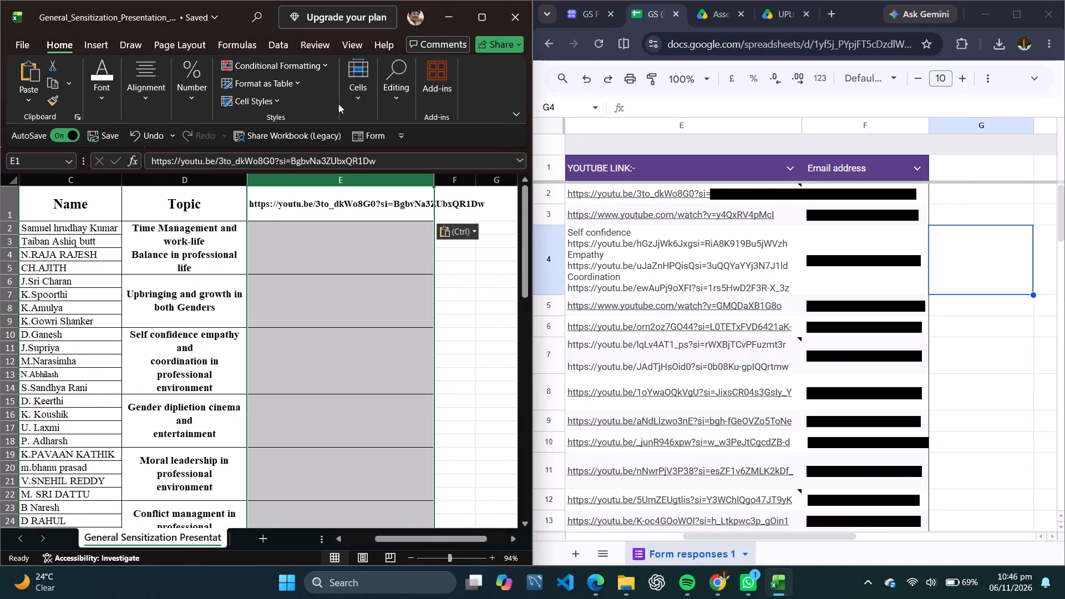
pyautogui.click(106, 108)
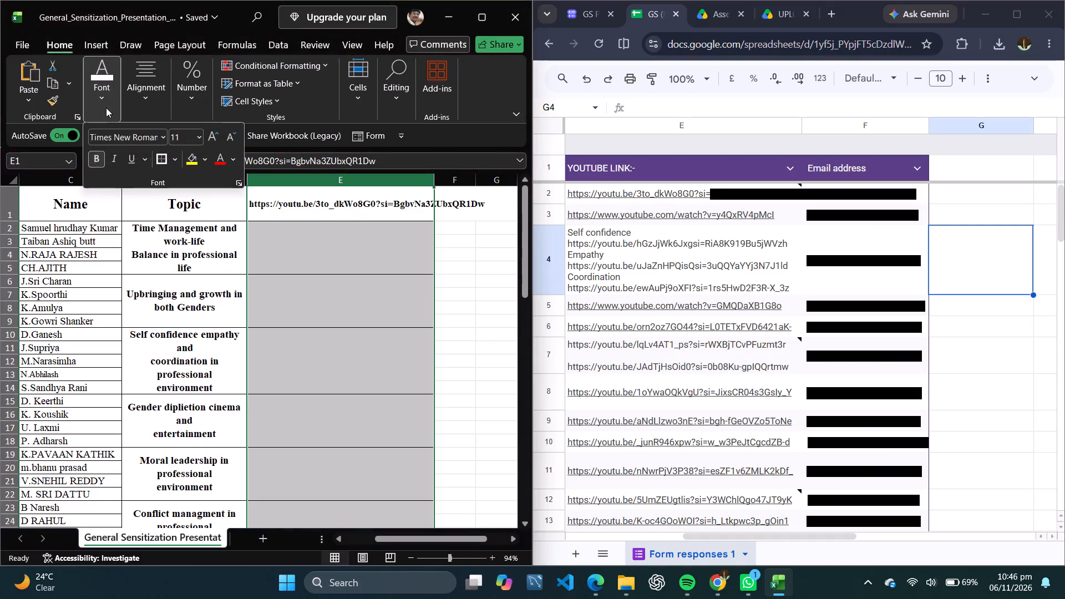
pyautogui.click(139, 105)
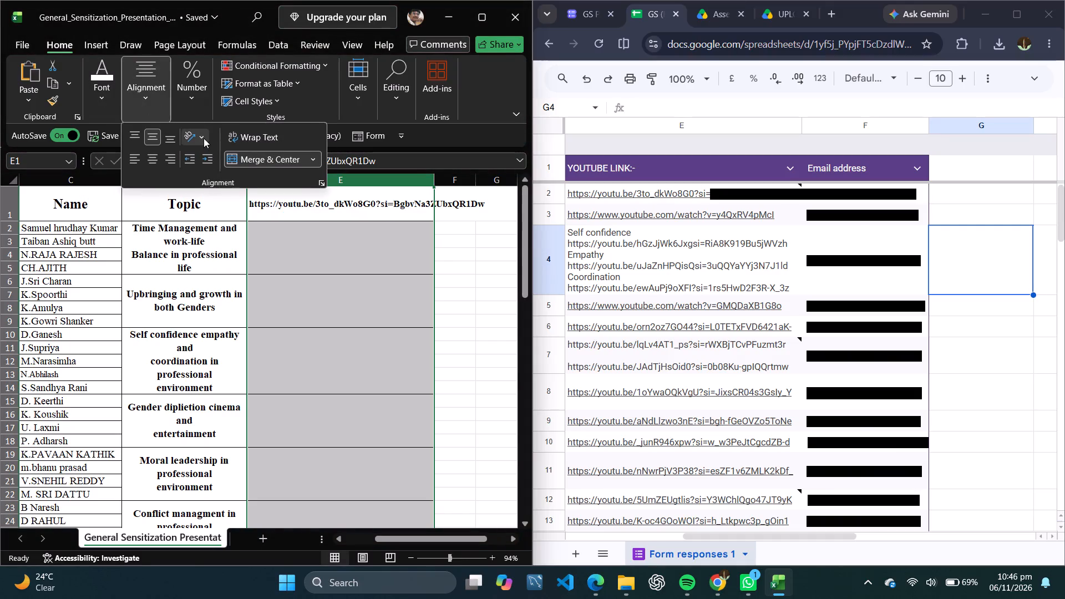
pyautogui.click(280, 131)
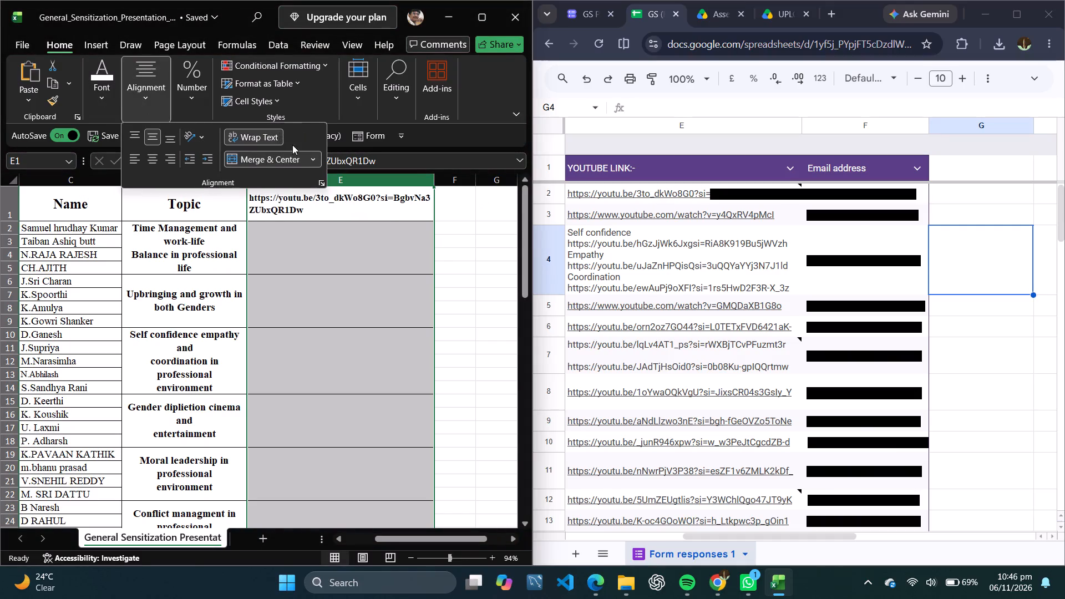
pyautogui.click(289, 260)
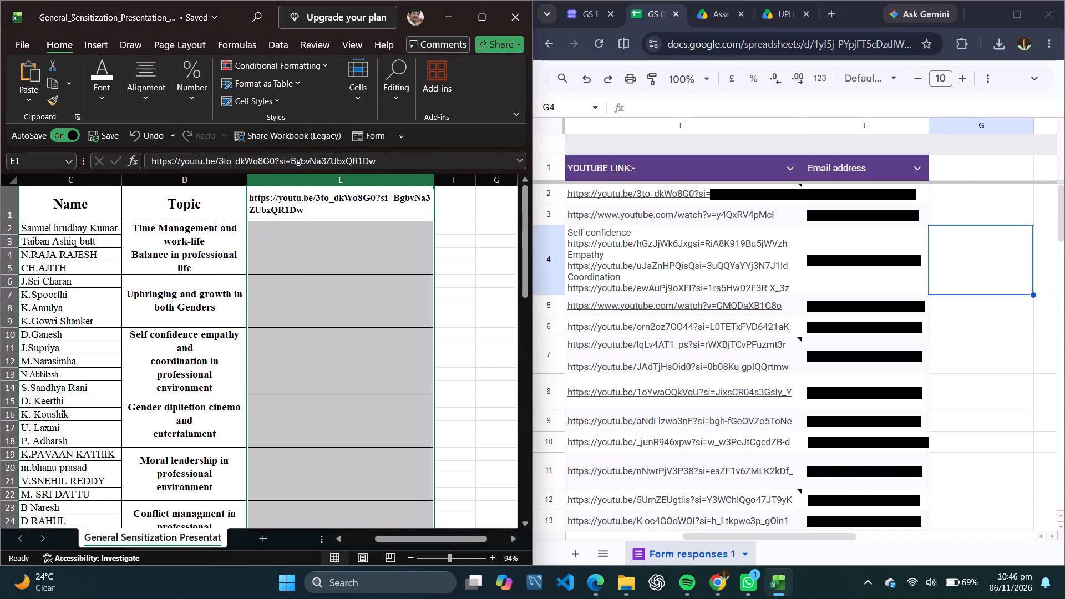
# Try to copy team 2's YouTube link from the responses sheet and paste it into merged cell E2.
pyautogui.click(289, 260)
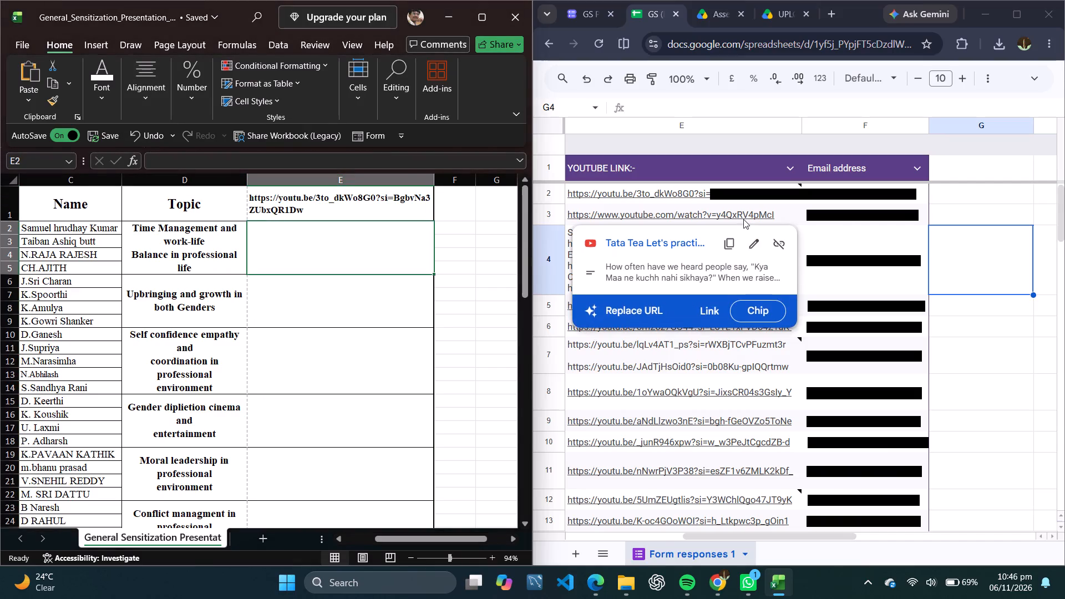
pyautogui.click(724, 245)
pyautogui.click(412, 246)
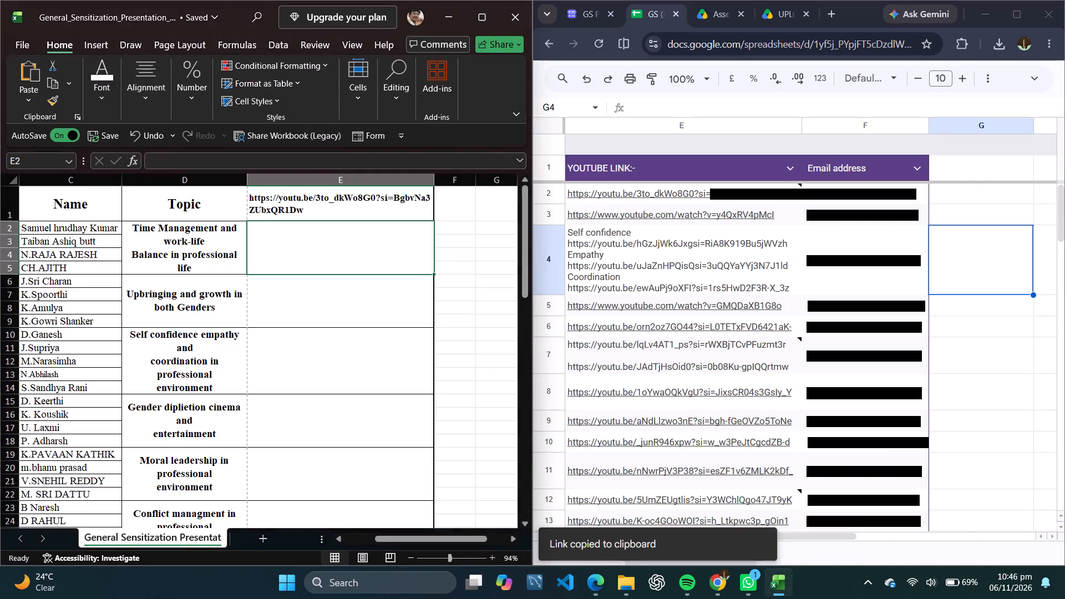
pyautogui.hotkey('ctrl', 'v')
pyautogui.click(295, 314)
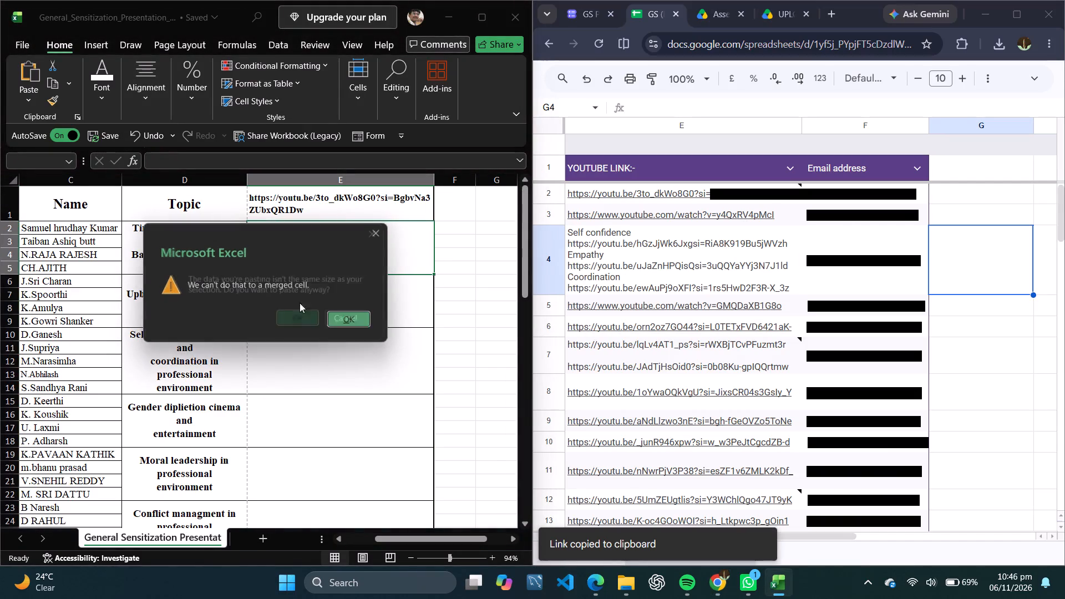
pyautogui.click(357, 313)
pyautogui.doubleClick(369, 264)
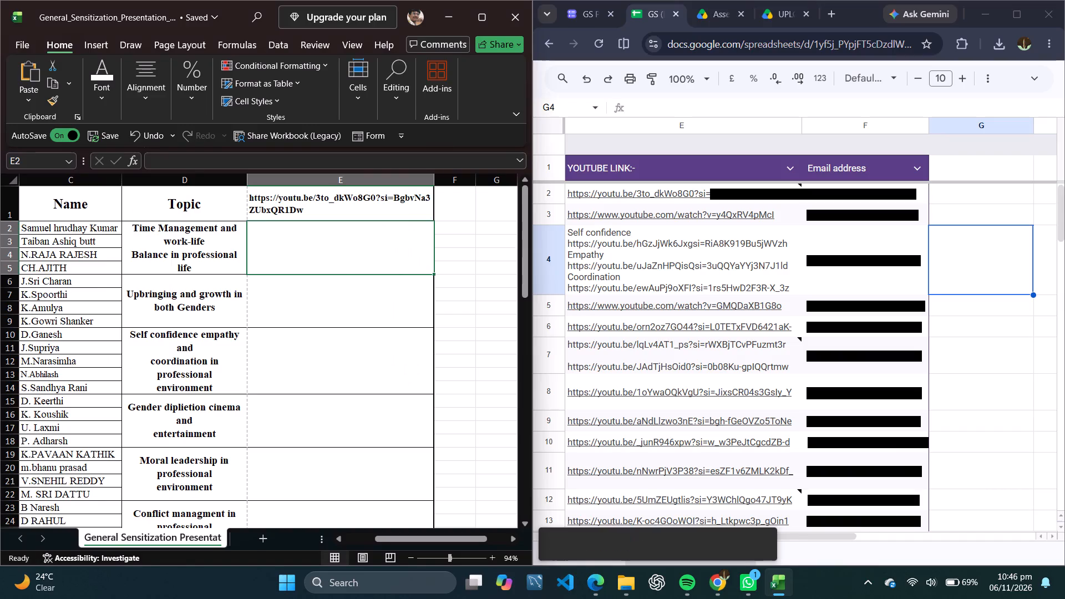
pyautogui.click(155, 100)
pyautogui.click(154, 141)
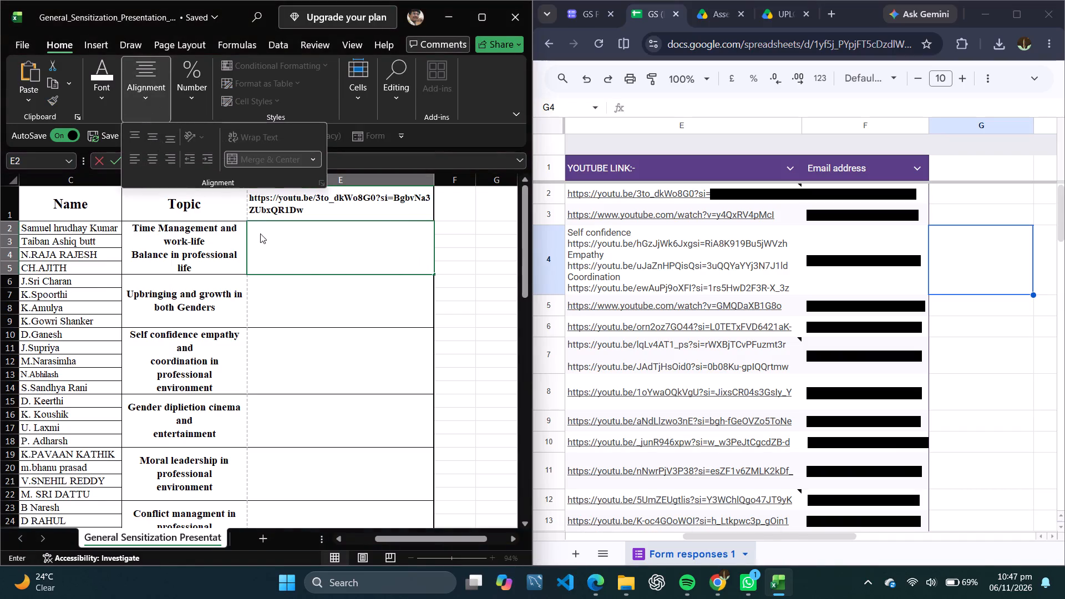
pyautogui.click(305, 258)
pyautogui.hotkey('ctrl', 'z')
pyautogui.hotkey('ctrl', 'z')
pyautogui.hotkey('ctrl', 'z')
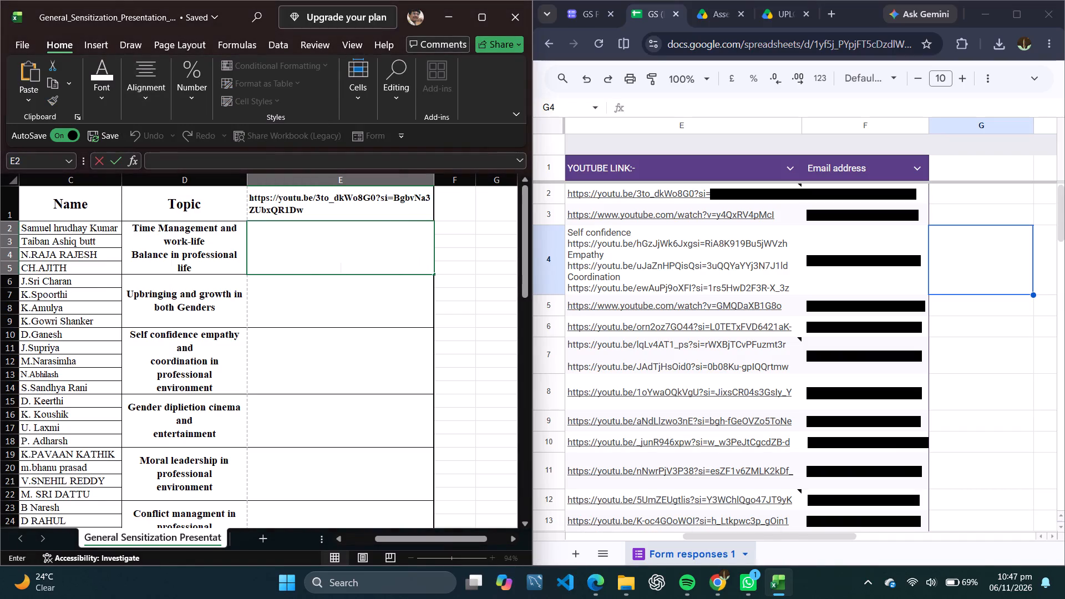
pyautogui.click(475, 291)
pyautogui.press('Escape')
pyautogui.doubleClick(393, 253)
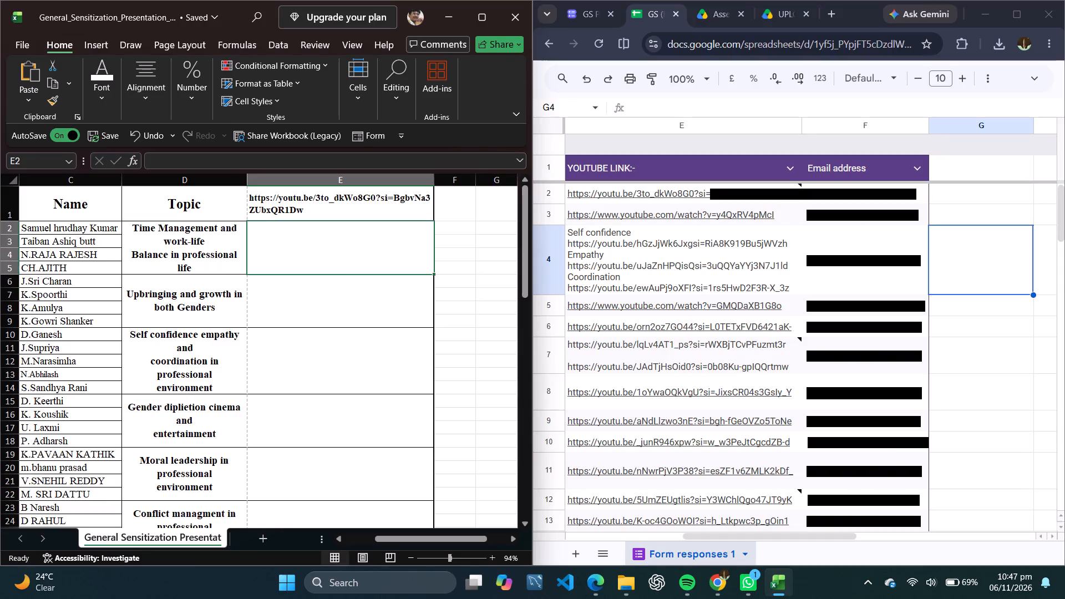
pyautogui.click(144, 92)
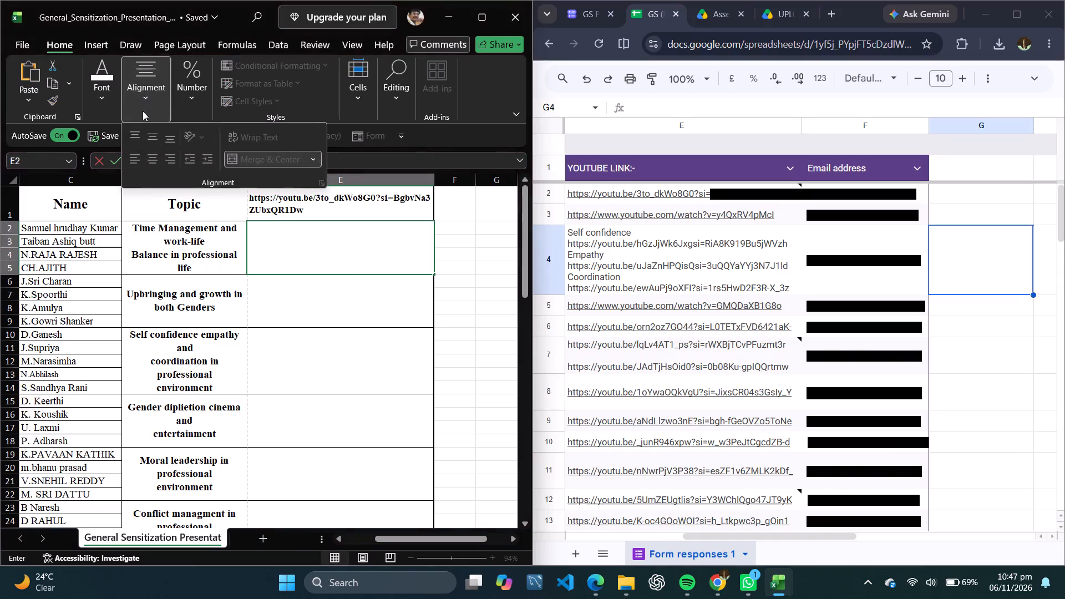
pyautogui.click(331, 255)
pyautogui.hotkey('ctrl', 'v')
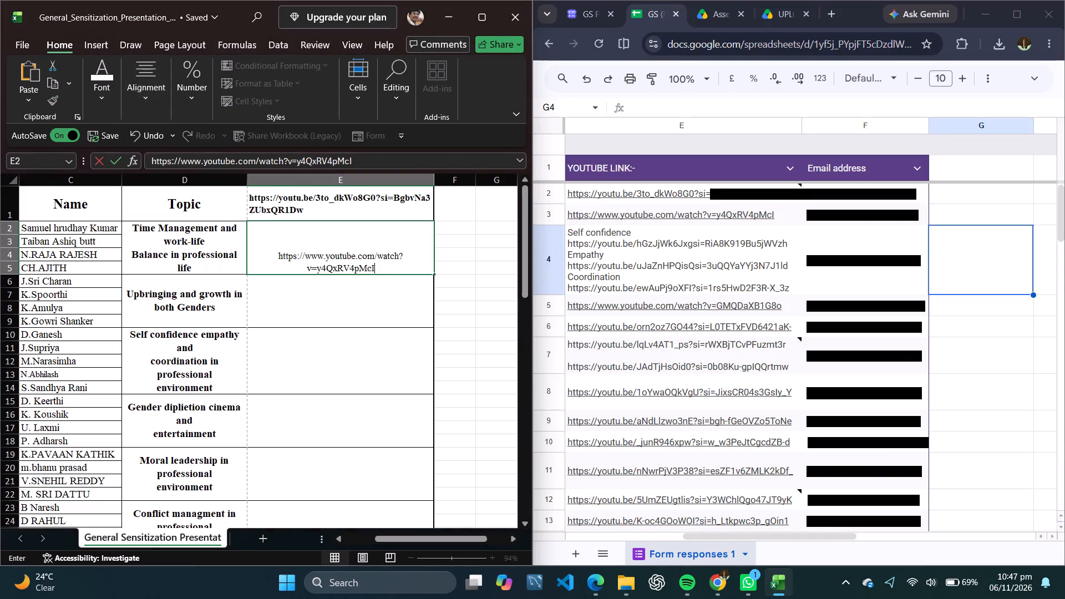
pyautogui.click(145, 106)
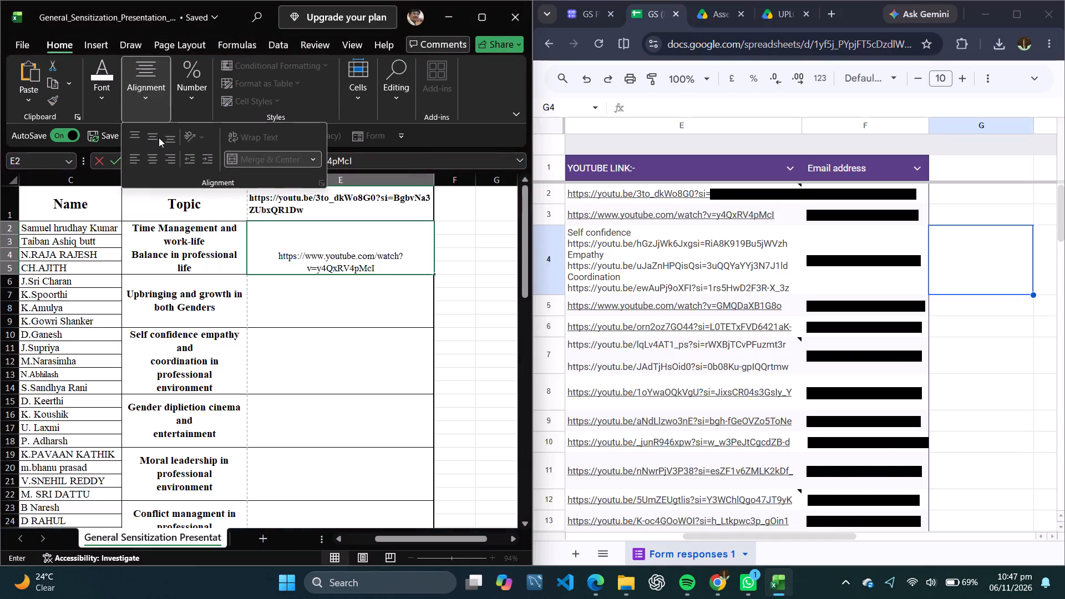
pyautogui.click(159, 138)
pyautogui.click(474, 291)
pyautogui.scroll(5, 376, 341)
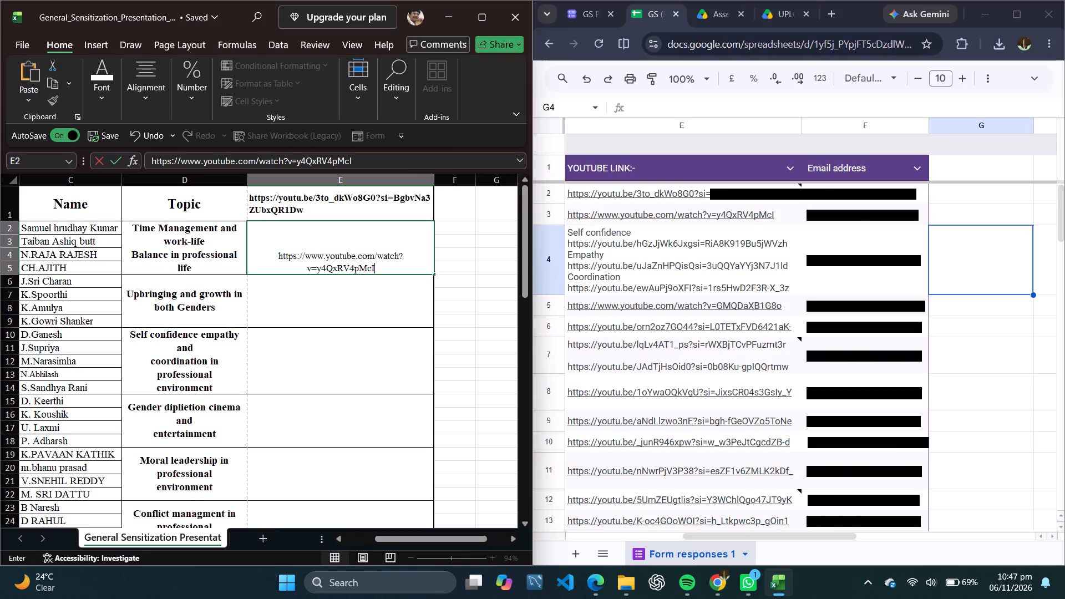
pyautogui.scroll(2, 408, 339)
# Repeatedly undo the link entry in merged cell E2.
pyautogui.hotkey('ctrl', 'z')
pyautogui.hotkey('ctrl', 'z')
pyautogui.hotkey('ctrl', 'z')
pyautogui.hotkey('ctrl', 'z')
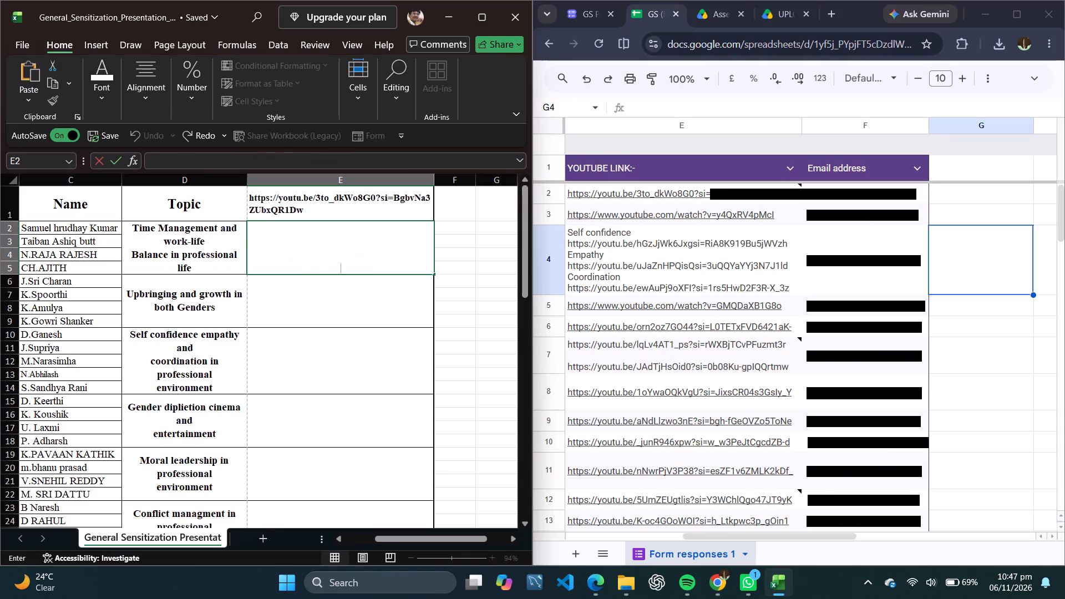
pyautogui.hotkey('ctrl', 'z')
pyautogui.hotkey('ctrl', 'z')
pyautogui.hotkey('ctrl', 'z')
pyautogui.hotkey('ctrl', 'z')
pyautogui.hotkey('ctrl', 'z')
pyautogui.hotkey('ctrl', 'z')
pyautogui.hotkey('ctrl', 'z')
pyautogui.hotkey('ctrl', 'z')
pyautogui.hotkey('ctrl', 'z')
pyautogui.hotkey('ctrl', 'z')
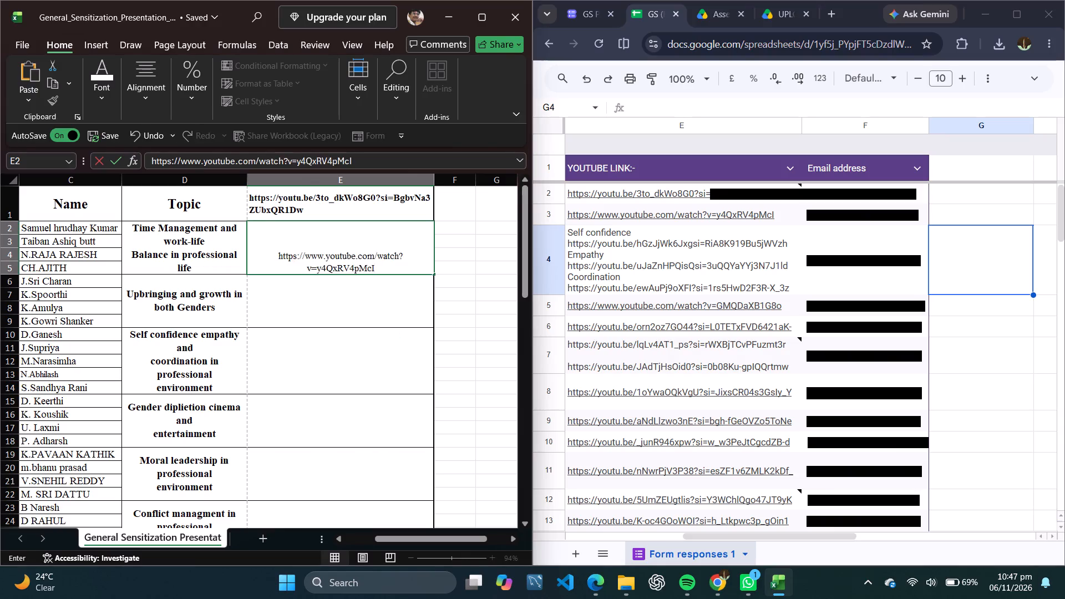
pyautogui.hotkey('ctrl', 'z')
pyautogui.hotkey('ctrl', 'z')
# Replace the link in cell E1 with the column heading "Youtube Link".
pyautogui.doubleClick(339, 206)
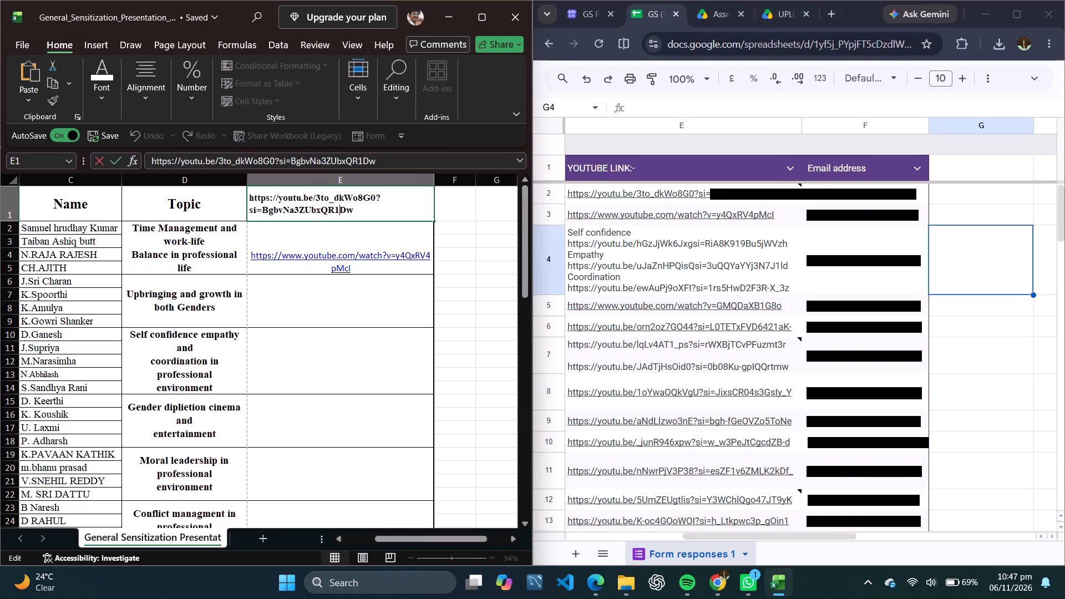
pyautogui.moveTo(378, 213); pyautogui.dragTo(244, 200)
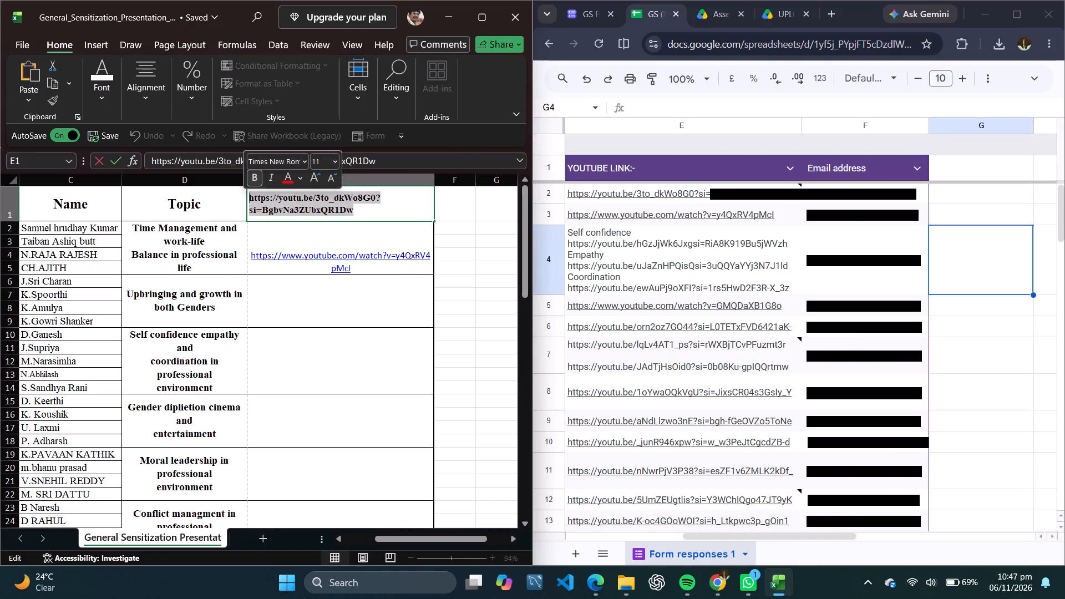
pyautogui.hotkey('shift', 'y')
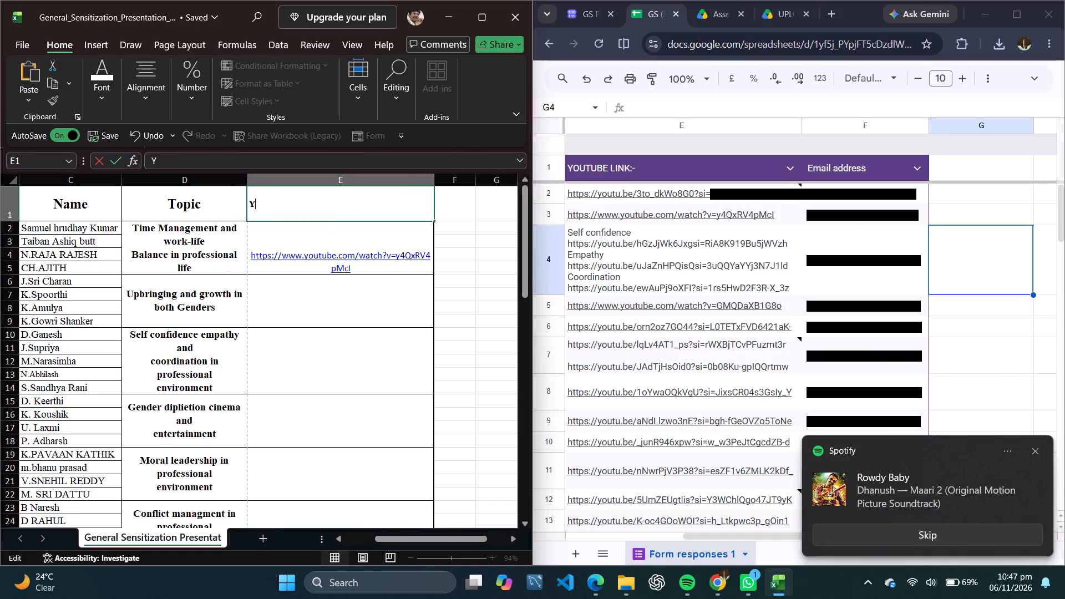
pyautogui.press('o')
pyautogui.write('utu')
pyautogui.write('bl')
pyautogui.press('BackSpace')
pyautogui.write('e')
pyautogui.press('space')
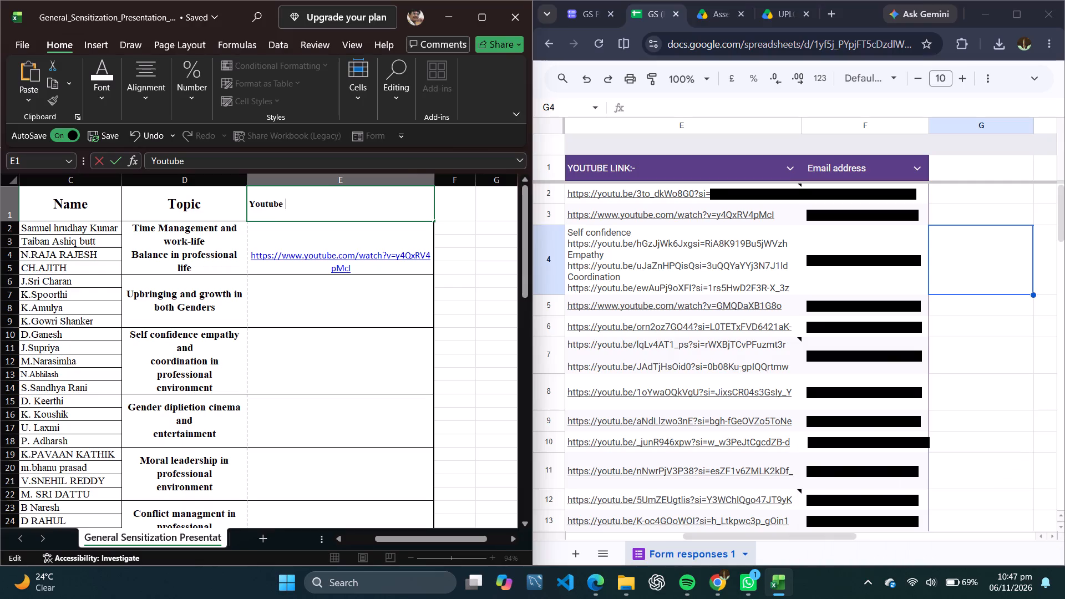
pyautogui.write('Link')
pyautogui.click(0, 205)
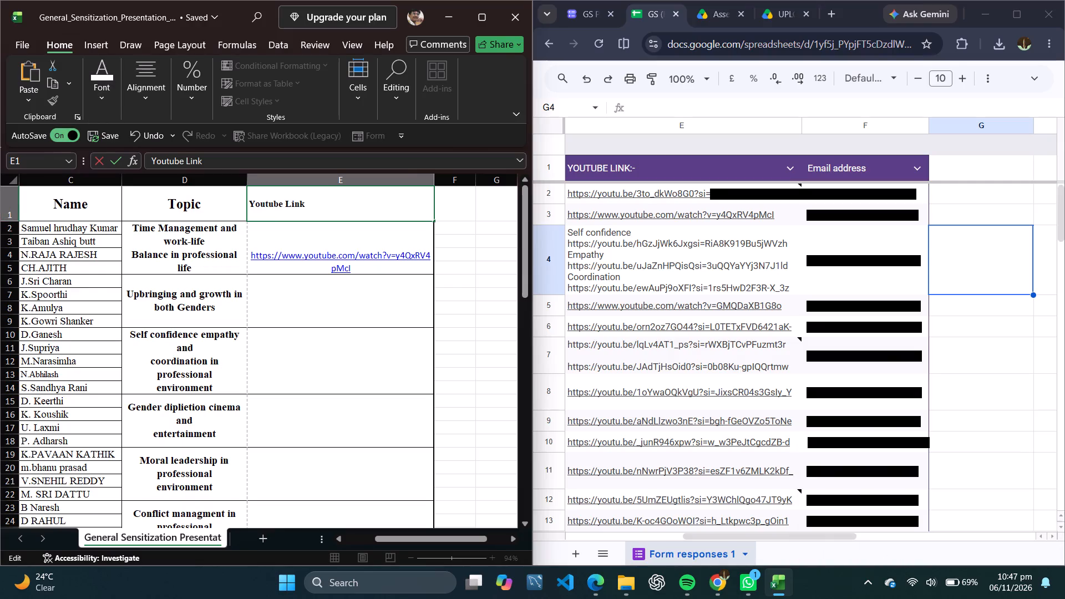
# Format the whole header row 1 at font size 16, aligned to the middle vertically and centred horizontally.
pyautogui.click(3, 213)
pyautogui.click(106, 99)
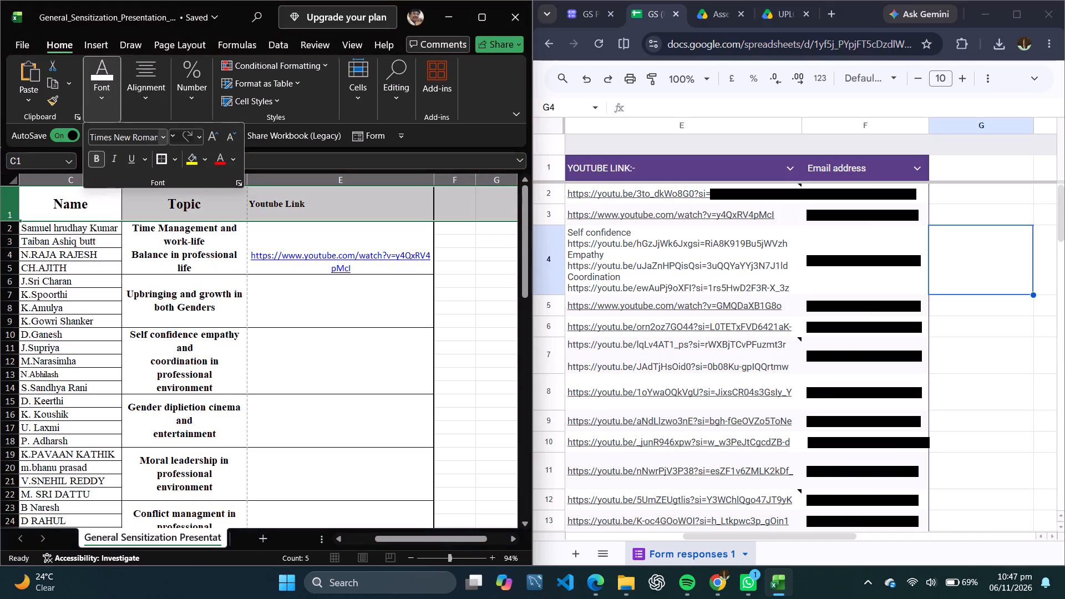
pyautogui.click(237, 133)
pyautogui.click(215, 136)
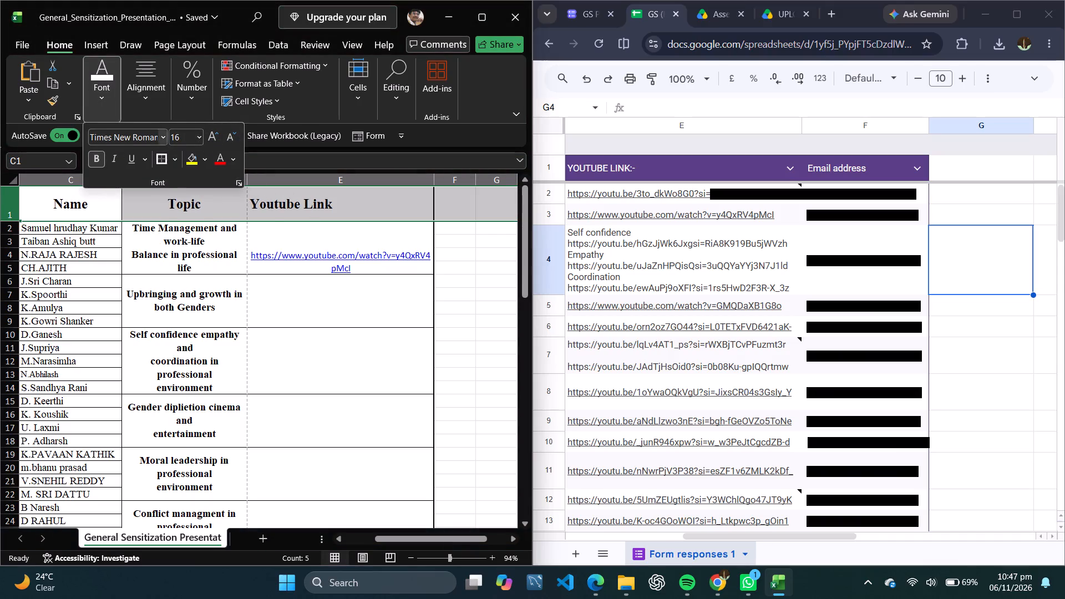
pyautogui.click(148, 105)
pyautogui.click(154, 144)
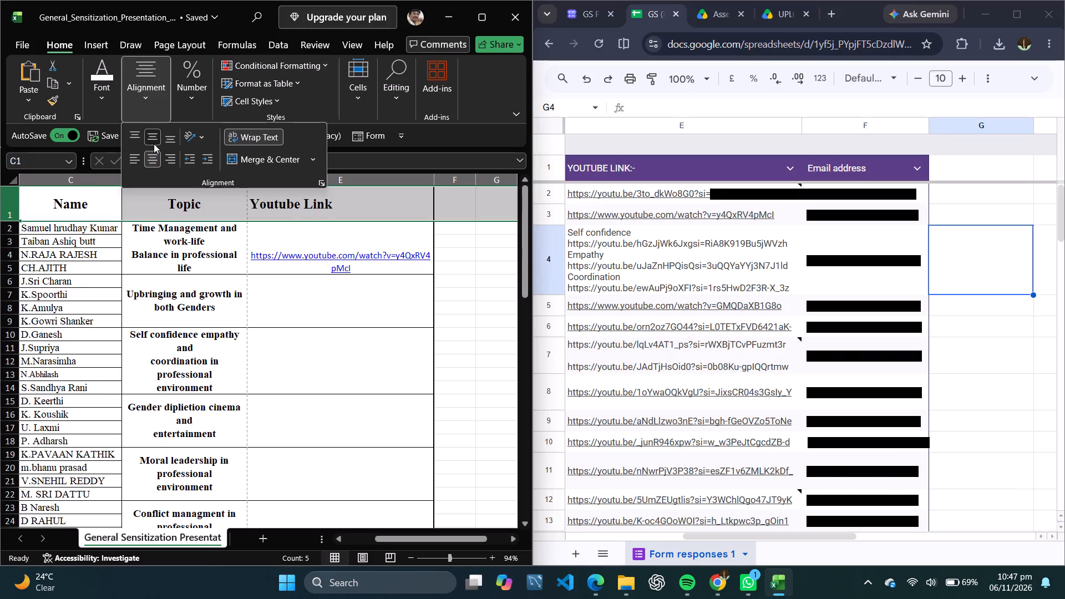
pyautogui.click(154, 137)
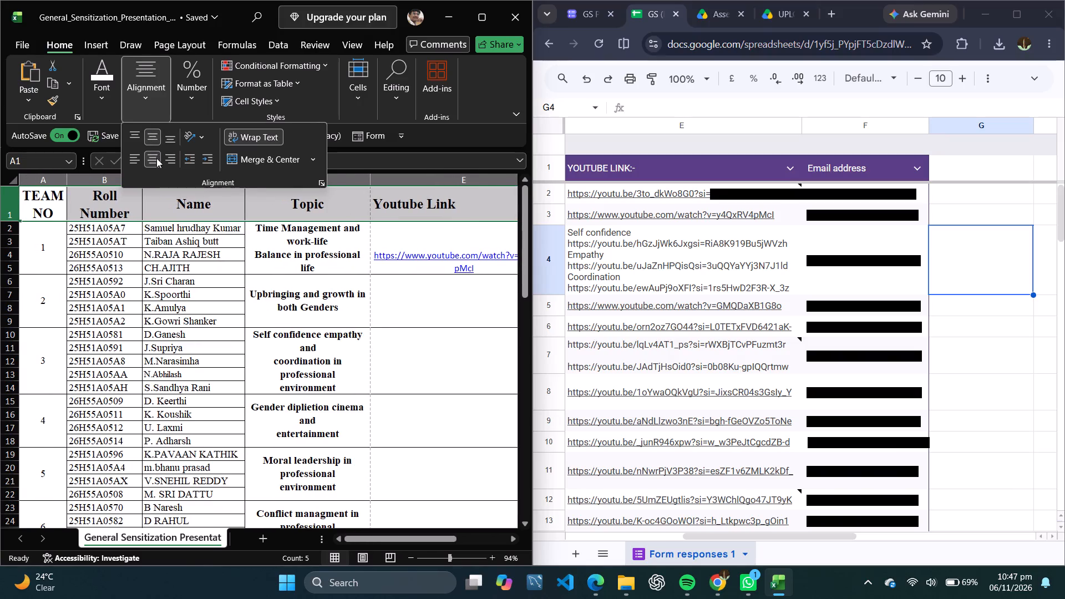
pyautogui.click(156, 158)
pyautogui.click(156, 158)
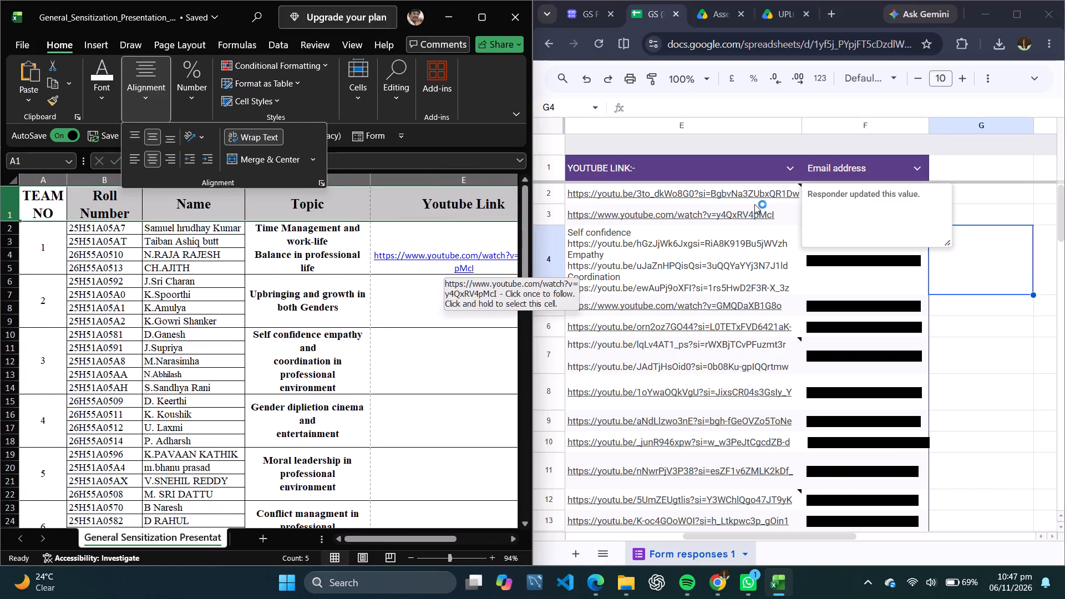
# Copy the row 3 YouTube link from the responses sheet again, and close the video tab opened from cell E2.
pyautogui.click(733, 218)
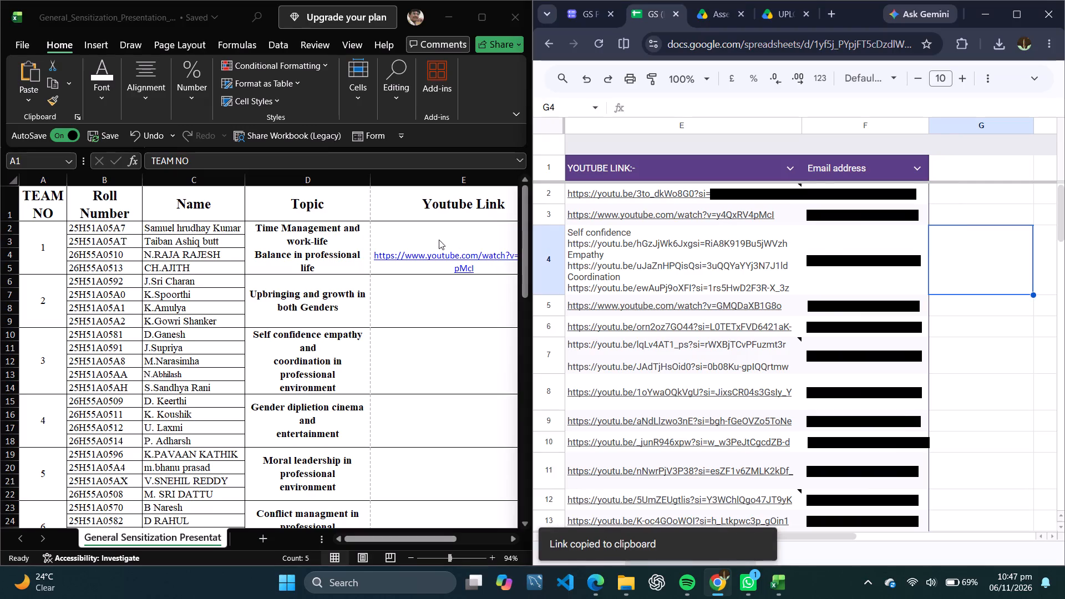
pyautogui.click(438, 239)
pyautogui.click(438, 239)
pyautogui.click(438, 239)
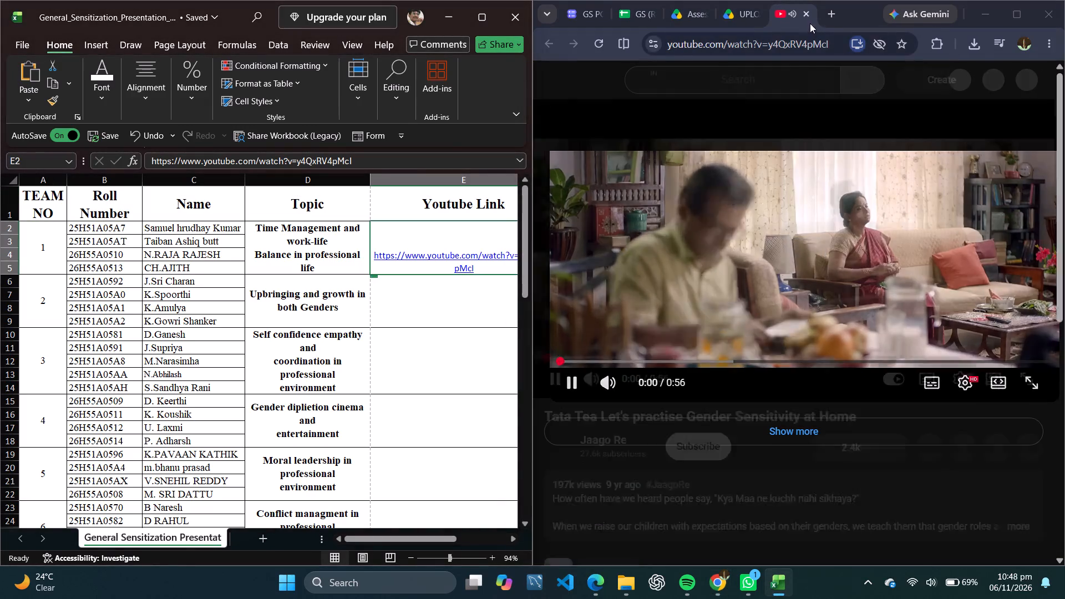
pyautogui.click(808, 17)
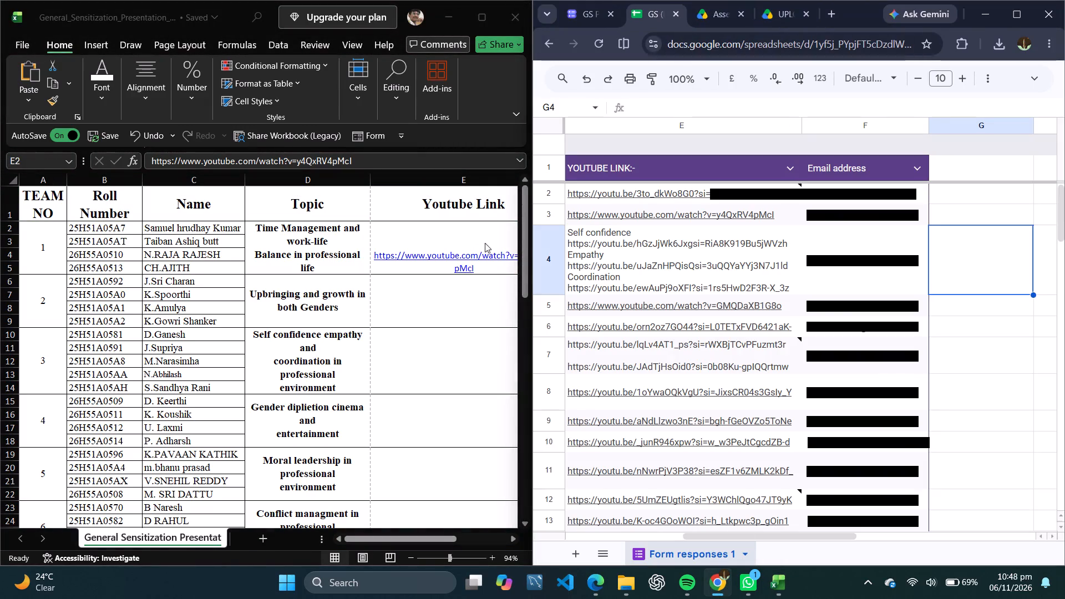
# Remove the hyperlinks from the whole of column E in the Excel sheet.
pyautogui.moveTo(393, 535); pyautogui.dragTo(426, 531)
pyautogui.moveTo(425, 537); pyautogui.dragTo(486, 539)
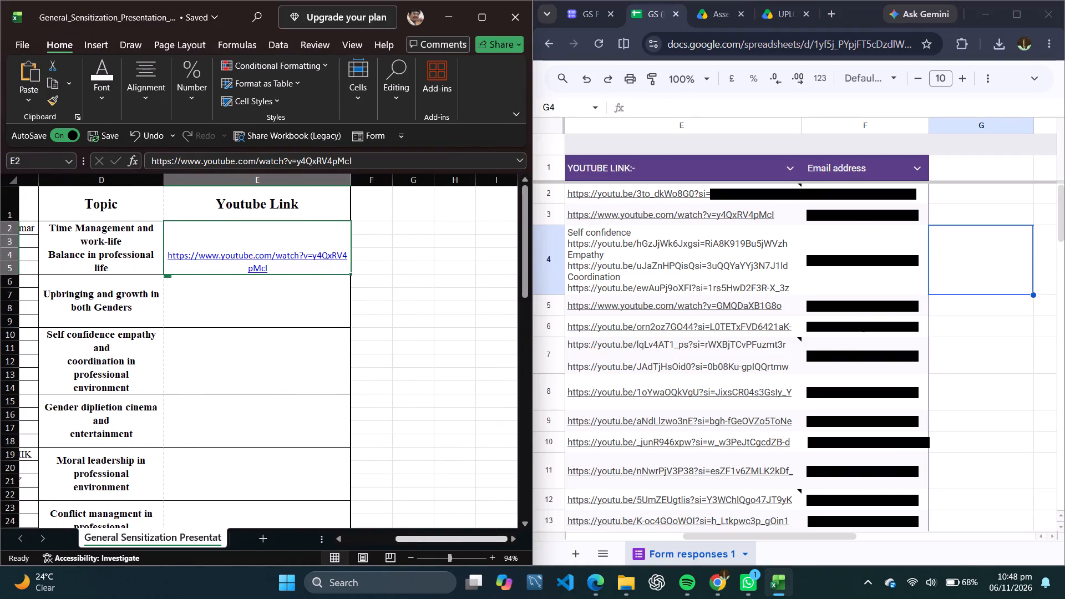
pyautogui.click(260, 184)
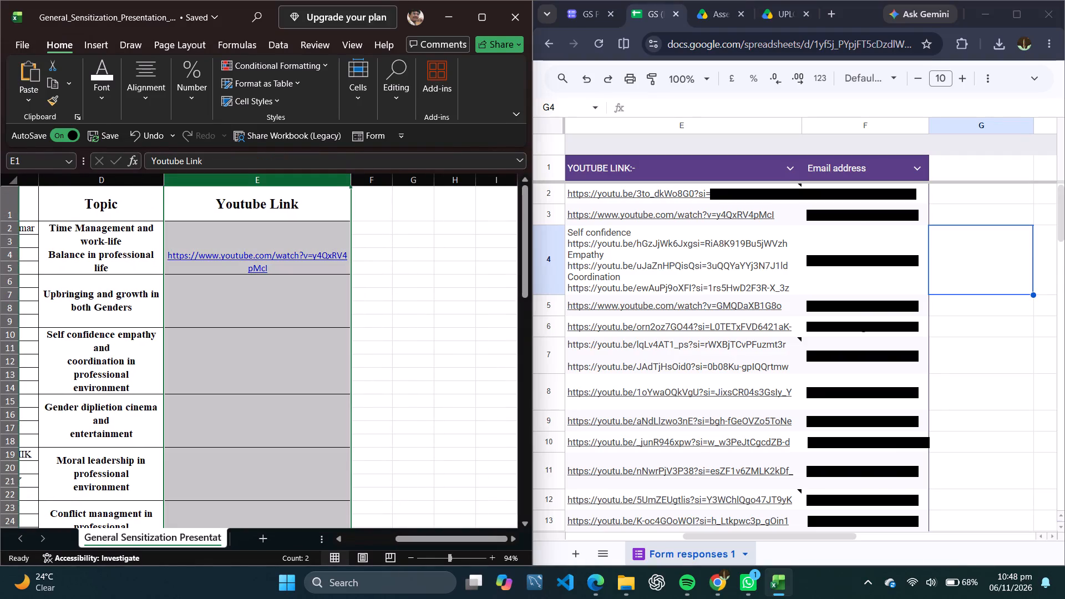
pyautogui.rightClick(260, 184)
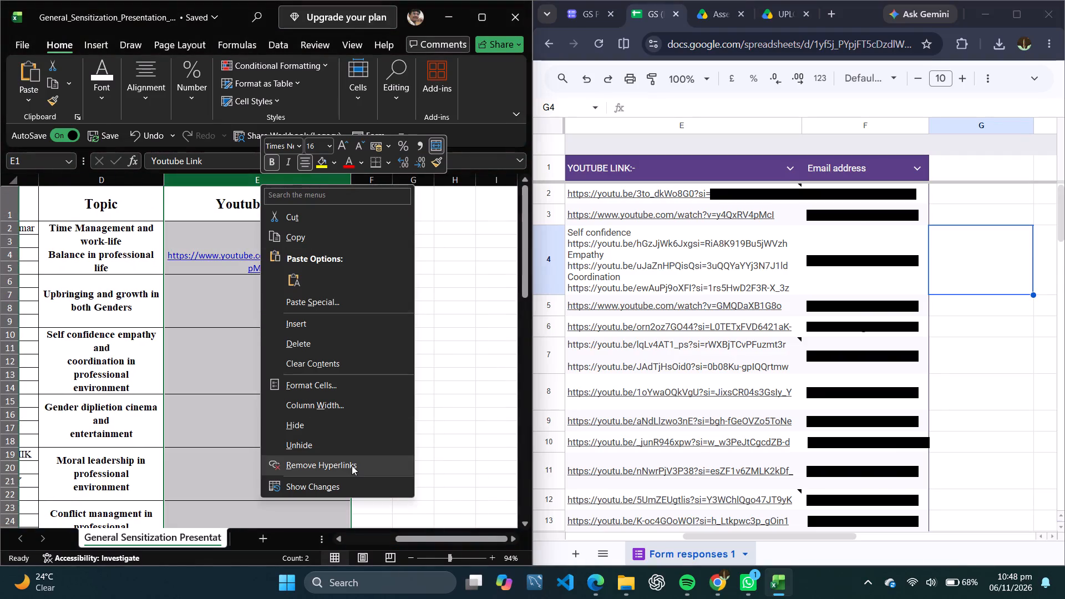
pyautogui.click(352, 465)
# Clear the link text from merged cell E2.
pyautogui.click(282, 245)
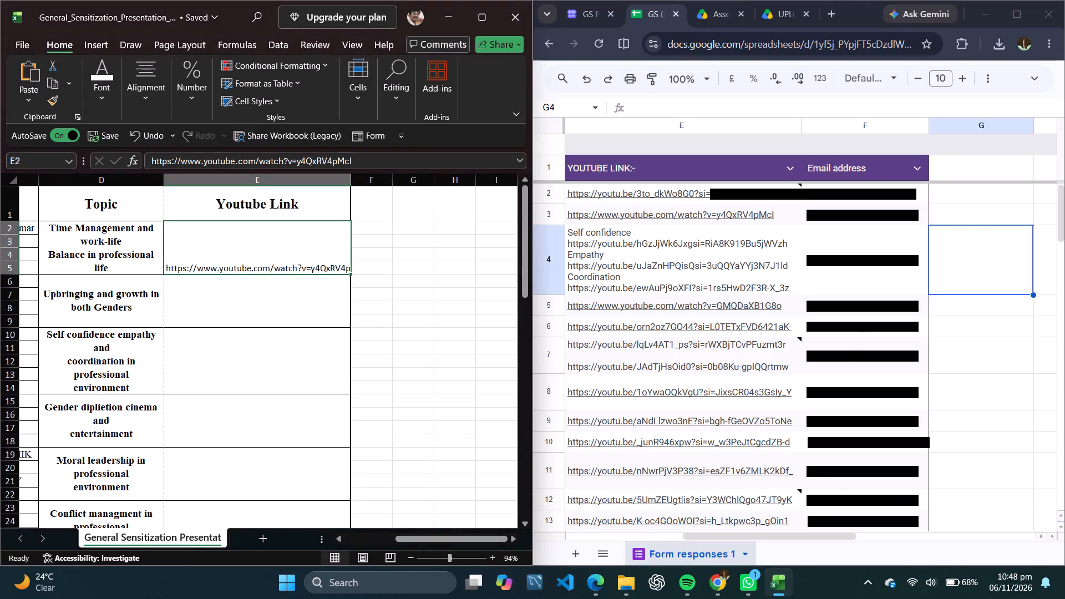
pyautogui.click(282, 245)
pyautogui.hotkey('ctrl', 'a')
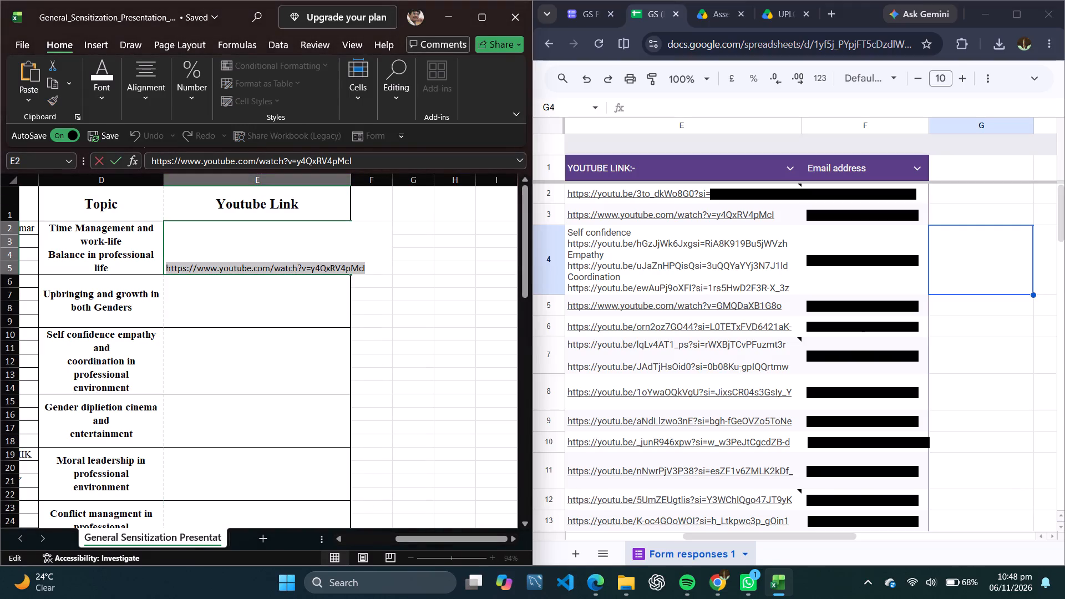
pyautogui.press('BackSpace')
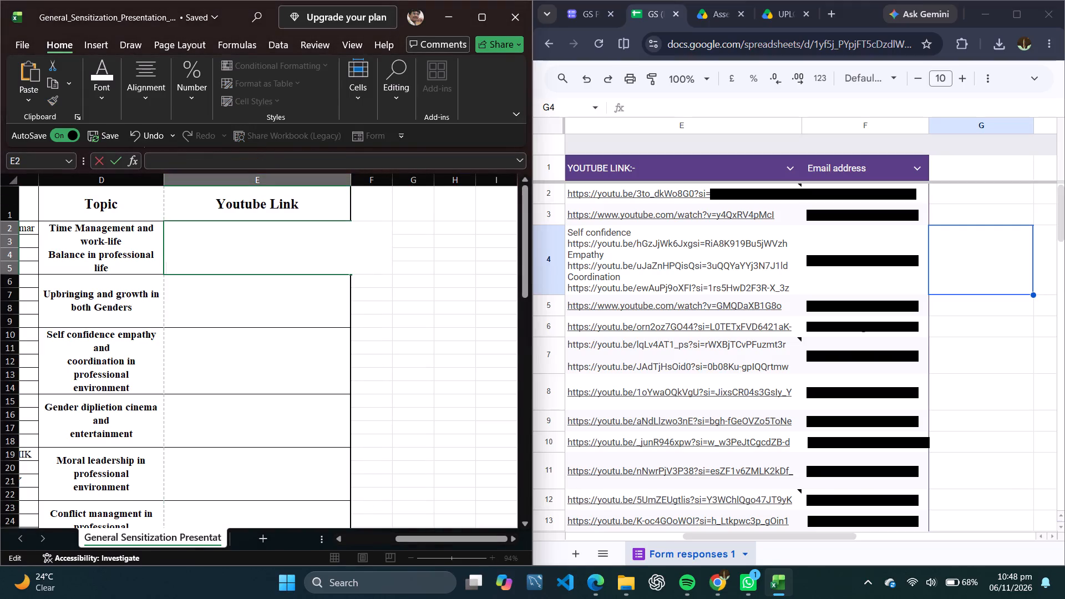
pyautogui.rightClick(298, 253)
pyautogui.click(258, 256)
# Widen column E slightly.
pyautogui.click(346, 183)
pyautogui.moveTo(351, 182); pyautogui.dragTo(357, 182)
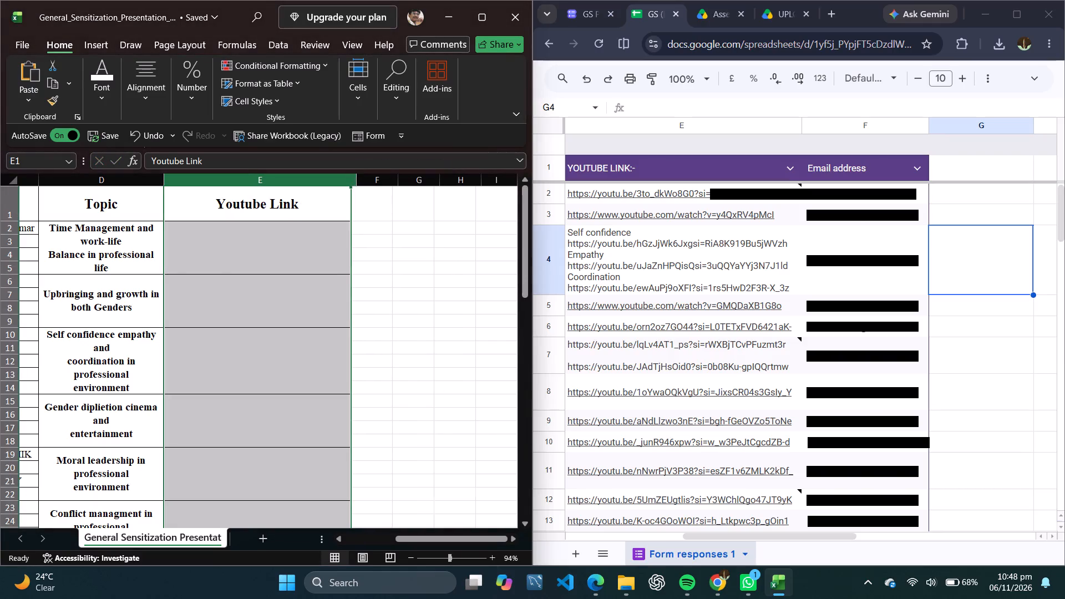
pyautogui.click(312, 251)
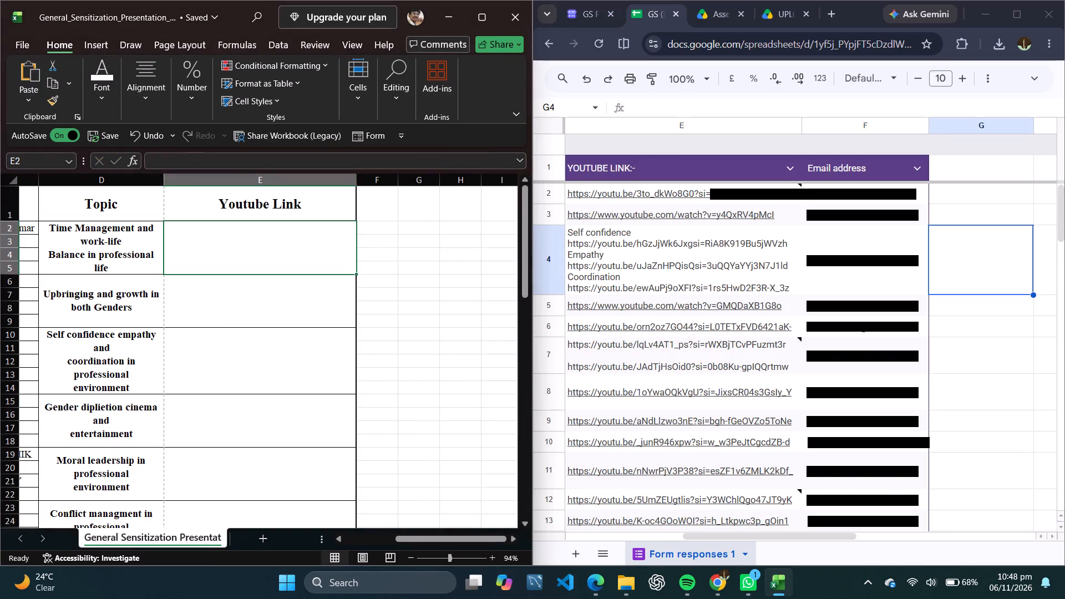
# Check the conditional formatting rules that apply to merged cell E2.
pyautogui.click(312, 328)
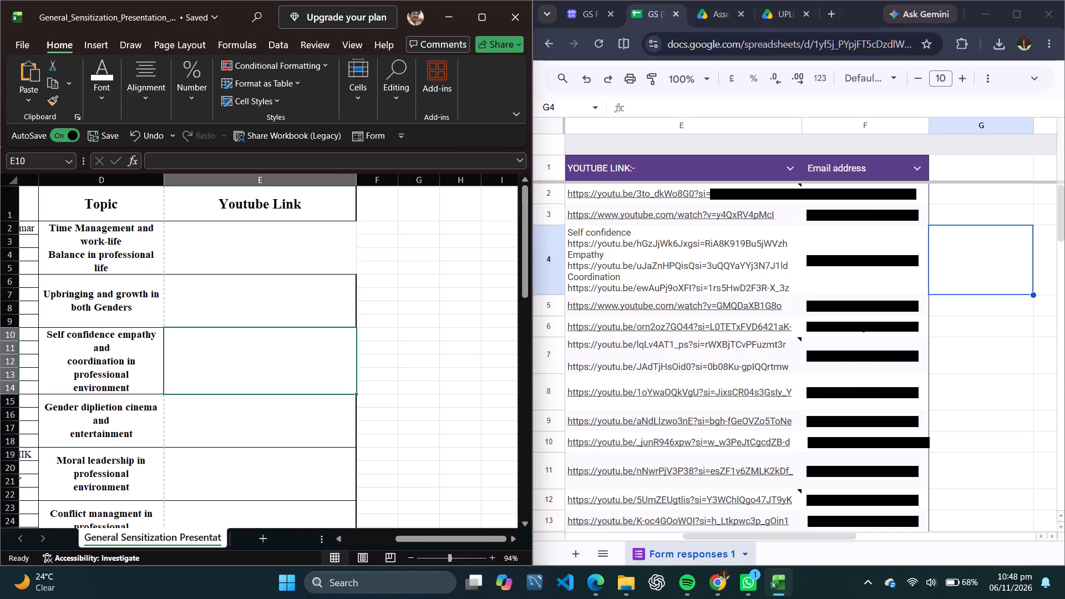
pyautogui.click(227, 257)
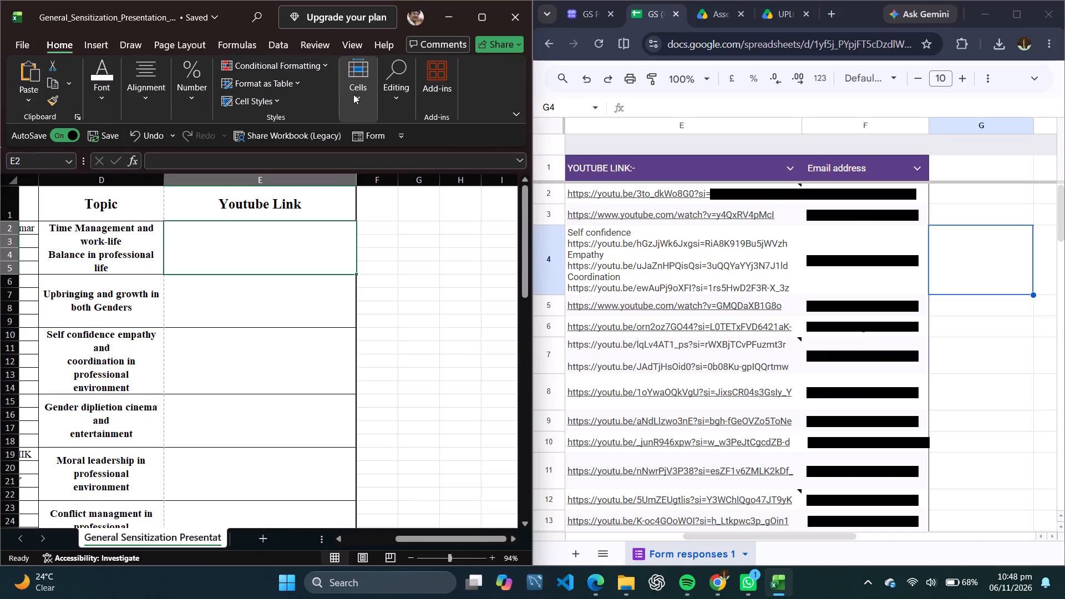
pyautogui.click(283, 99)
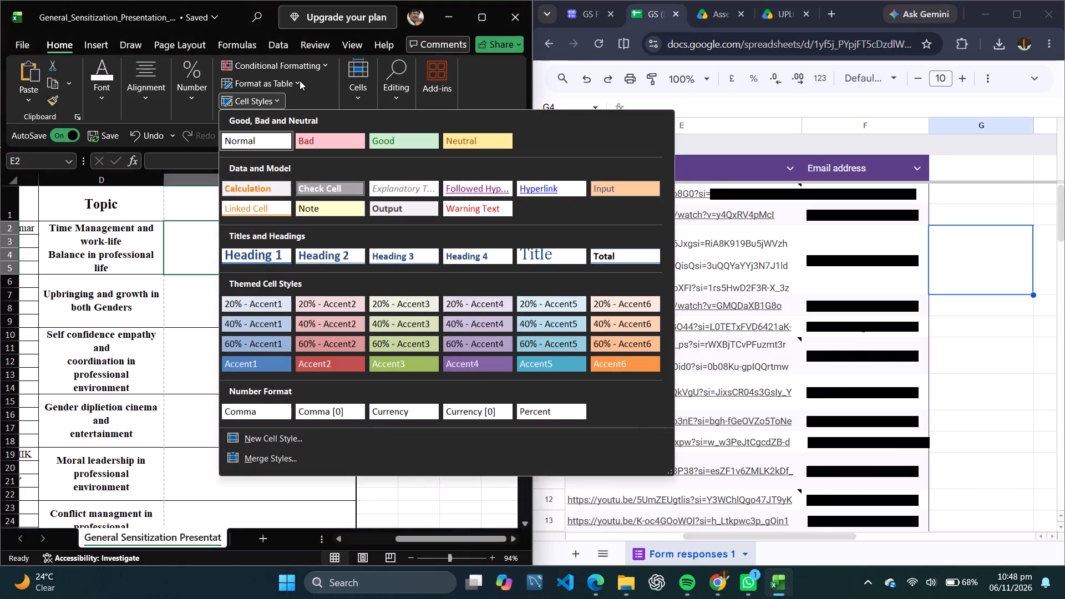
pyautogui.click(299, 80)
pyautogui.click(323, 65)
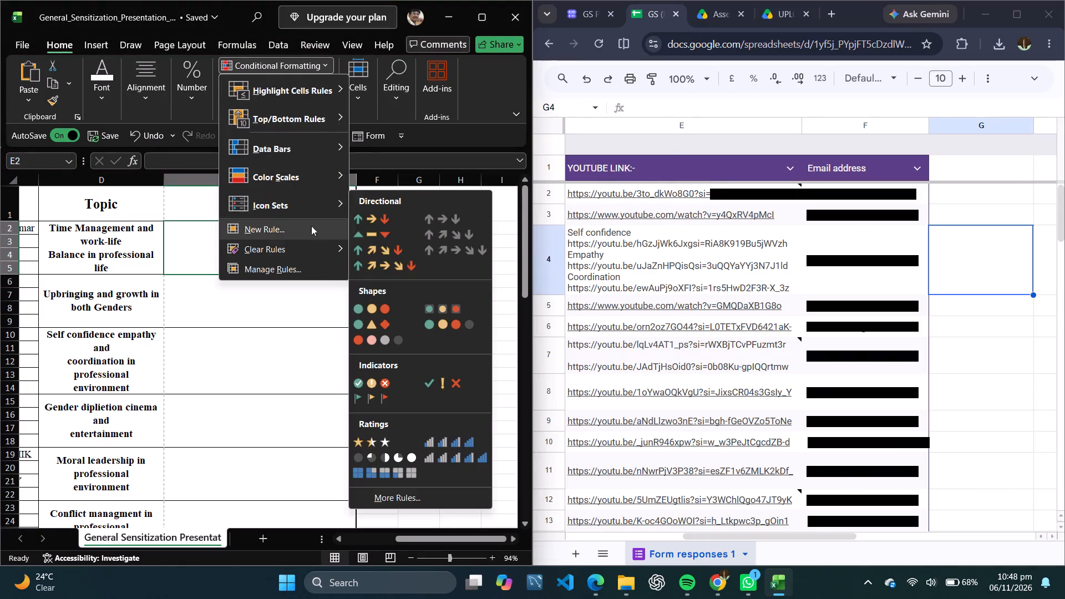
pyautogui.click(242, 272)
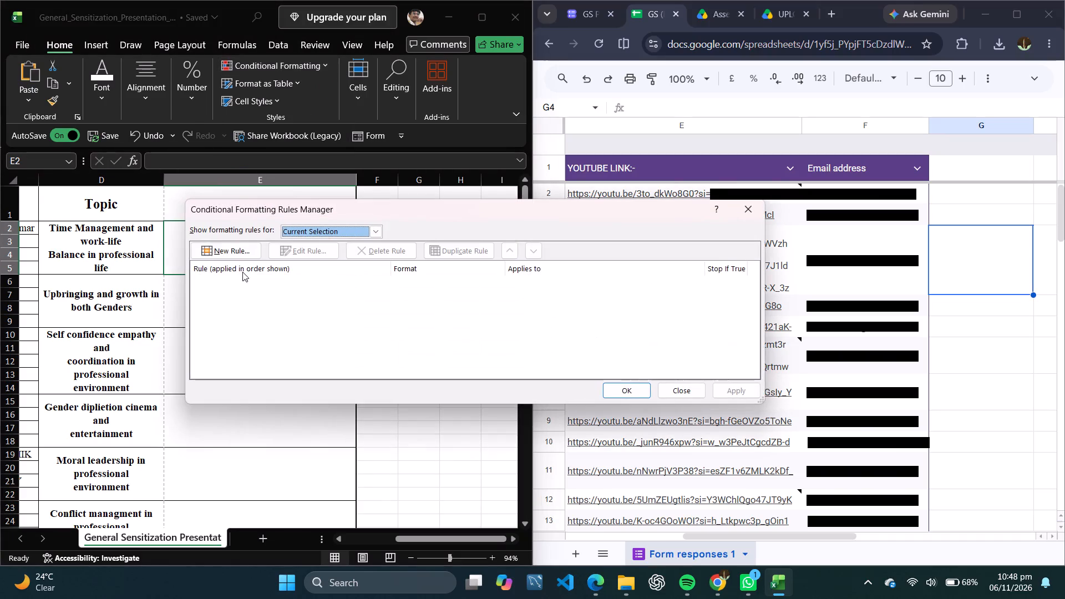
pyautogui.moveTo(753, 207); pyautogui.dragTo(743, 209)
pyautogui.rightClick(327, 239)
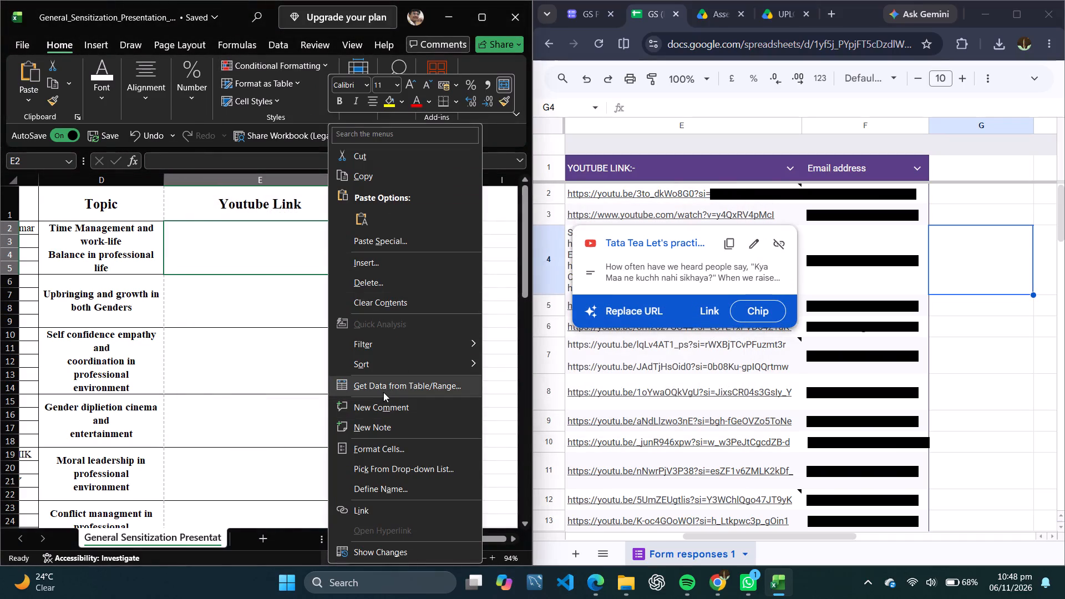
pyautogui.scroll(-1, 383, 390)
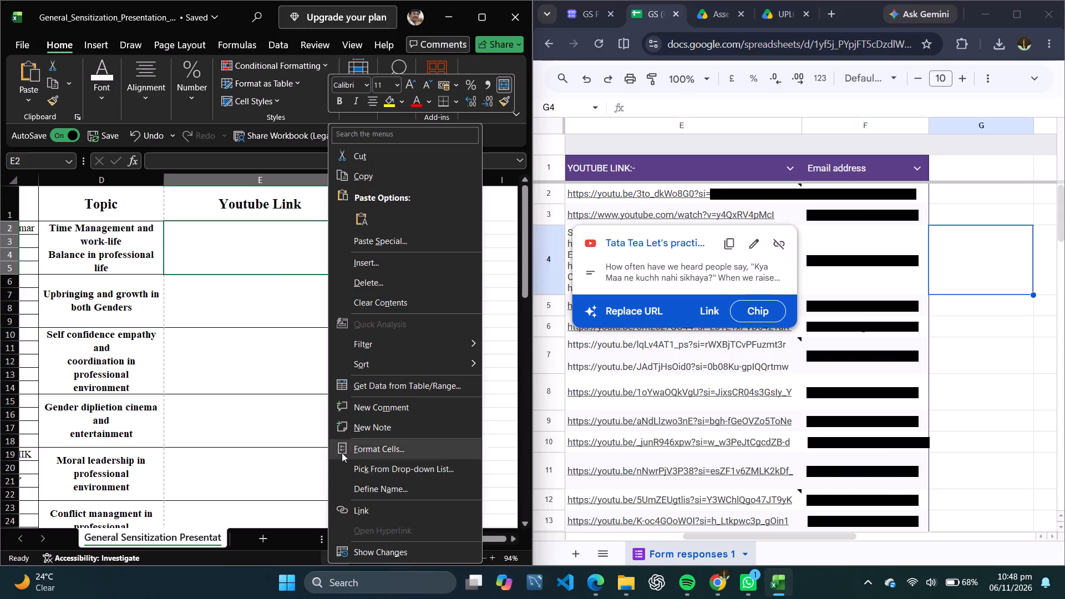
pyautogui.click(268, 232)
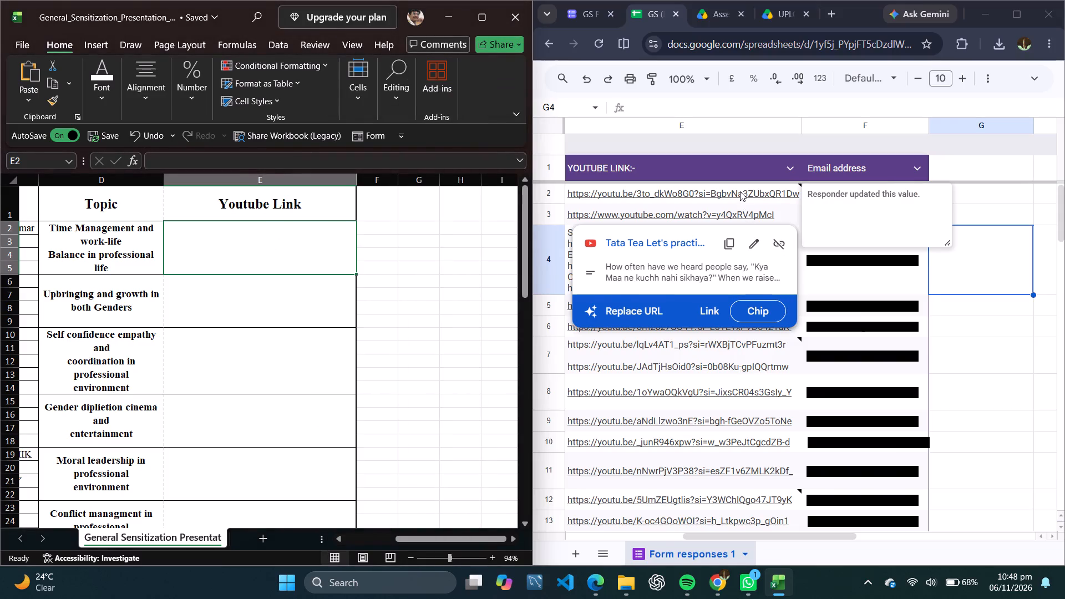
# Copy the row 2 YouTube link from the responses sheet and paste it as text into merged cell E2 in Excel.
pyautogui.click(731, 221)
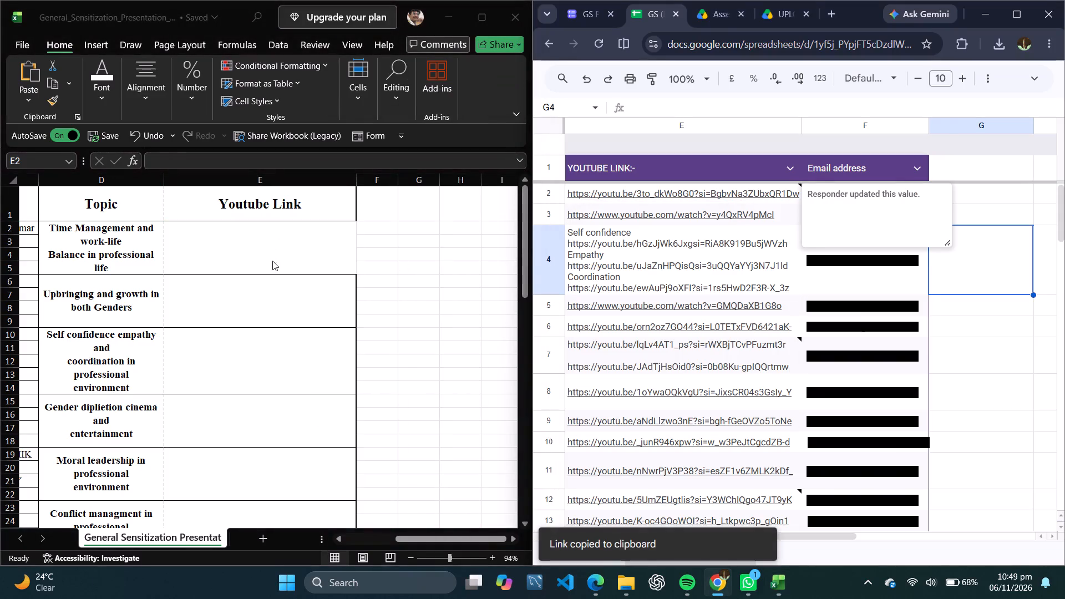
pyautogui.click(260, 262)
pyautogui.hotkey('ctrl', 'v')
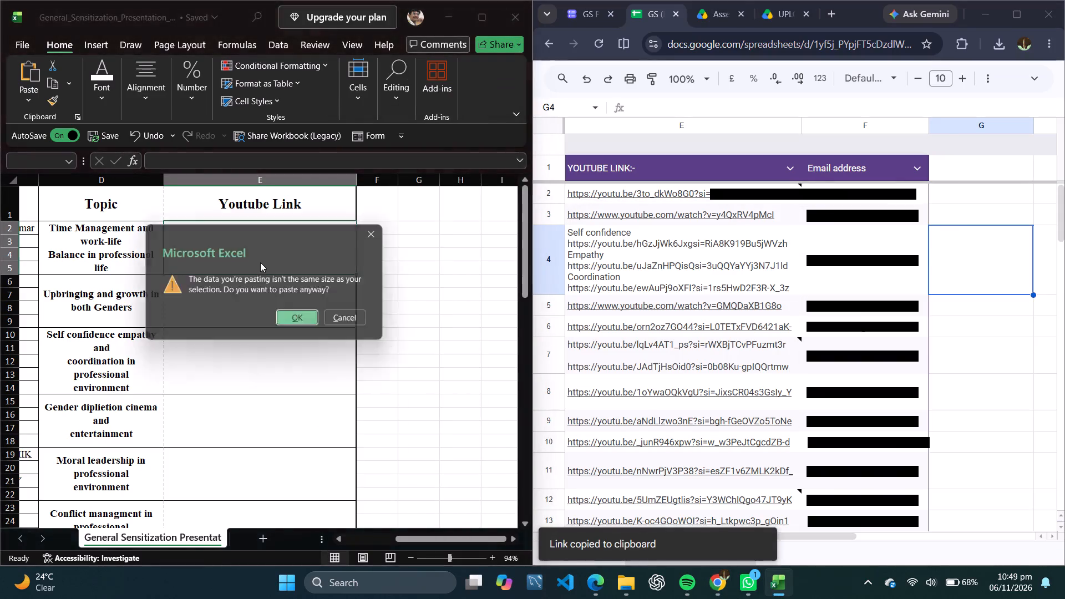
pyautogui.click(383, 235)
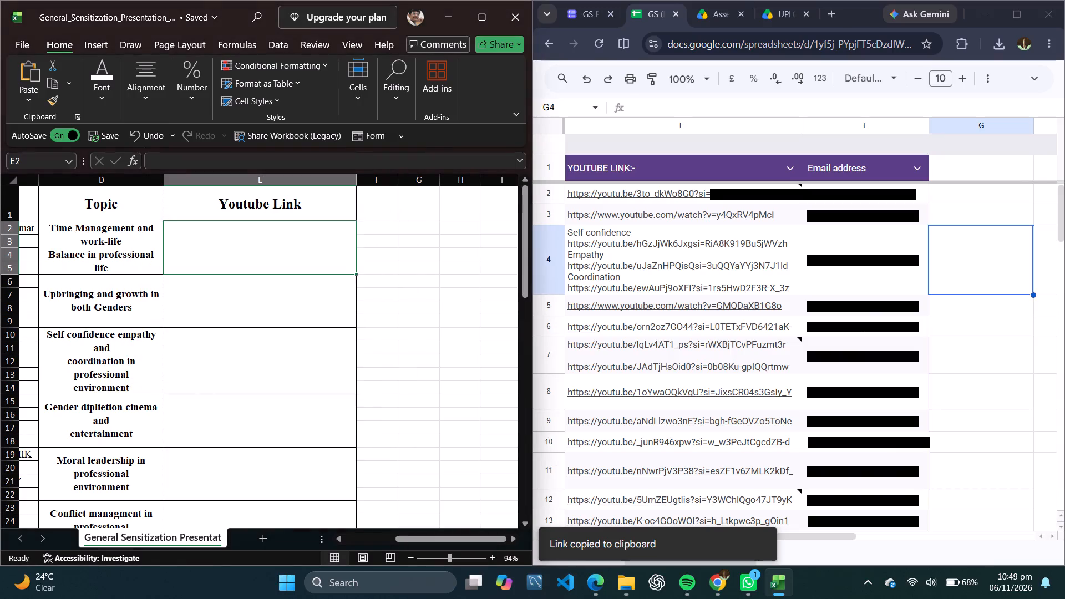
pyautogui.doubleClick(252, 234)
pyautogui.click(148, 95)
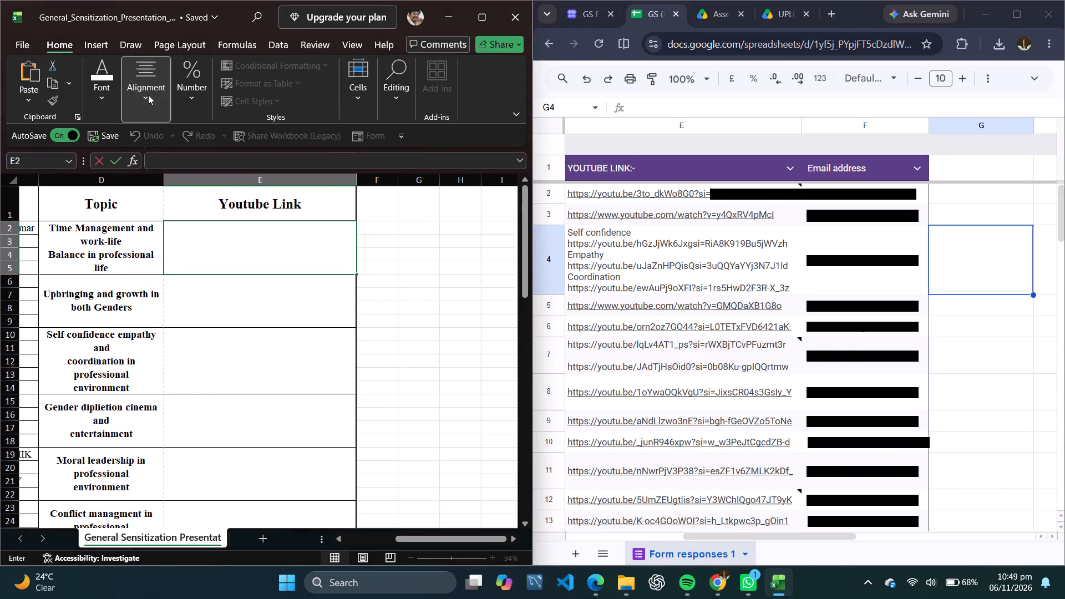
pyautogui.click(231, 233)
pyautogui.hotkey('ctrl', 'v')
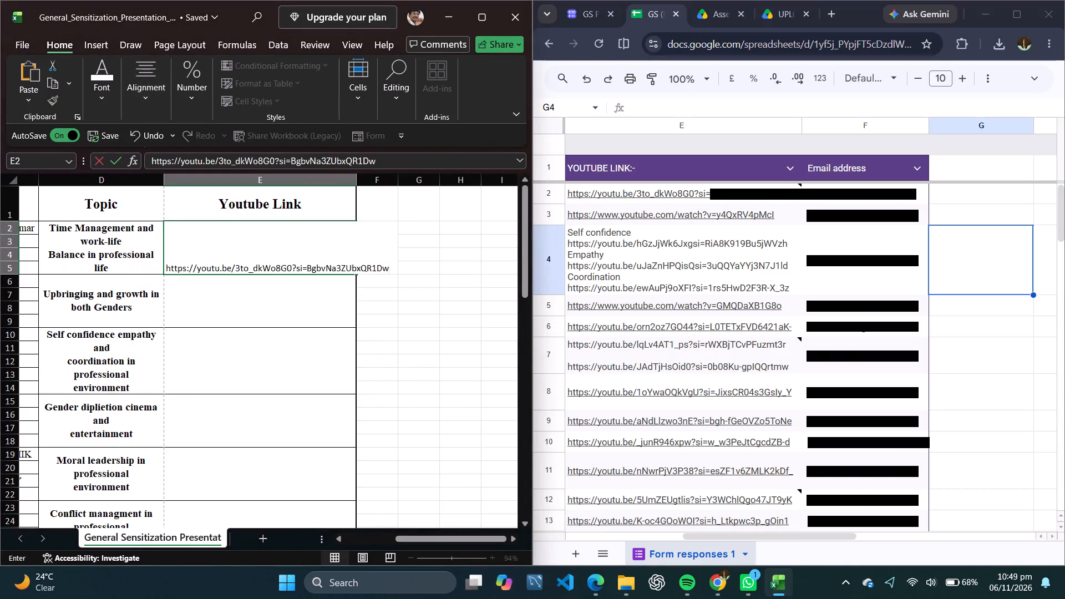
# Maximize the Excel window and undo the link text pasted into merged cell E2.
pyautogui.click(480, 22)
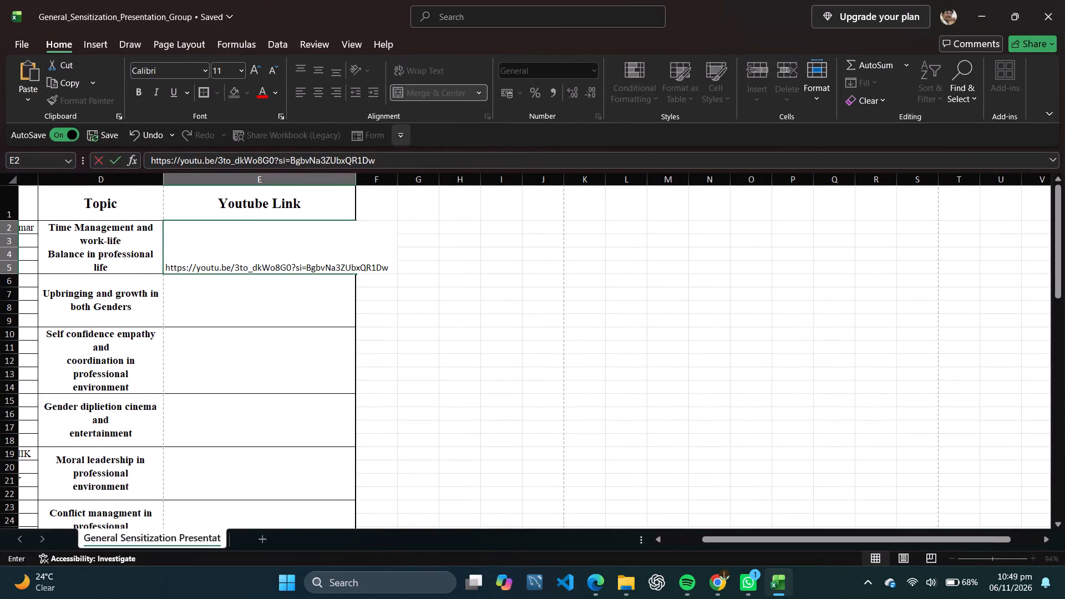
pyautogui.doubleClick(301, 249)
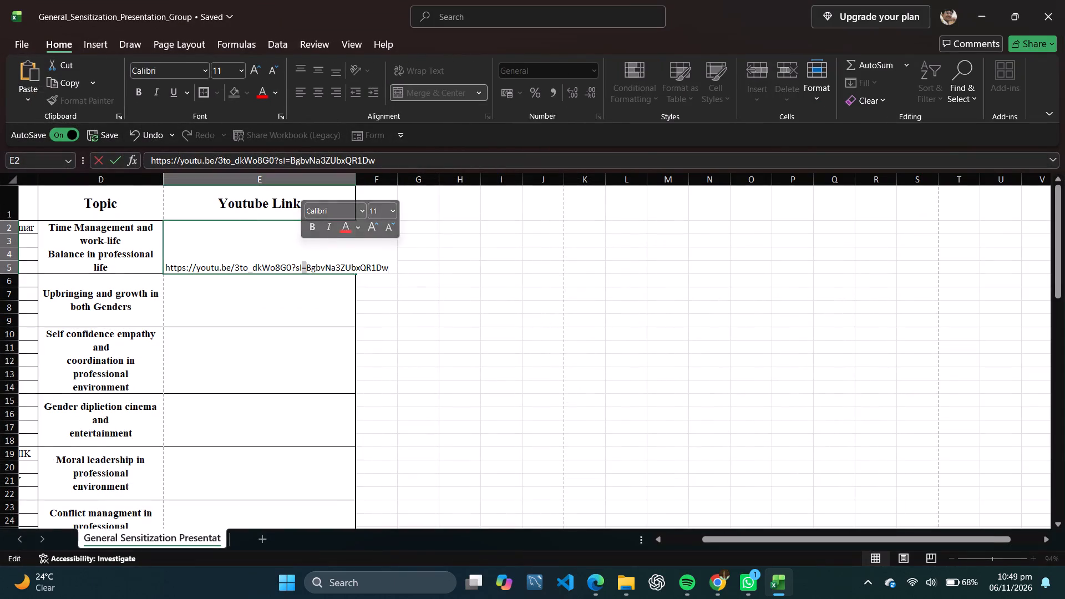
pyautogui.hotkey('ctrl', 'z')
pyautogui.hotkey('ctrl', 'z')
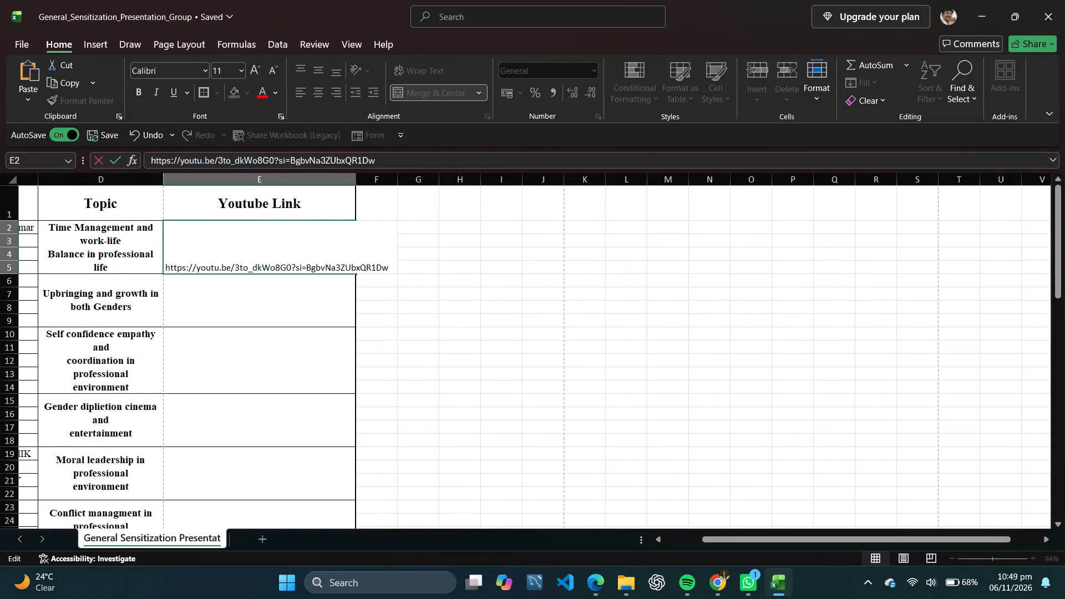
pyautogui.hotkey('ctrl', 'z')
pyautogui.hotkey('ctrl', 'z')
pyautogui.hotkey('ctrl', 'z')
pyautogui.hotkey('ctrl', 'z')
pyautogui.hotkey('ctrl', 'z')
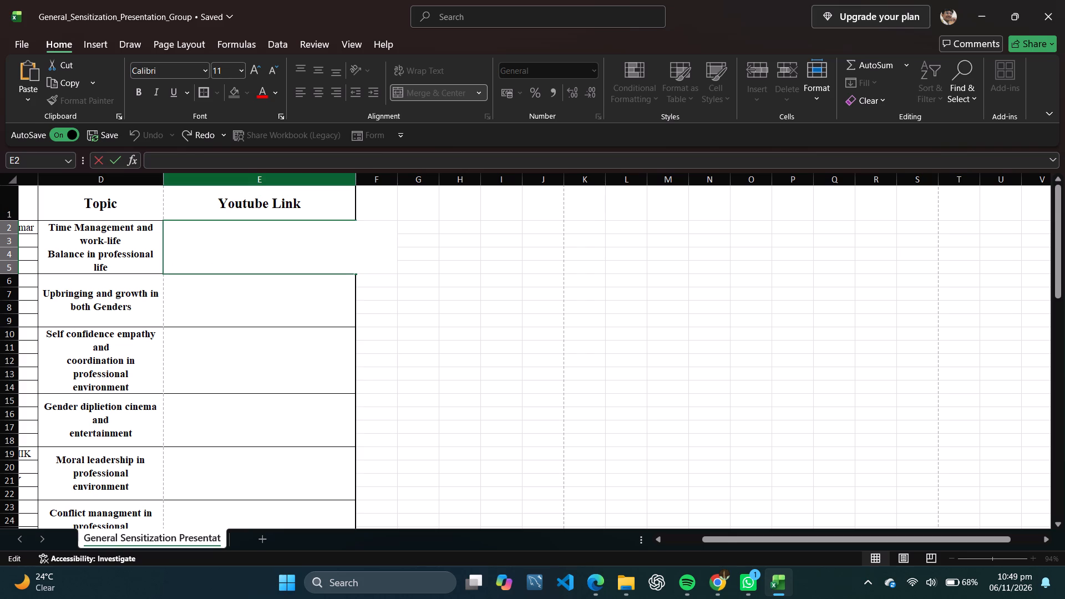
# Select the whole of column E in the Excel sheet.
pyautogui.click(331, 181)
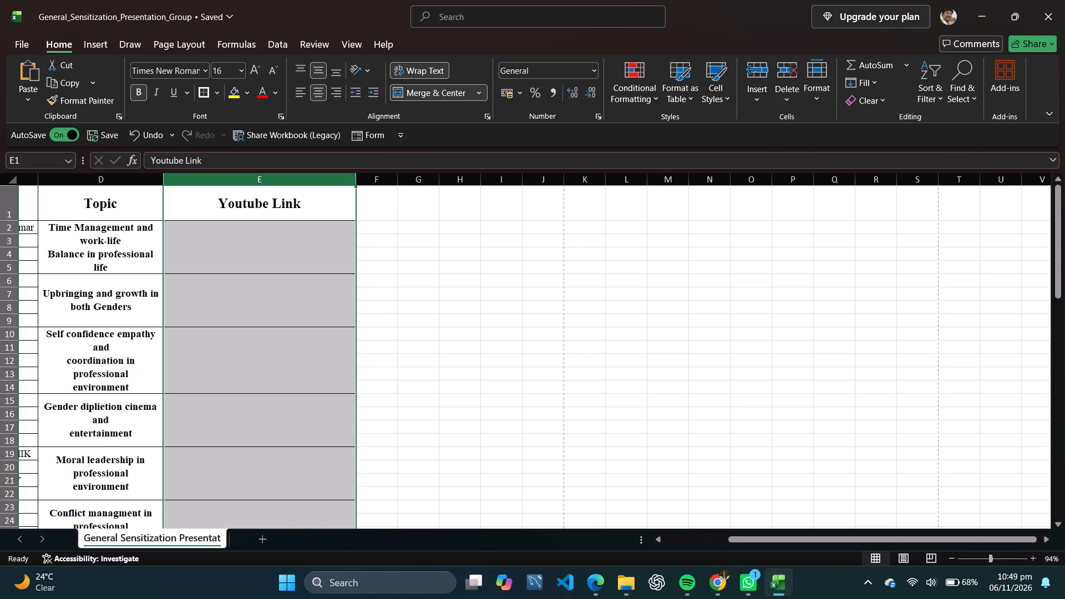
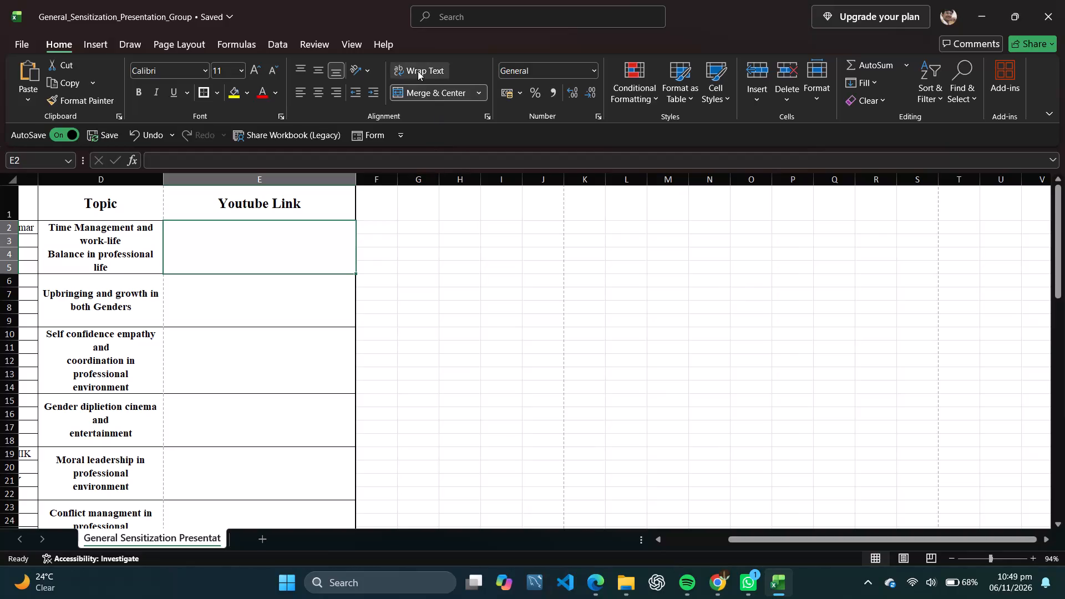
# Turn on text wrapping for merged cell E2 and centre its content horizontally.
pyautogui.click(418, 71)
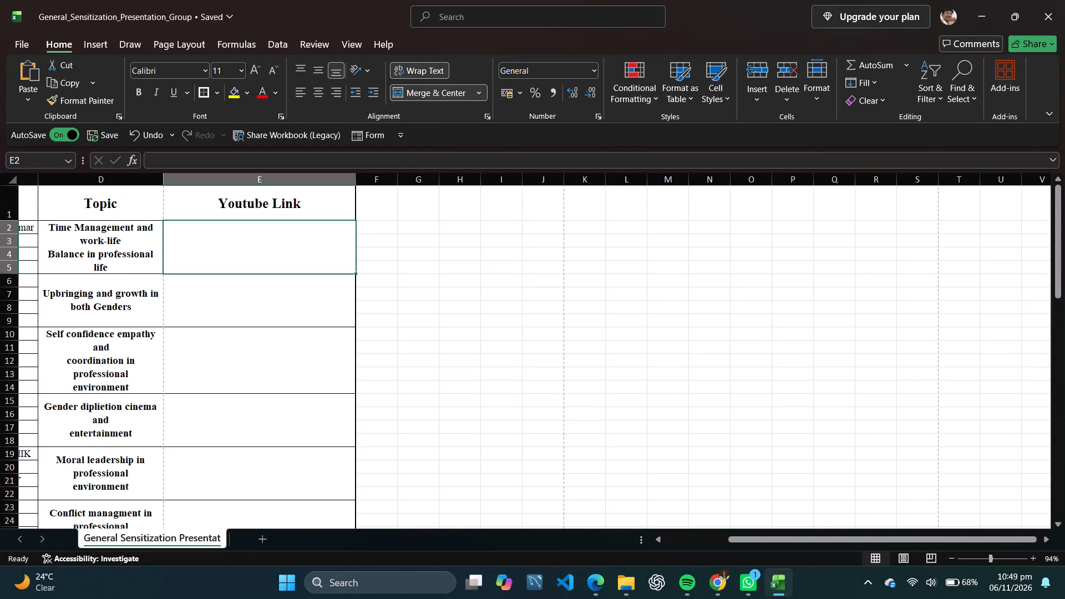
pyautogui.click(300, 277)
pyautogui.click(290, 245)
pyautogui.click(323, 94)
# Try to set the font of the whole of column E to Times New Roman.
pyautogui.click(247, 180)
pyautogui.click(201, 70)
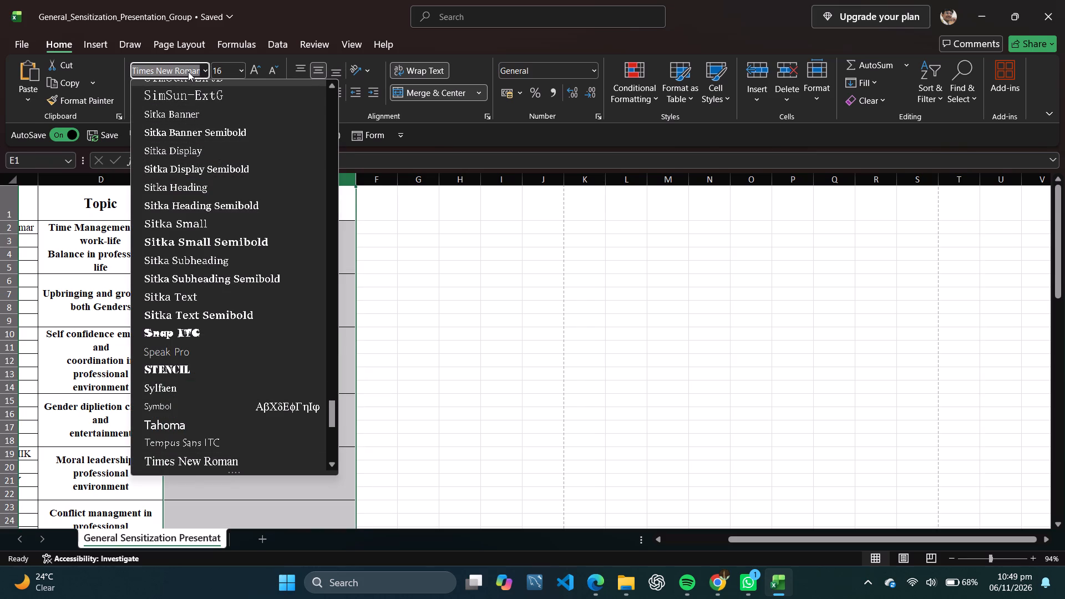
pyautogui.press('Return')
# Format cells E2 to E71 in 12-point Times New Roman and align them vertically to the middle.
pyautogui.click(220, 246)
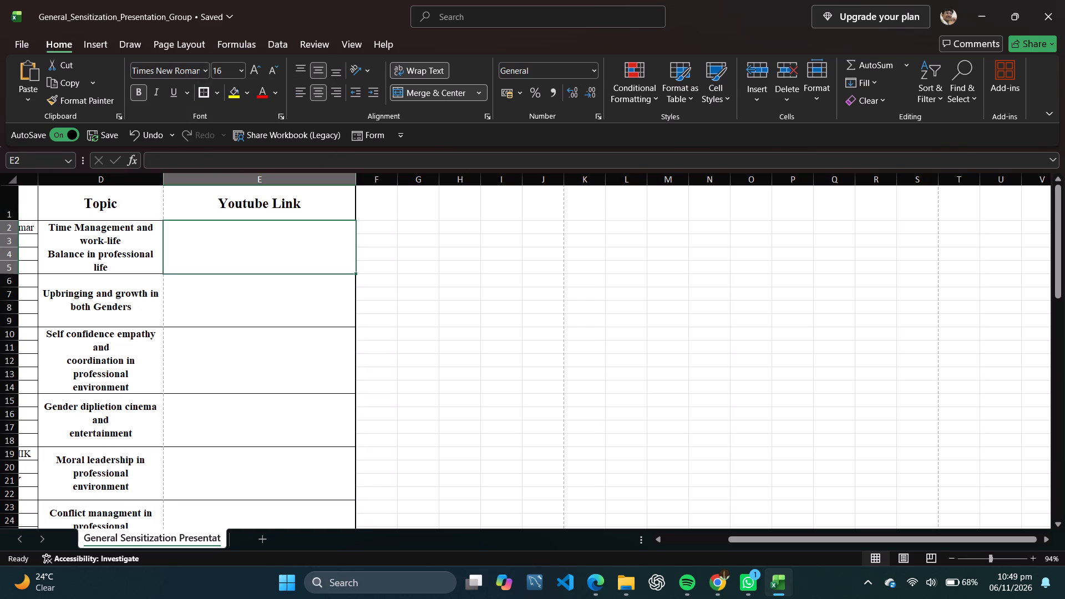
pyautogui.moveTo(220, 246); pyautogui.dragTo(194, 556)
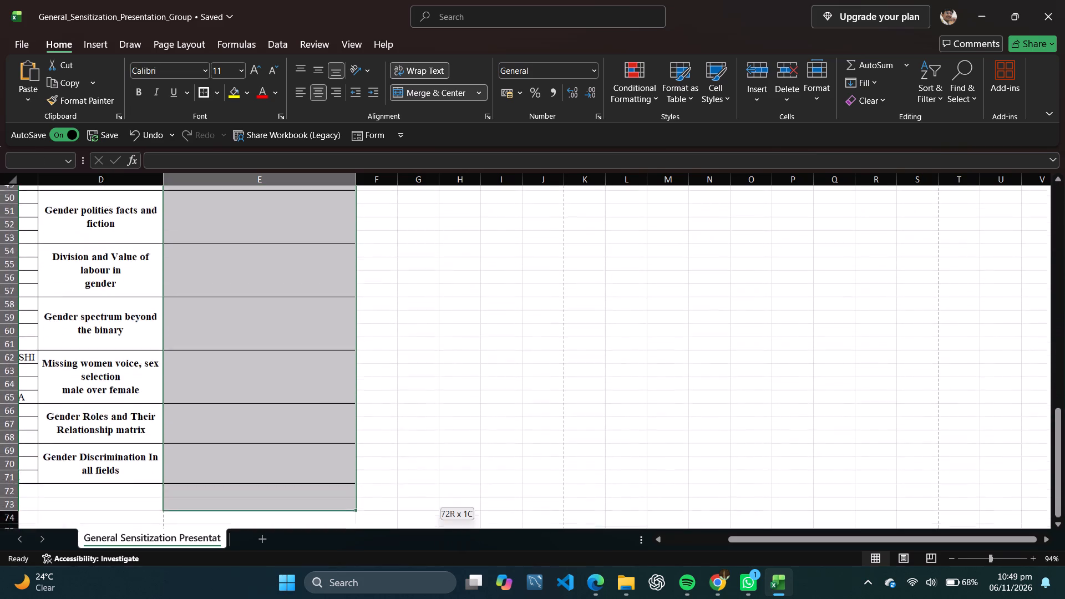
pyautogui.moveTo(194, 556); pyautogui.dragTo(222, 322)
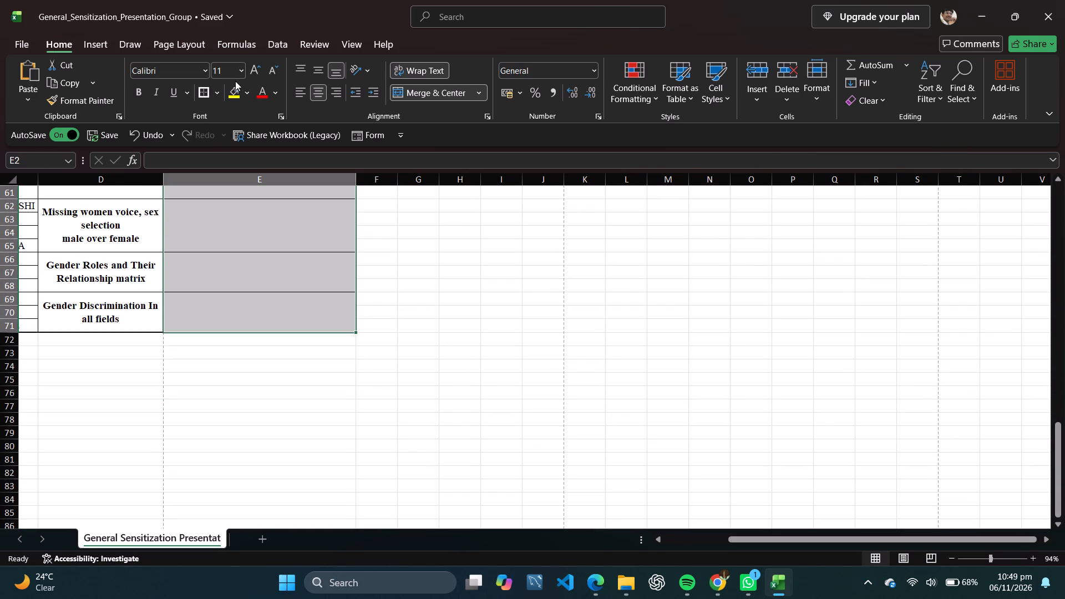
pyautogui.click(257, 67)
pyautogui.click(201, 69)
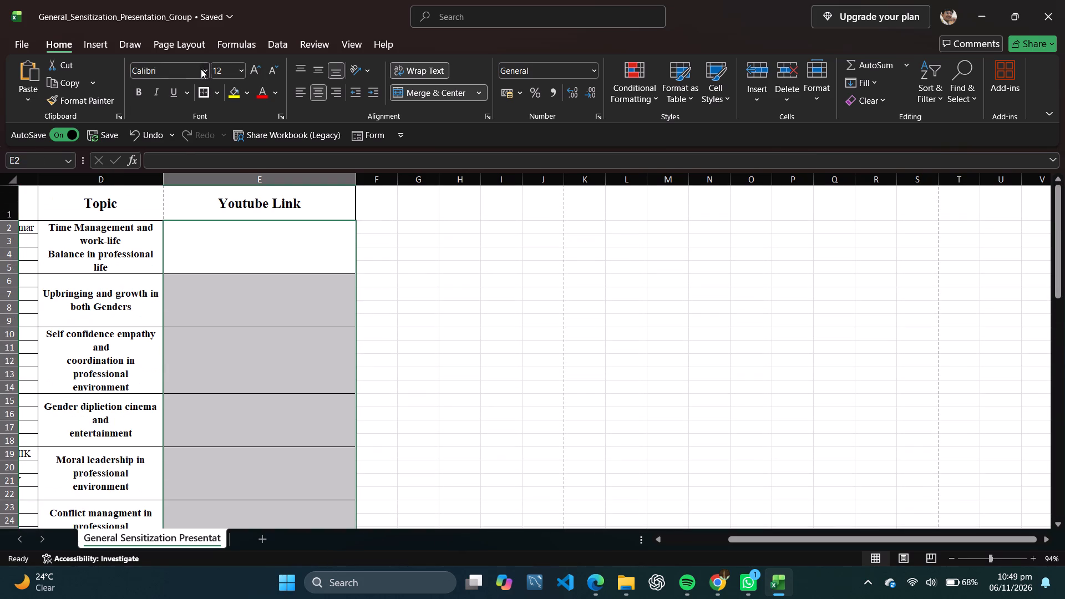
pyautogui.write('ti')
pyautogui.press('Return')
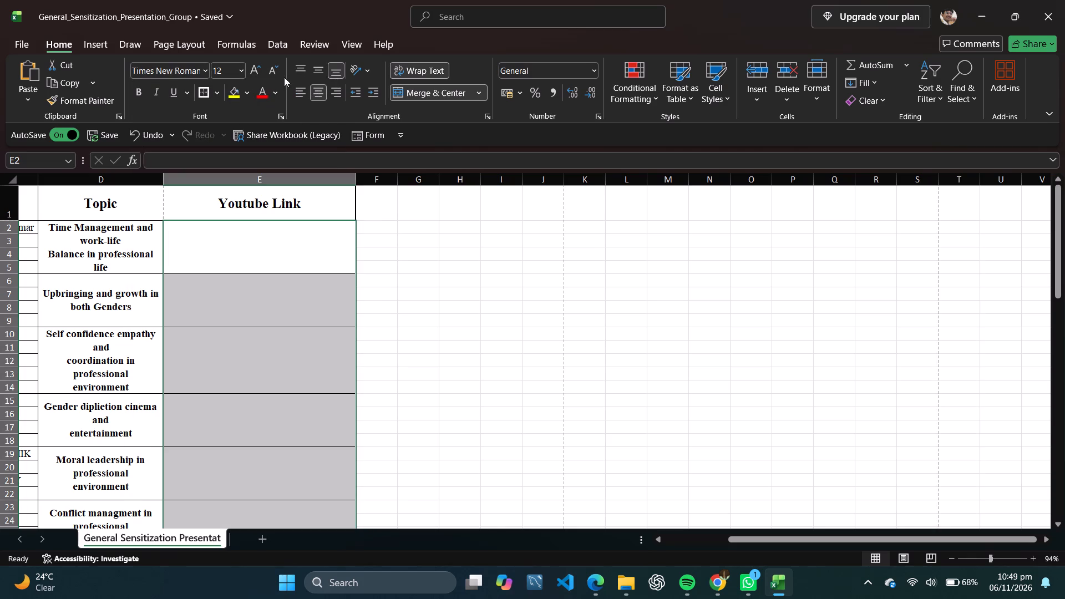
pyautogui.click(318, 70)
pyautogui.click(409, 70)
pyautogui.click(409, 70)
# Apply thick outside borders around cells E2 to E71.
pyautogui.click(216, 90)
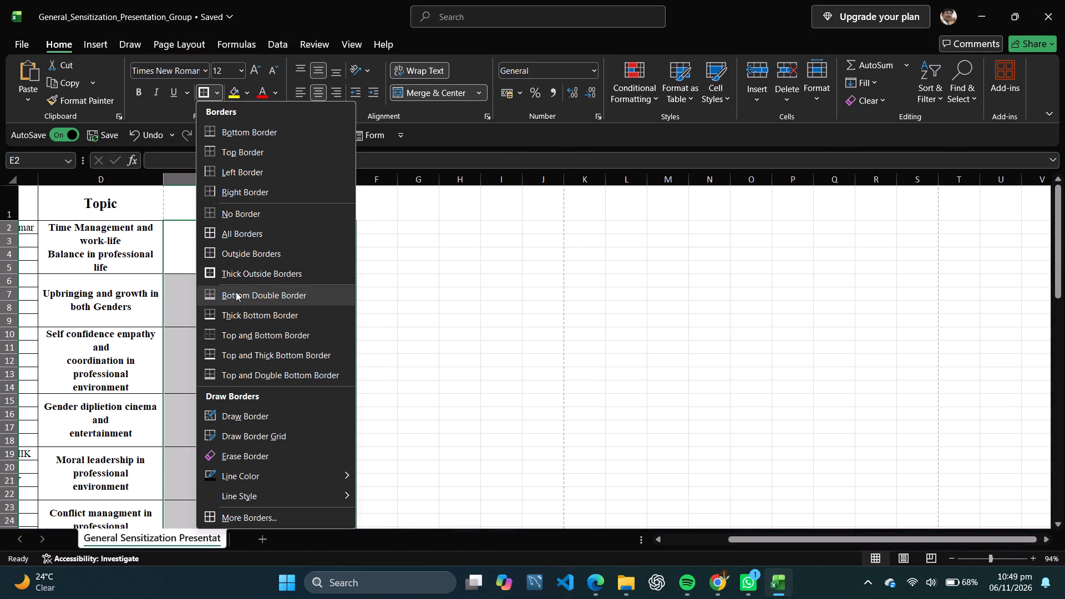
pyautogui.click(237, 273)
pyautogui.click(216, 95)
pyautogui.click(253, 271)
pyautogui.click(470, 313)
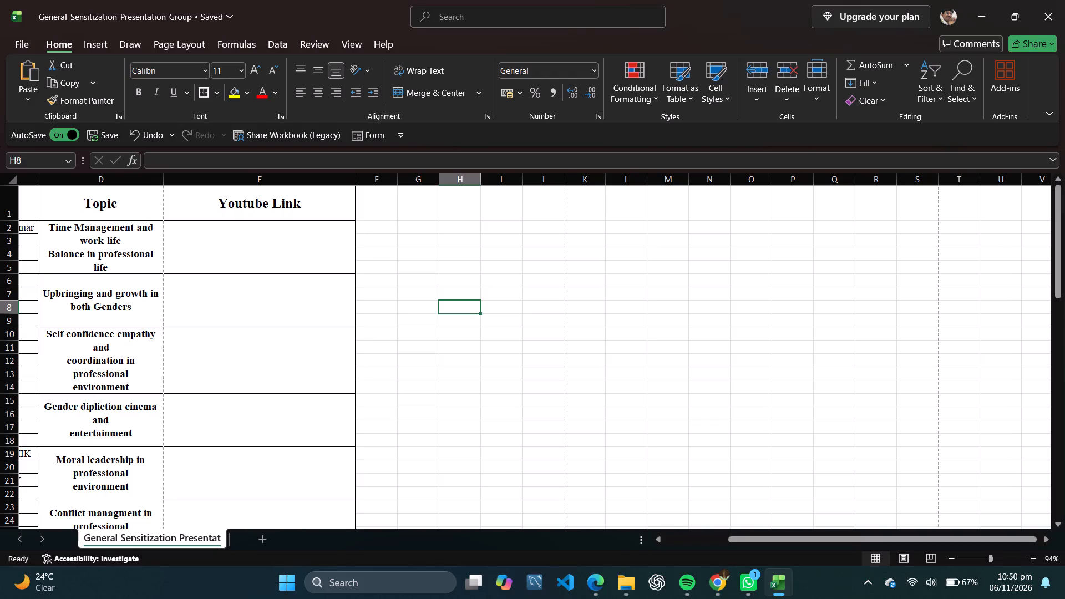
# Paste the copied row 2 YouTube link into merged cell E2 and commit it.
pyautogui.click(296, 264)
pyautogui.doubleClick(296, 263)
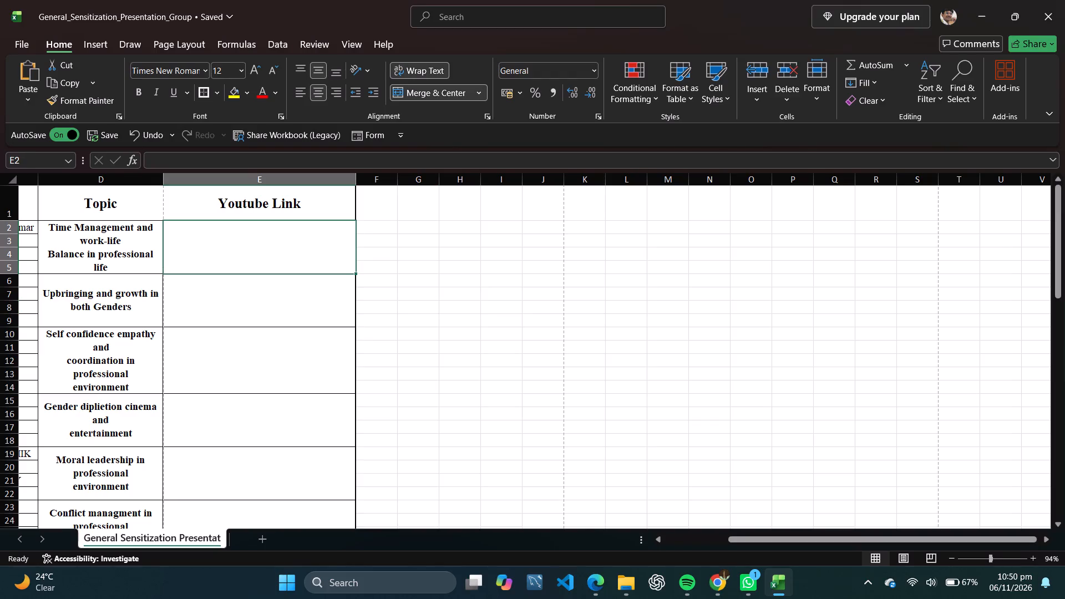
pyautogui.hotkey('ctrl', 'v')
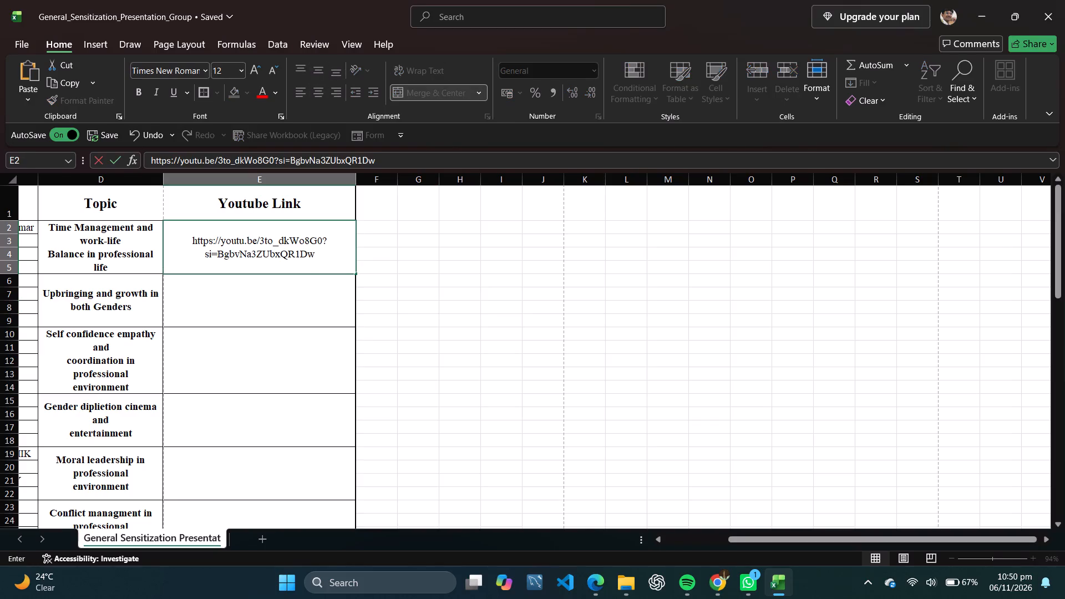
pyautogui.click(295, 302)
pyautogui.doubleClick(293, 304)
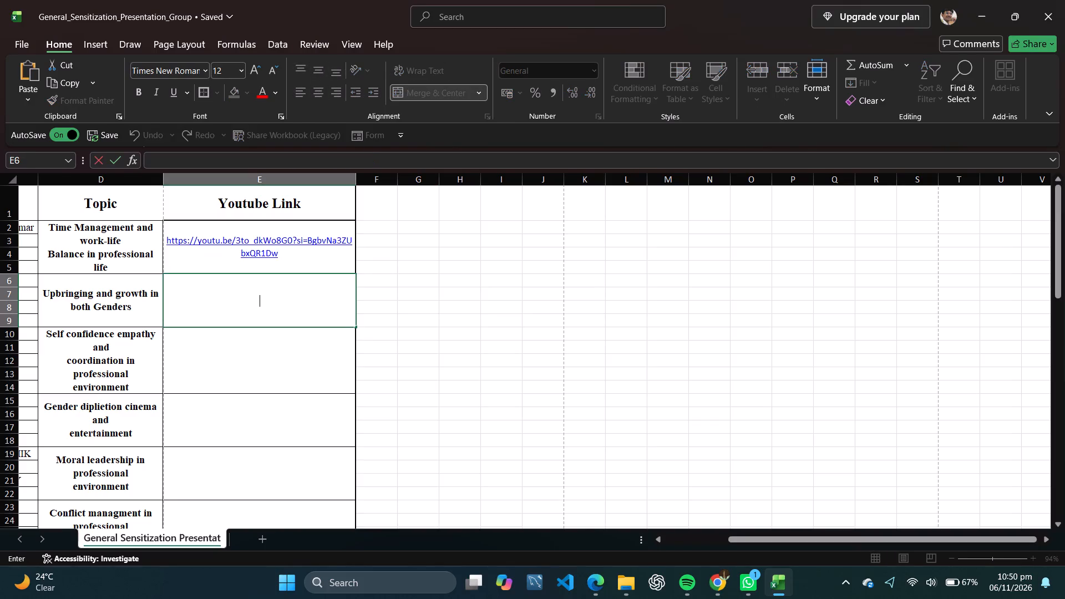
# Restore the Excel window and tile it side by side with the responses sheet in Chrome.
pyautogui.moveTo(703, 8); pyautogui.dragTo(377, 45)
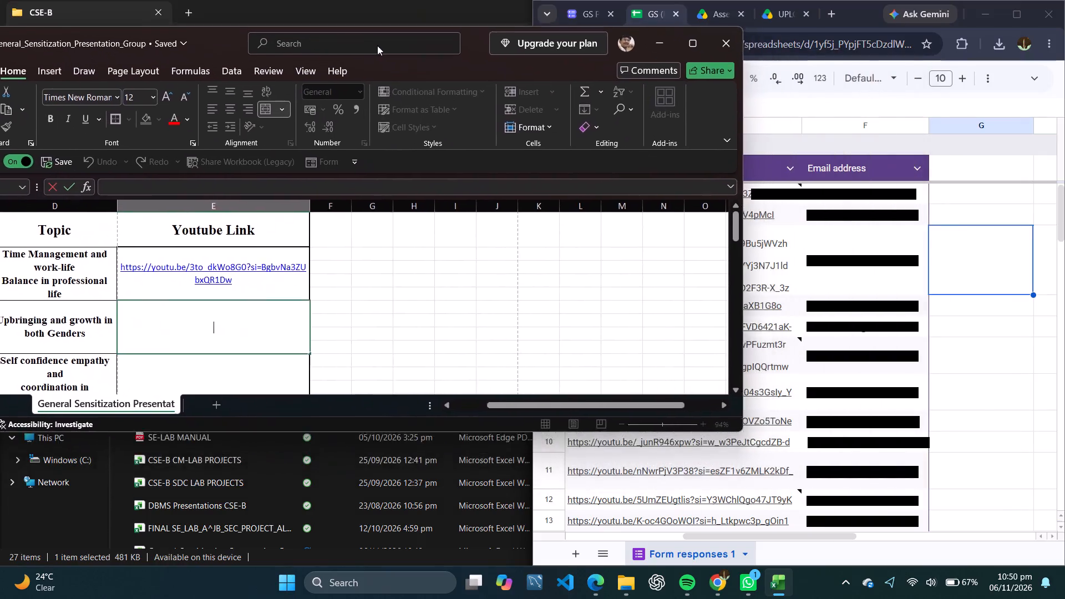
pyautogui.moveTo(377, 45); pyautogui.dragTo(414, 45)
pyautogui.moveTo(258, 43); pyautogui.dragTo(258, 58)
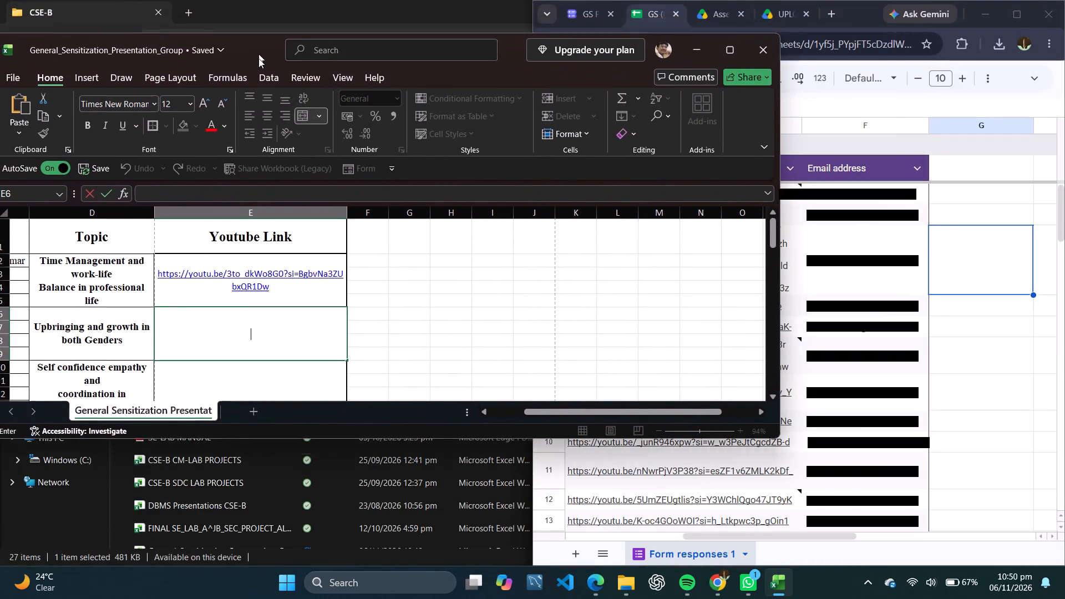
pyautogui.moveTo(258, 58); pyautogui.dragTo(356, 36)
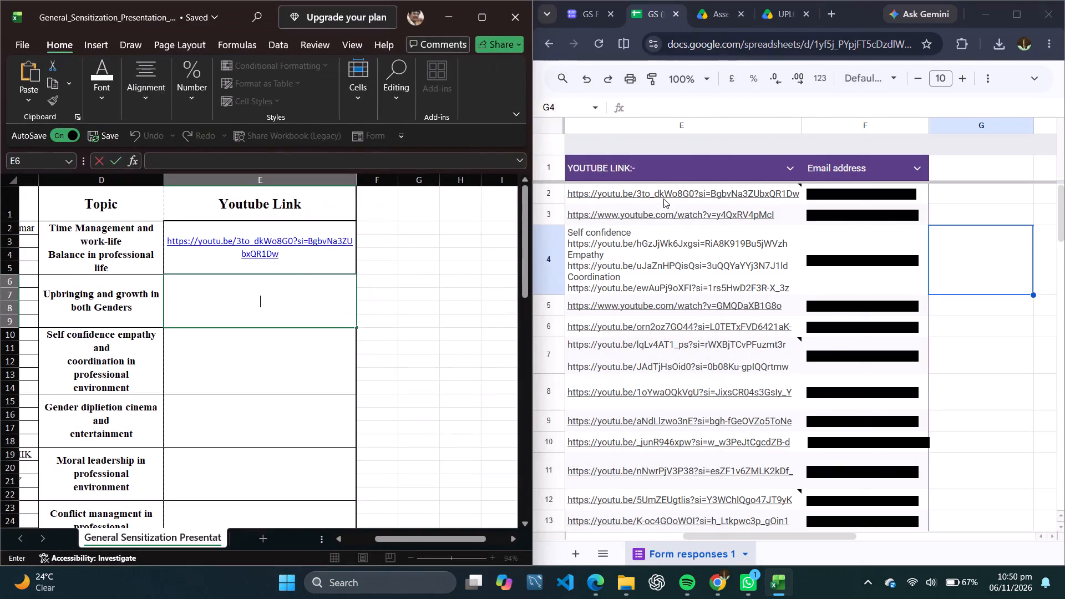
# Copy the row 3 YouTube link from the responses sheet in Chrome and paste it into merged cell E6 in Excel.
pyautogui.scroll(-1, 673, 334)
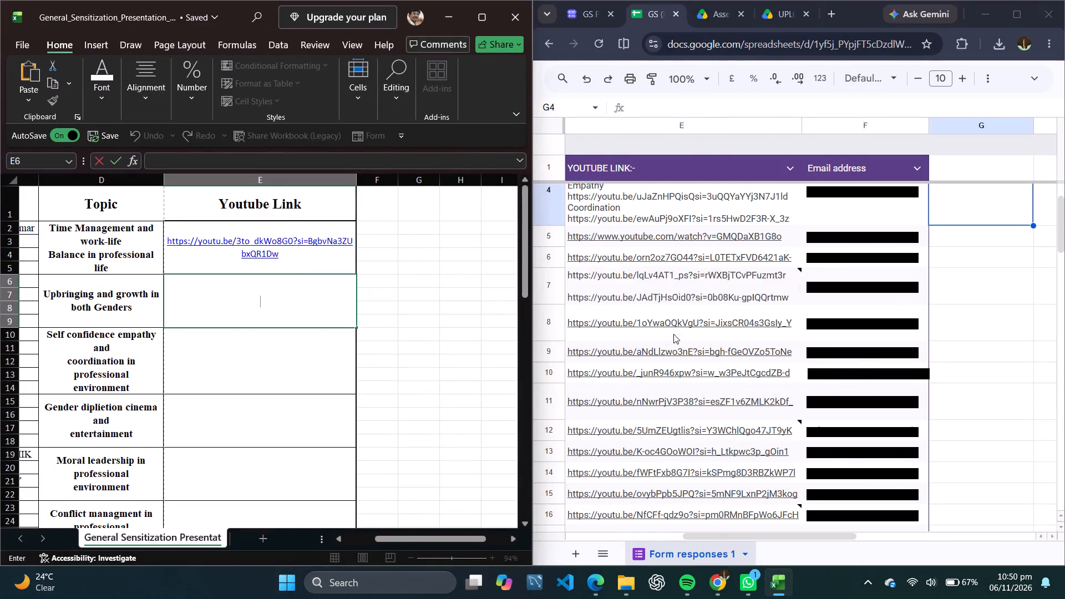
pyautogui.scroll(2, 674, 334)
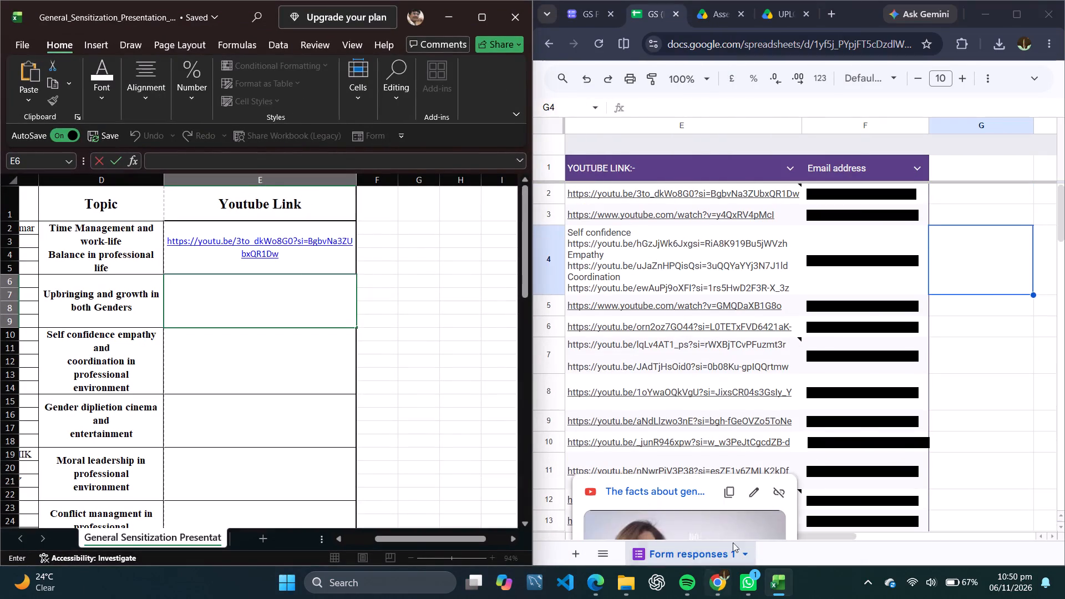
pyautogui.moveTo(842, 537); pyautogui.dragTo(825, 538)
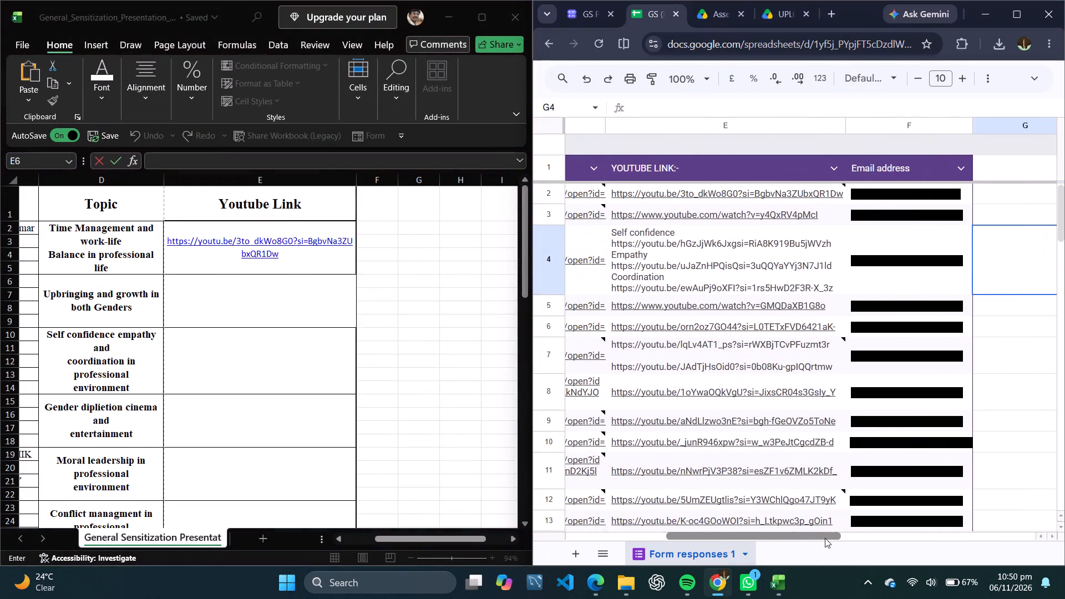
pyautogui.moveTo(825, 538); pyautogui.dragTo(783, 536)
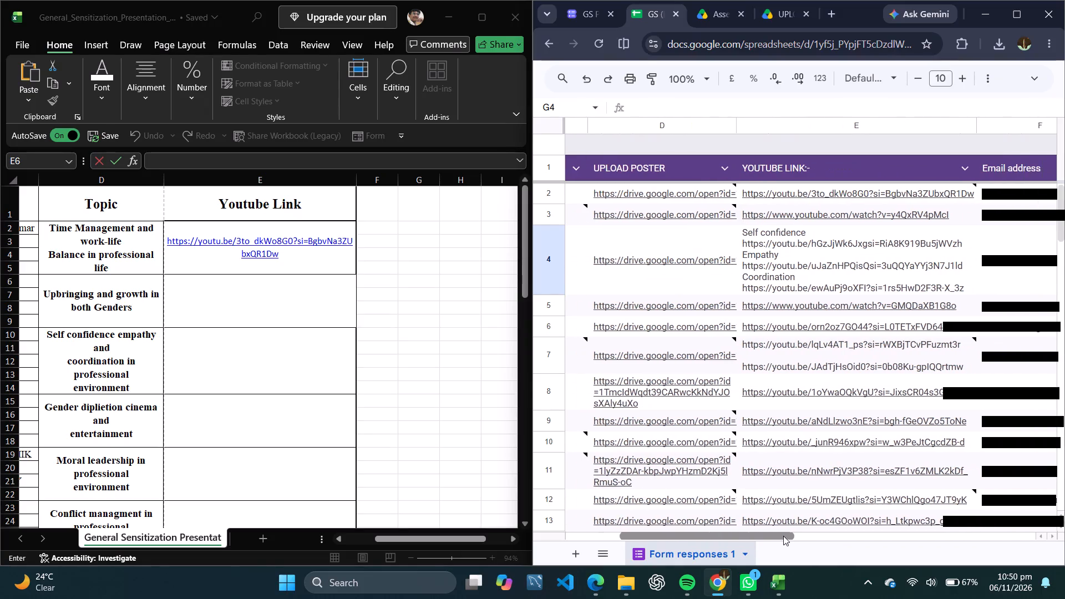
pyautogui.moveTo(783, 536); pyautogui.dragTo(814, 532)
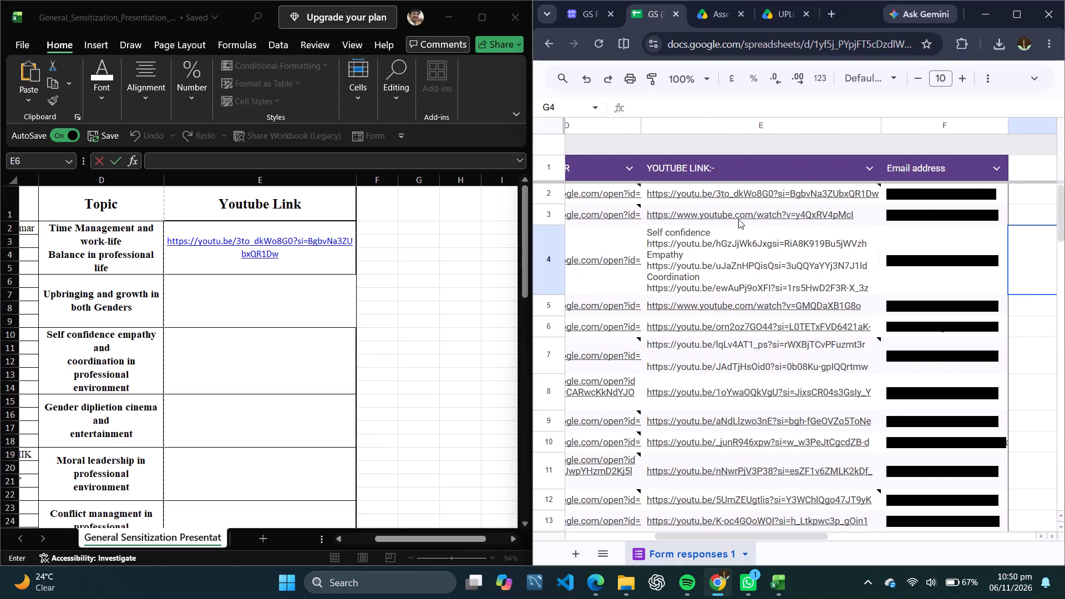
pyautogui.click(800, 241)
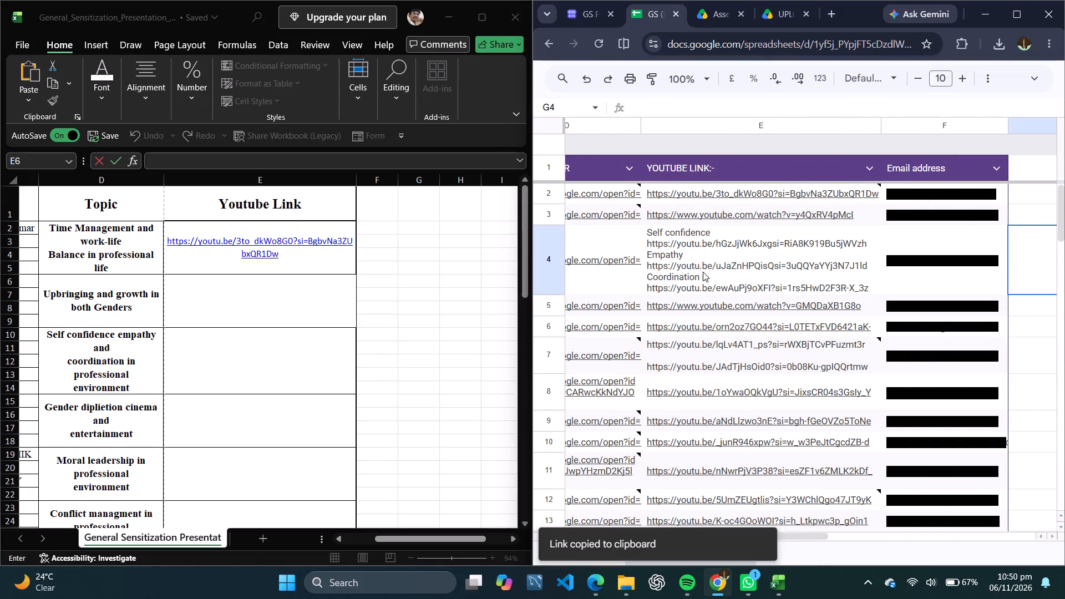
pyautogui.click(267, 304)
pyautogui.hotkey('ctrl', 'v')
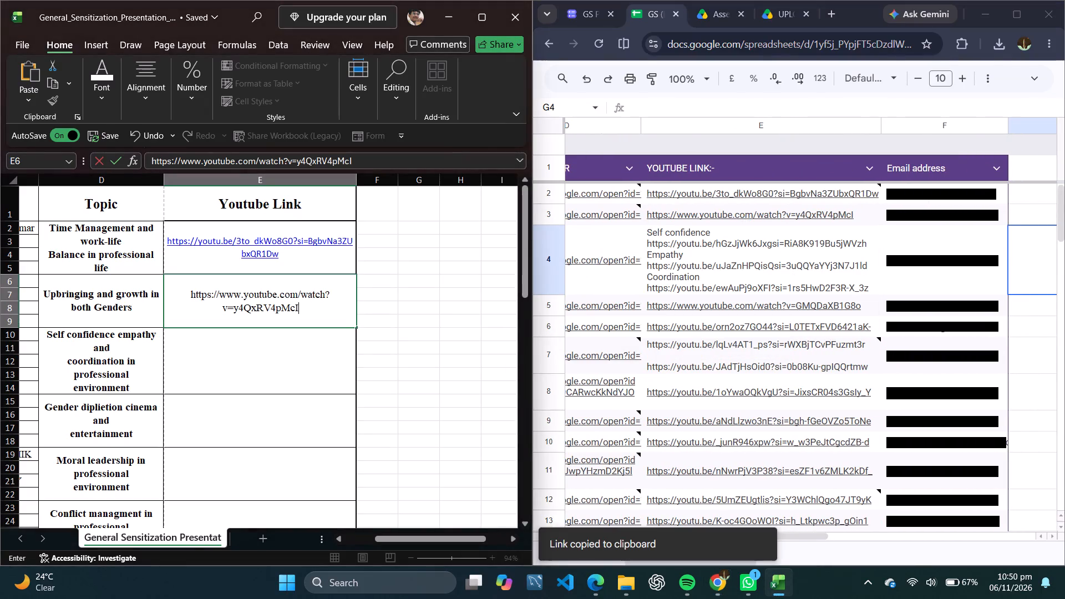
# Copy the row 4 YouTube links from the responses sheet into merged cell E10 and delete the enclosing quotation marks.
pyautogui.doubleClick(260, 358)
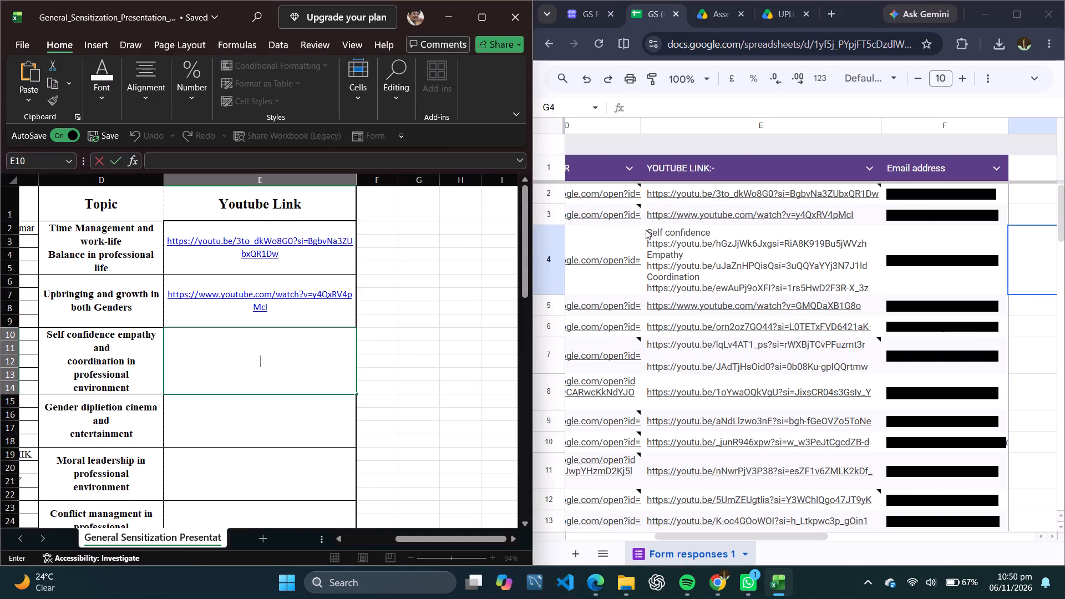
pyautogui.click(646, 230)
pyautogui.click(646, 230)
pyautogui.hotkey('ctrl', 'c')
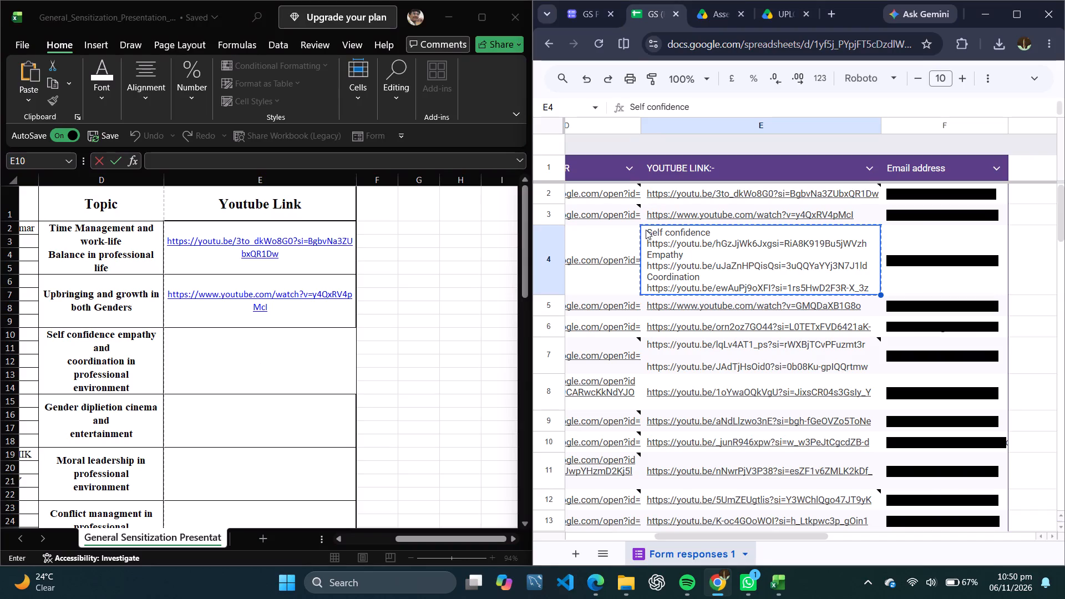
pyautogui.click(291, 375)
pyautogui.hotkey('ctrl', 'v')
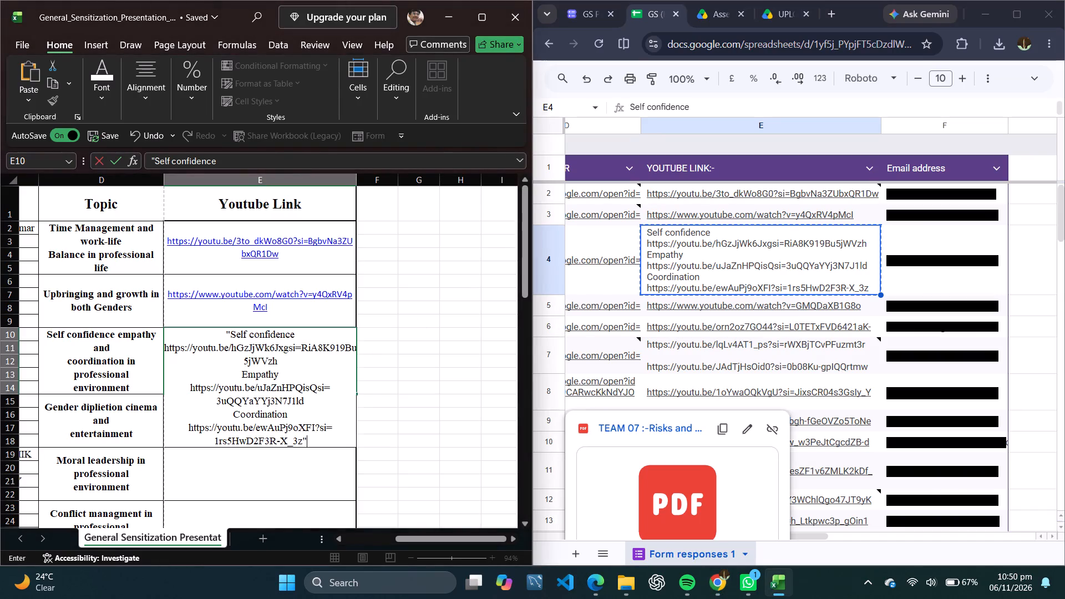
pyautogui.press('BackSpace')
pyautogui.click(229, 331)
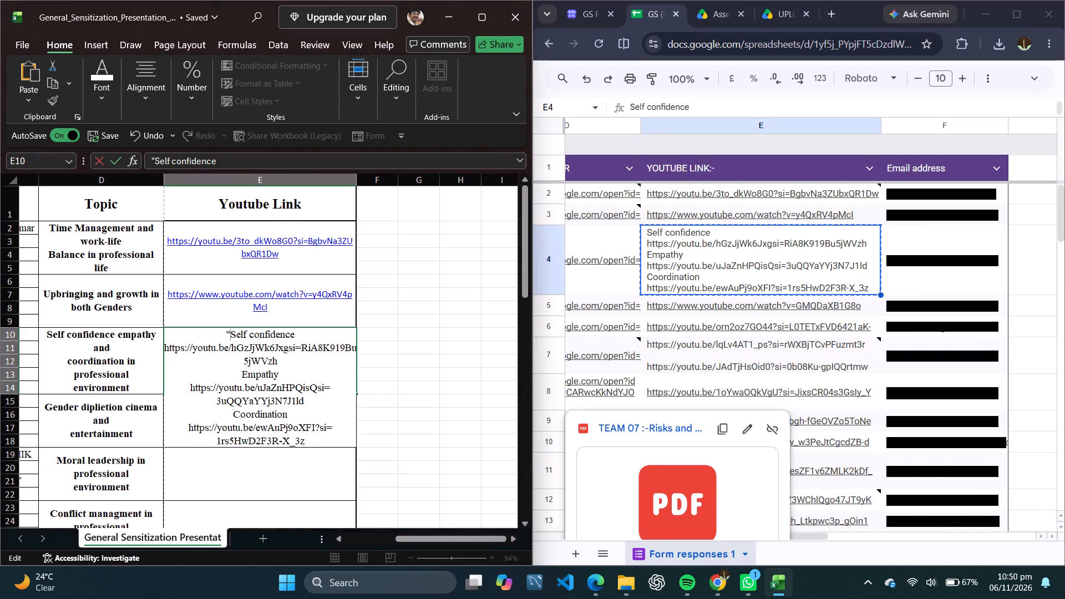
pyautogui.press('BackSpace')
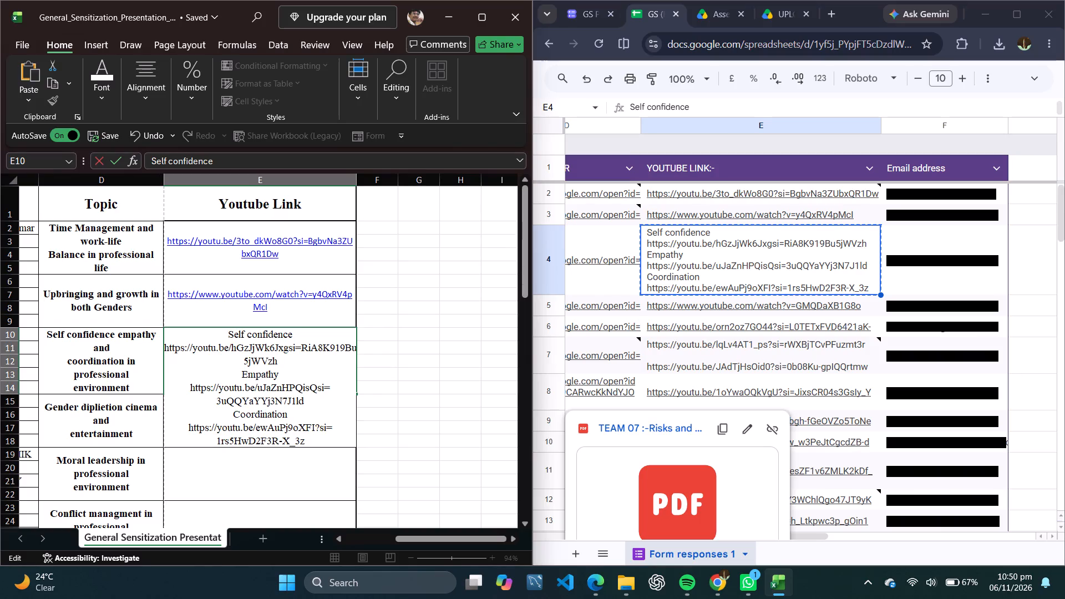
# Commit the E10 entry and widen column E slightly in the Excel sheet.
pyautogui.click(357, 180)
pyautogui.moveTo(357, 180); pyautogui.dragTo(357, 180)
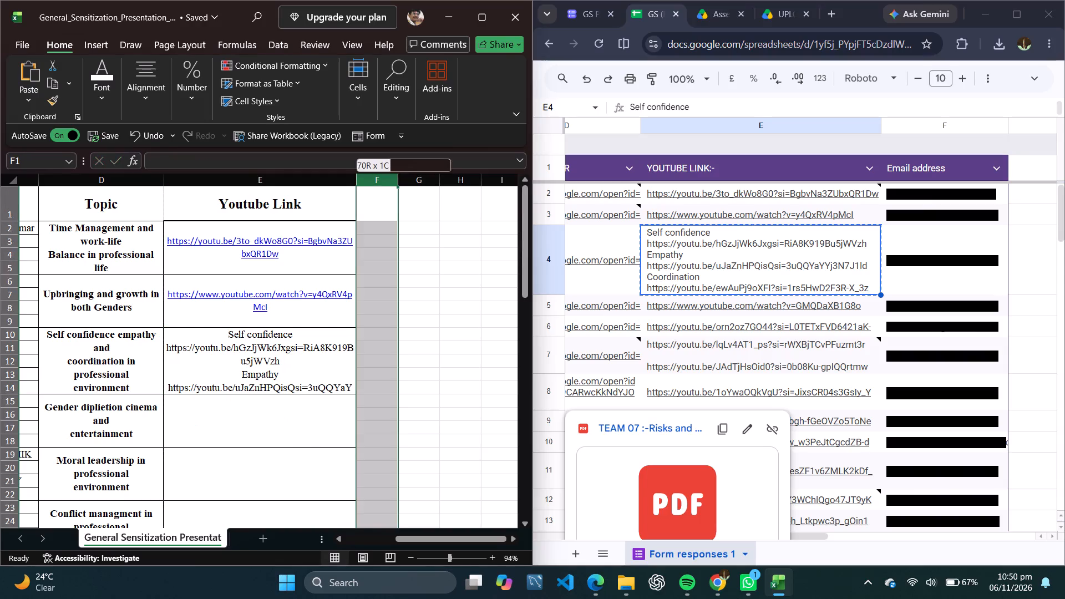
pyautogui.moveTo(357, 180); pyautogui.dragTo(366, 181)
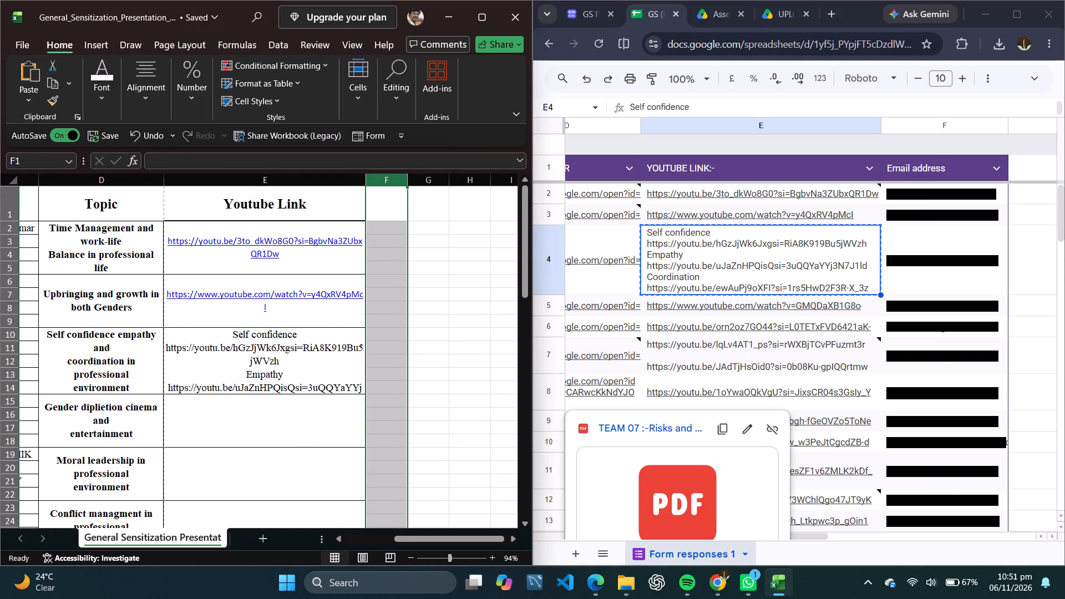
# Copy the row 5 YouTube link from the responses sheet in Chrome and paste it into merged cell E15 in Excel.
pyautogui.click(247, 422)
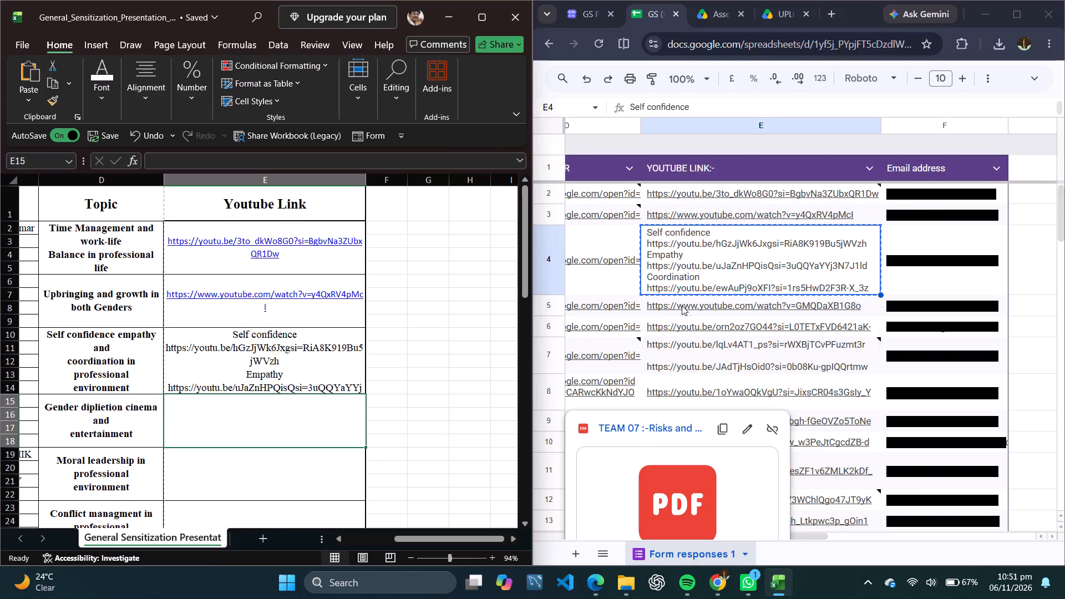
pyautogui.click(808, 335)
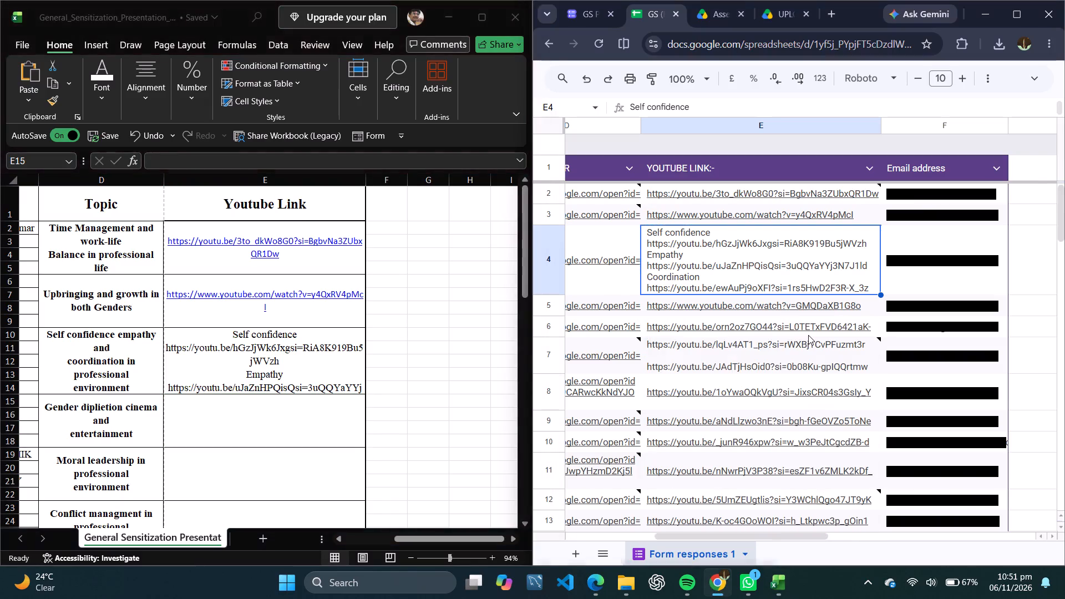
pyautogui.click(232, 431)
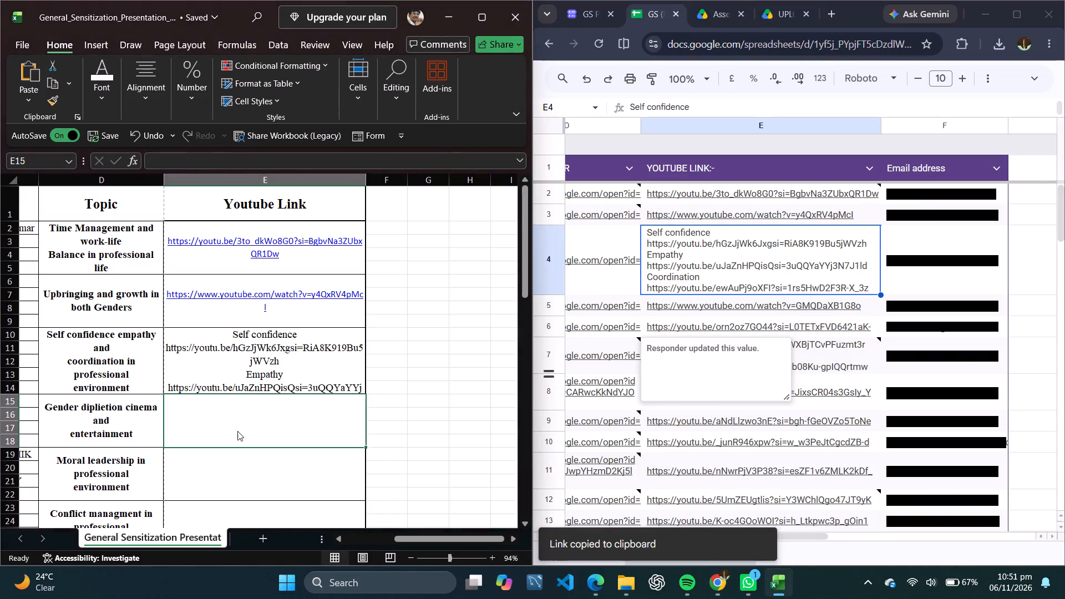
pyautogui.hotkey('ctrl', 'v')
pyautogui.click(377, 233)
pyautogui.doubleClick(296, 441)
pyautogui.doubleClick(267, 414)
pyautogui.hotkey('ctrl', 'v')
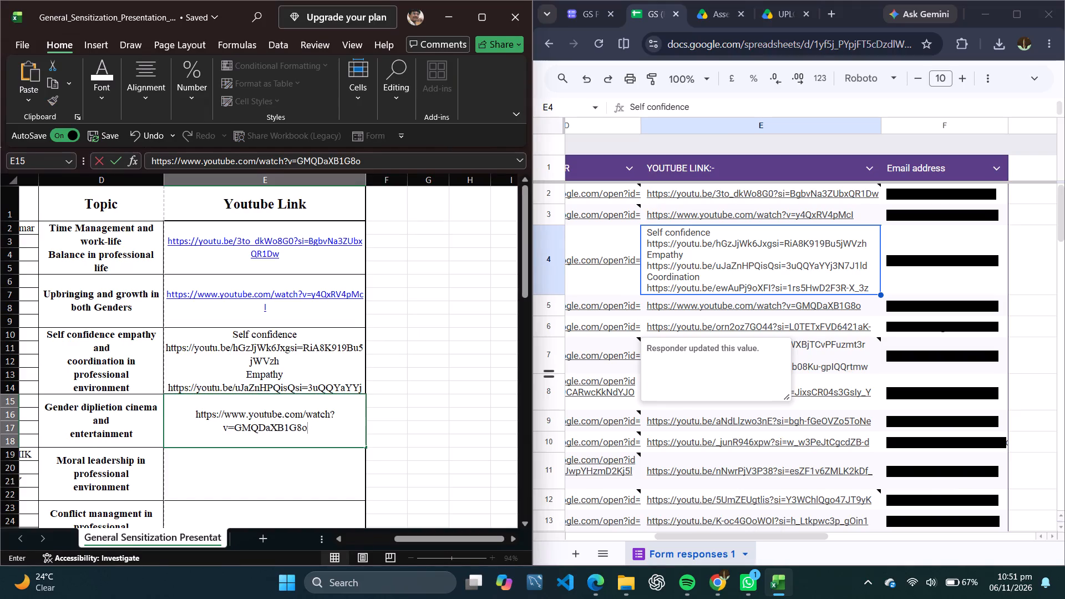
# Copy the row 5 YouTube link from the responses sheet again and paste it into merged cell E19 in Excel.
pyautogui.doubleClick(265, 470)
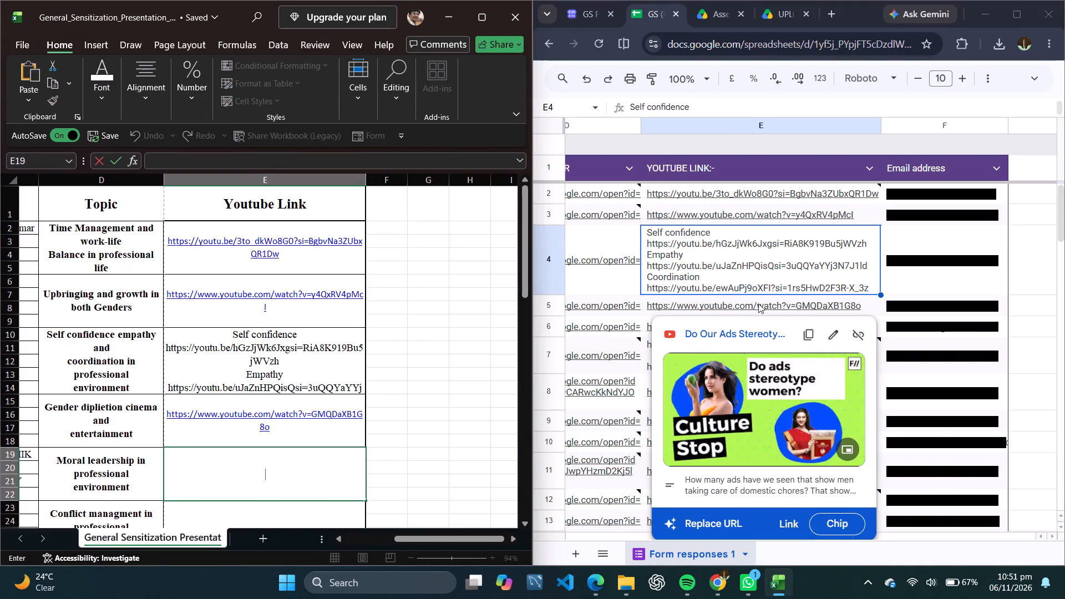
pyautogui.click(805, 331)
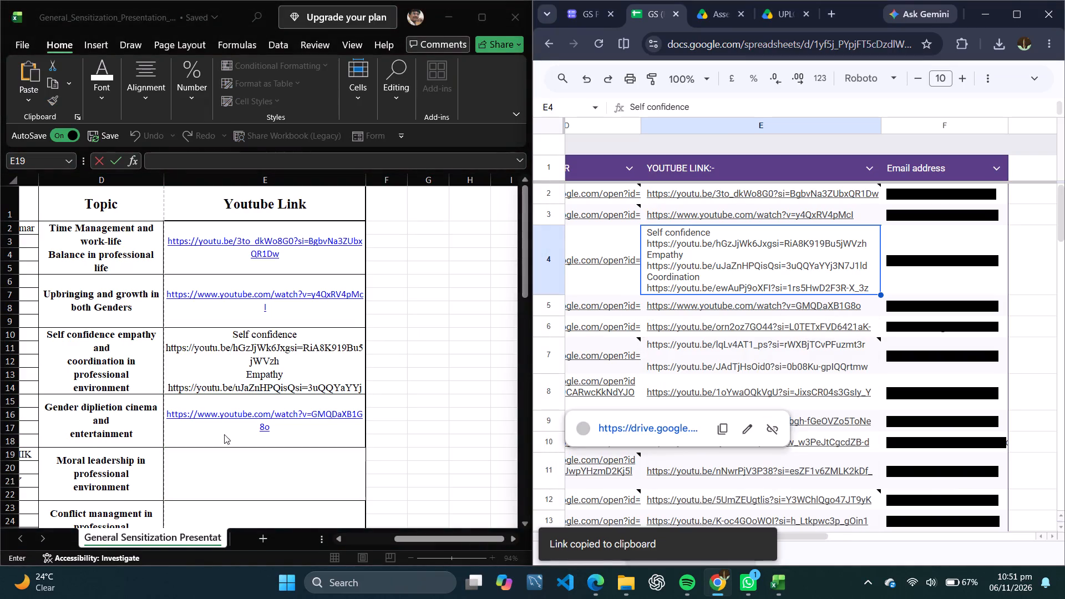
pyautogui.doubleClick(256, 476)
pyautogui.hotkey('ctrl', 'v')
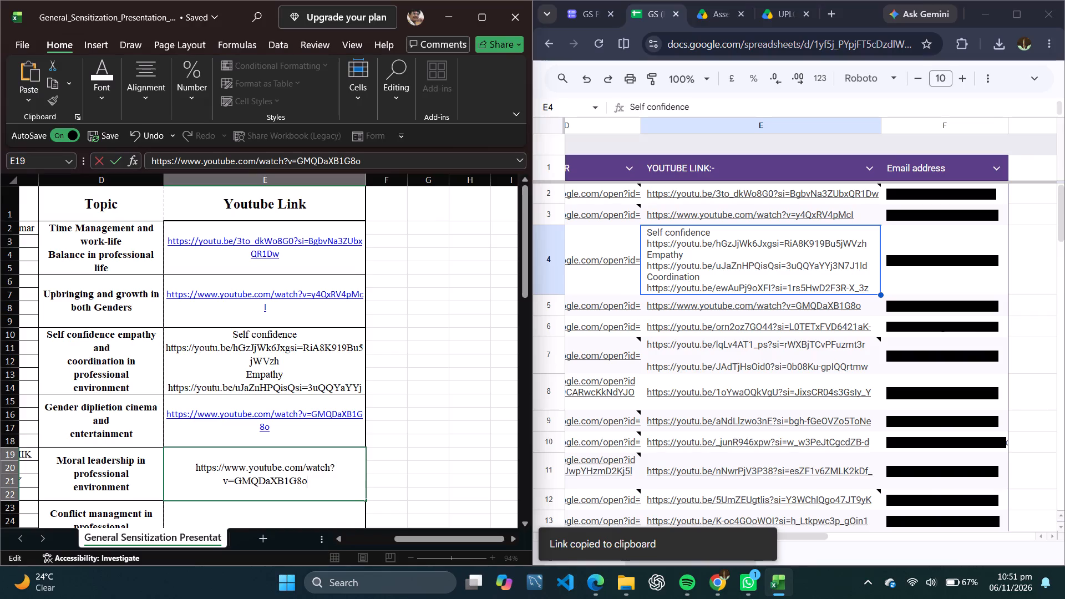
# Compare the team numbers and YouTube links in the responses sheet with the teams and links in the Excel sheet.
pyautogui.scroll(-5, 277, 451)
pyautogui.scroll(-4, 240, 329)
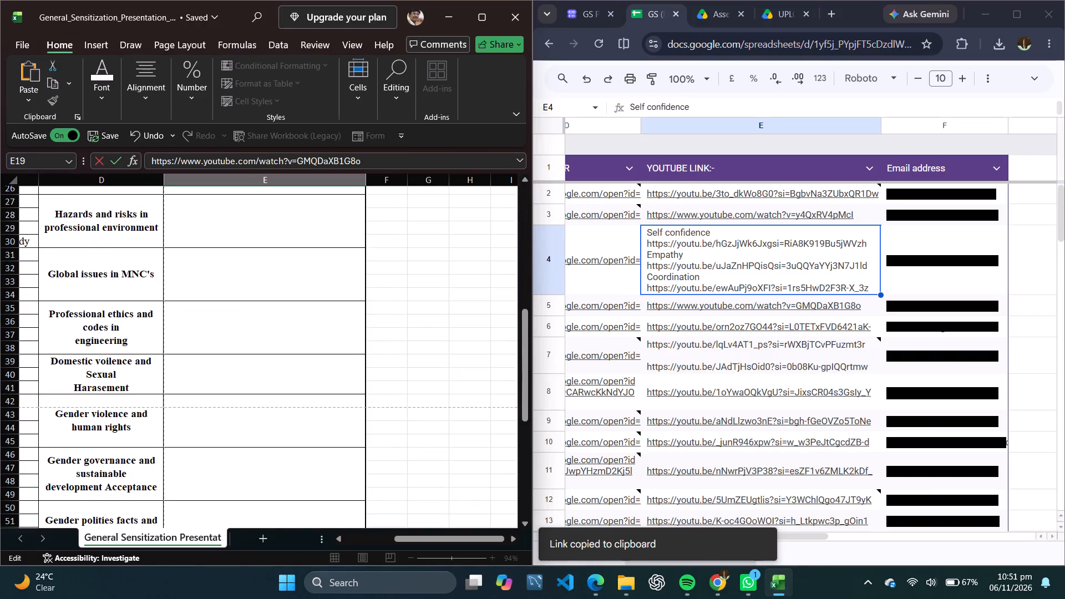
pyautogui.doubleClick(257, 238)
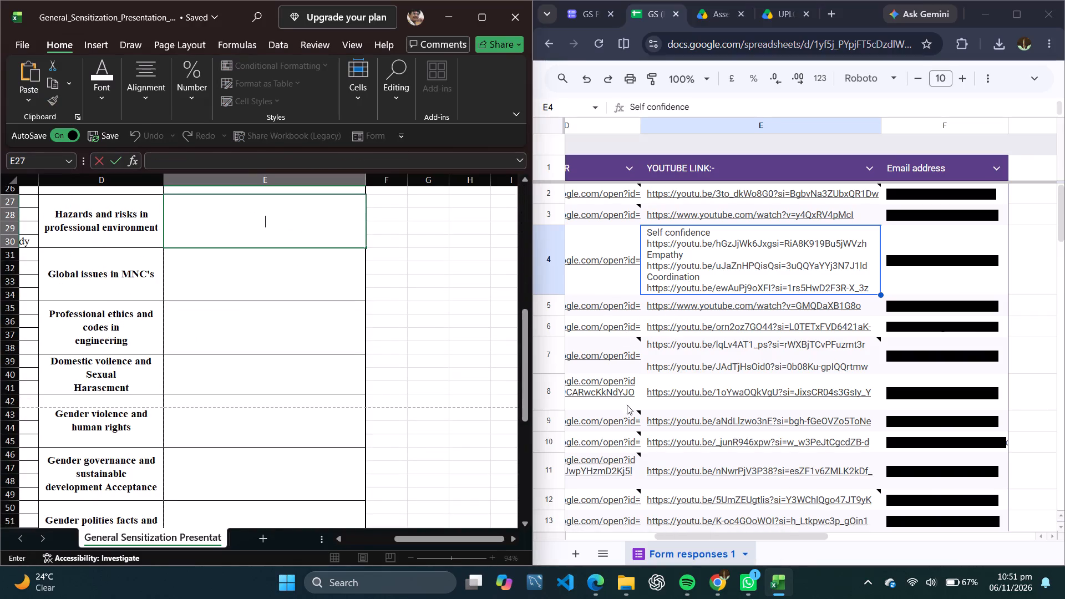
pyautogui.moveTo(699, 535); pyautogui.dragTo(636, 533)
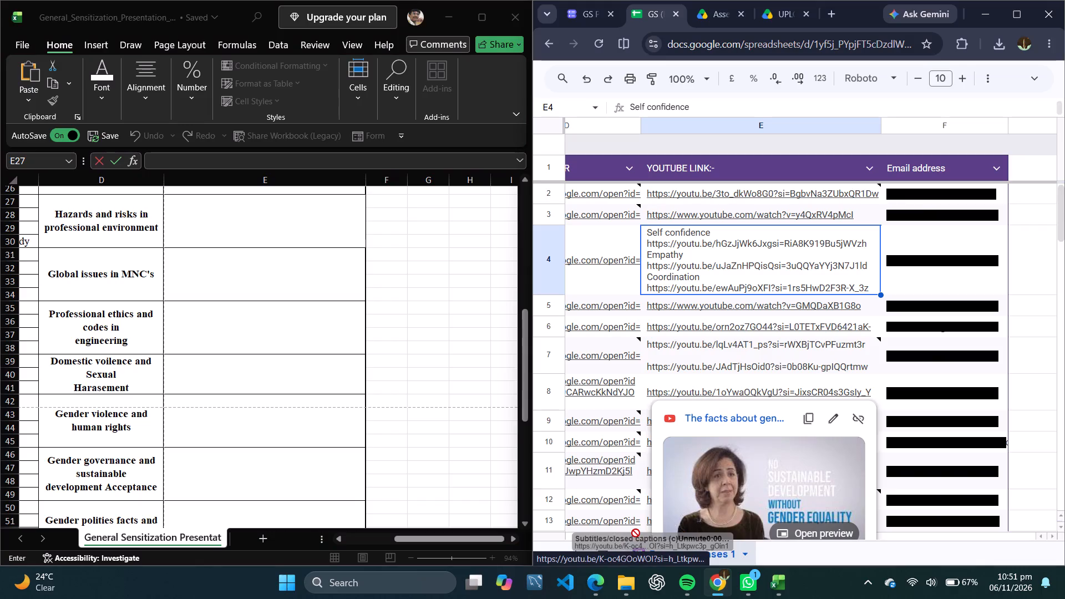
pyautogui.moveTo(636, 533); pyautogui.dragTo(713, 554)
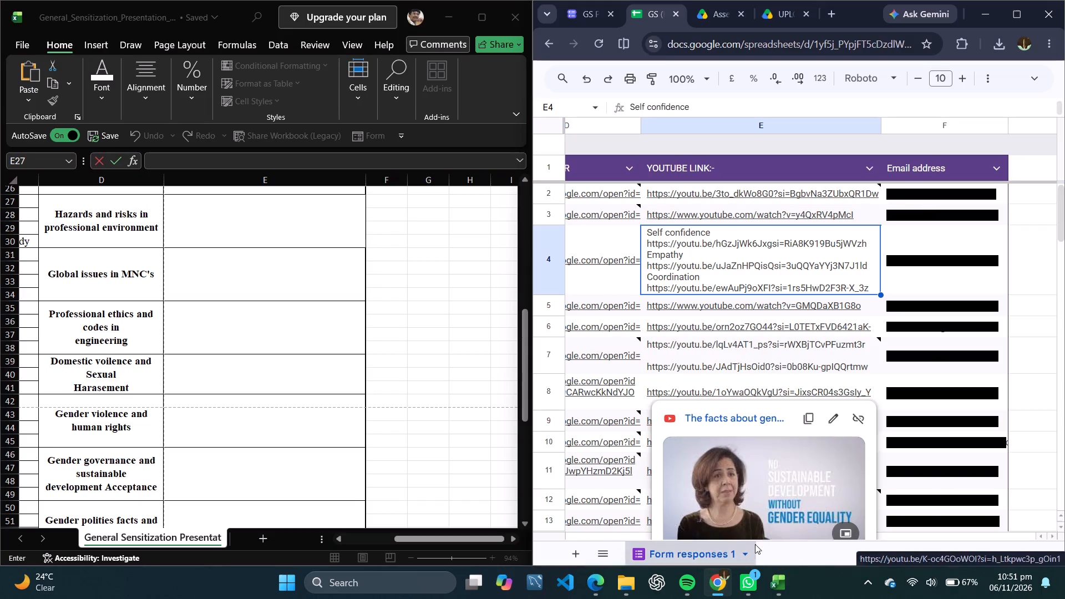
pyautogui.scroll(-2, 599, 401)
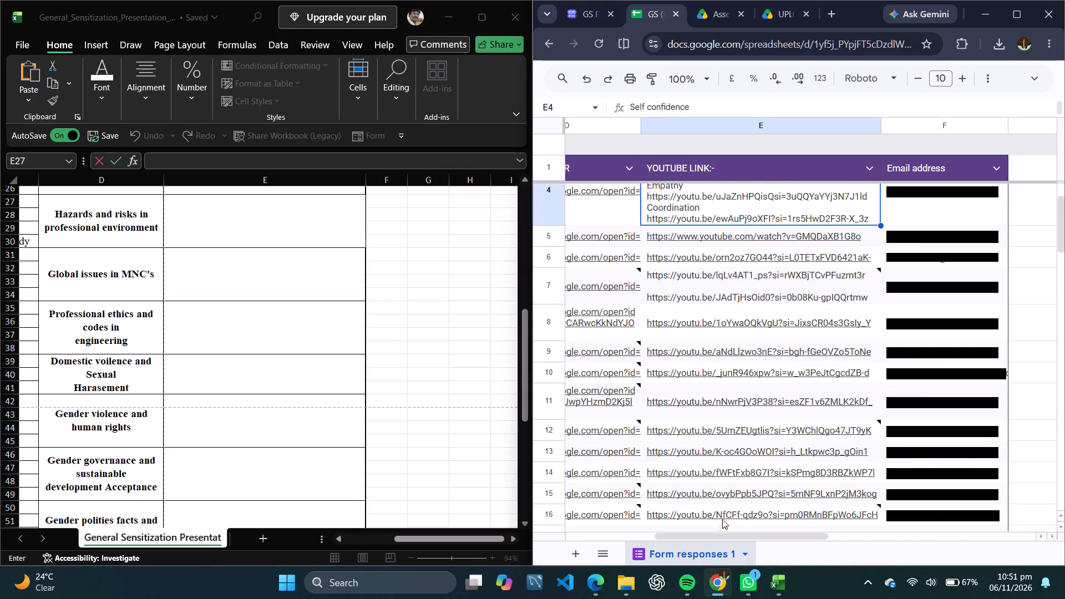
pyautogui.moveTo(718, 535); pyautogui.dragTo(612, 527)
pyautogui.scroll(1, 724, 418)
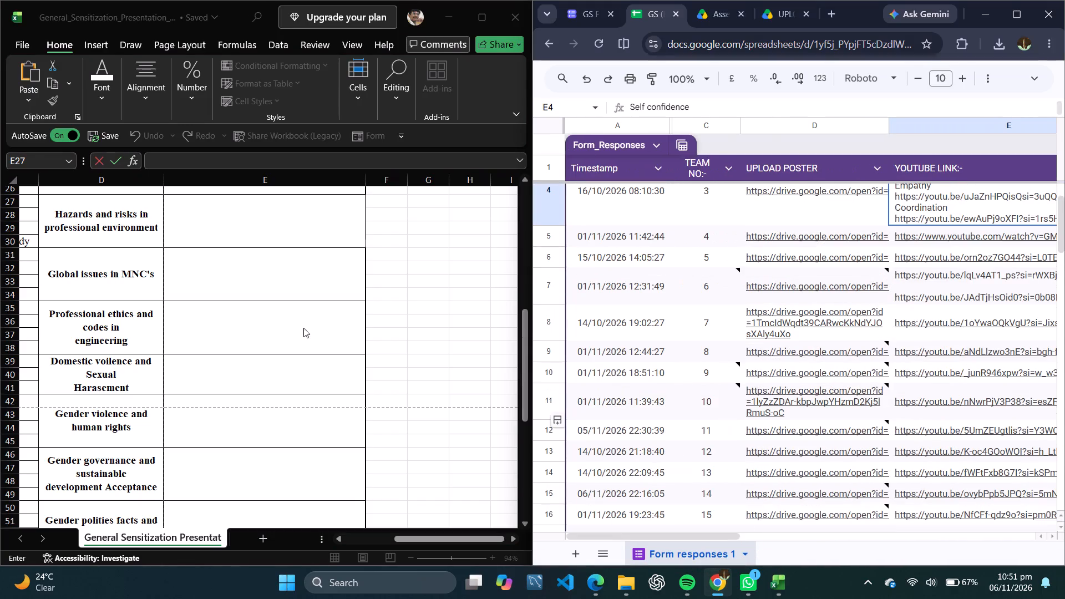
pyautogui.scroll(5, 245, 301)
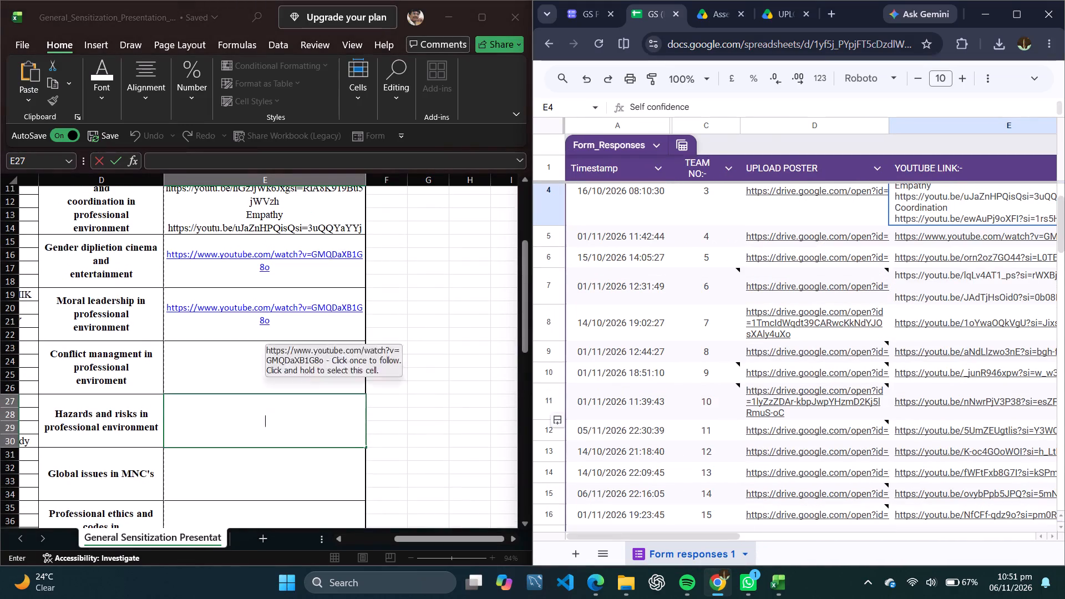
pyautogui.moveTo(429, 539); pyautogui.dragTo(408, 539)
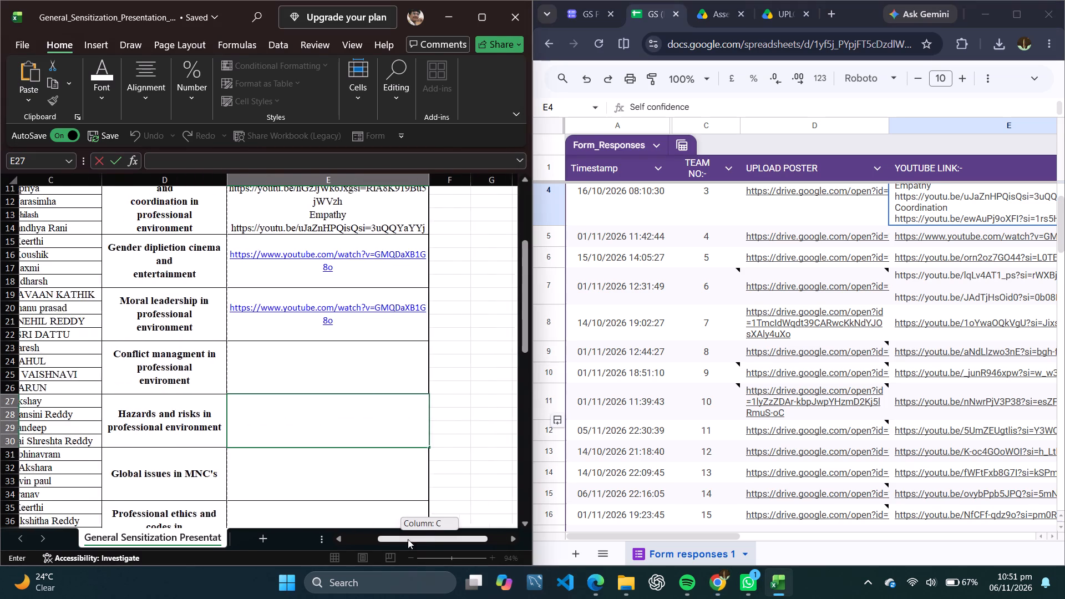
pyautogui.moveTo(408, 539); pyautogui.dragTo(358, 536)
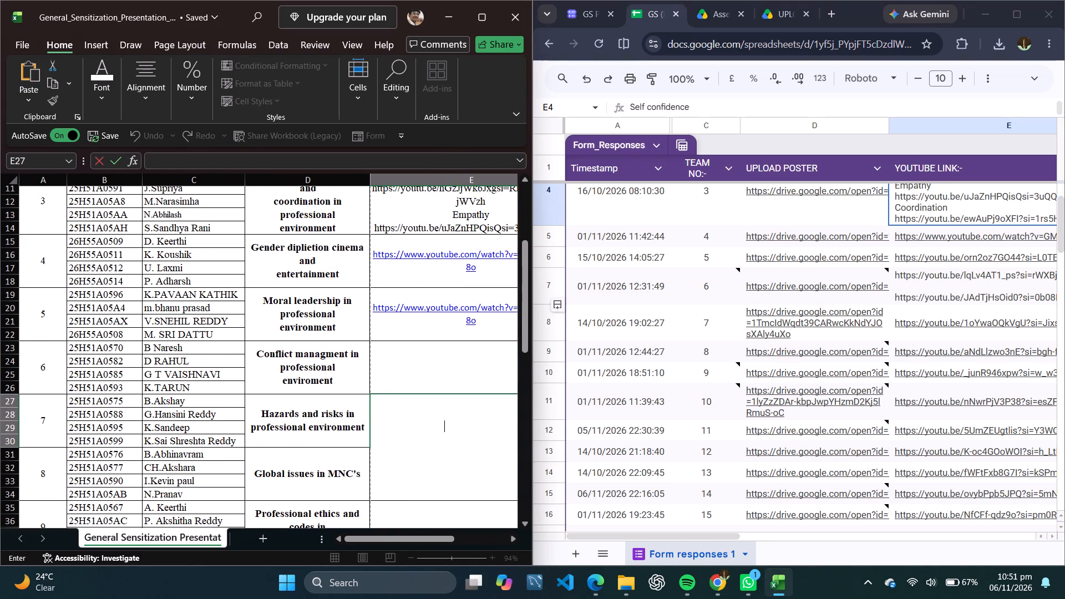
pyautogui.scroll(4, 292, 344)
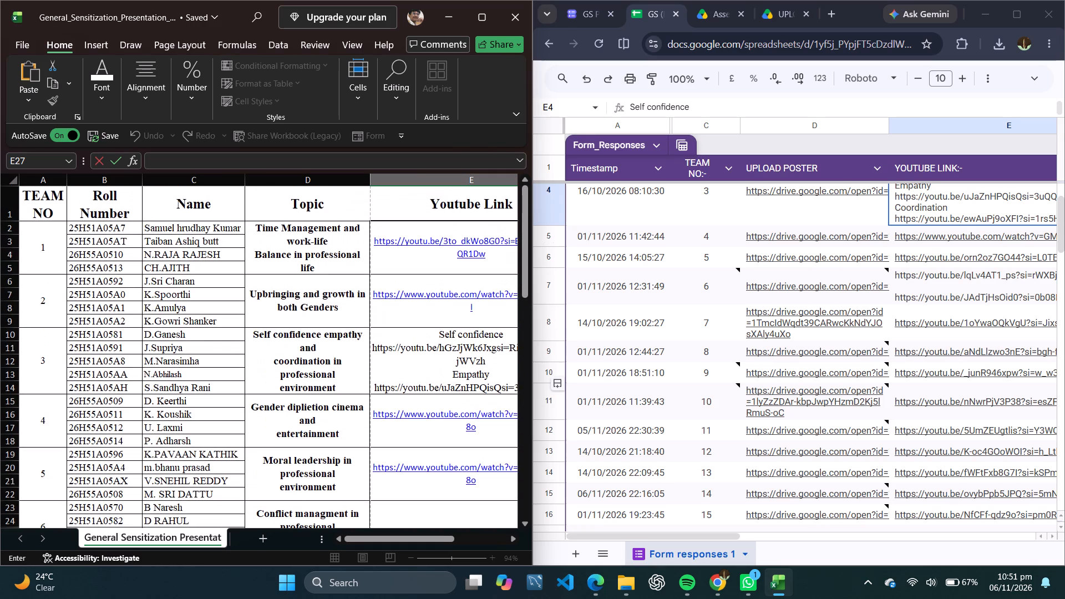
pyautogui.scroll(3, 700, 357)
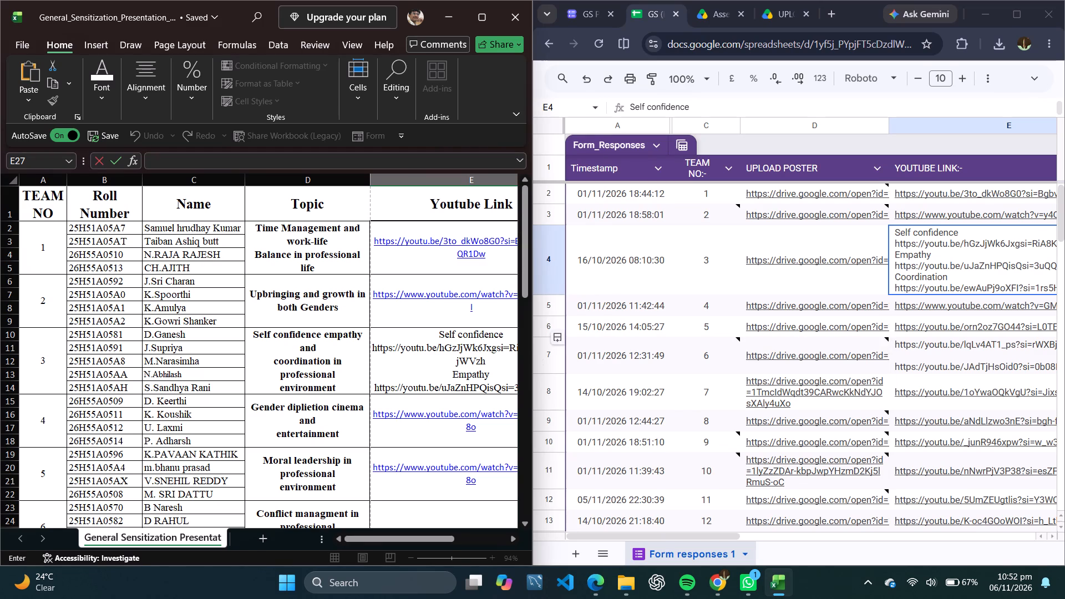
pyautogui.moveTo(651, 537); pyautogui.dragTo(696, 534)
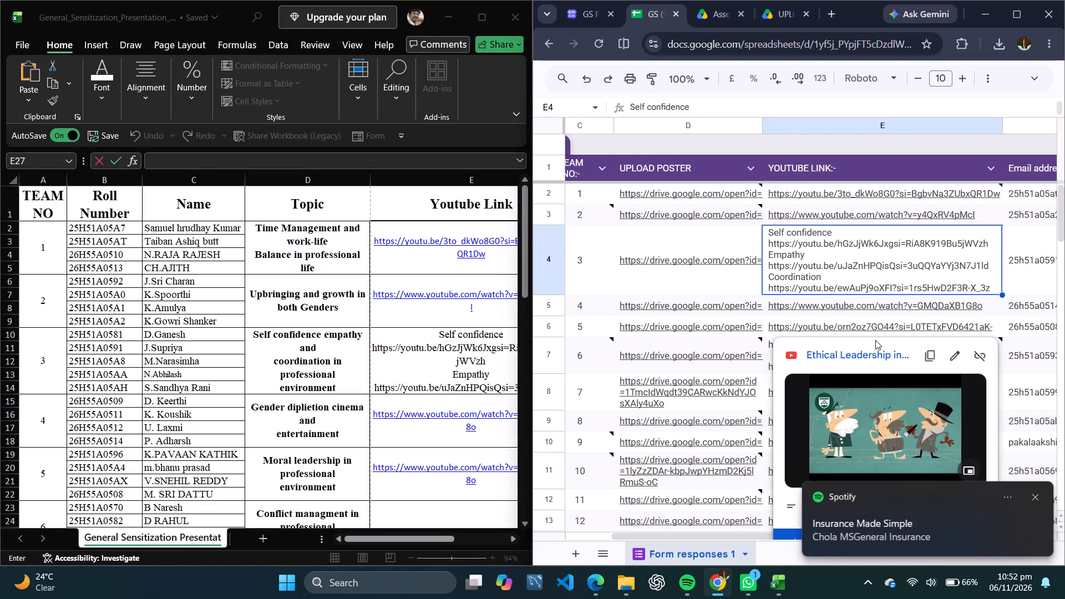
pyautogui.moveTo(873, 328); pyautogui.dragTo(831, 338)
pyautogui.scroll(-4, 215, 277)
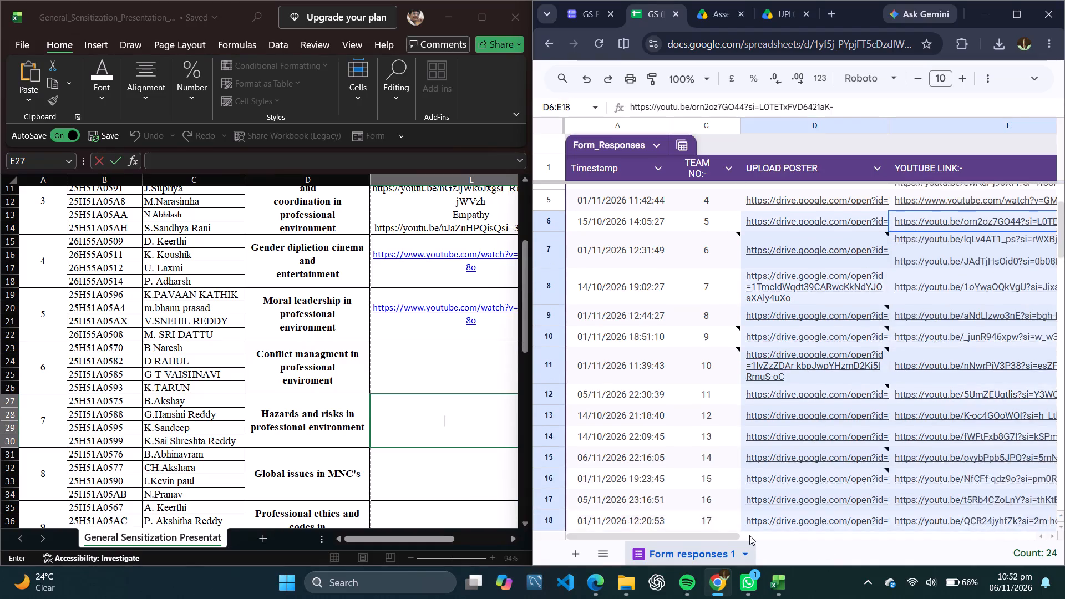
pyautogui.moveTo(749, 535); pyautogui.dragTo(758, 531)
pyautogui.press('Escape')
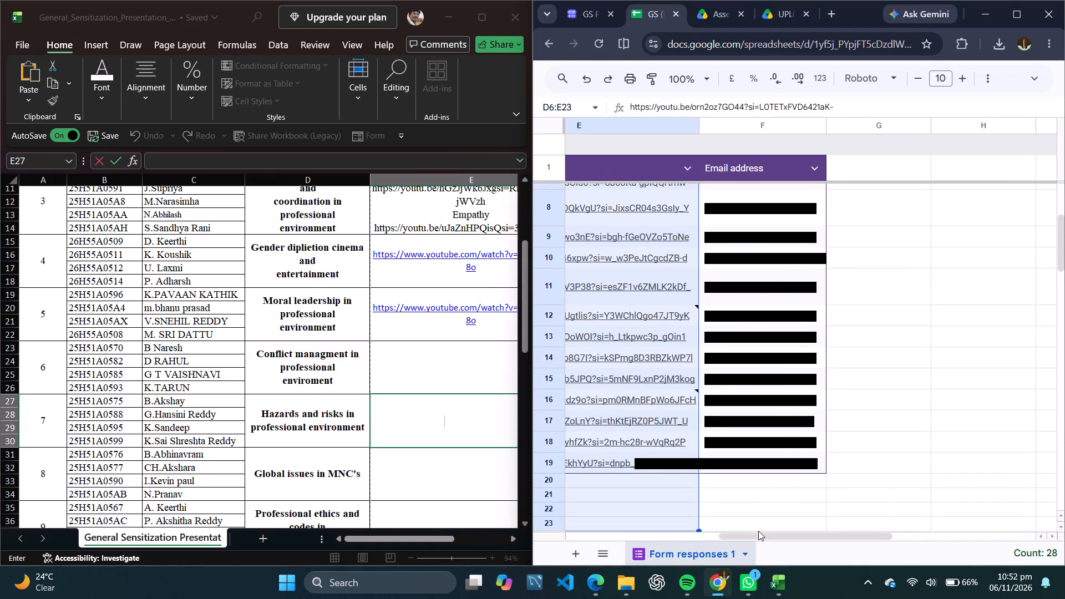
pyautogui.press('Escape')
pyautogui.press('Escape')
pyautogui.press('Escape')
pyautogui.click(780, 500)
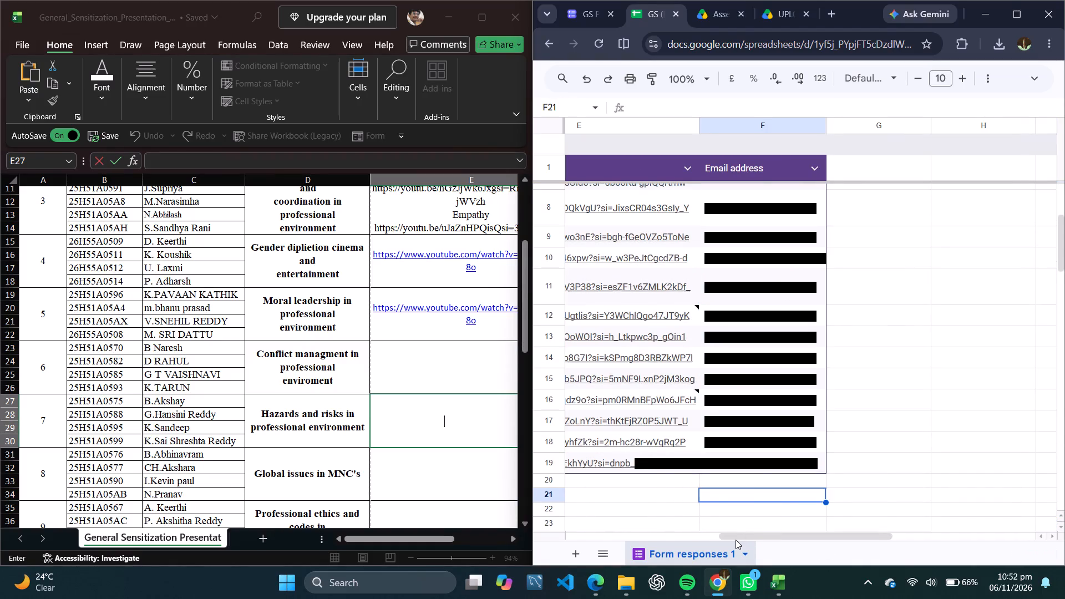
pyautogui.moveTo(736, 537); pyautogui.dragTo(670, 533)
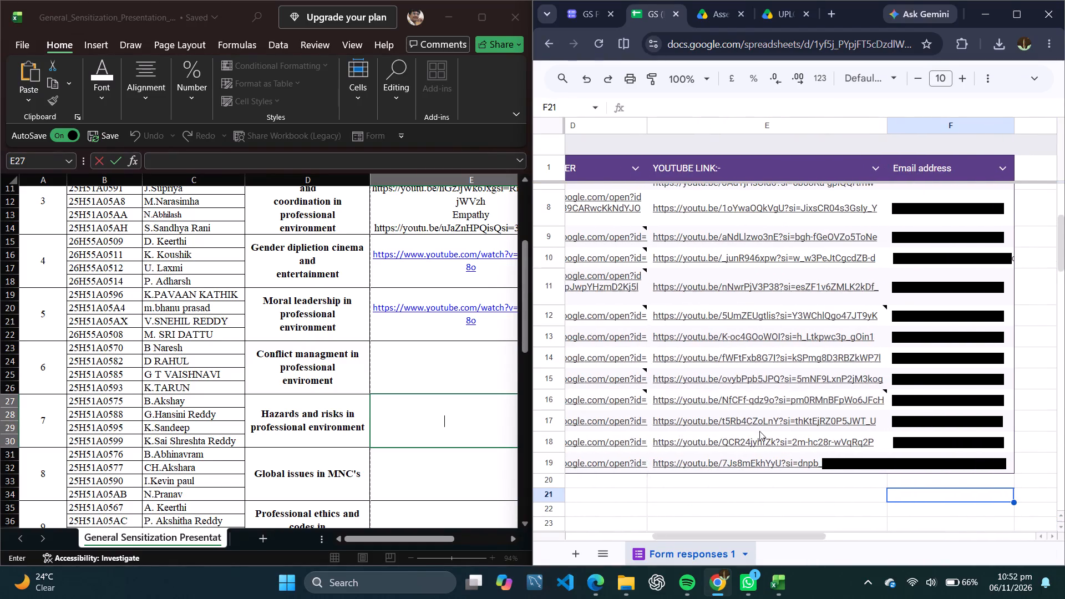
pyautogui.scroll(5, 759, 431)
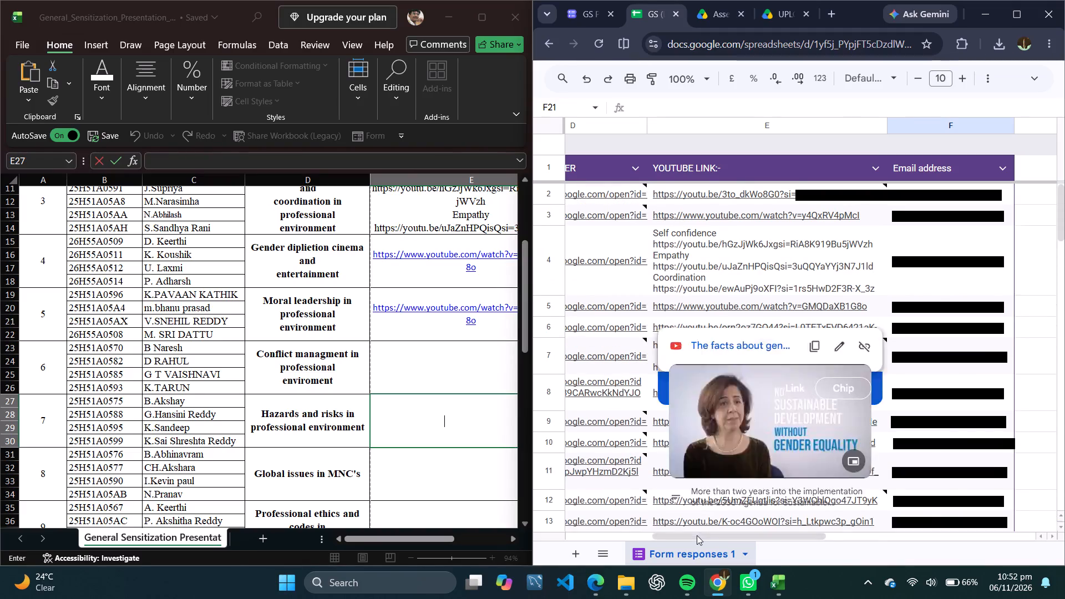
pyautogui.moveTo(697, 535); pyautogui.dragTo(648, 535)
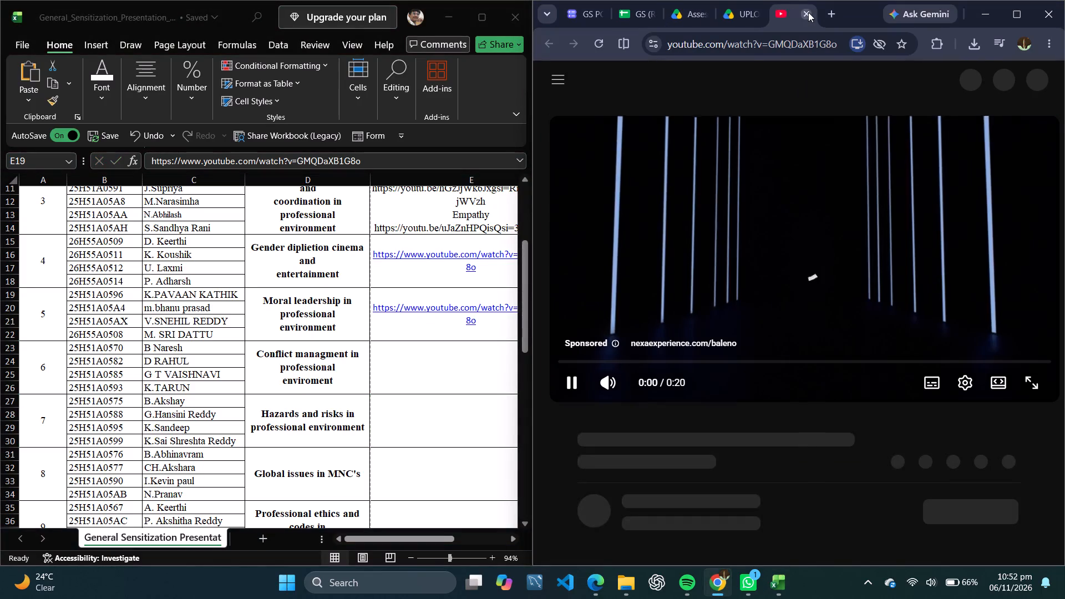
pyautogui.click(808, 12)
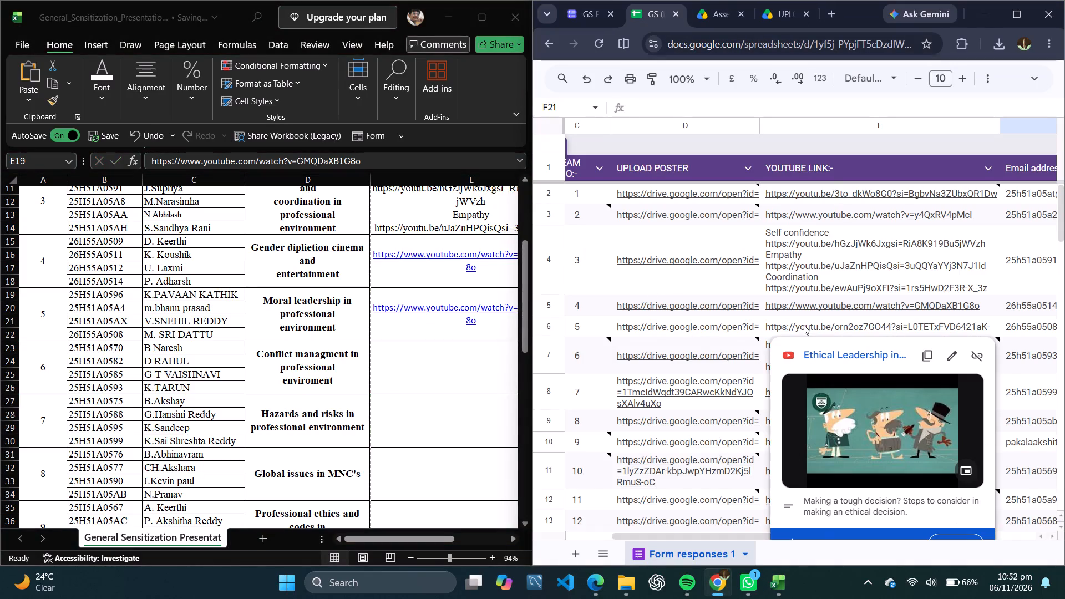
# Copy the team 5 YouTube link from its preview in the responses sheet, try to select cell E19 in Excel, and close the video tab.
pyautogui.click(920, 349)
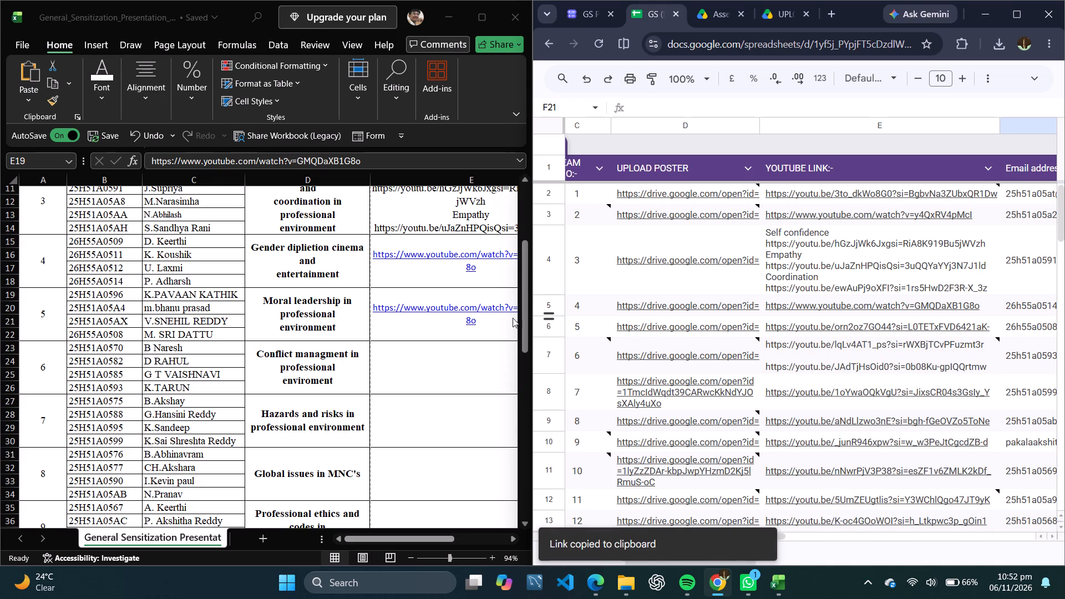
pyautogui.click(496, 331)
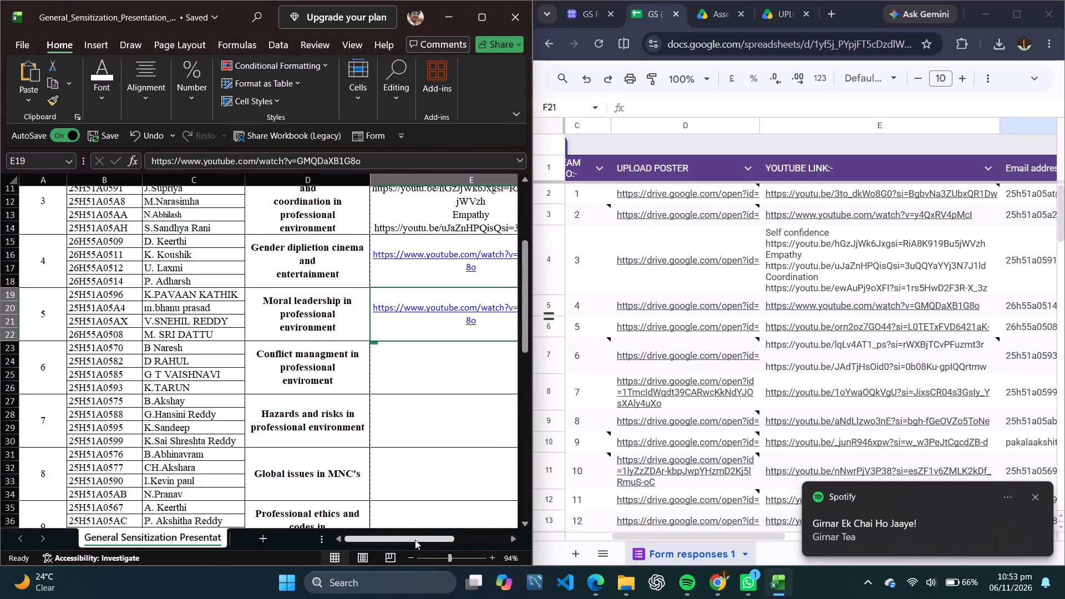
pyautogui.moveTo(415, 540); pyautogui.dragTo(447, 533)
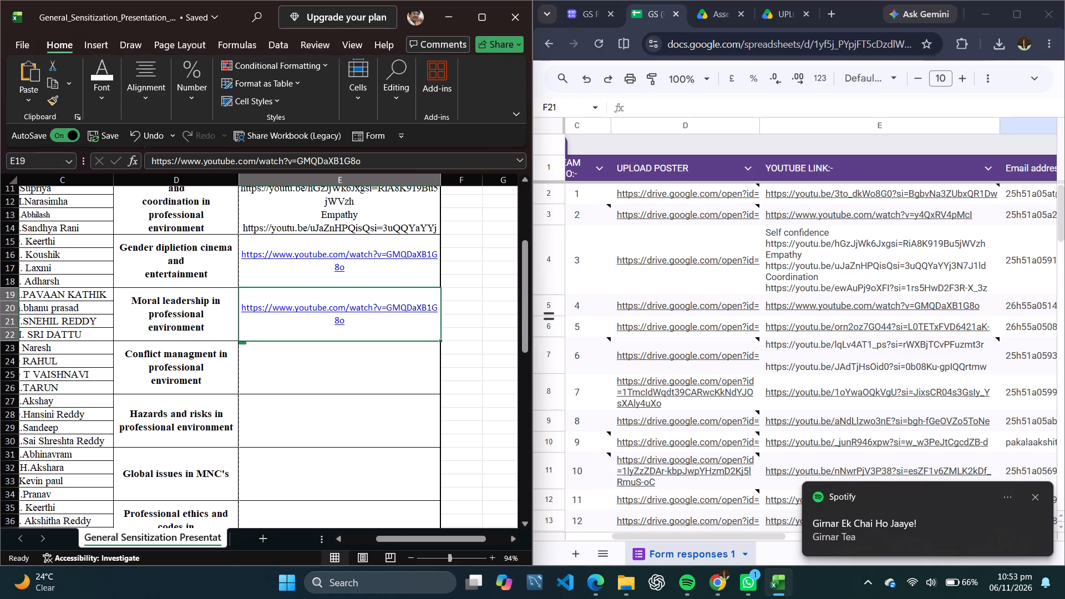
pyautogui.moveTo(384, 332); pyautogui.dragTo(320, 324)
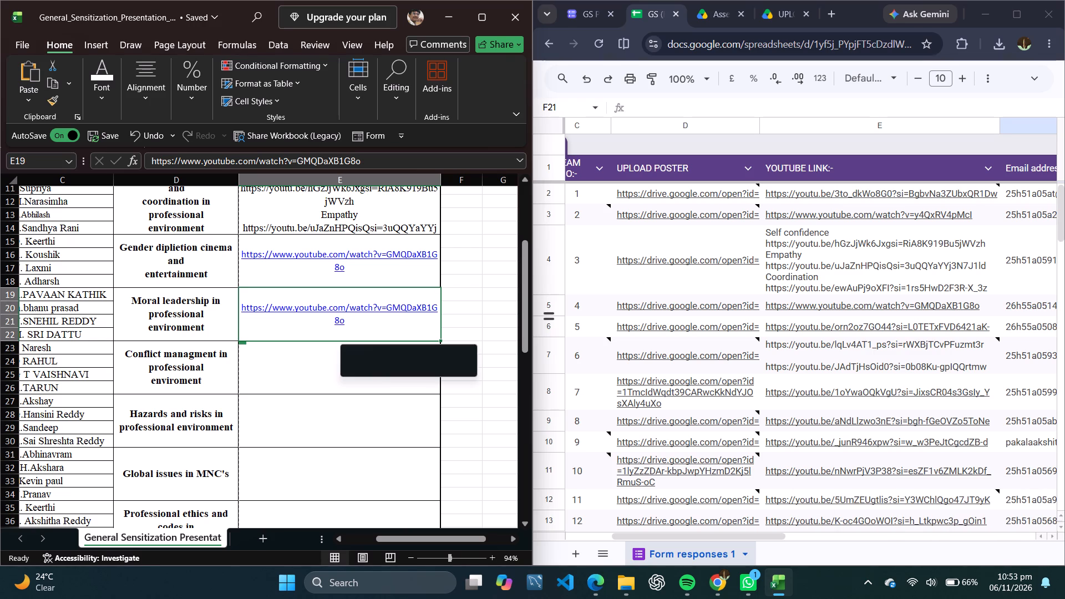
pyautogui.click(353, 328)
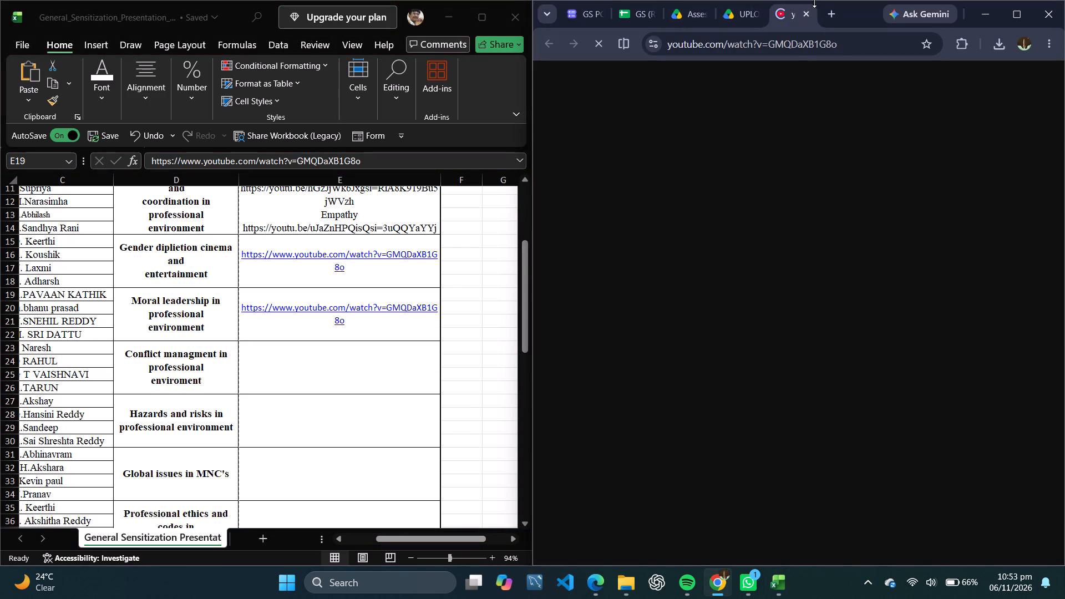
pyautogui.click(807, 16)
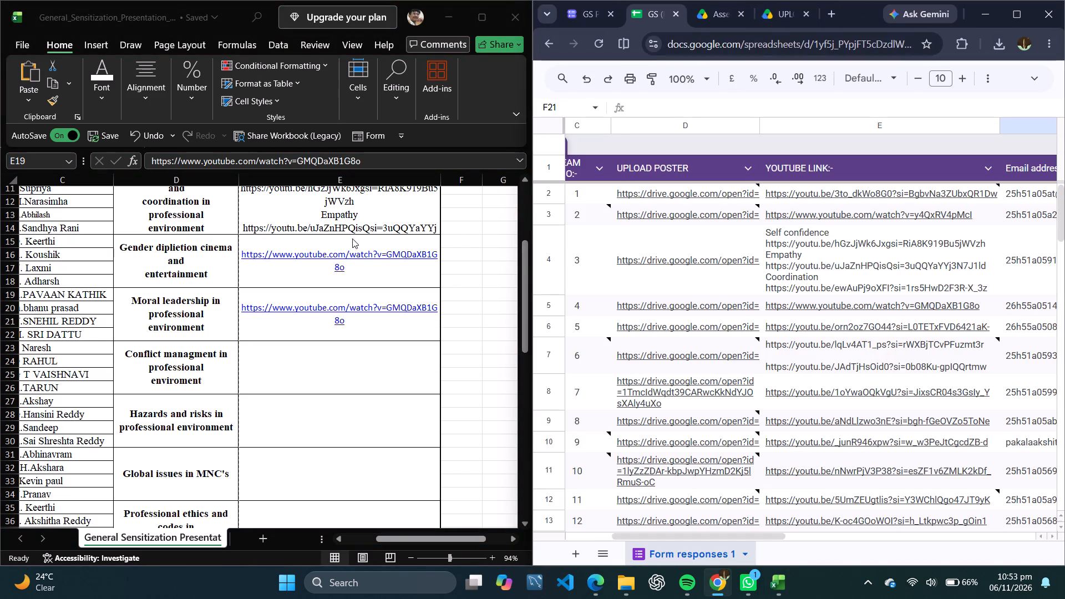
# Remove the hyperlinks from the entire Youtube Link column E in the Excel sheet.
pyautogui.click(354, 177)
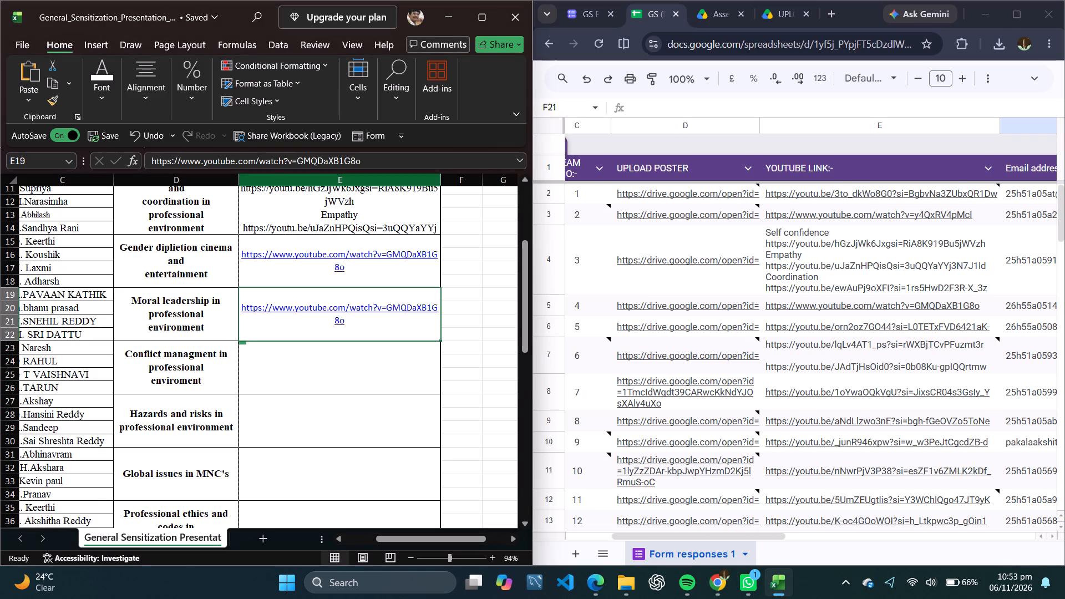
pyautogui.click(354, 187)
pyautogui.click(354, 187)
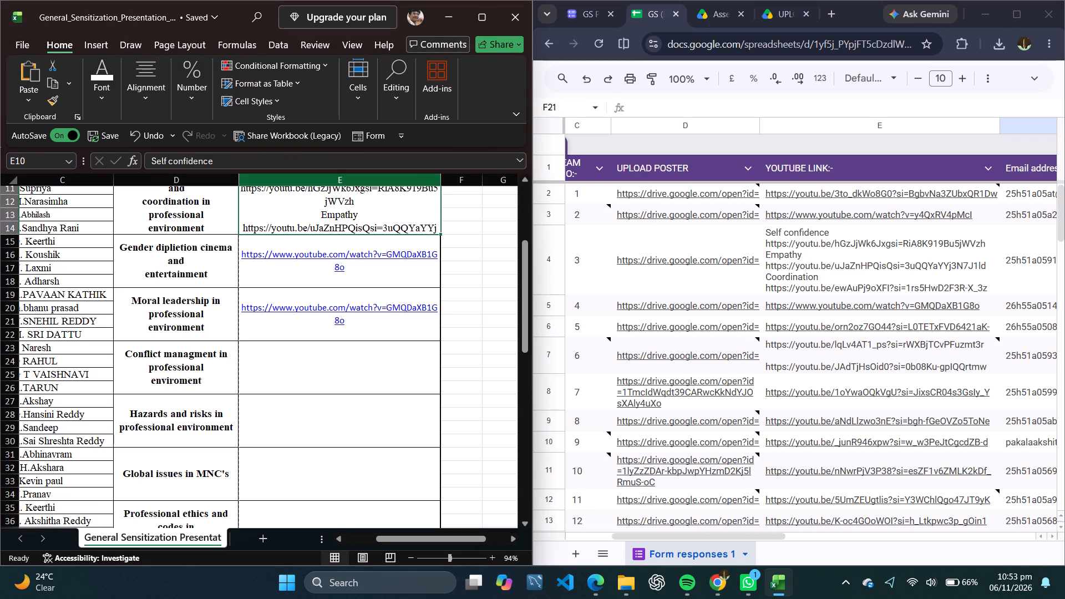
pyautogui.click(358, 182)
pyautogui.rightClick(358, 182)
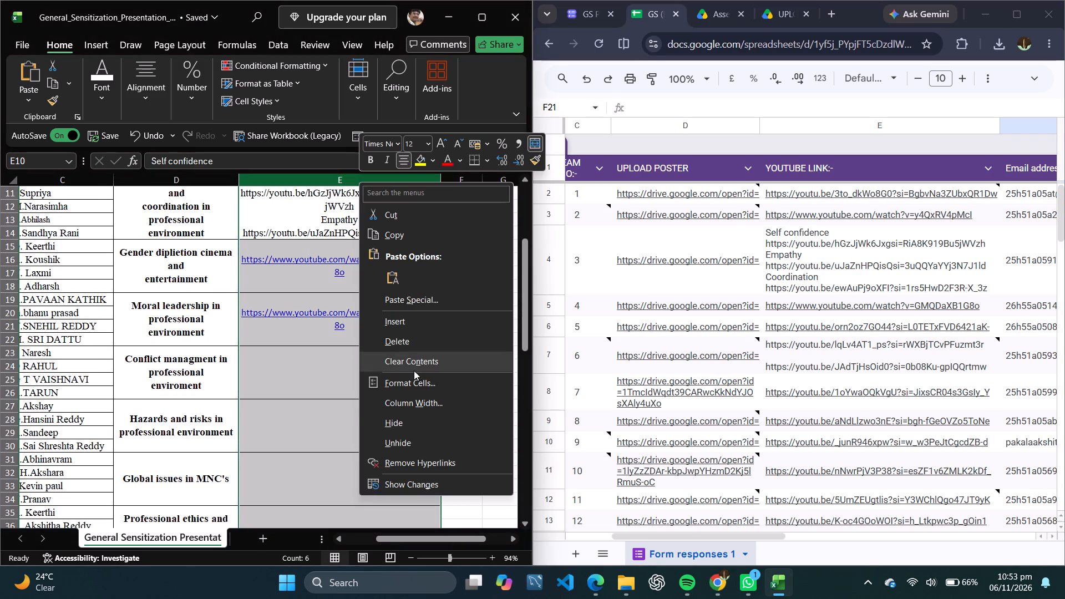
pyautogui.click(394, 459)
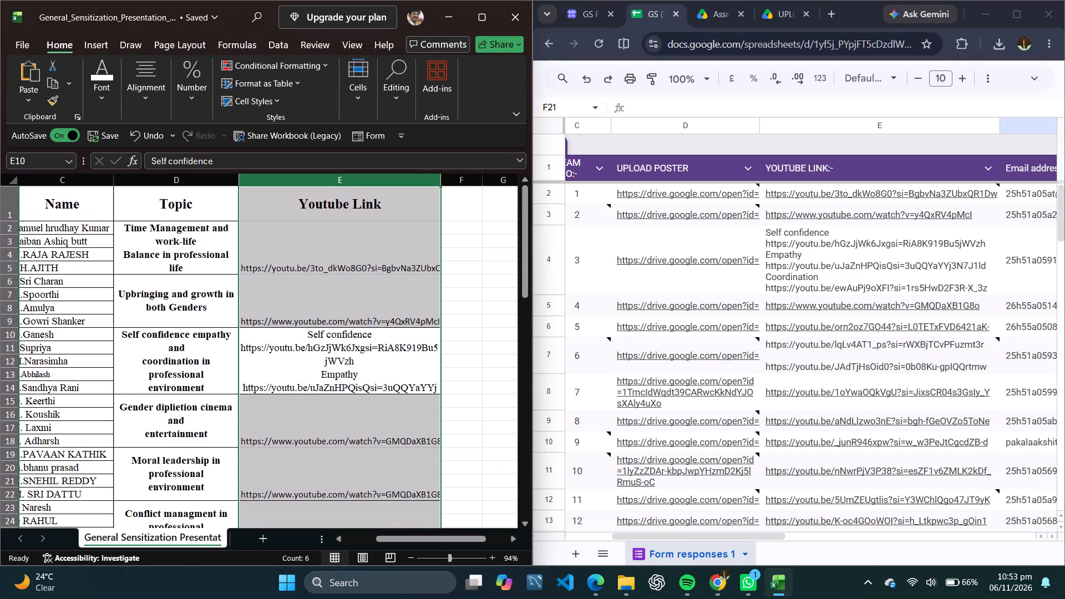
# Replace the contents of merged cell E19 with the copied team 5 YouTube link.
pyautogui.scroll(-4, 385, 396)
pyautogui.scroll(1, 387, 388)
pyautogui.click(392, 352)
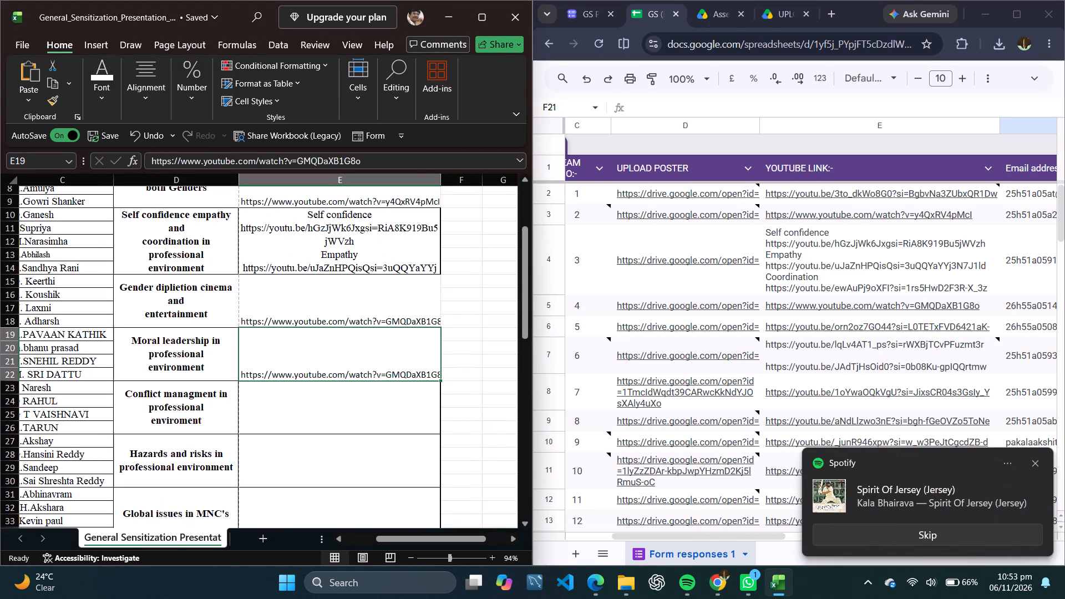
pyautogui.doubleClick(392, 352)
pyautogui.hotkey('ctrl', 'a')
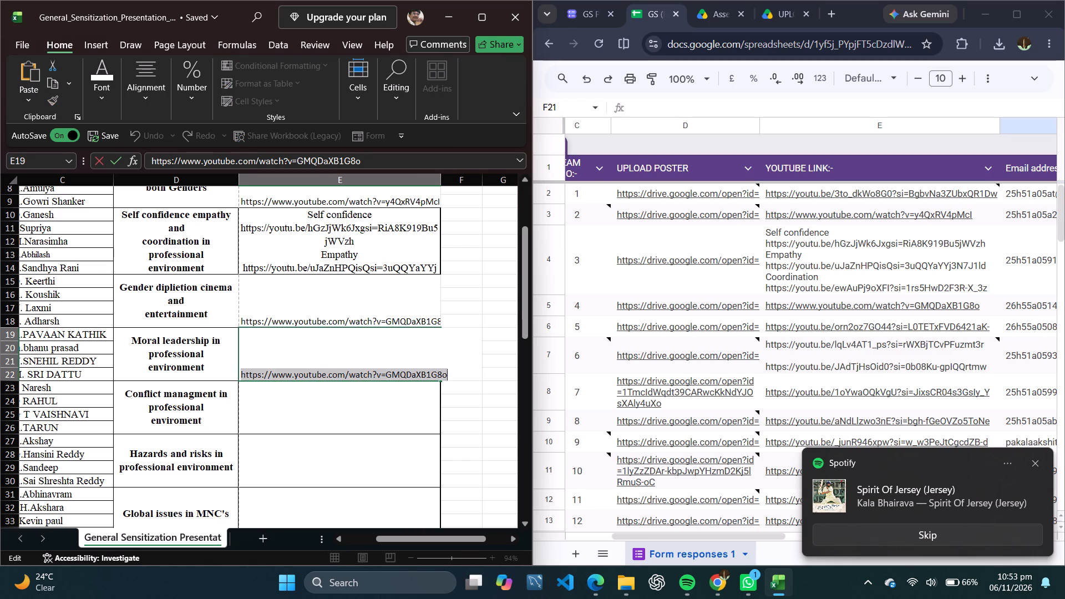
pyautogui.hotkey('ctrl', 'v')
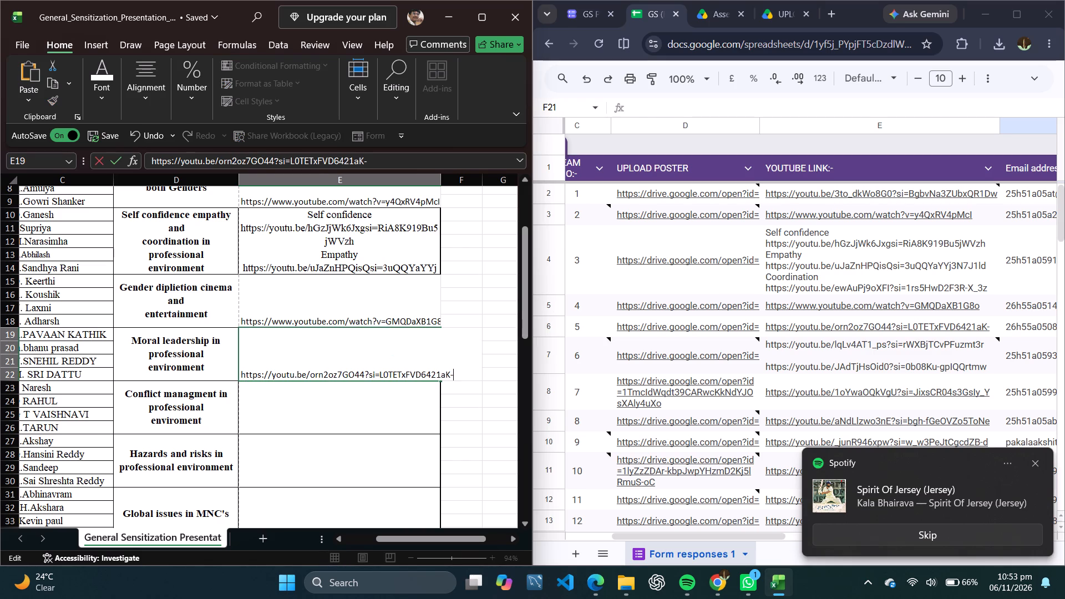
pyautogui.click(376, 404)
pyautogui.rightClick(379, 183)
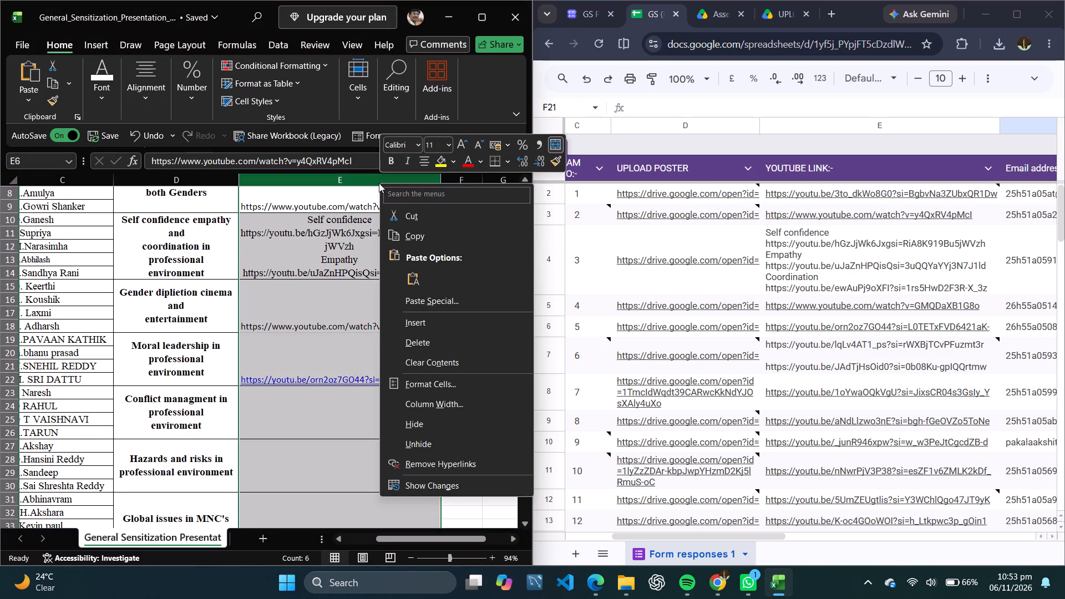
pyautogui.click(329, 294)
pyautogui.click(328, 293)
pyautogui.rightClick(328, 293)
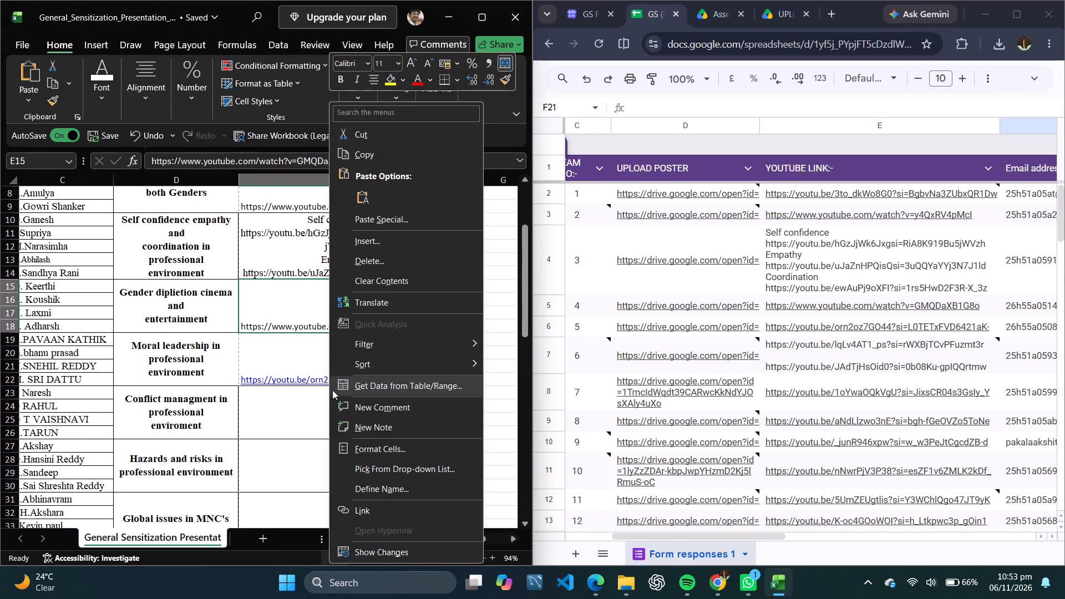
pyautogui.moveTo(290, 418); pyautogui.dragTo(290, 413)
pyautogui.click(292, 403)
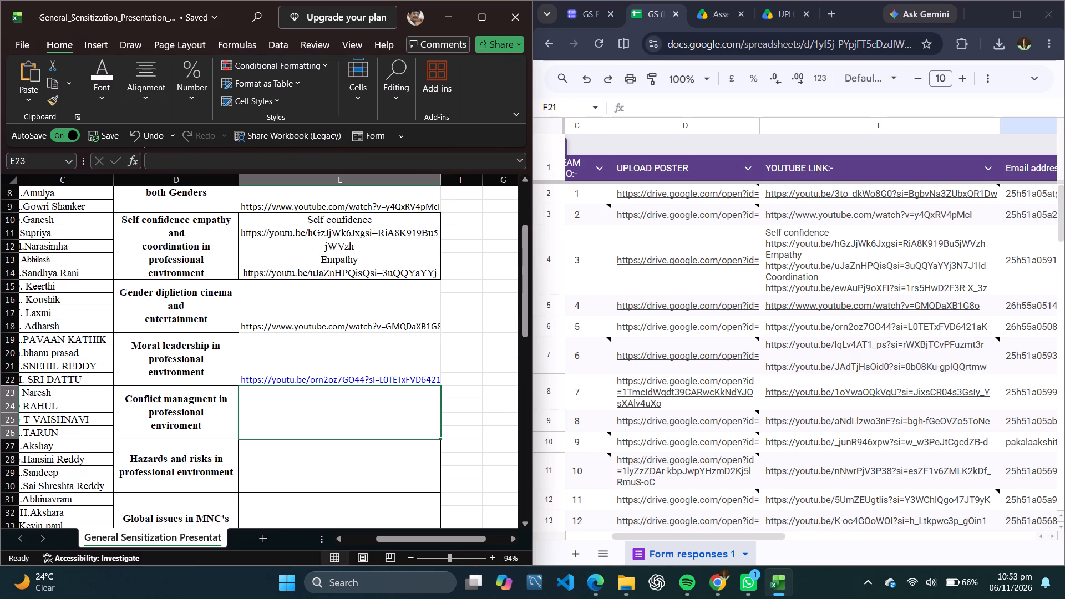
# Copy the team 6 YouTube links from cell E7 of the responses sheet in Chrome, paste them into Excel's merged cell E23, and close the video tab.
pyautogui.scroll(-2, 282, 365)
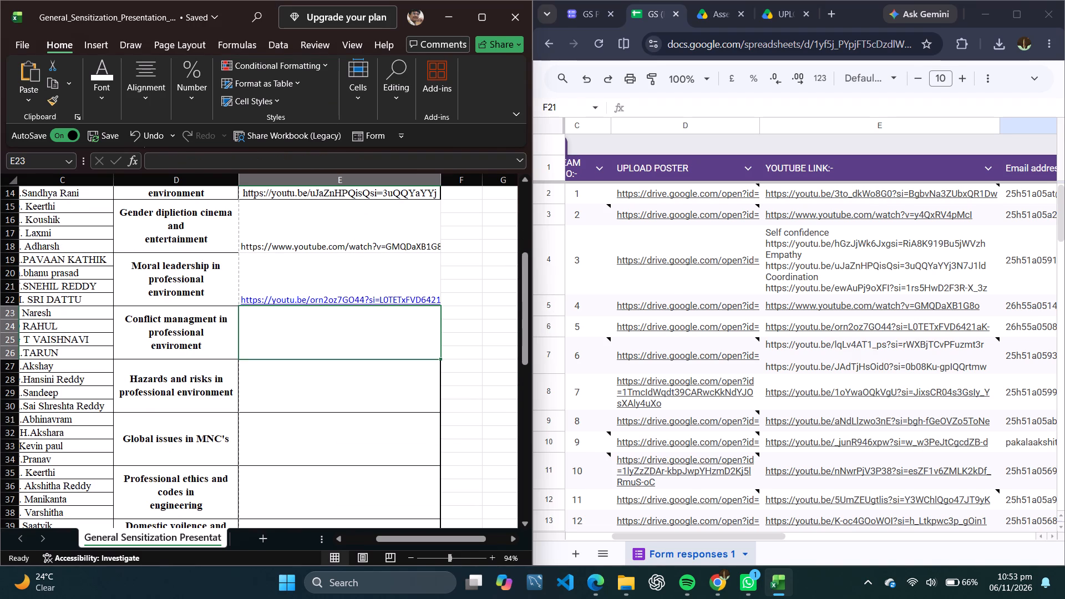
pyautogui.moveTo(415, 541); pyautogui.dragTo(384, 541)
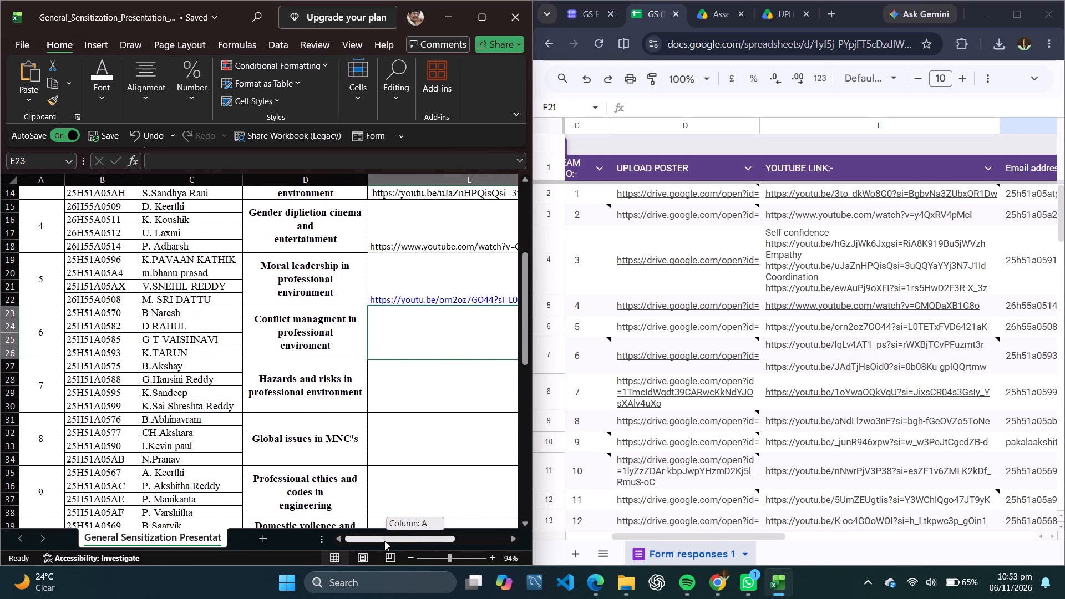
pyautogui.moveTo(384, 541); pyautogui.dragTo(388, 541)
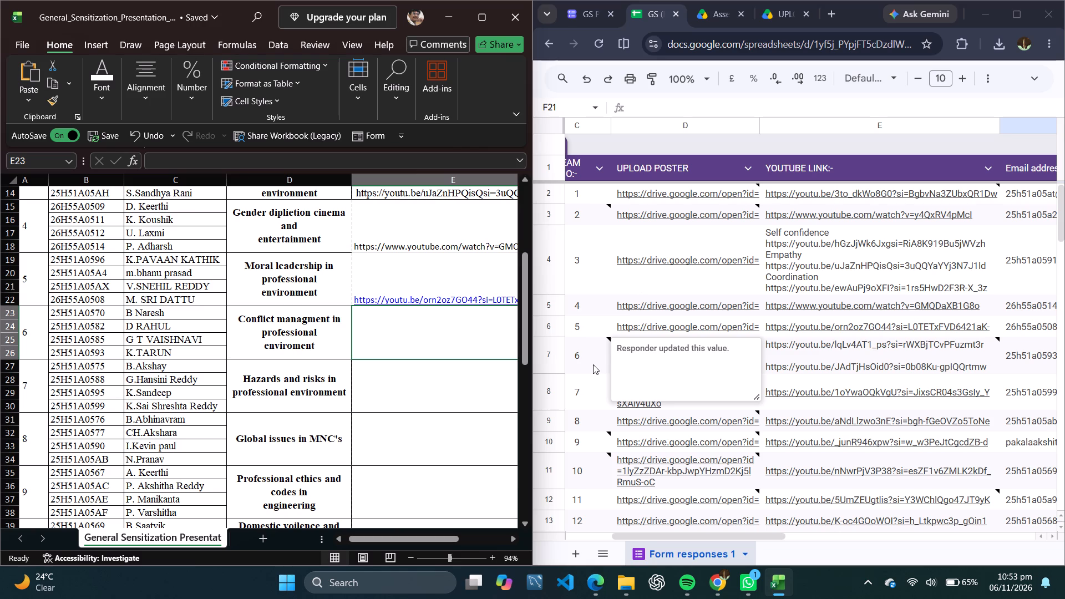
pyautogui.click(831, 344)
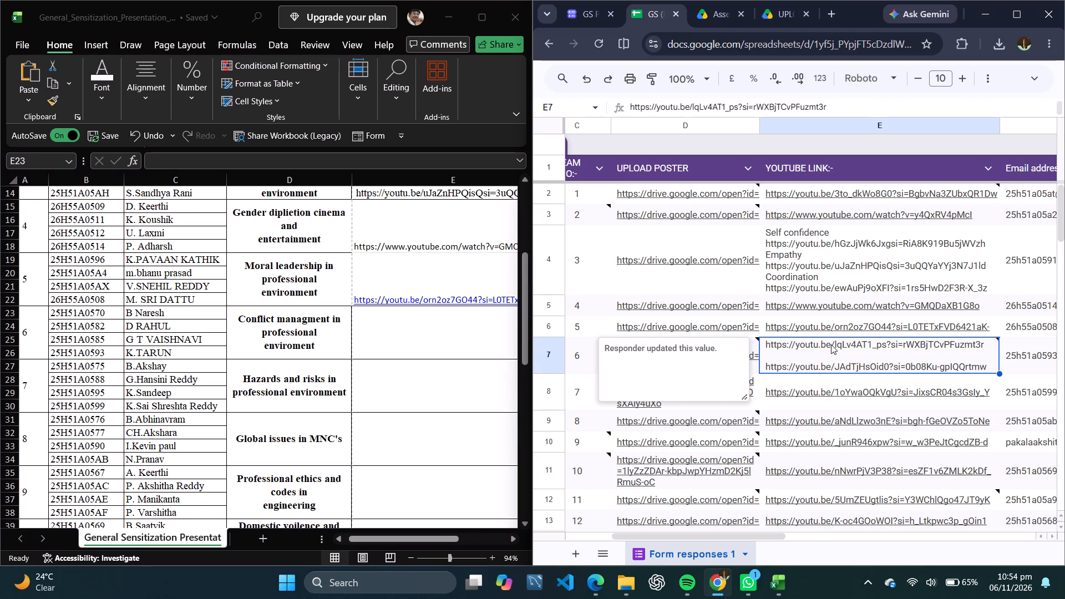
pyautogui.hotkey('ctrl', 'c')
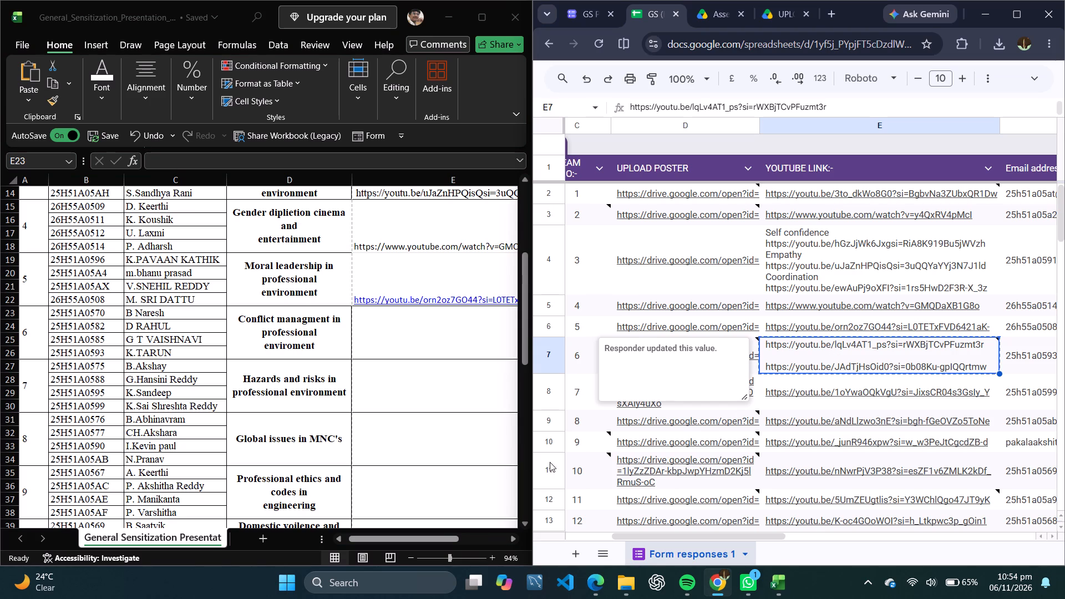
pyautogui.click(459, 344)
pyautogui.click(459, 344)
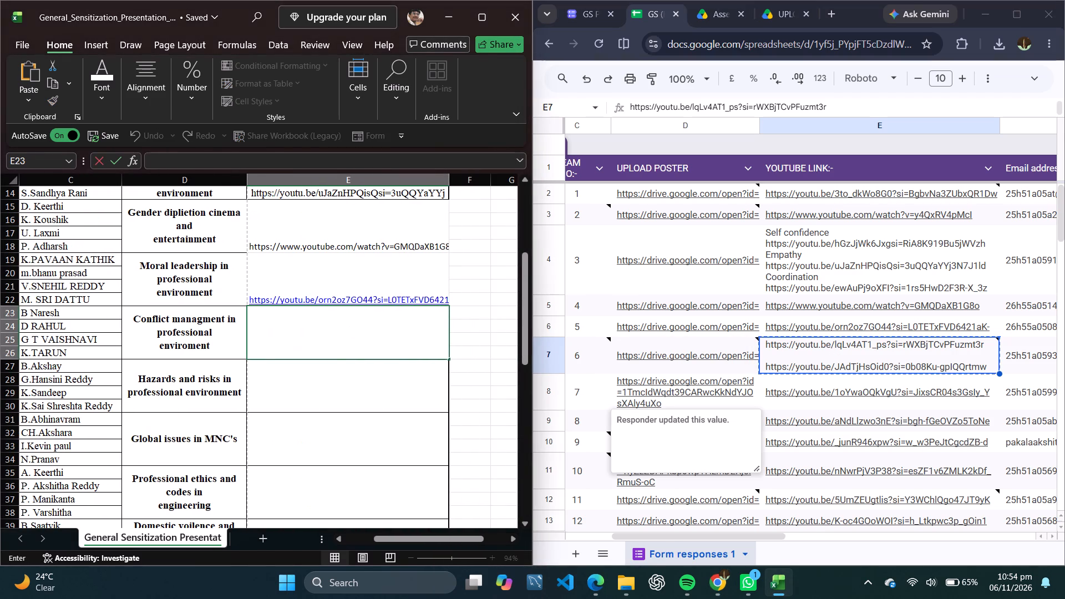
pyautogui.hotkey('ctrl', 'v')
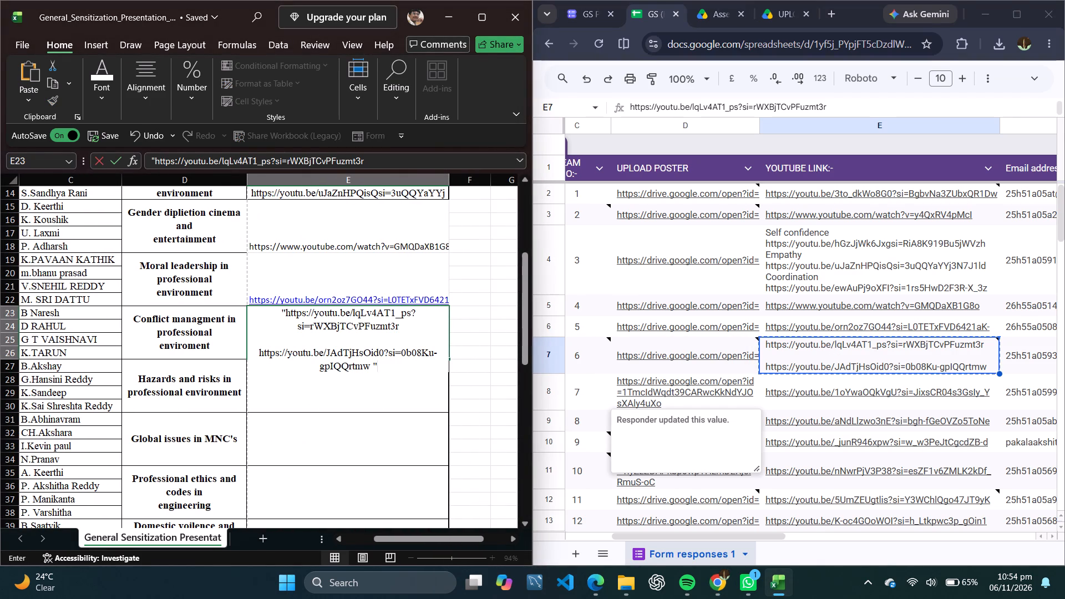
pyautogui.click(344, 461)
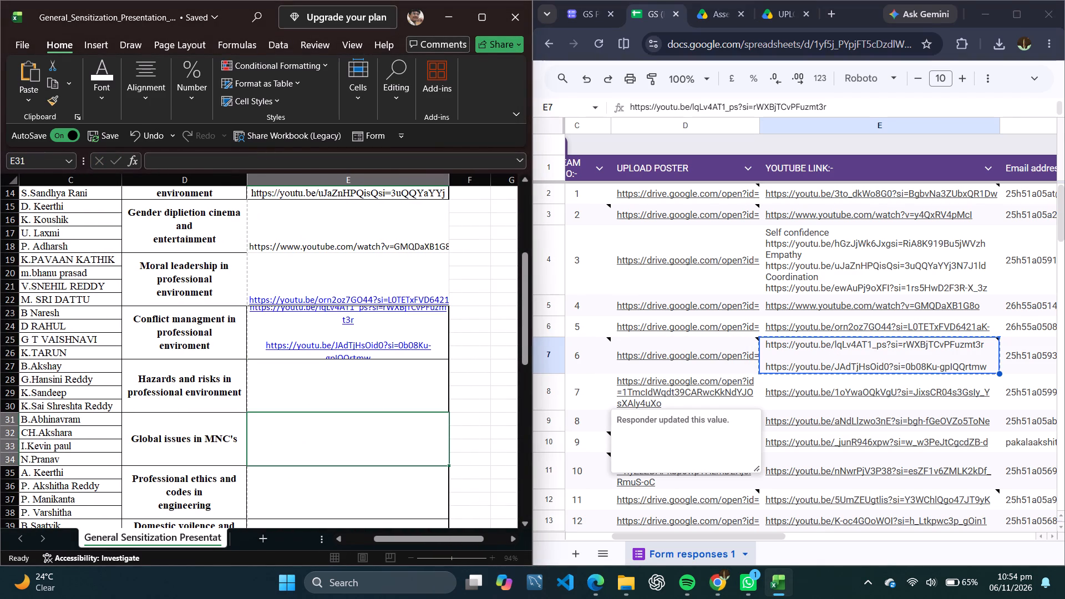
pyautogui.click(356, 328)
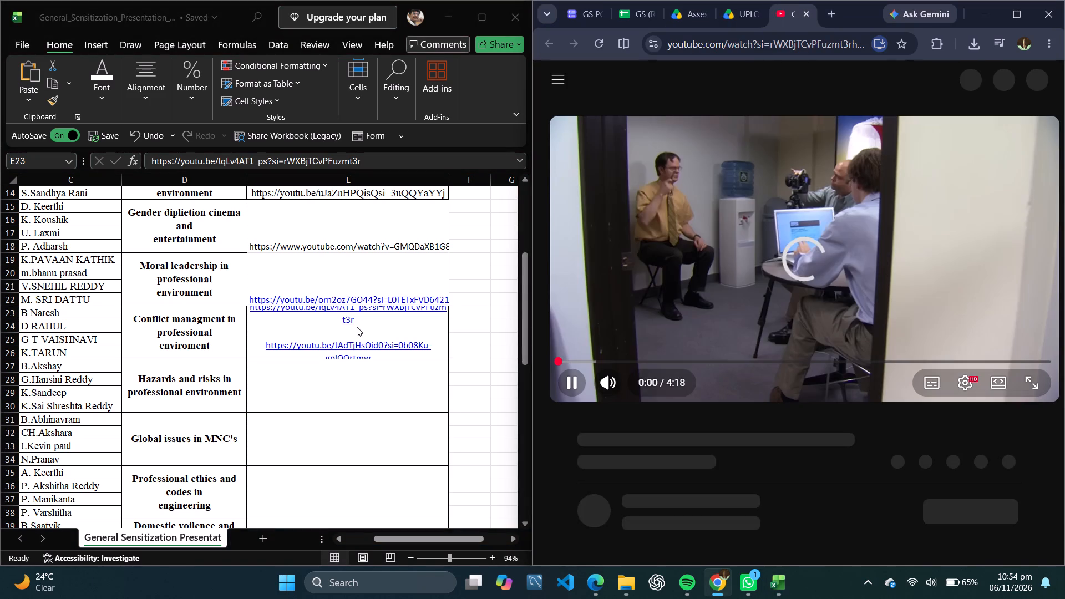
pyautogui.click(807, 16)
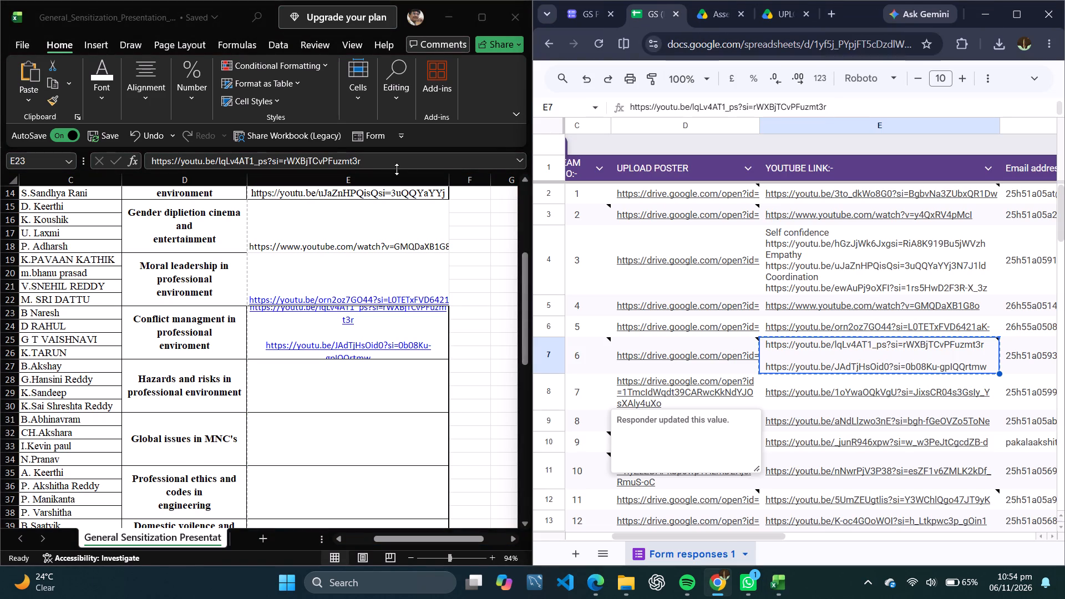
# Remove the hyperlinks from the entire column E again in the Excel sheet.
pyautogui.click(388, 179)
pyautogui.click(398, 180)
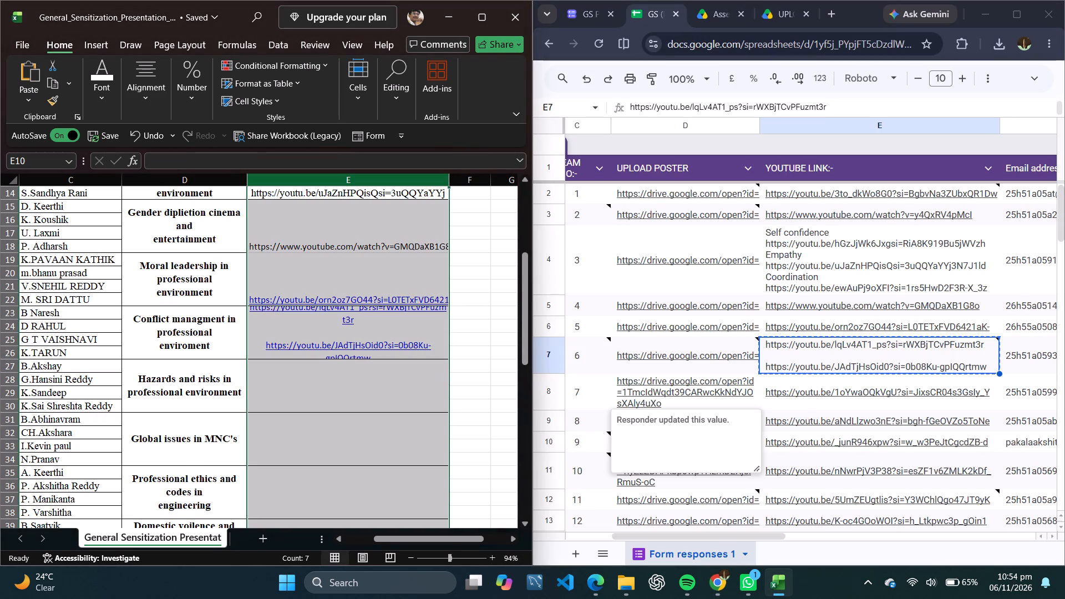
pyautogui.rightClick(408, 184)
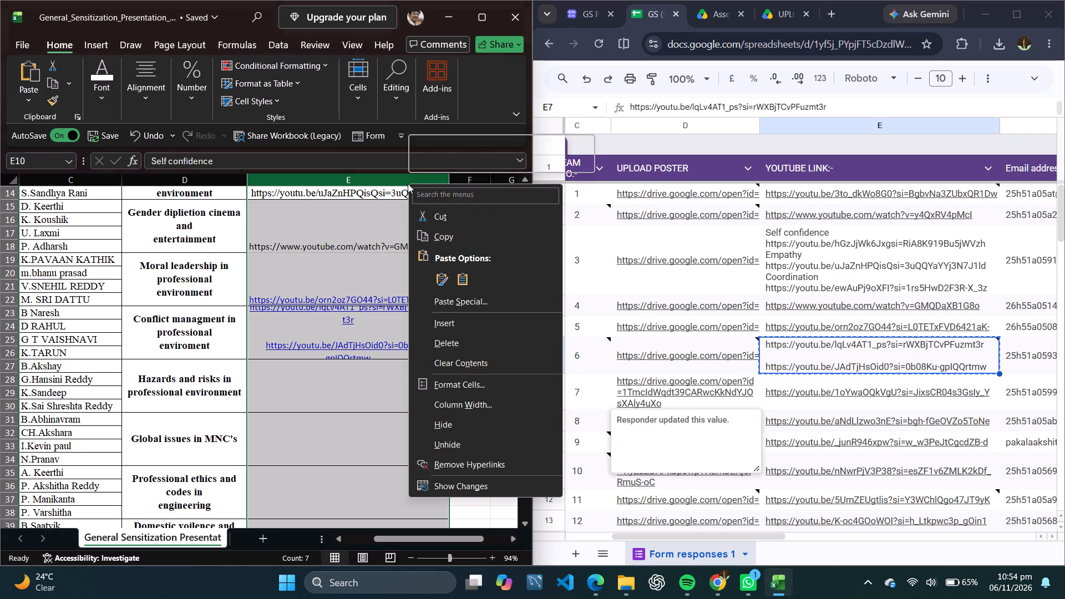
pyautogui.click(503, 457)
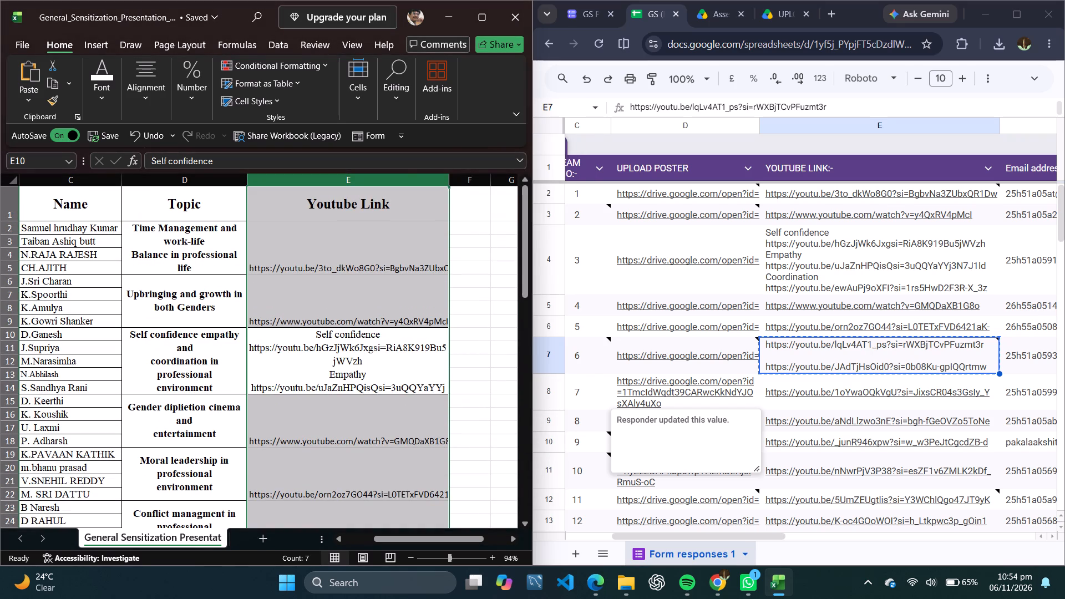
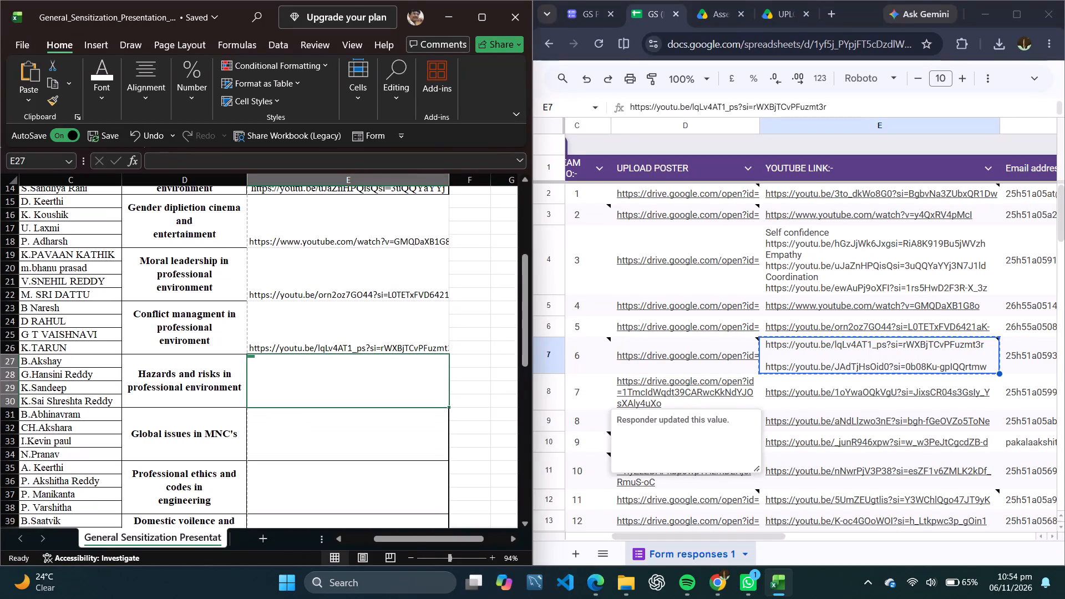
# Remove the blank line between the two YouTube links in team 6's merged cell E23 of the Excel sheet.
pyautogui.moveTo(402, 535); pyautogui.dragTo(381, 530)
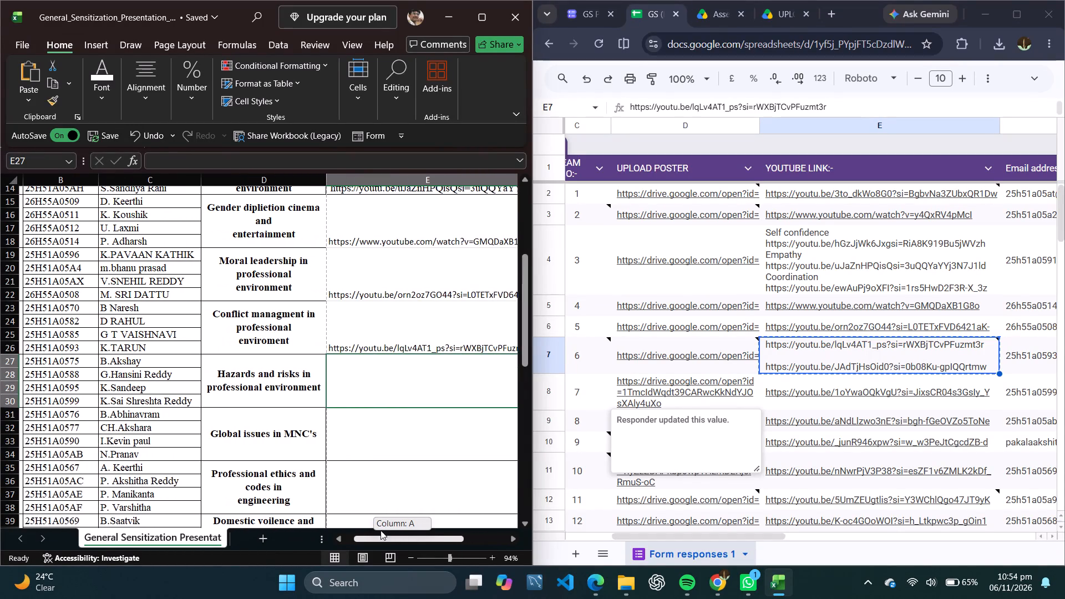
pyautogui.moveTo(381, 530); pyautogui.dragTo(376, 527)
pyautogui.click(442, 331)
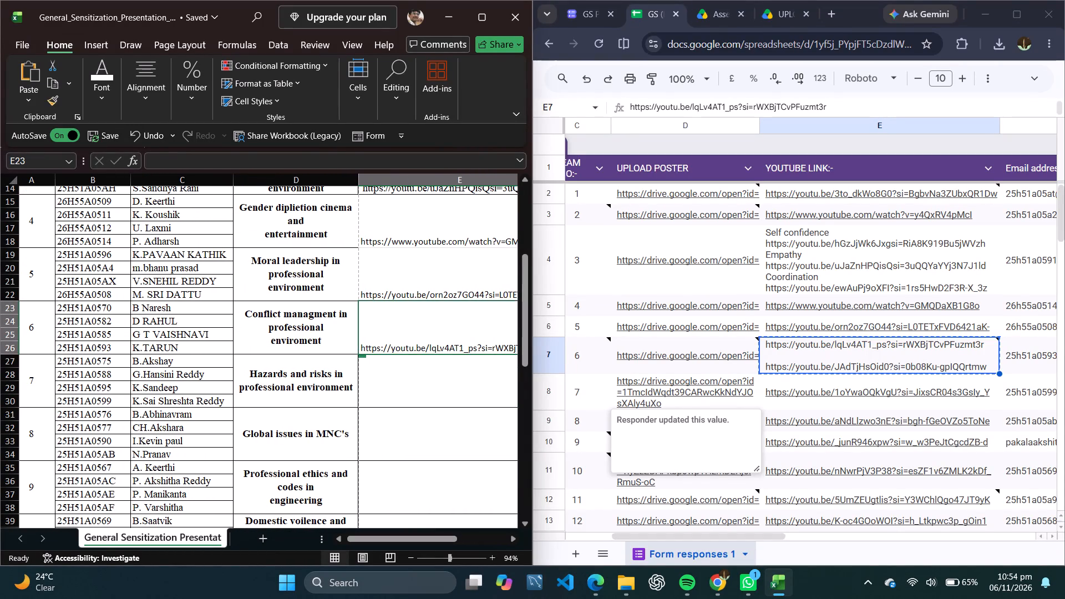
pyautogui.doubleClick(442, 331)
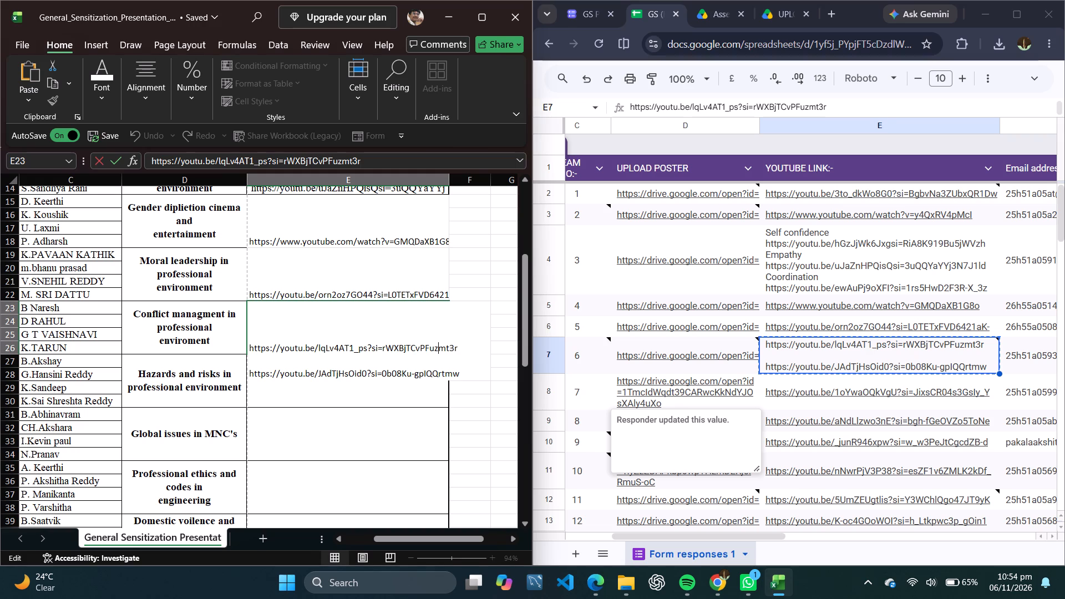
pyautogui.click(412, 331)
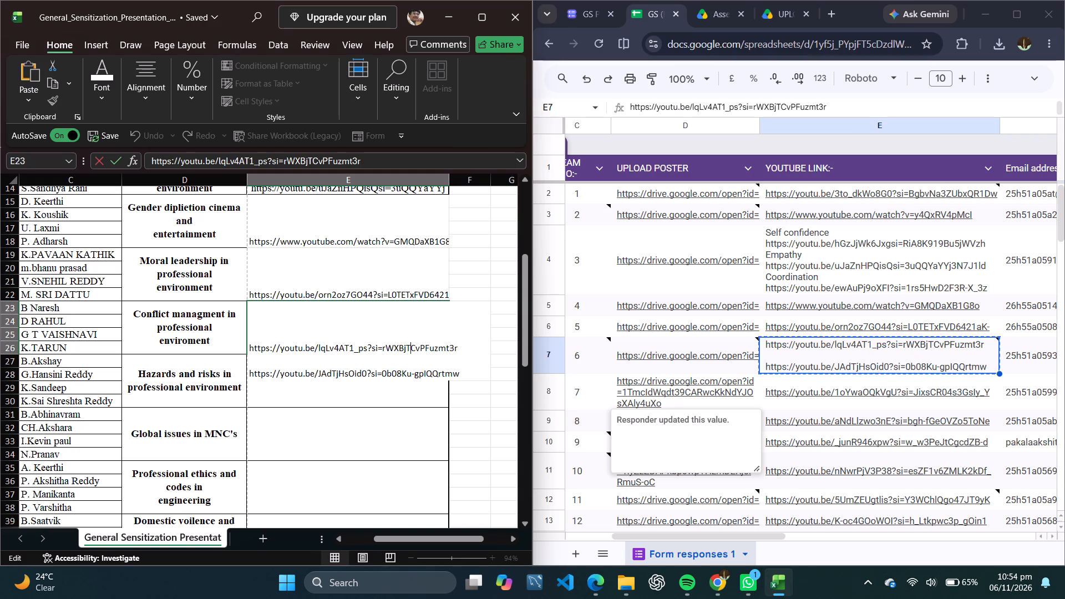
pyautogui.doubleClick(412, 331)
pyautogui.click(402, 359)
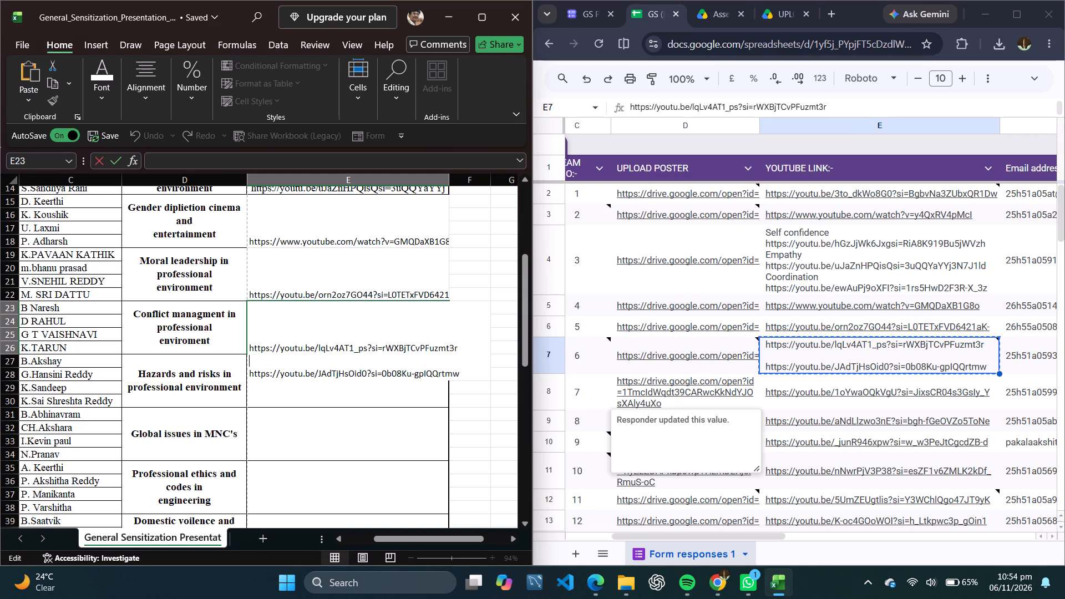
pyautogui.press('BackSpace')
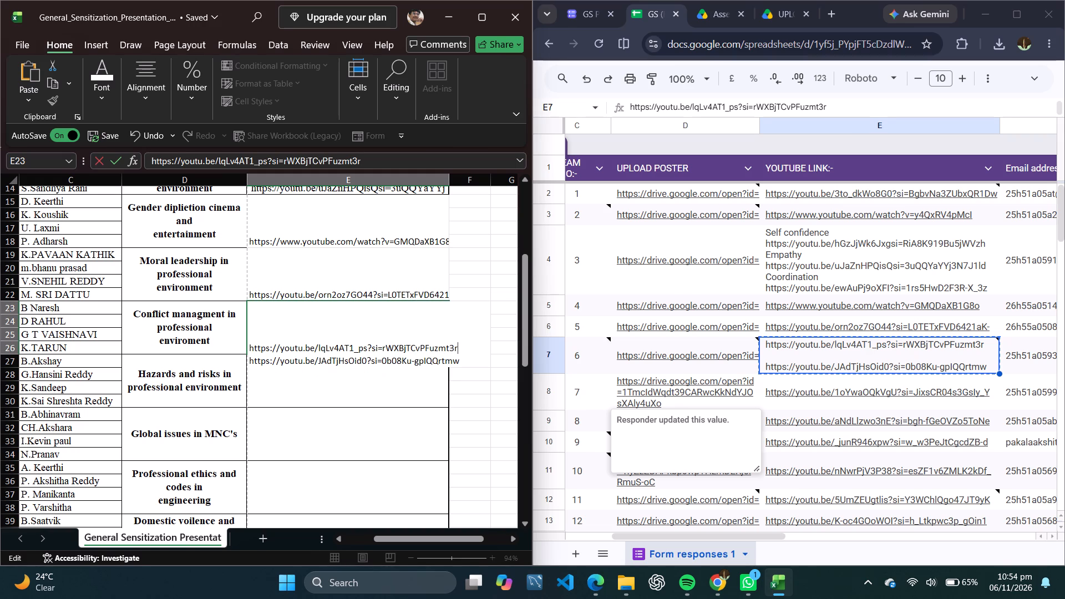
pyautogui.click(375, 332)
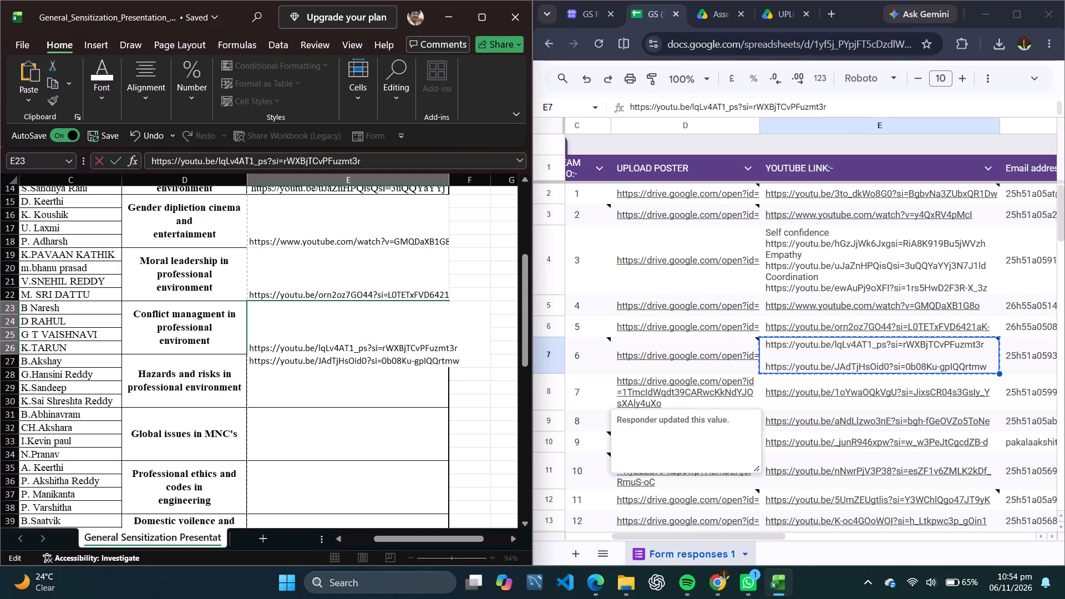
pyautogui.click(248, 346)
pyautogui.press('BackSpace')
pyautogui.press('BackSpace')
pyautogui.press('BackSpace')
pyautogui.press('BackSpace')
pyautogui.press('BackSpace')
pyautogui.click(370, 386)
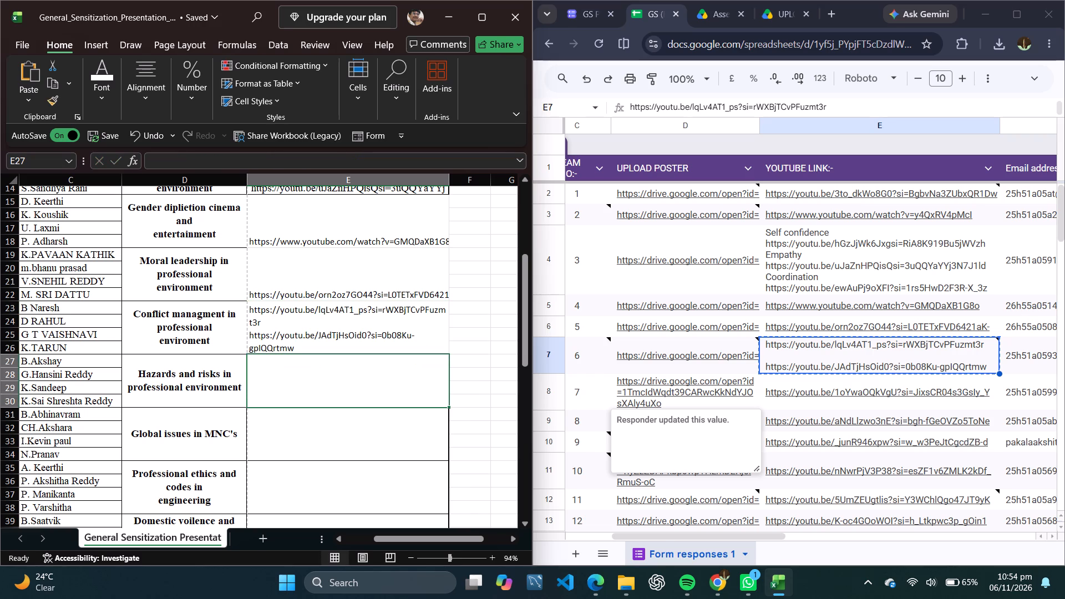
# Copy the team 7 YouTube link from the responses sheet in Chrome and paste it into Excel's merged cell E27.
pyautogui.doubleClick(370, 386)
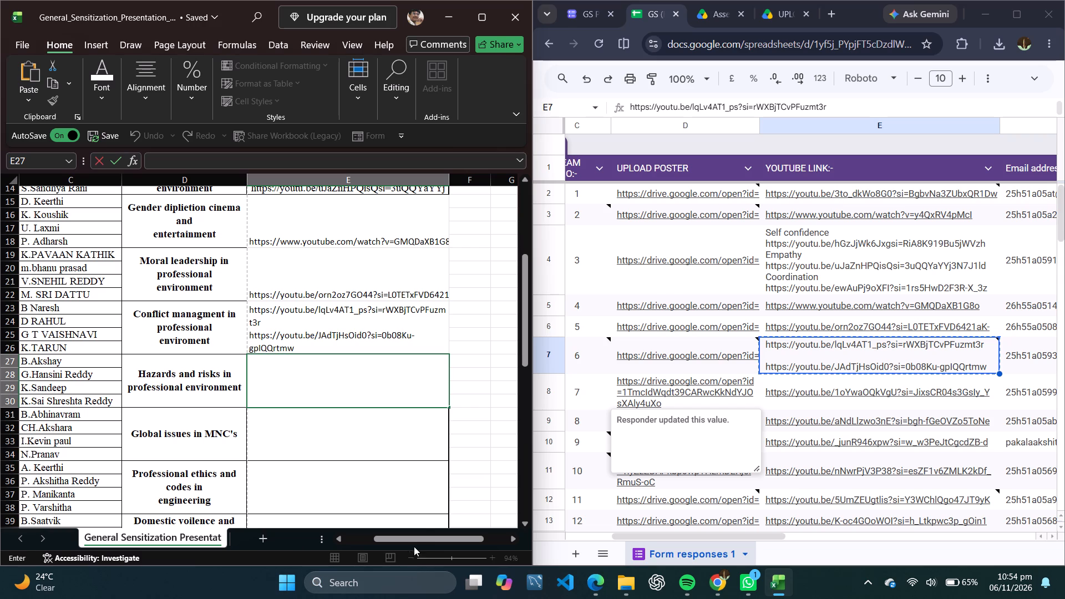
pyautogui.moveTo(415, 538); pyautogui.dragTo(399, 534)
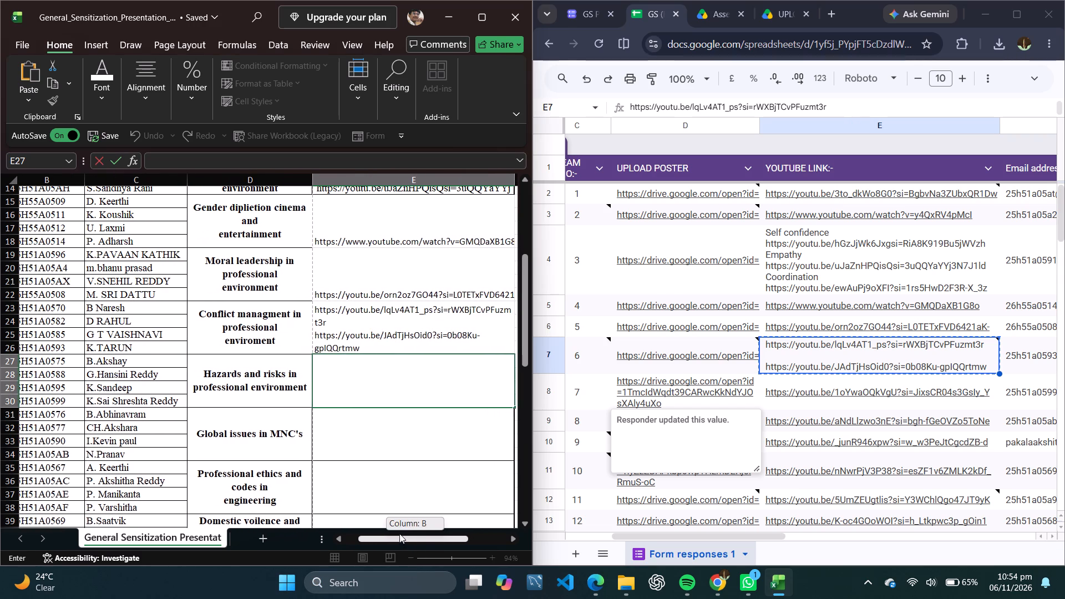
pyautogui.moveTo(399, 534); pyautogui.dragTo(376, 525)
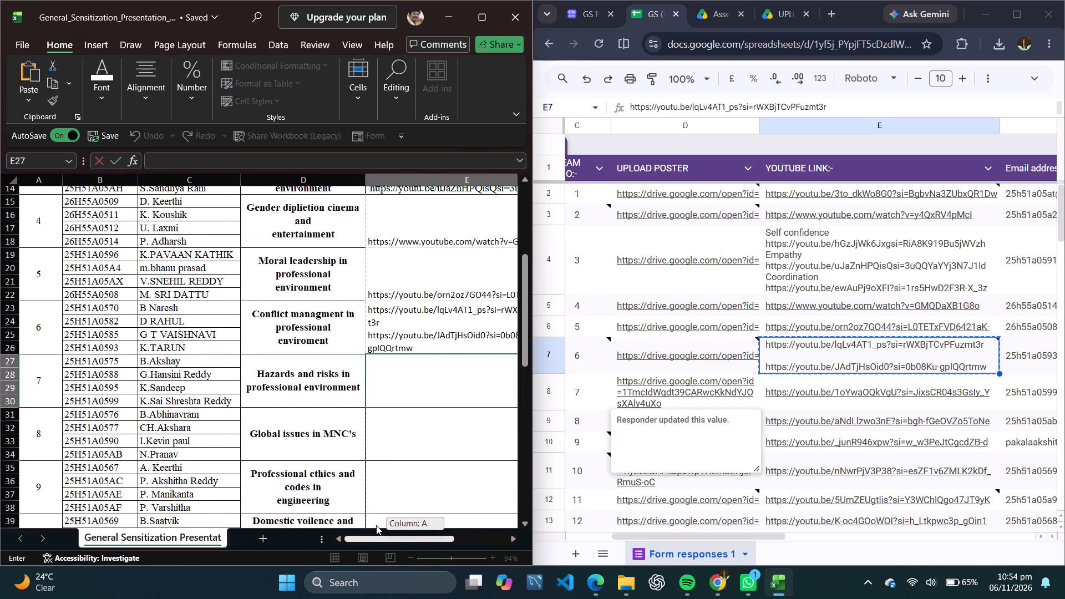
pyautogui.moveTo(376, 525); pyautogui.dragTo(382, 525)
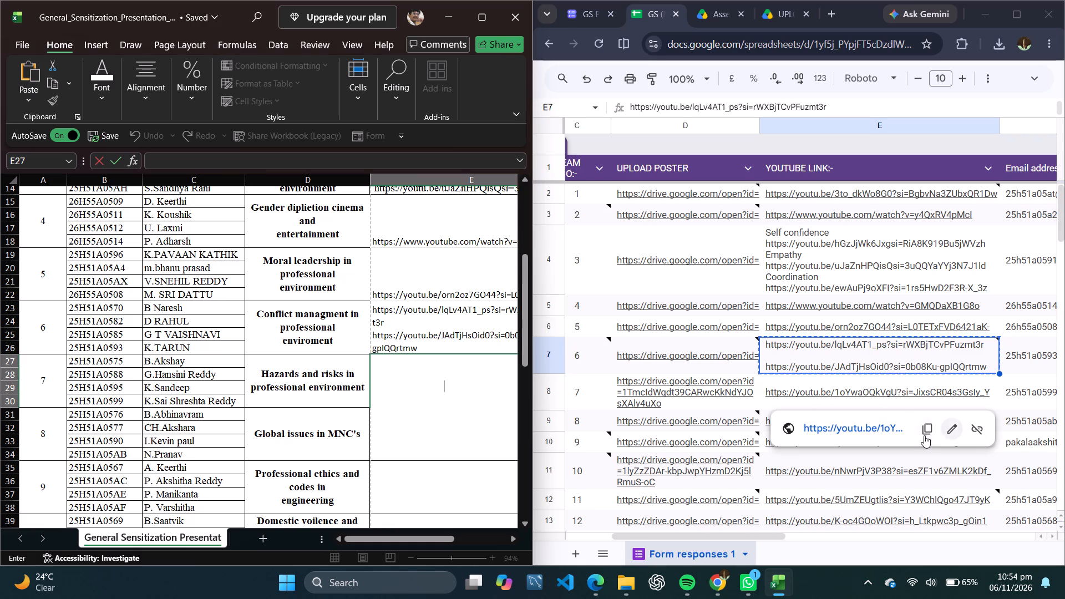
pyautogui.click(922, 435)
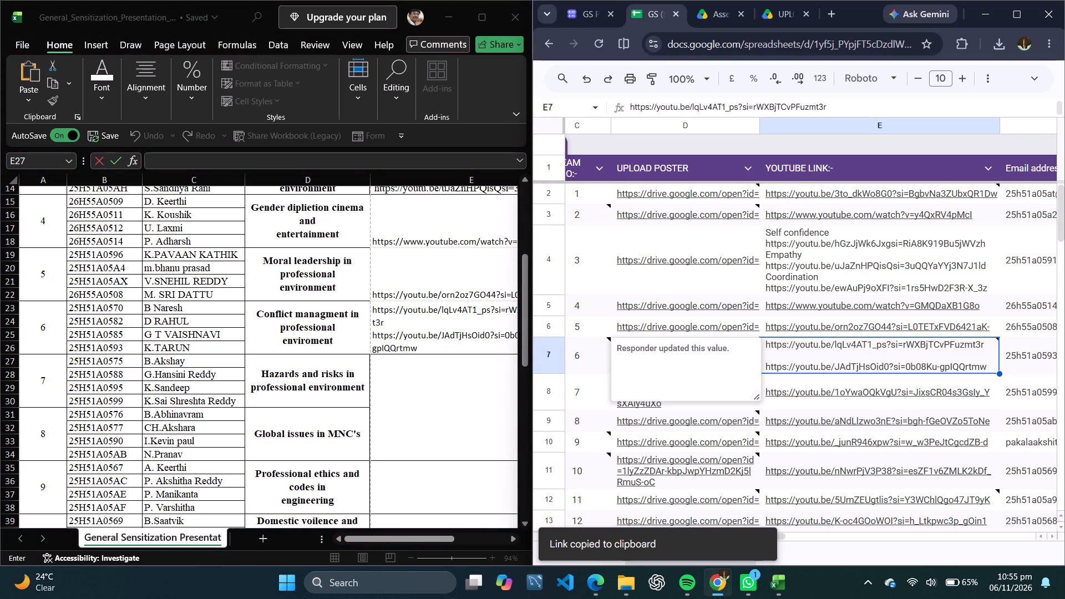
pyautogui.click(418, 389)
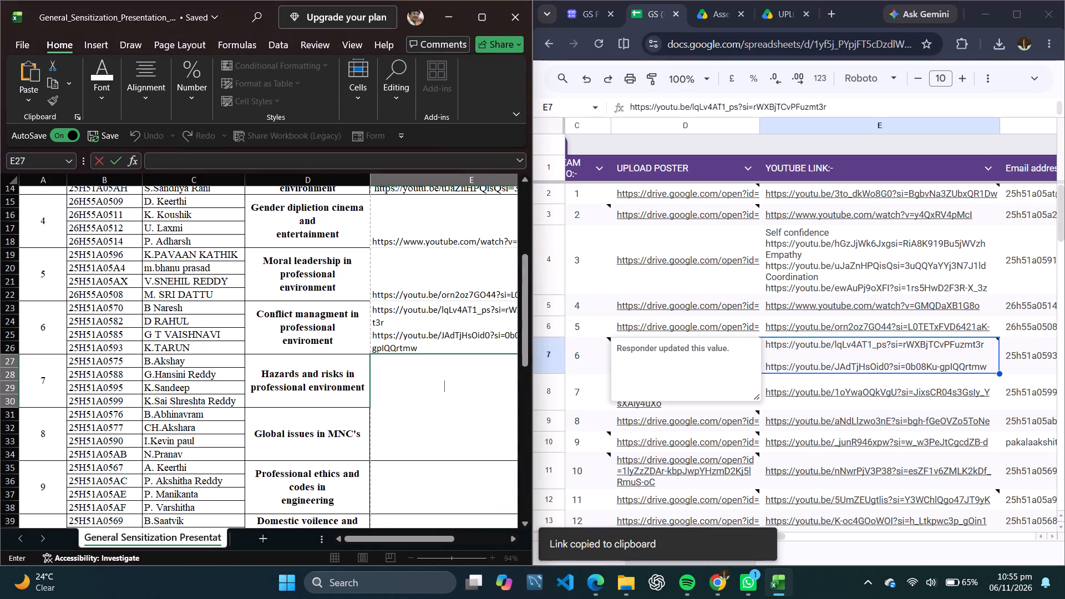
pyautogui.hotkey('ctrl', 'v')
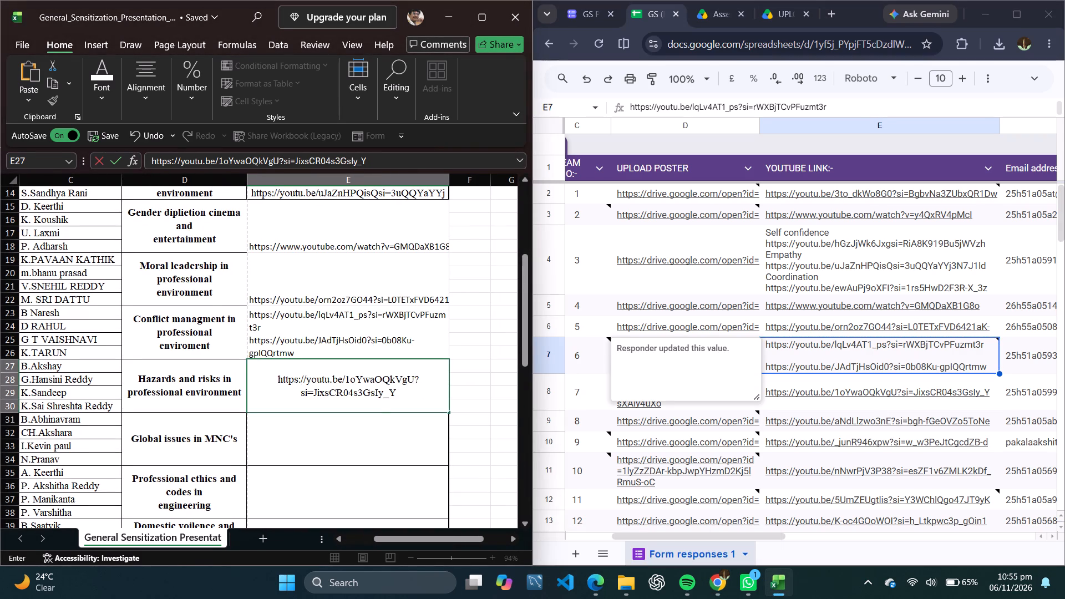
# Copy the team 8 YouTube link from the responses sheet in Chrome and paste it as text into Excel's merged cell E31.
pyautogui.click(414, 438)
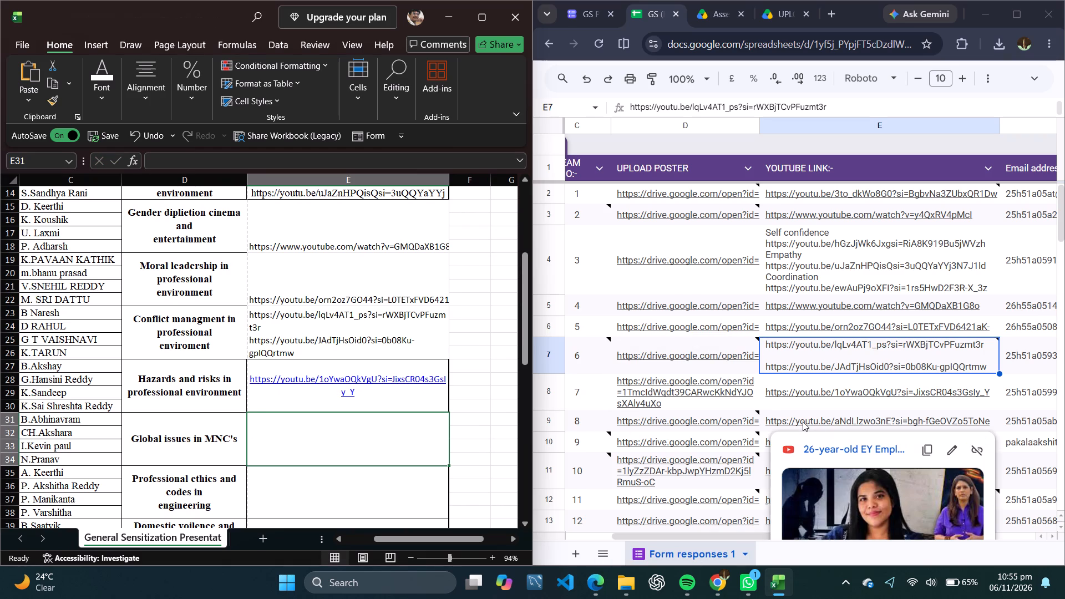
pyautogui.click(930, 448)
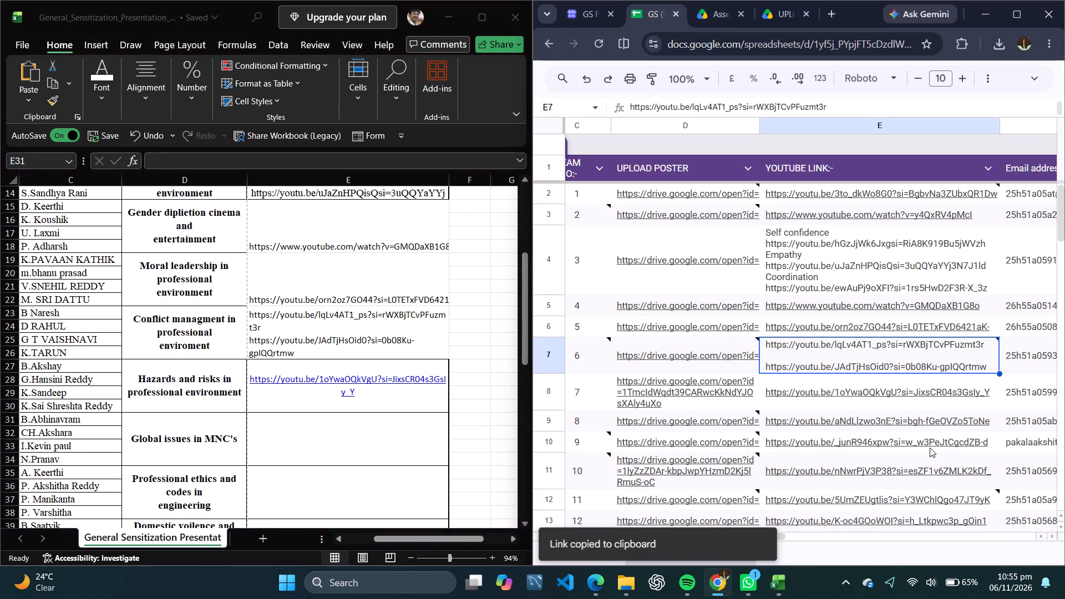
pyautogui.click(409, 436)
pyautogui.hotkey('ctrl', 'v')
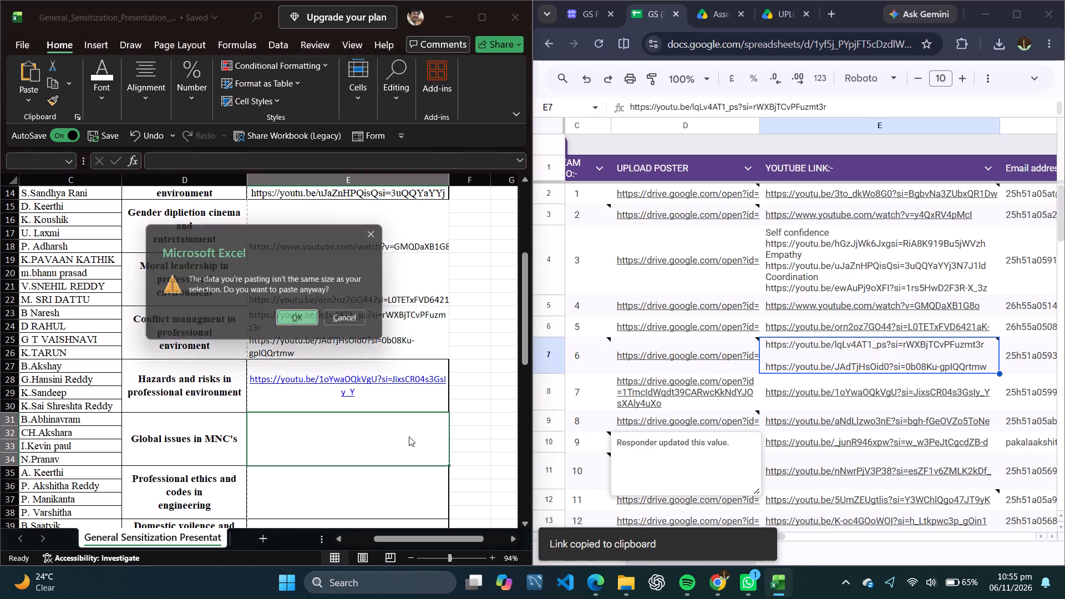
pyautogui.click(376, 231)
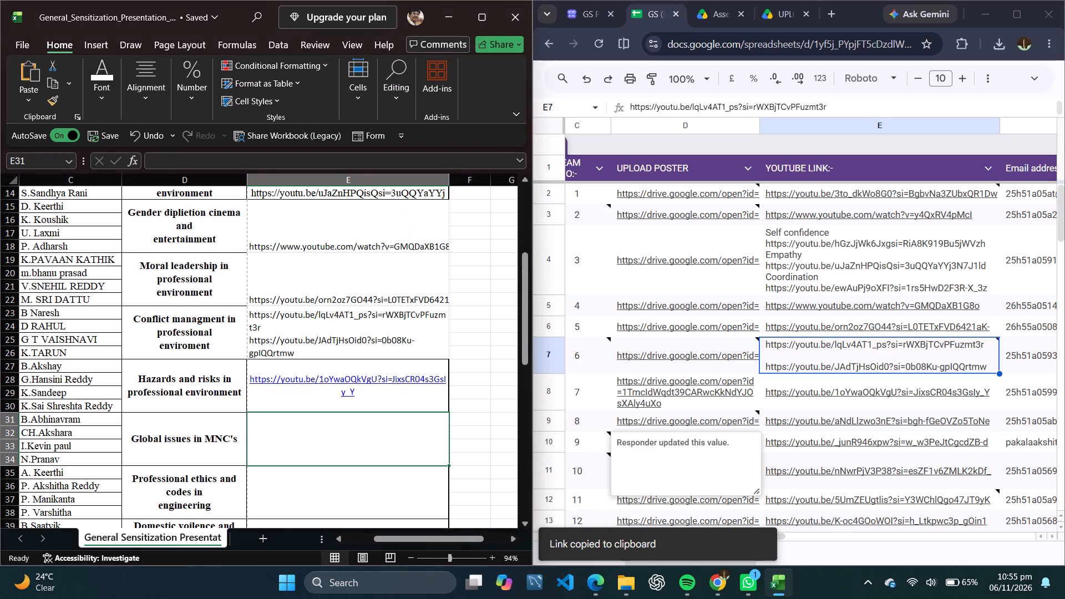
pyautogui.doubleClick(374, 441)
pyautogui.hotkey('ctrl', 'v')
# Copy the team 9 YouTube link from the responses sheet in Chrome and paste it into Excel's merged cell E35.
pyautogui.doubleClick(361, 488)
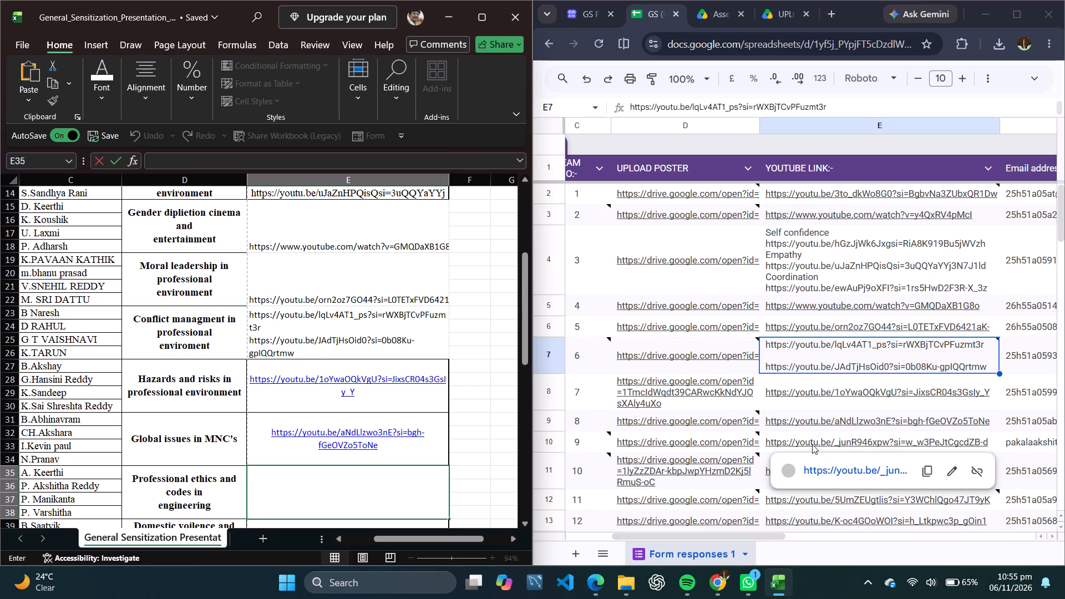
pyautogui.click(929, 465)
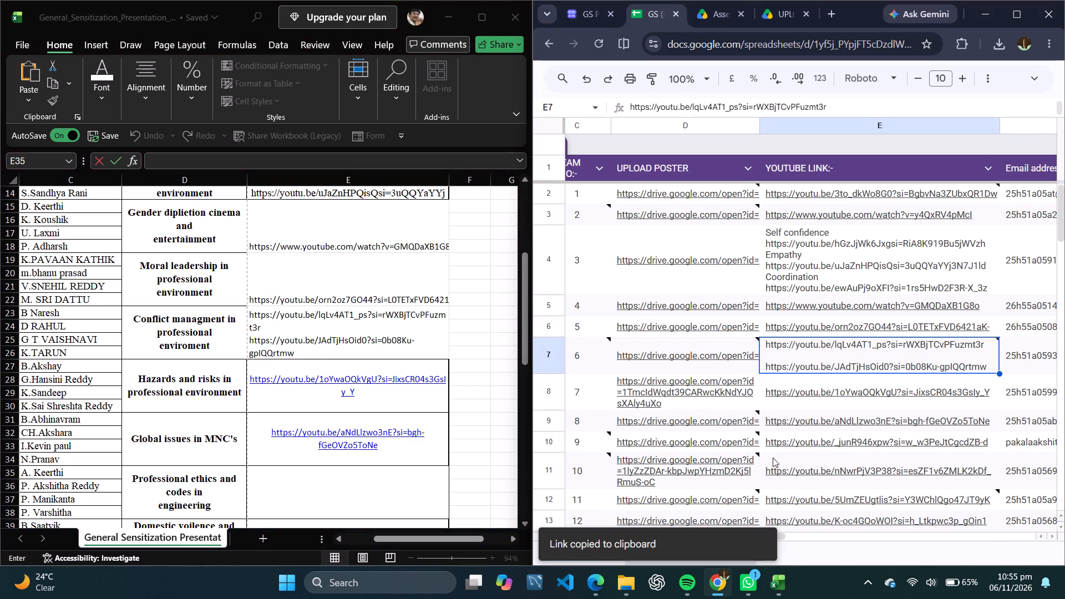
pyautogui.doubleClick(409, 480)
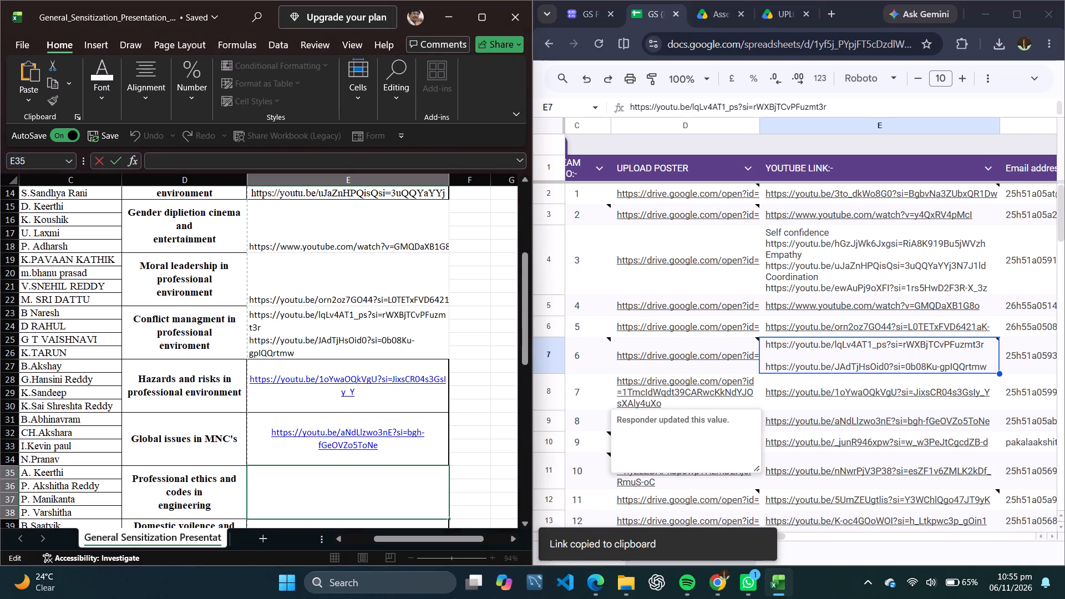
pyautogui.hotkey('ctrl', 'v')
# Copy the team 10 YouTube link from cell E11 of the responses sheet in Chrome and paste it into Excel's merged cell E39.
pyautogui.scroll(-6, 409, 480)
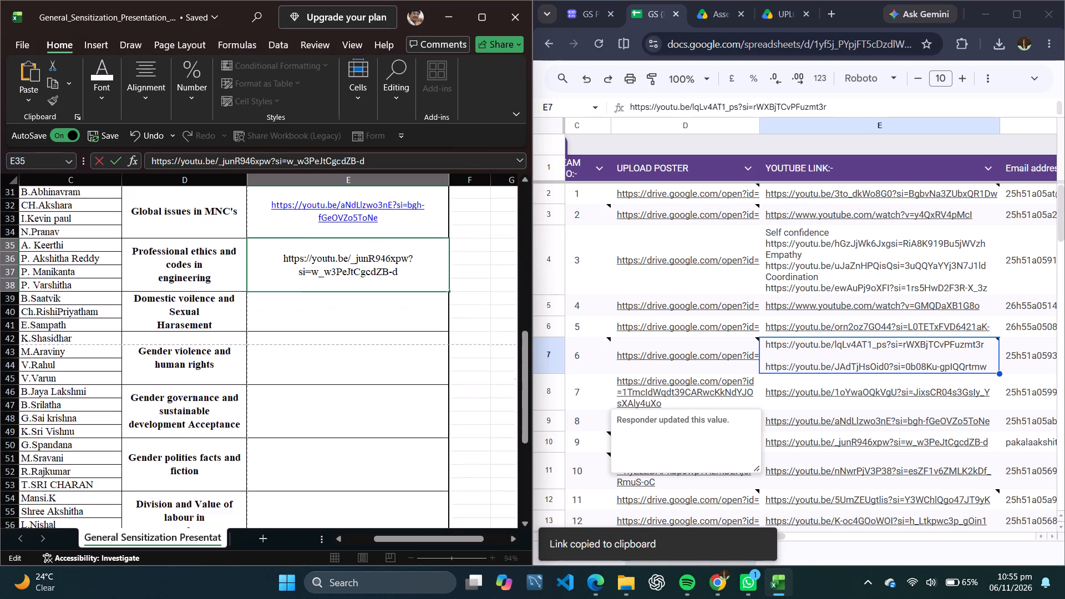
pyautogui.doubleClick(356, 302)
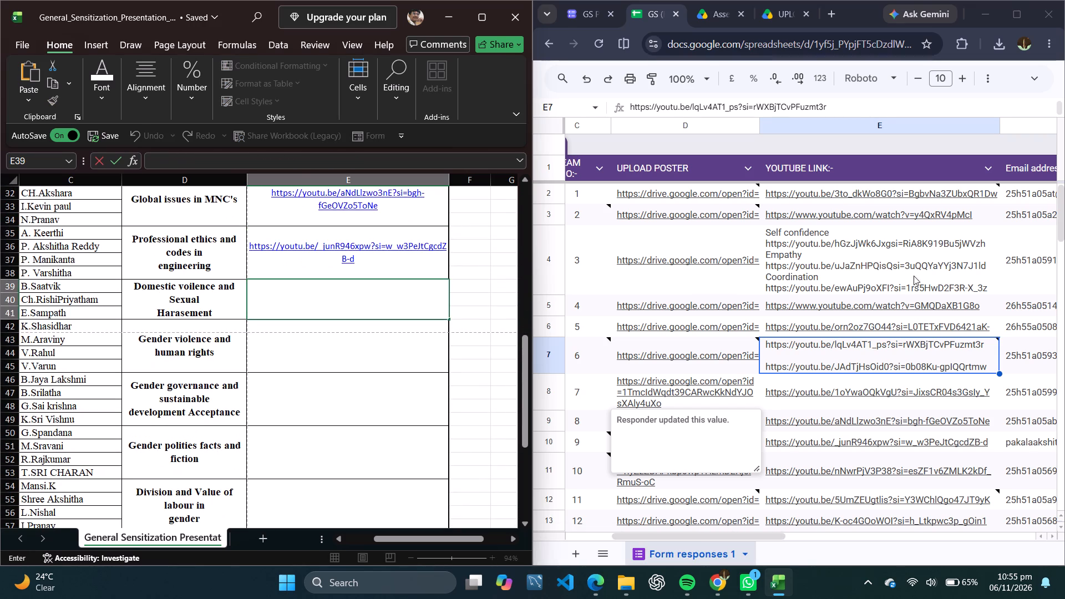
pyautogui.scroll(-3, 874, 363)
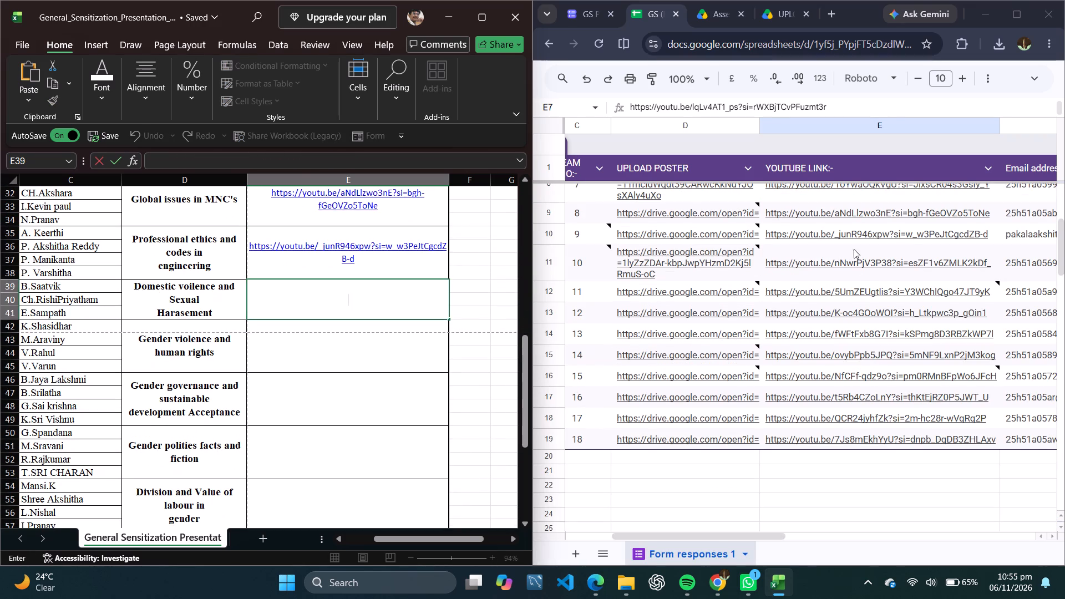
pyautogui.scroll(1, 854, 276)
pyautogui.scroll(-2, 854, 276)
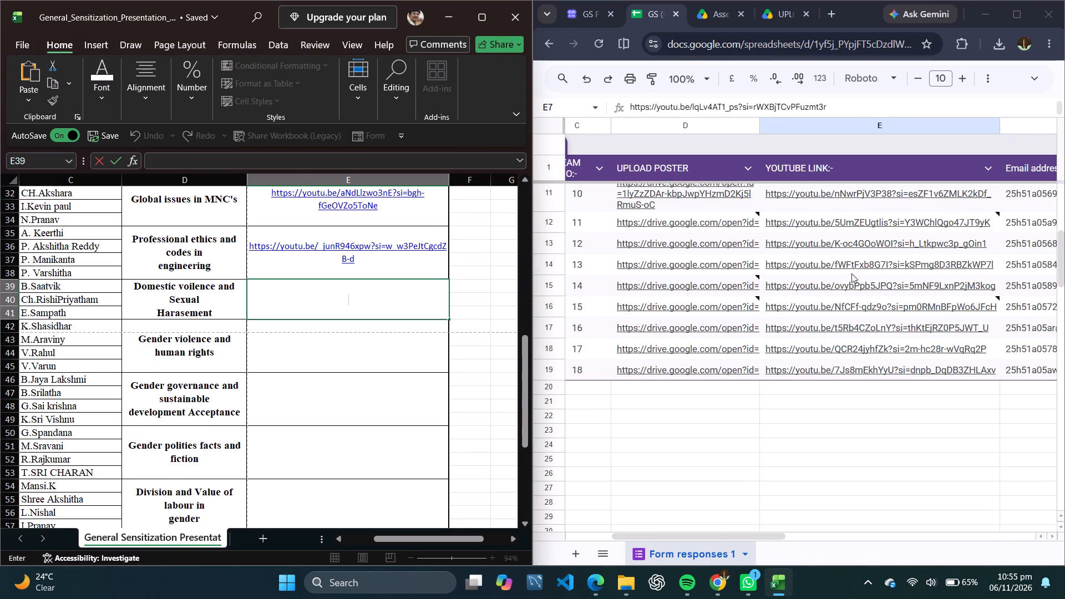
pyautogui.click(861, 202)
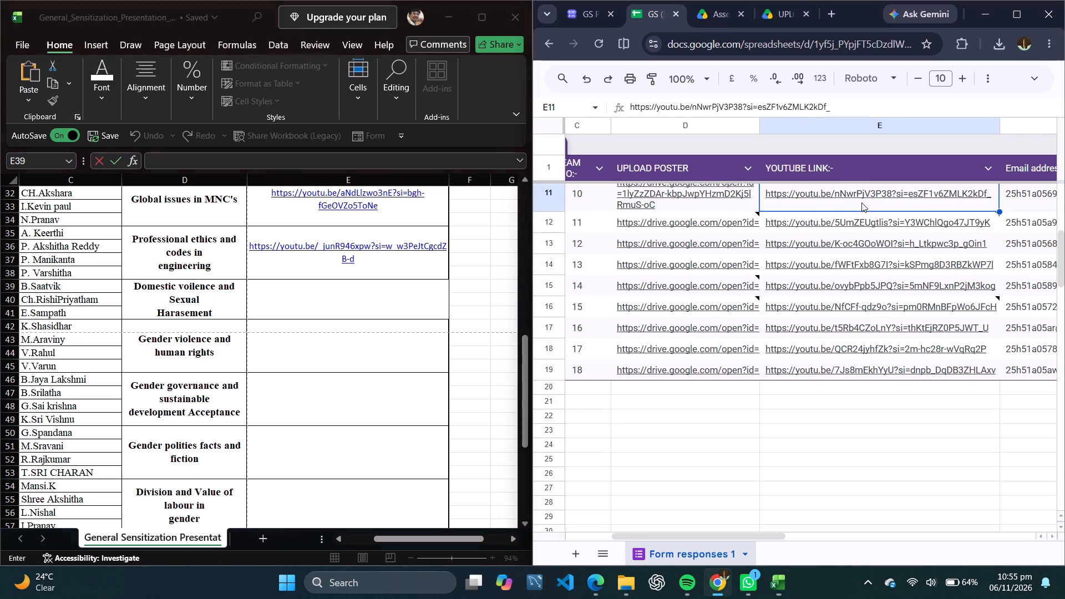
pyautogui.hotkey('ctrl', 'c')
pyautogui.click(382, 294)
pyautogui.hotkey('ctrl', 'v')
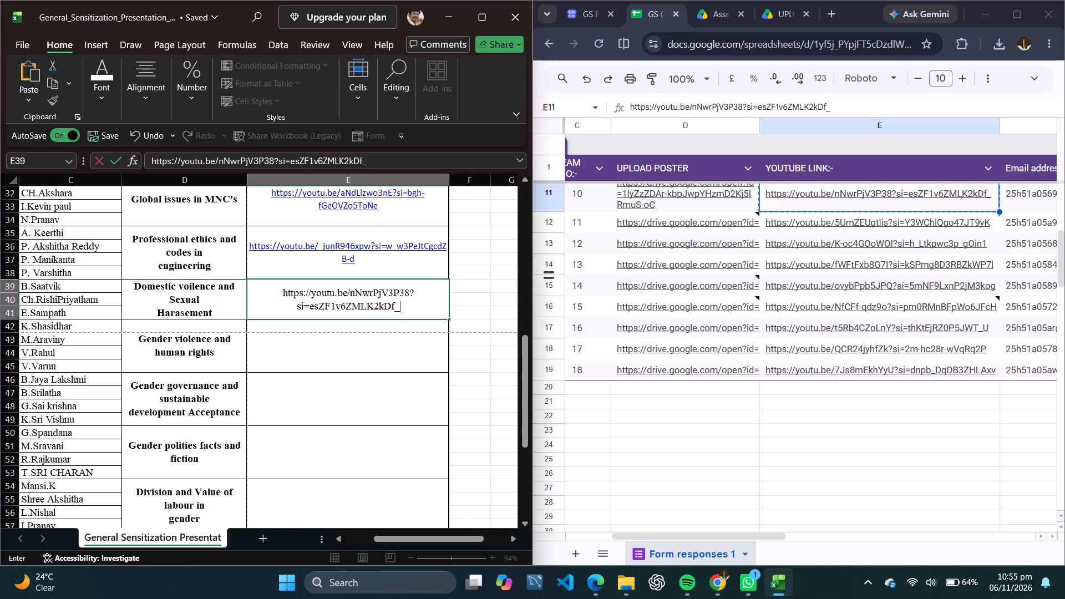
# Copy the team 11 YouTube link from the responses sheet in Chrome and paste it as text into Excel's merged cell E42.
pyautogui.click(362, 365)
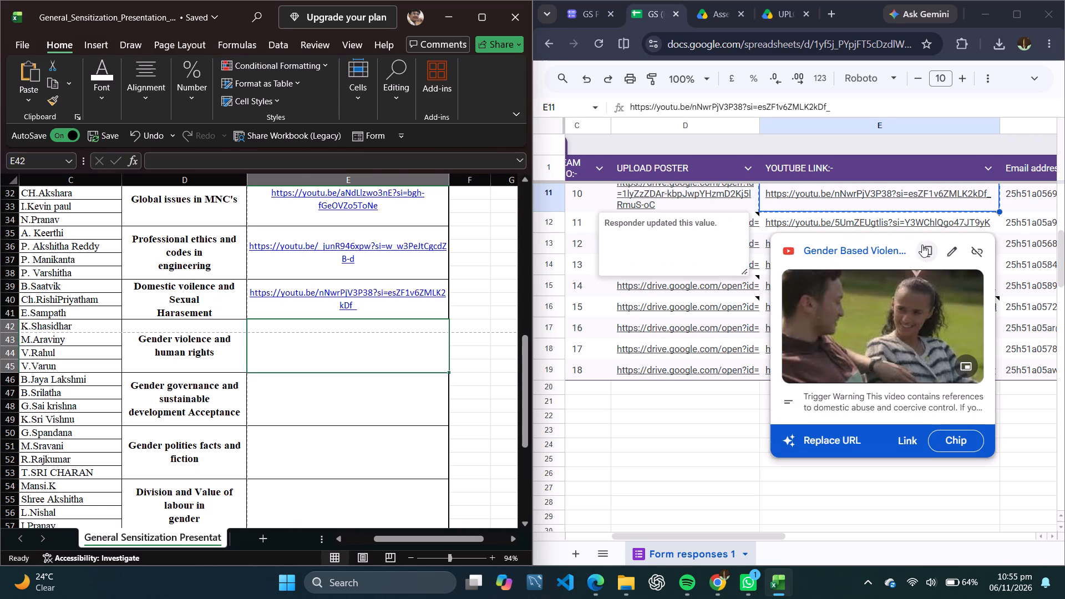
pyautogui.click(923, 246)
pyautogui.click(353, 355)
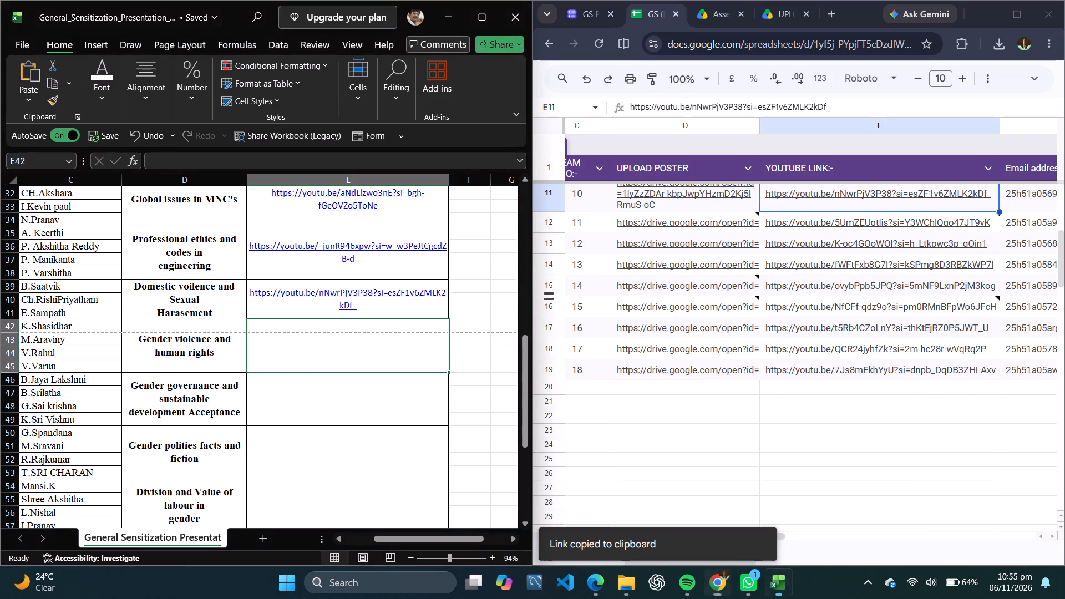
pyautogui.hotkey('ctrl', 'v')
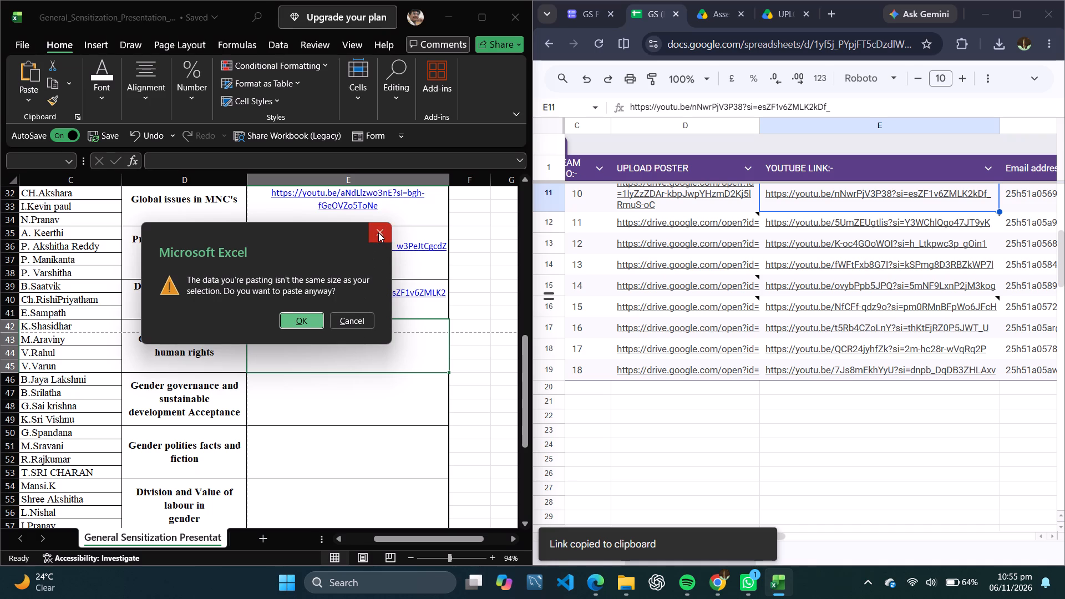
pyautogui.click(378, 232)
pyautogui.doubleClick(348, 358)
pyautogui.hotkey('ctrl', 'v')
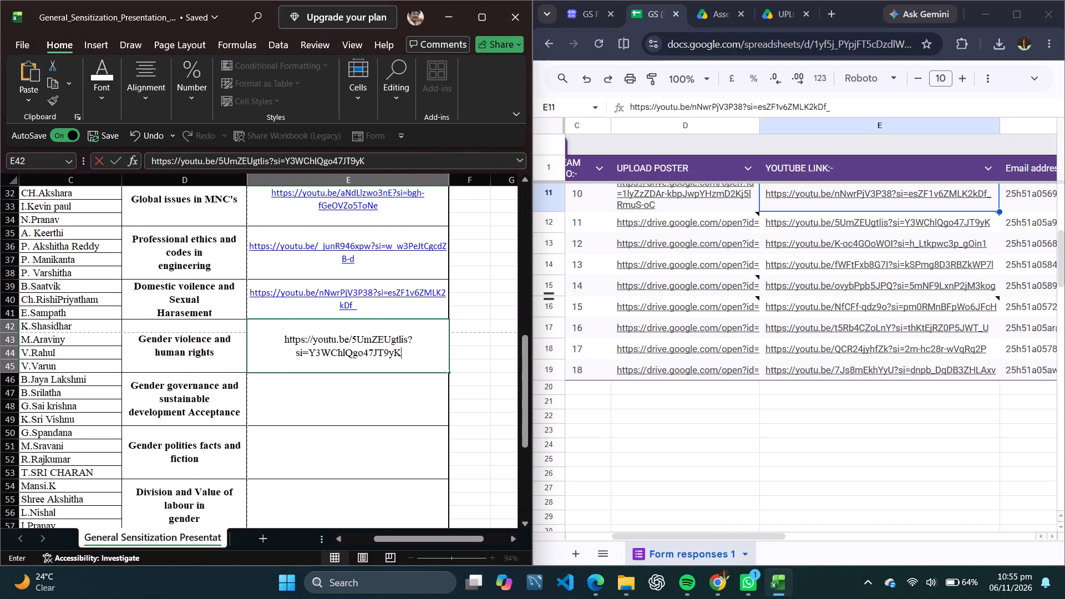
# Copy the team 12 YouTube link from the responses sheet in Chrome and paste it as text into Excel's merged cell E46.
pyautogui.scroll(-5, 357, 341)
pyautogui.doubleClick(378, 220)
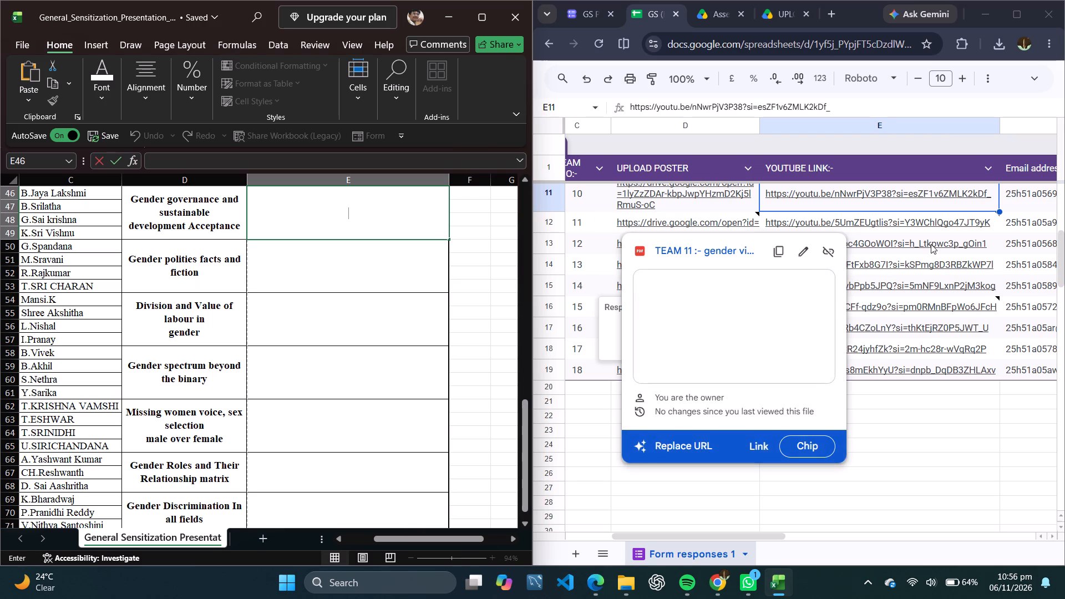
pyautogui.click(937, 265)
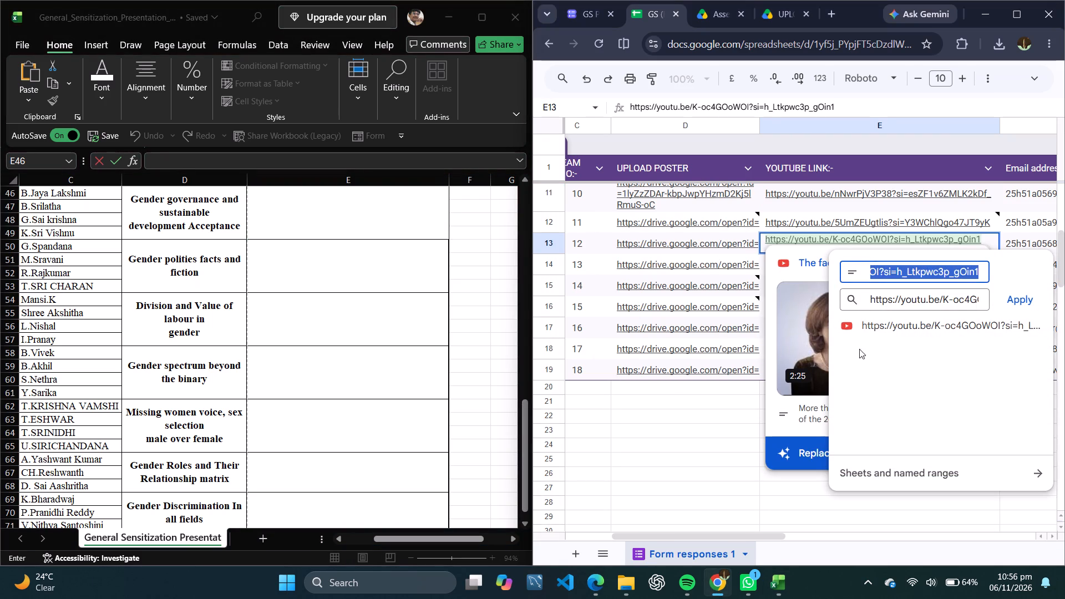
pyautogui.hotkey('ctrl', 'c')
pyautogui.click(410, 227)
pyautogui.hotkey('ctrl', 'v')
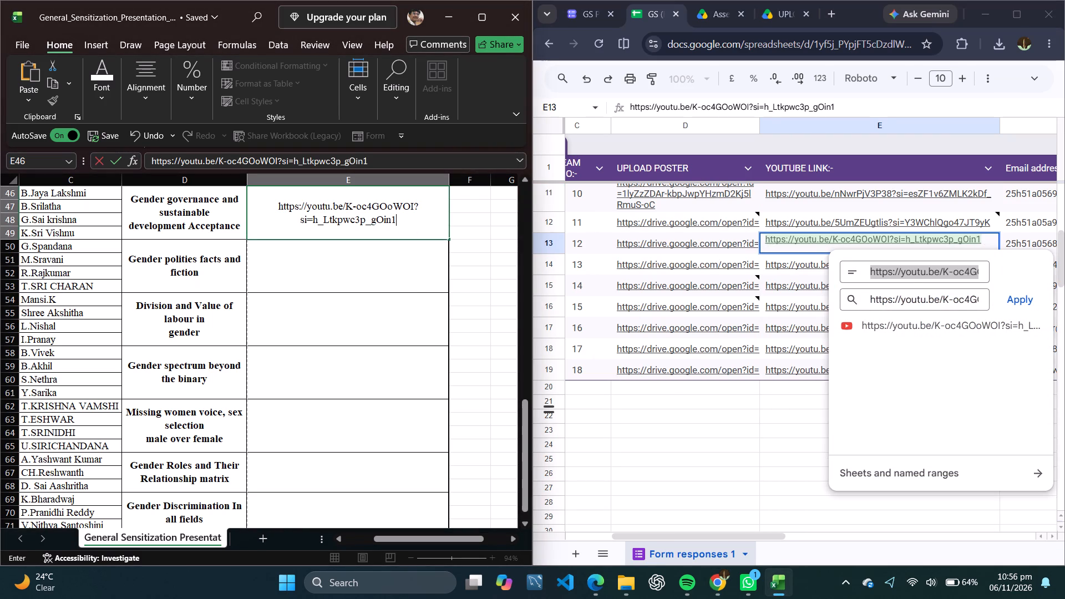
# Copy the team 13 YouTube link from cell E14 of the responses sheet in Chrome and paste it into Excel's merged cell E50.
pyautogui.click(802, 269)
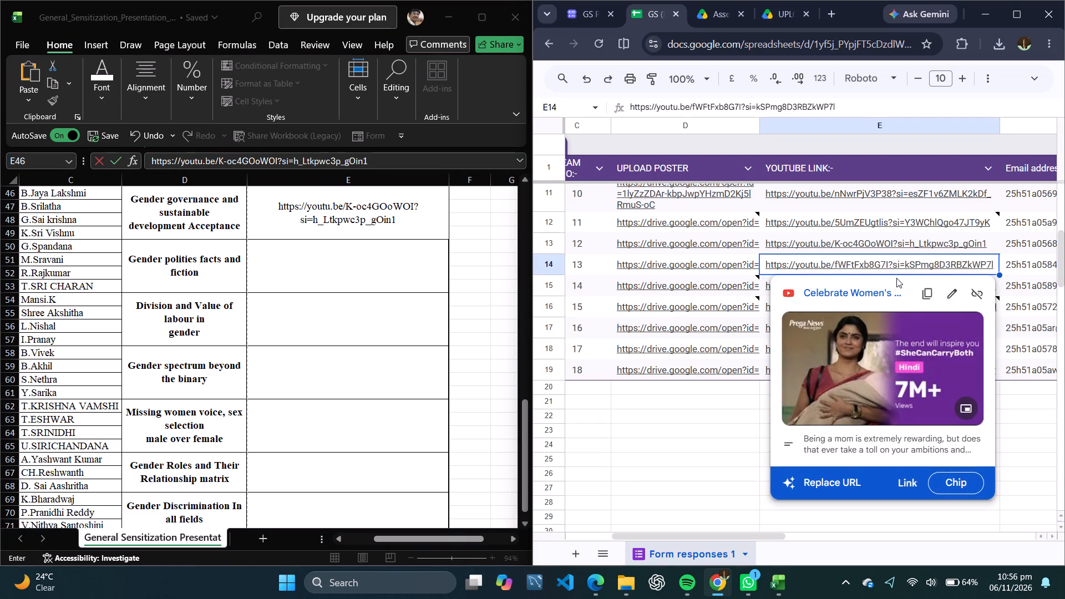
pyautogui.hotkey('ctrl', 'c')
pyautogui.click(405, 285)
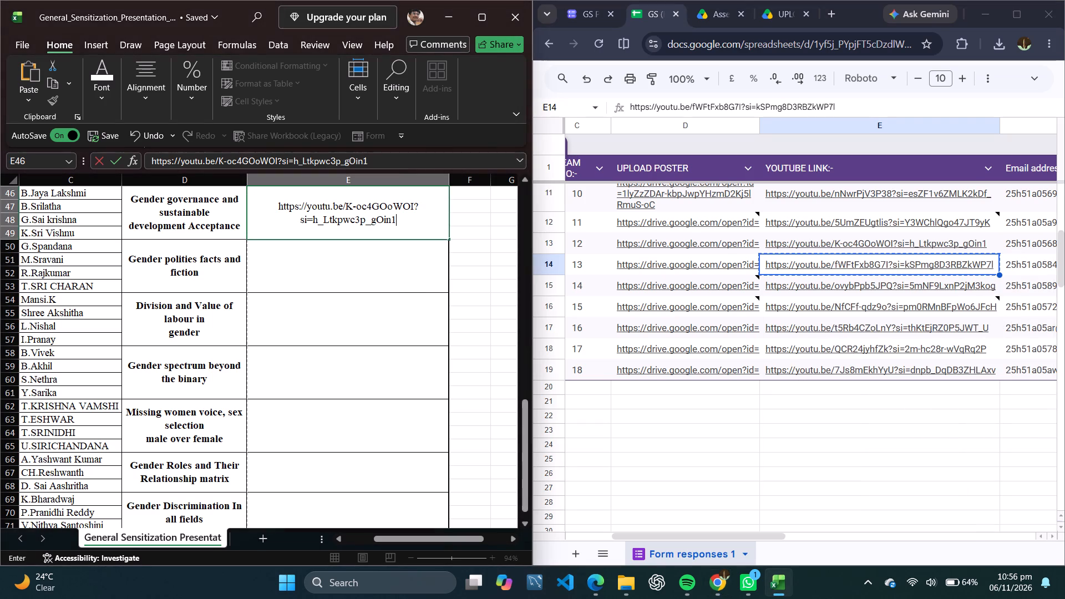
pyautogui.click(405, 285)
pyautogui.doubleClick(408, 275)
pyautogui.hotkey('ctrl', 'v')
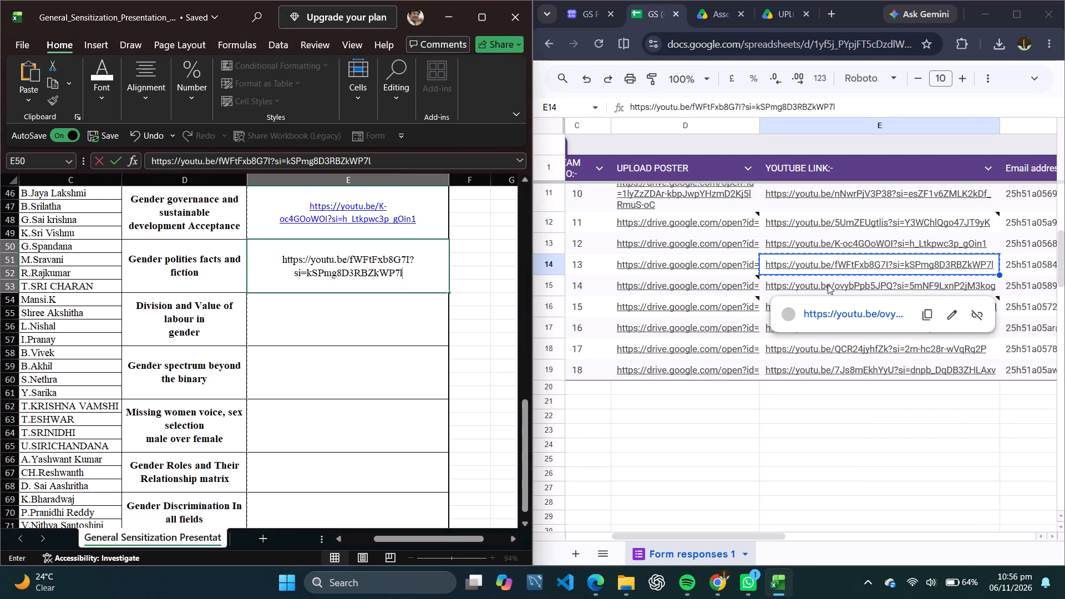
# Copy the team 14 YouTube link from the responses sheet in Chrome and paste it into Excel's merged cell E54.
pyautogui.click(926, 316)
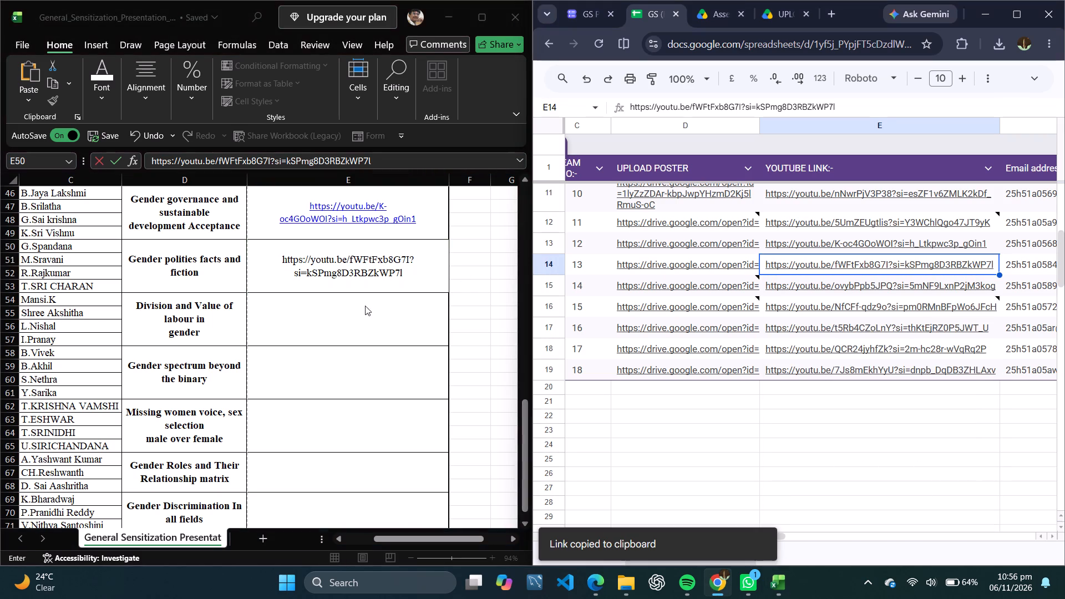
pyautogui.doubleClick(365, 326)
pyautogui.doubleClick(365, 326)
pyautogui.hotkey('ctrl', 'v')
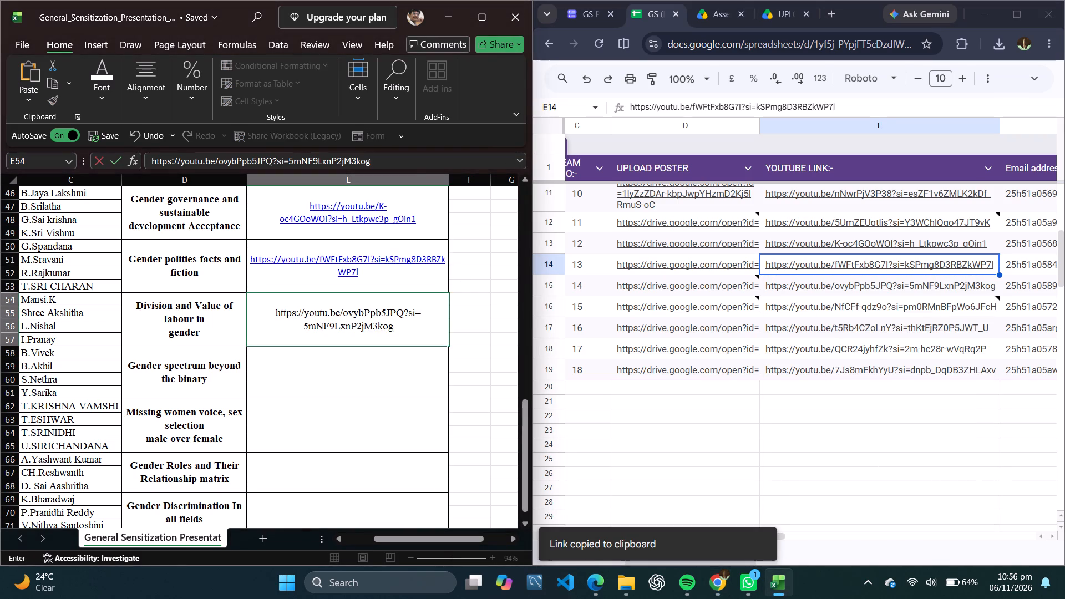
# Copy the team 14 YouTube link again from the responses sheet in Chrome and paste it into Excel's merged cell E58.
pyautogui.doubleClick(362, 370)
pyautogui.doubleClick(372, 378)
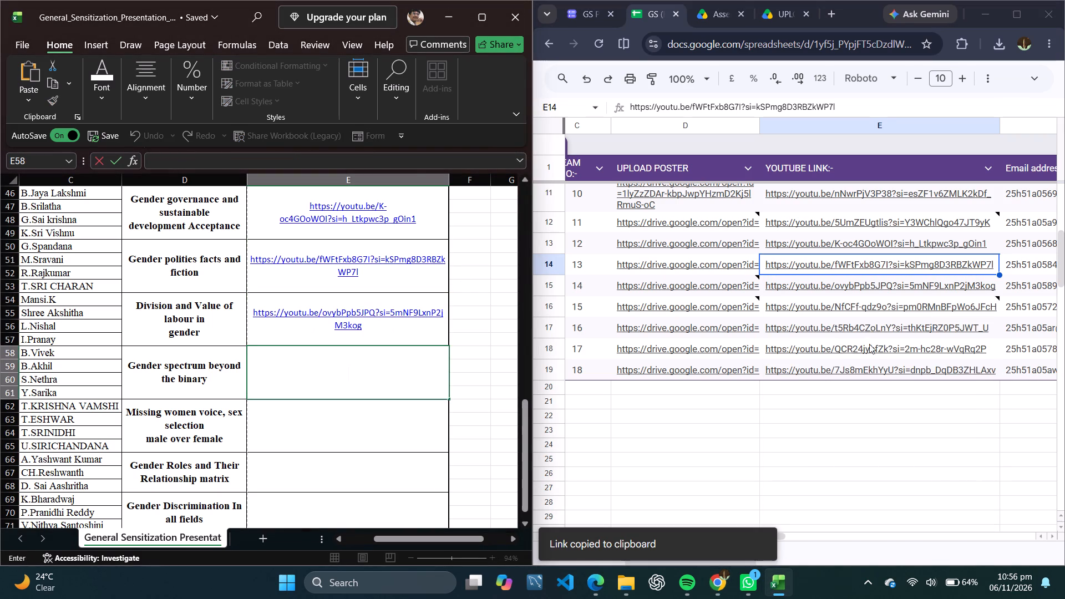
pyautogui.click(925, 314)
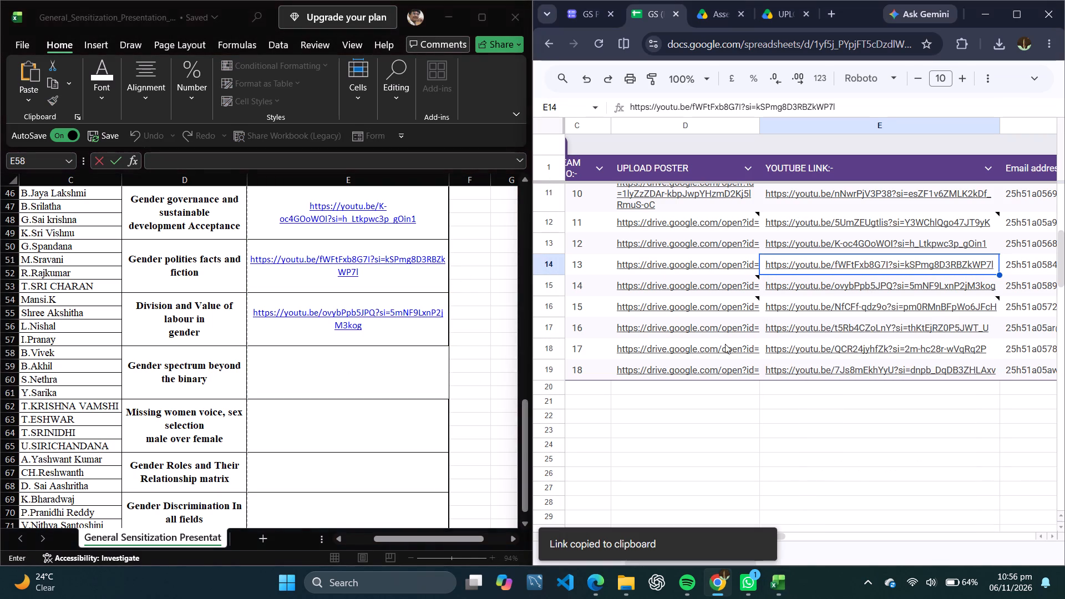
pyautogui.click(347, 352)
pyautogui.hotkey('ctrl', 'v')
# Copy the team 18 YouTube link from the responses sheet in Chrome and paste it into Excel's merged cell E69.
pyautogui.scroll(-3, 346, 352)
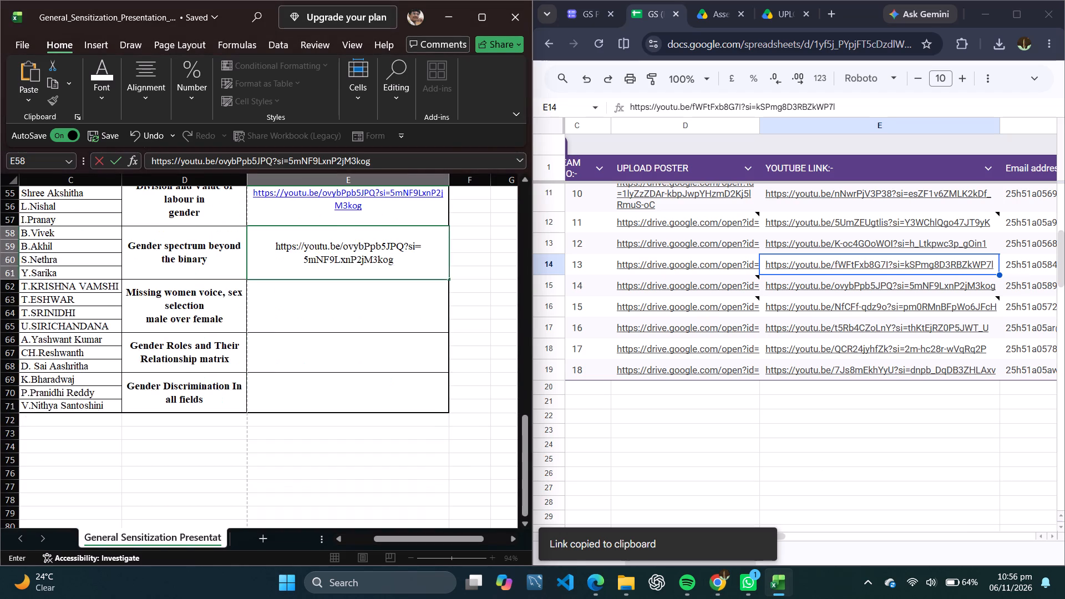
pyautogui.scroll(-1, 346, 352)
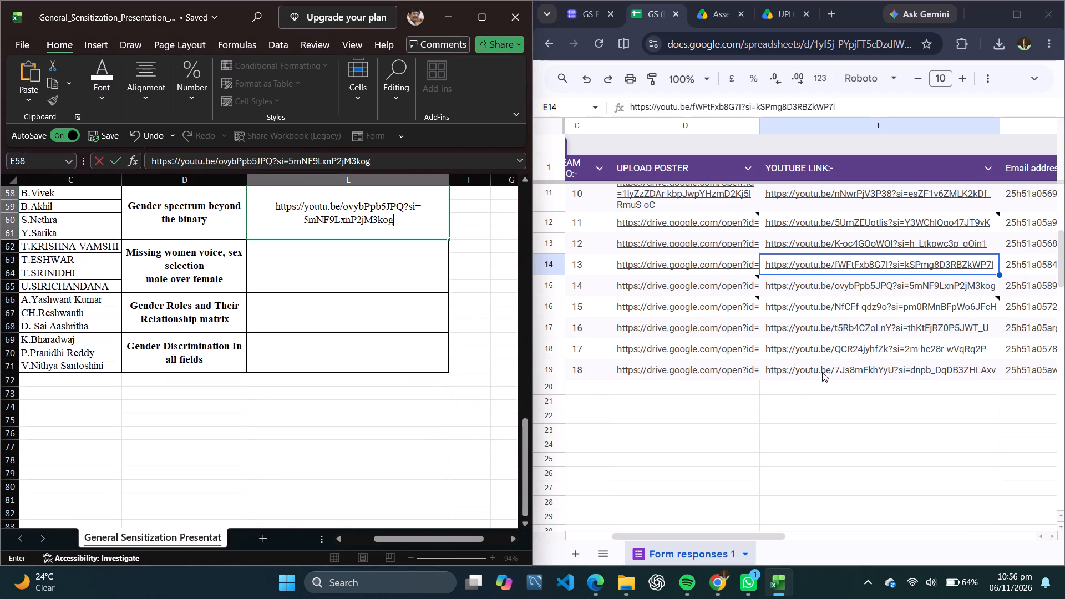
pyautogui.click(918, 394)
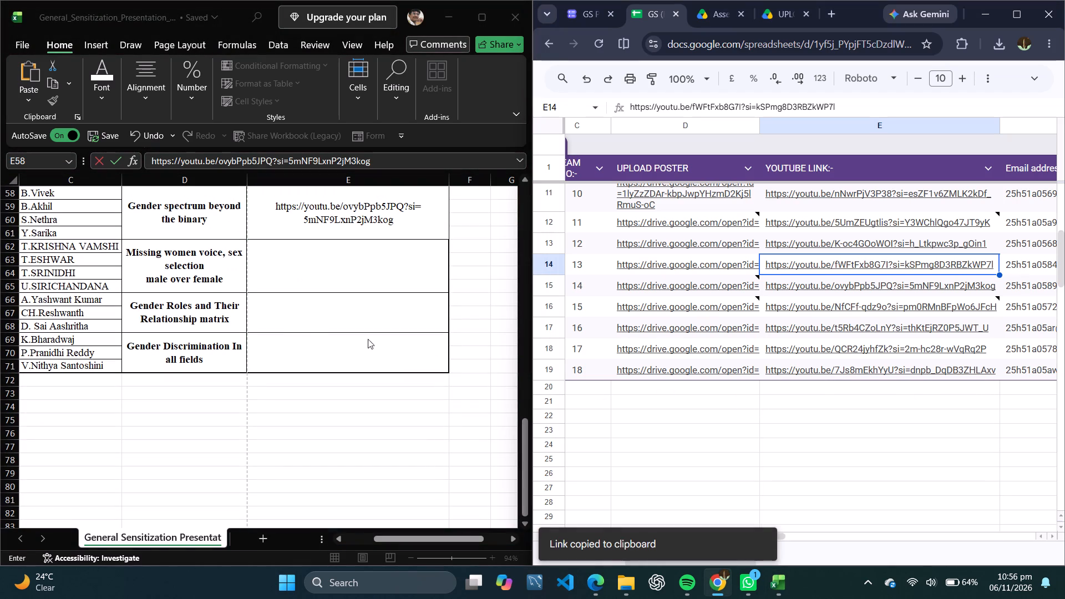
pyautogui.moveTo(397, 537); pyautogui.dragTo(363, 521)
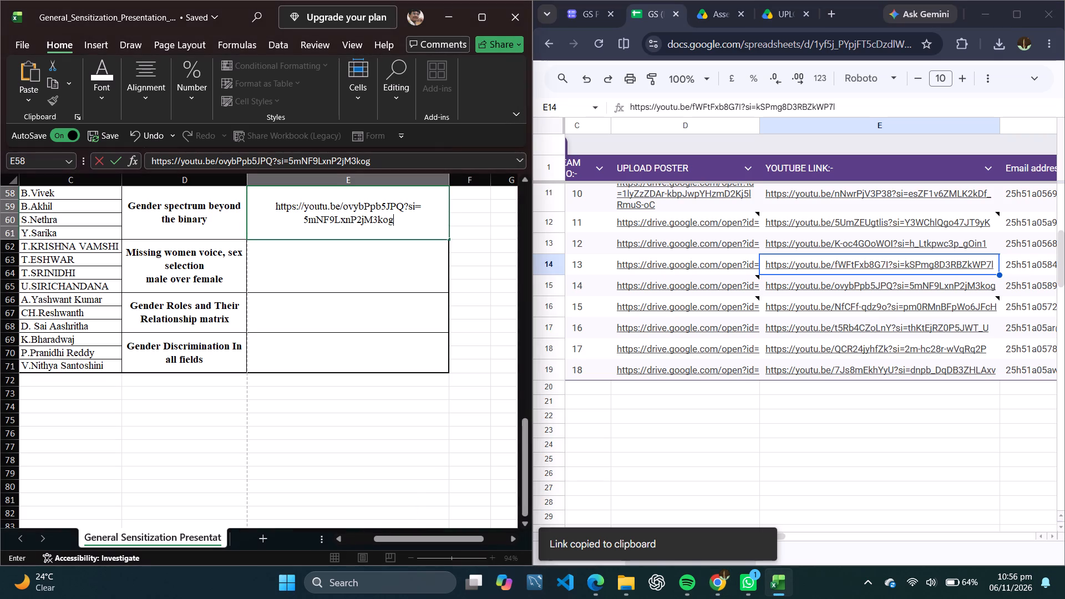
pyautogui.moveTo(363, 521); pyautogui.dragTo(361, 521)
pyautogui.moveTo(394, 539); pyautogui.dragTo(372, 529)
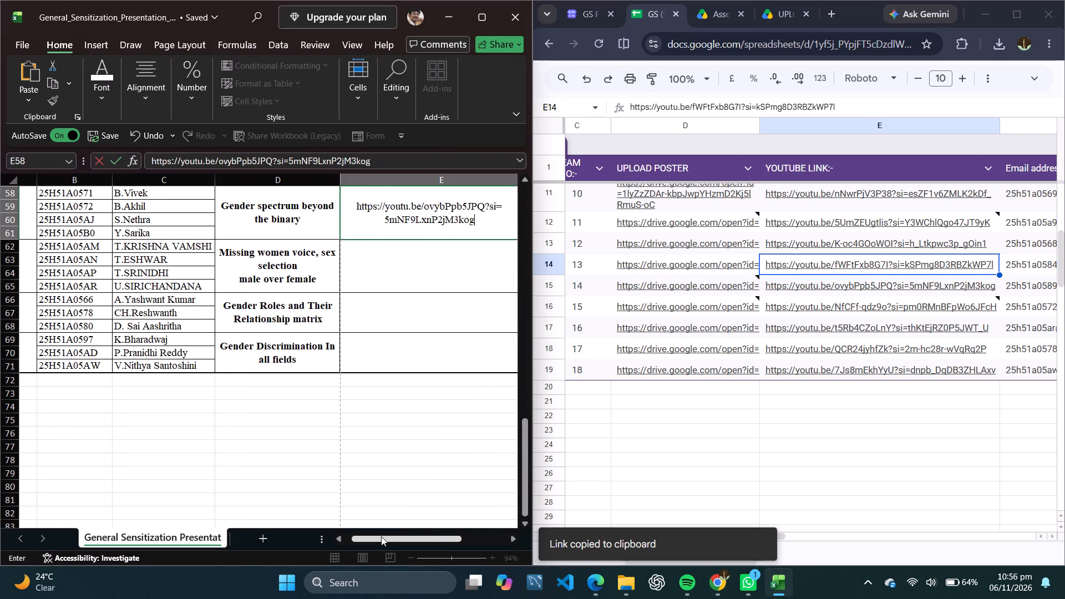
pyautogui.moveTo(381, 536); pyautogui.dragTo(369, 535)
pyautogui.doubleClick(425, 355)
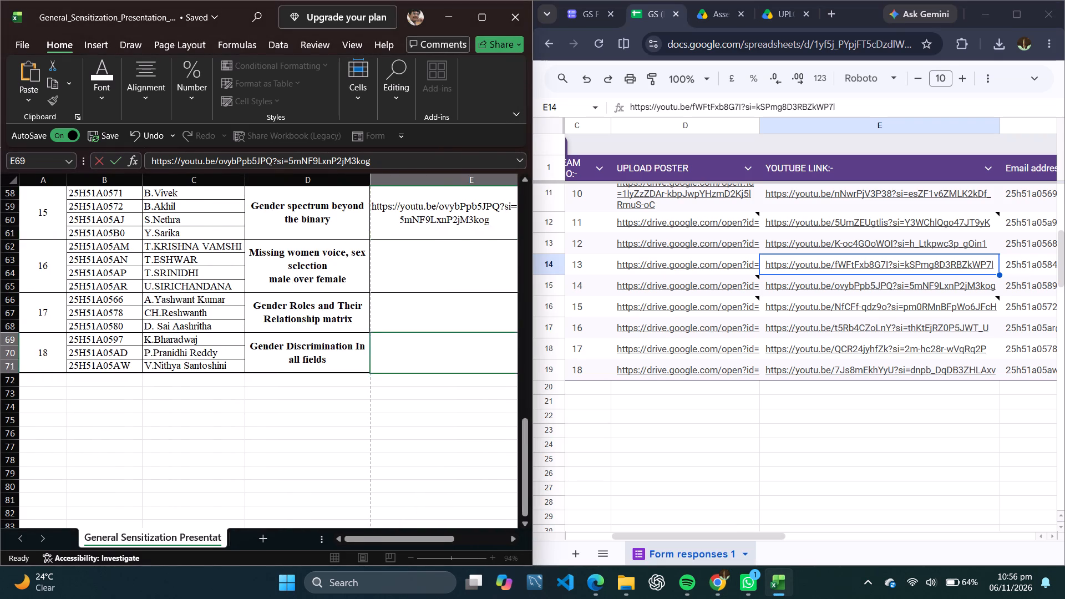
pyautogui.hotkey('ctrl', 'v')
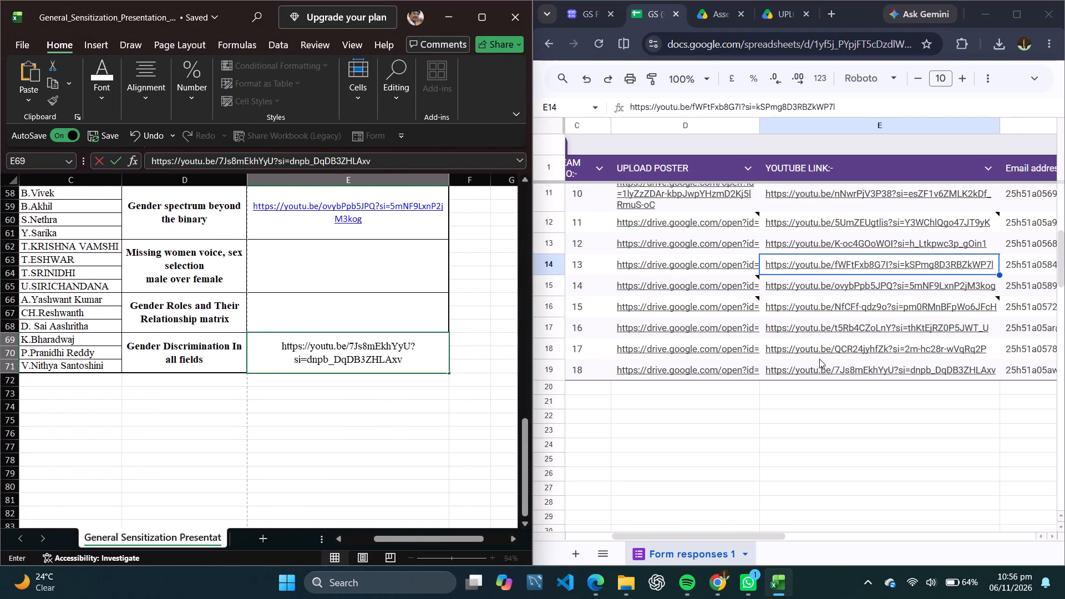
# Copy the team 17 YouTube link from the responses sheet in Chrome and paste it into Excel's merged cell E66.
pyautogui.click(921, 373)
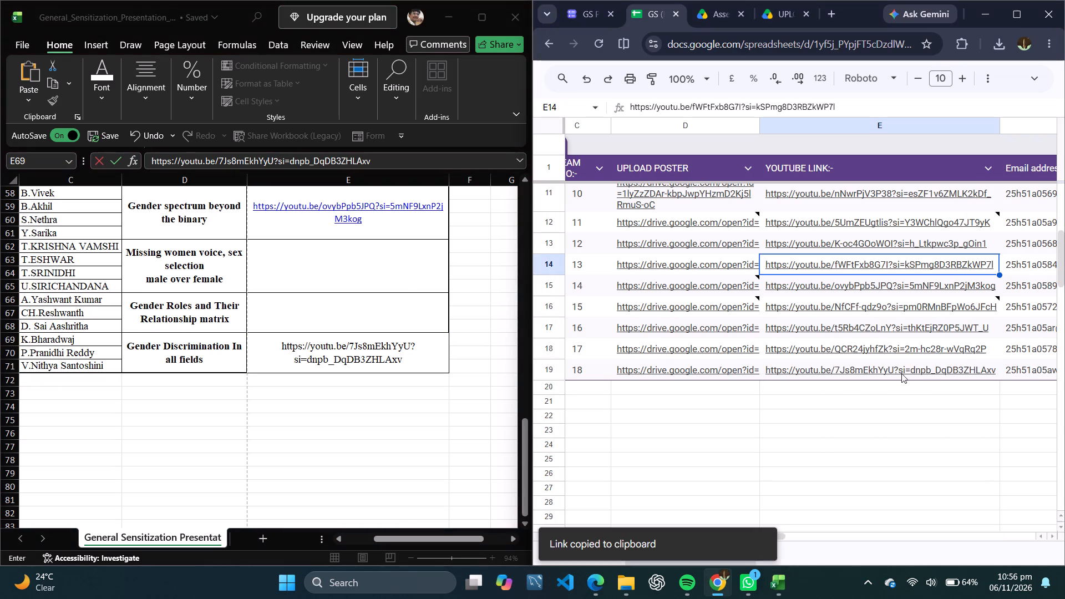
pyautogui.doubleClick(379, 303)
pyautogui.doubleClick(378, 303)
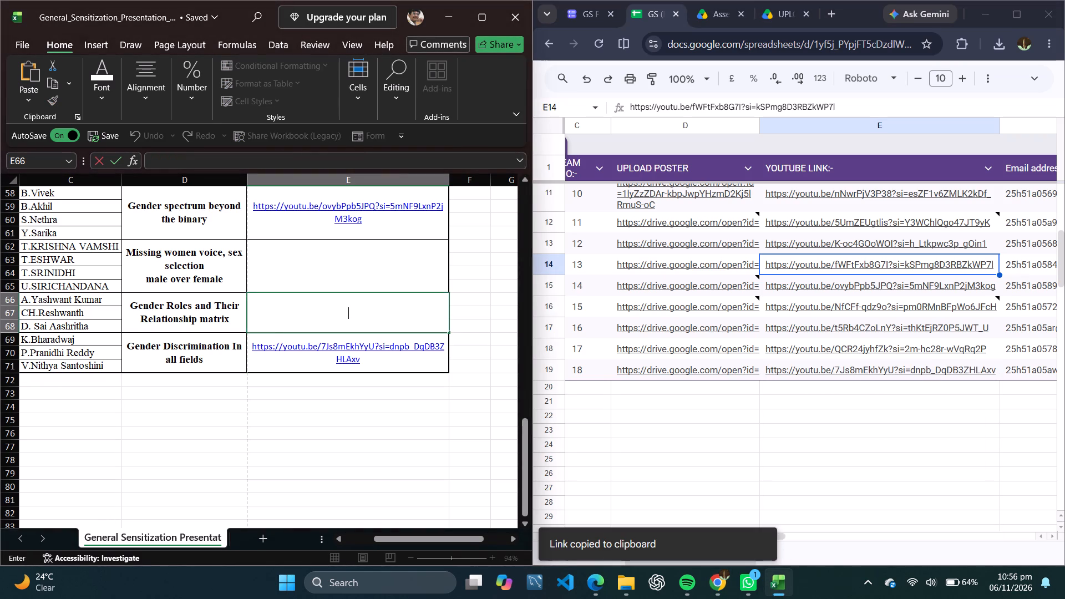
pyautogui.hotkey('ctrl', 'v')
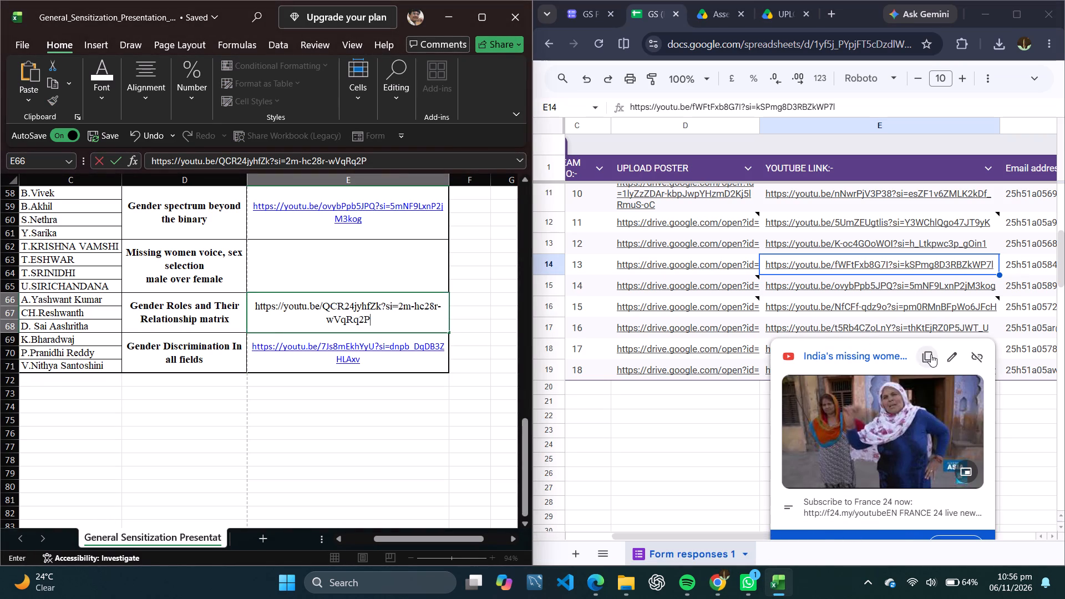
# Copy the team 16 YouTube link from the responses sheet in Chrome and paste it into Excel's merged cell E62.
pyautogui.click(931, 354)
pyautogui.tripleClick(341, 260)
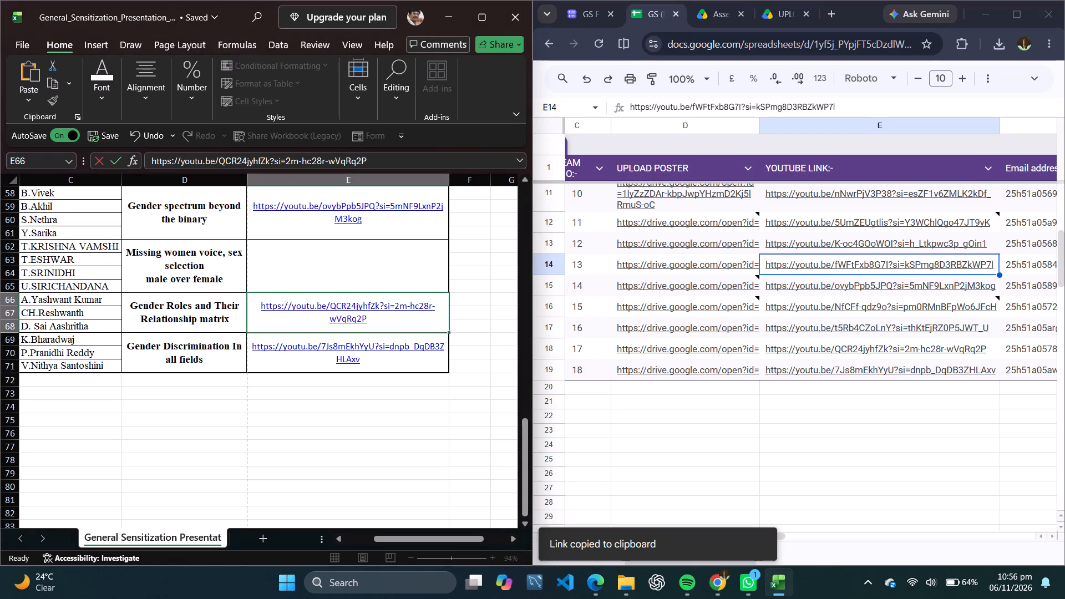
pyautogui.click(341, 260)
pyautogui.hotkey('ctrl', 'v')
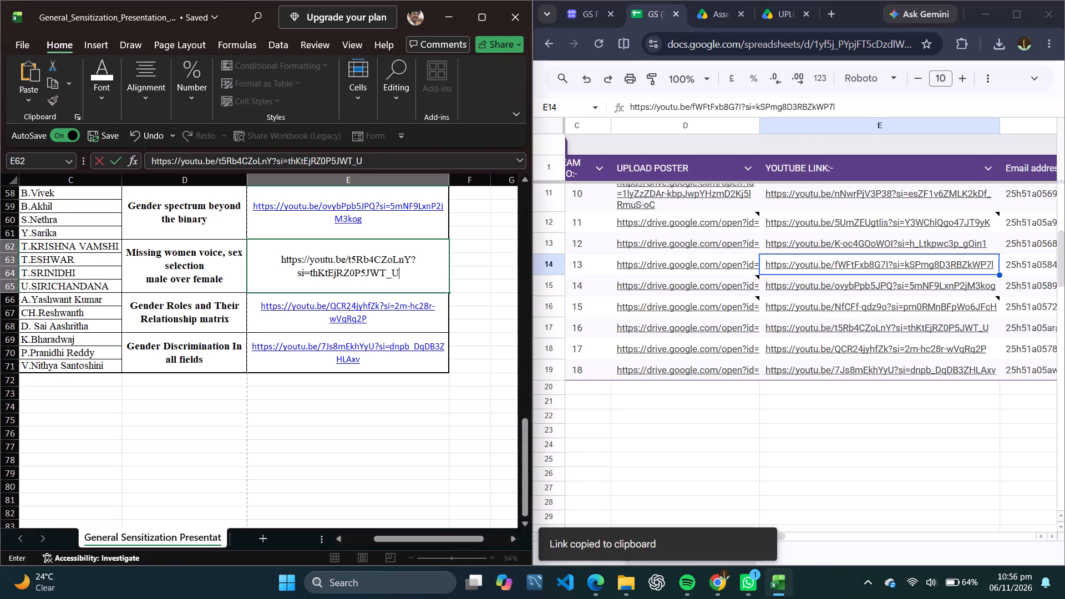
# Remove the hyperlinks from the whole of column E in the Excel sheet.
pyautogui.scroll(4, 445, 341)
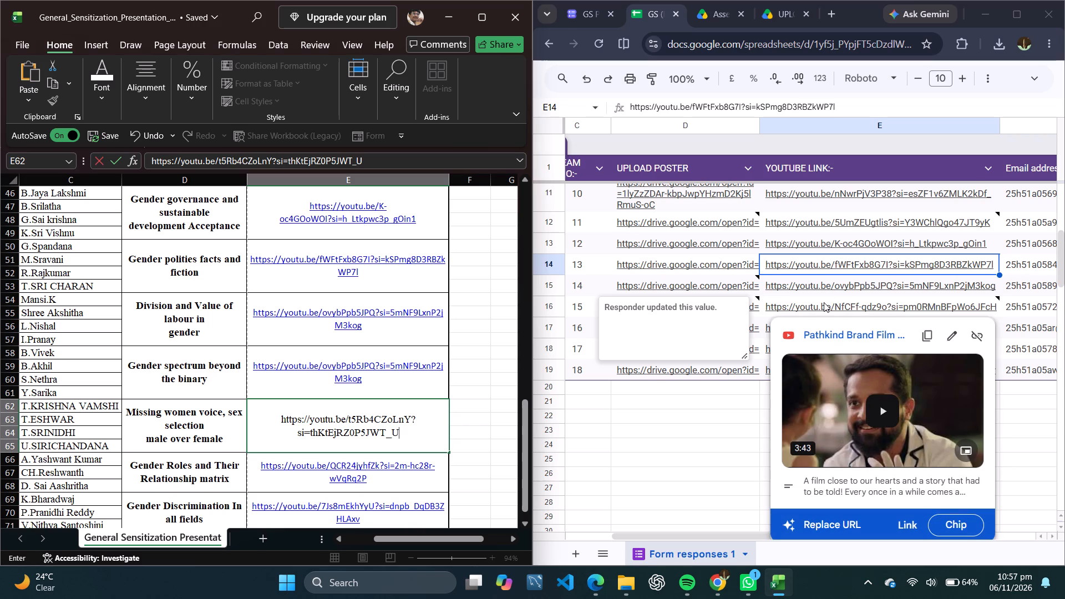
pyautogui.click(735, 470)
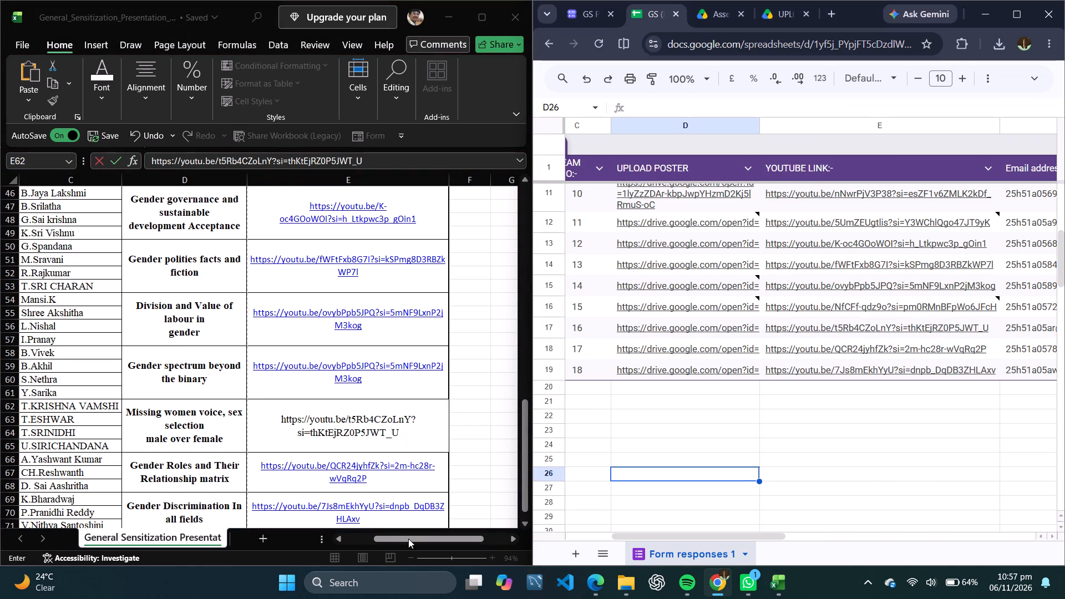
pyautogui.moveTo(408, 539); pyautogui.dragTo(298, 539)
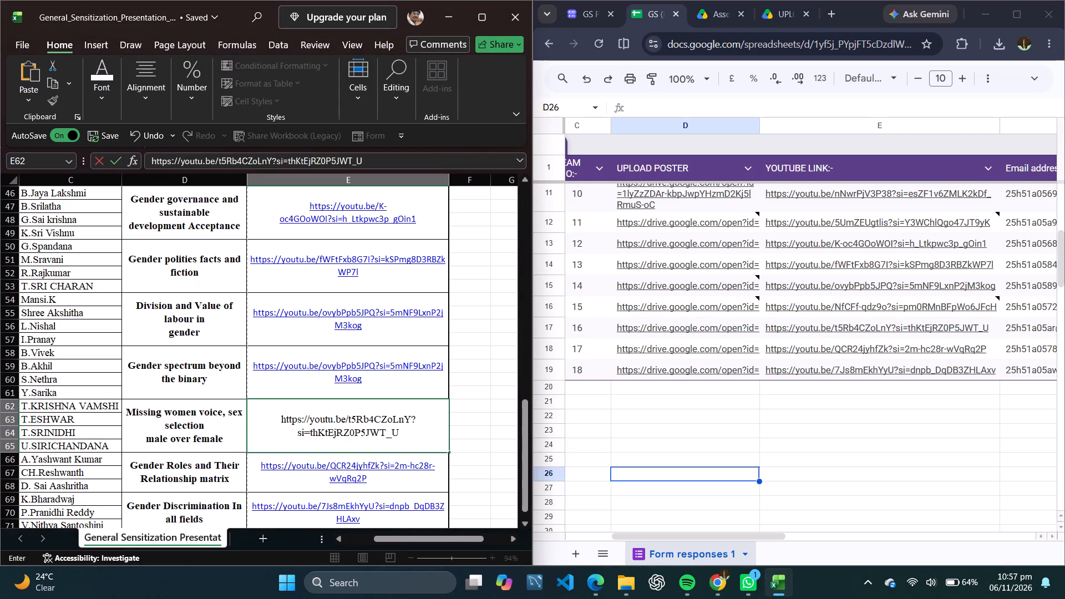
pyautogui.click(374, 181)
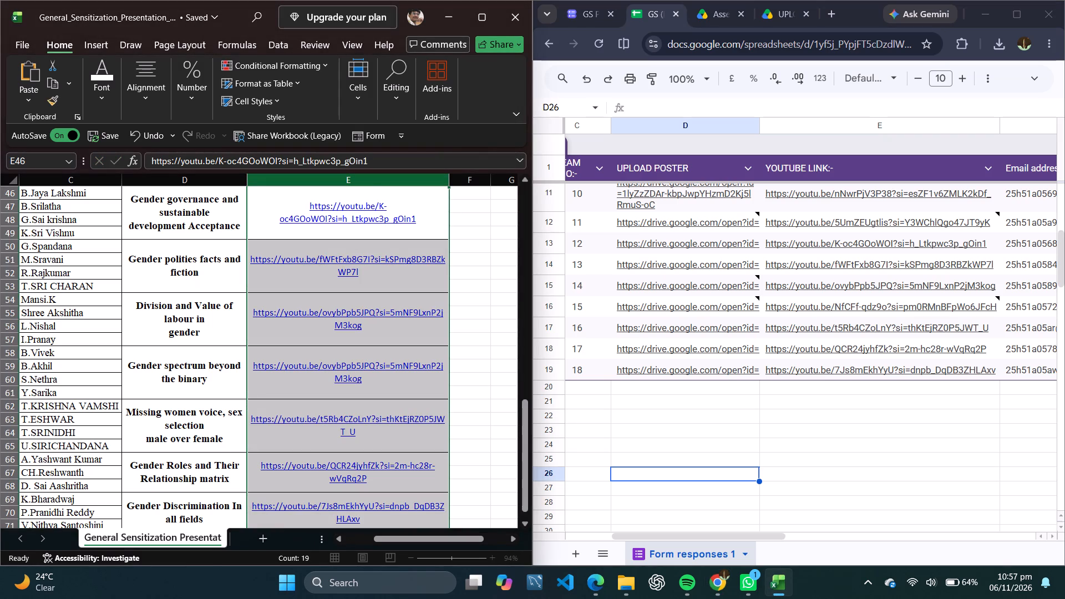
pyautogui.rightClick(374, 181)
pyautogui.click(419, 466)
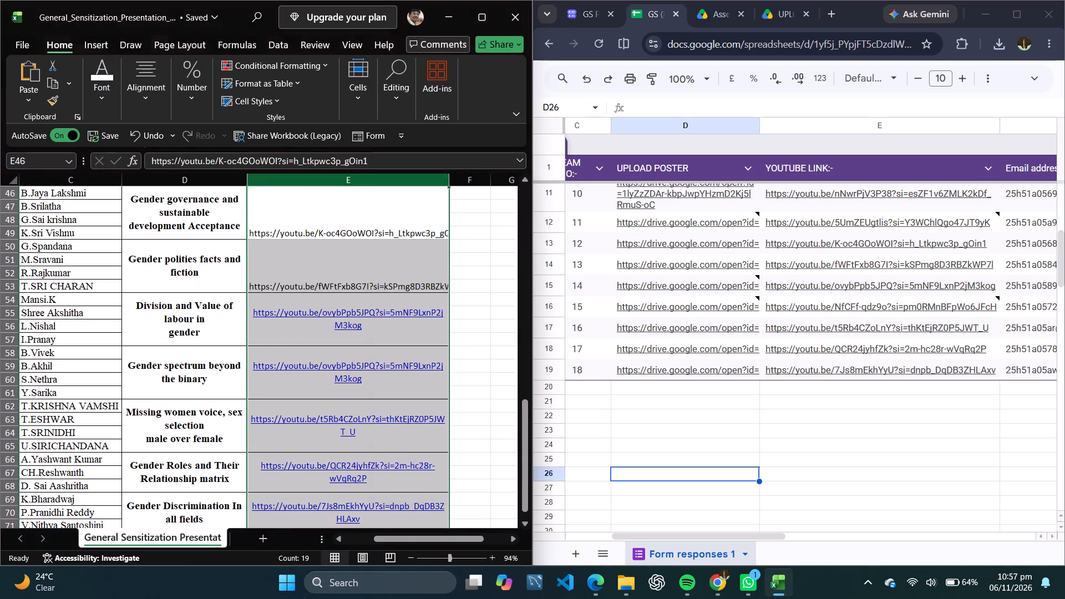
# Replace the link in Excel's merged cell E58 with the team 15 YouTube link copied from the responses sheet in Chrome.
pyautogui.moveTo(408, 537); pyautogui.dragTo(306, 526)
pyautogui.click(385, 539)
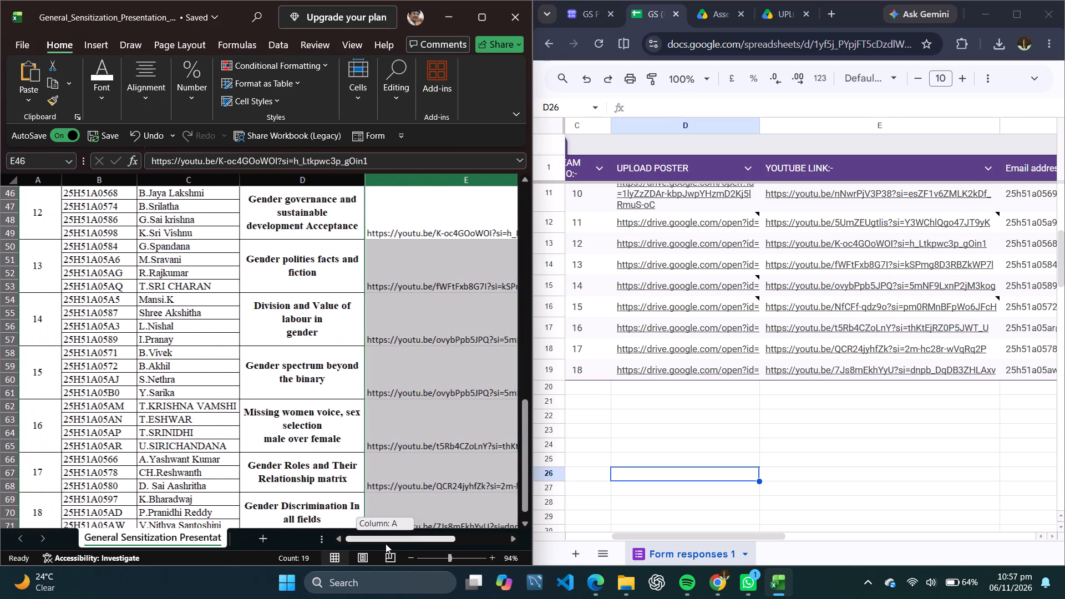
pyautogui.doubleClick(471, 373)
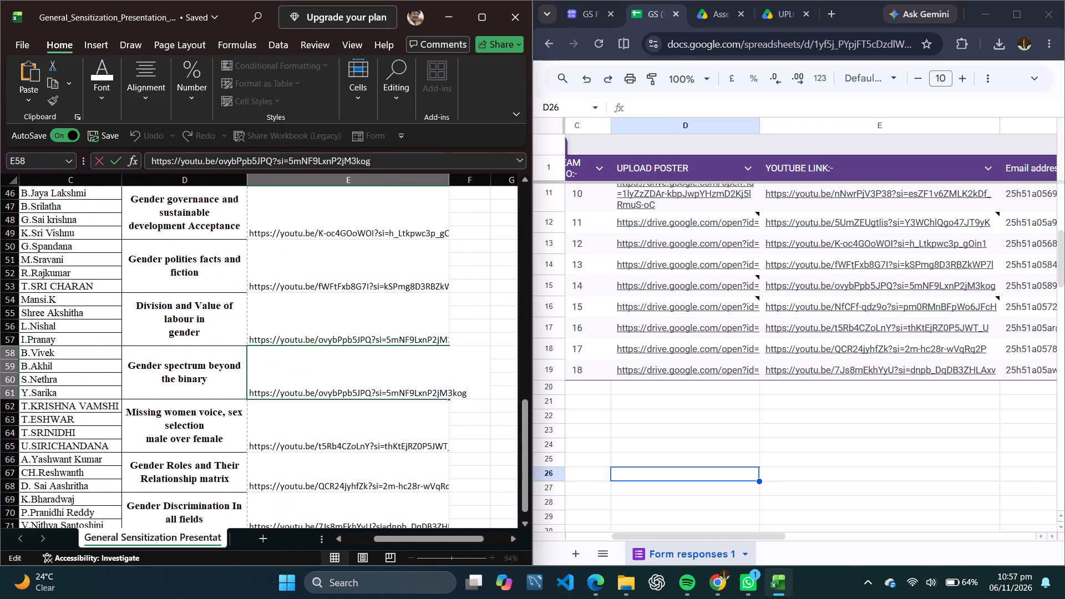
pyautogui.hotkey('ctrl', 'a')
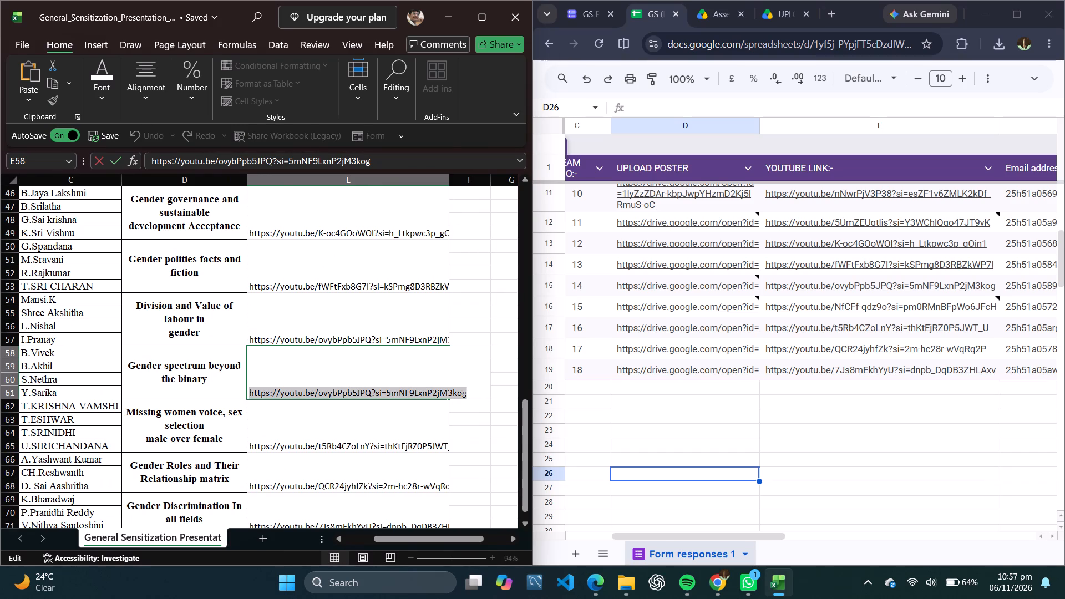
pyautogui.press('BackSpace')
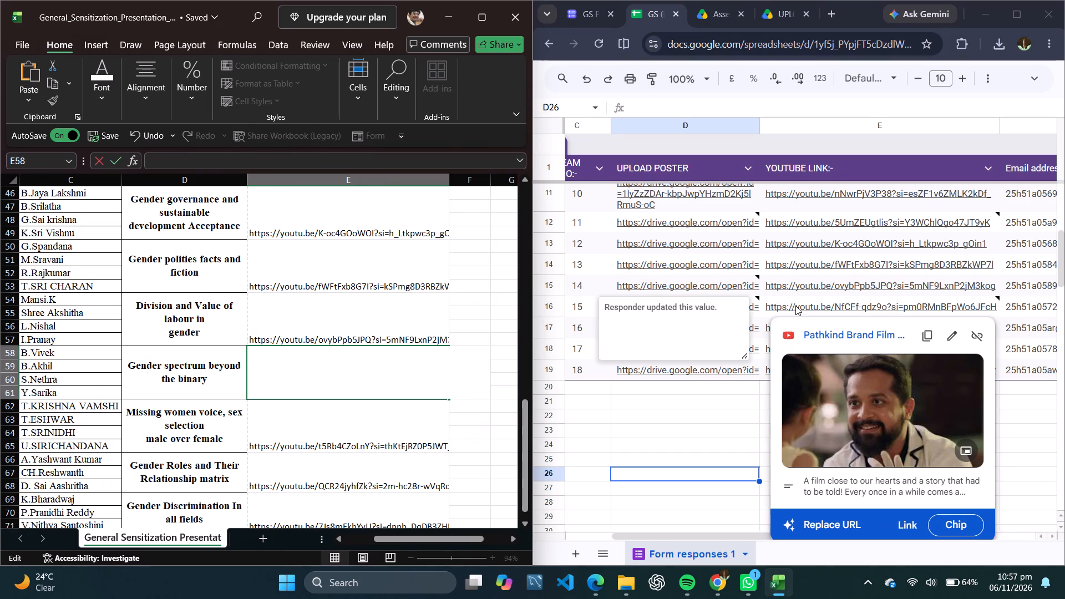
pyautogui.click(932, 332)
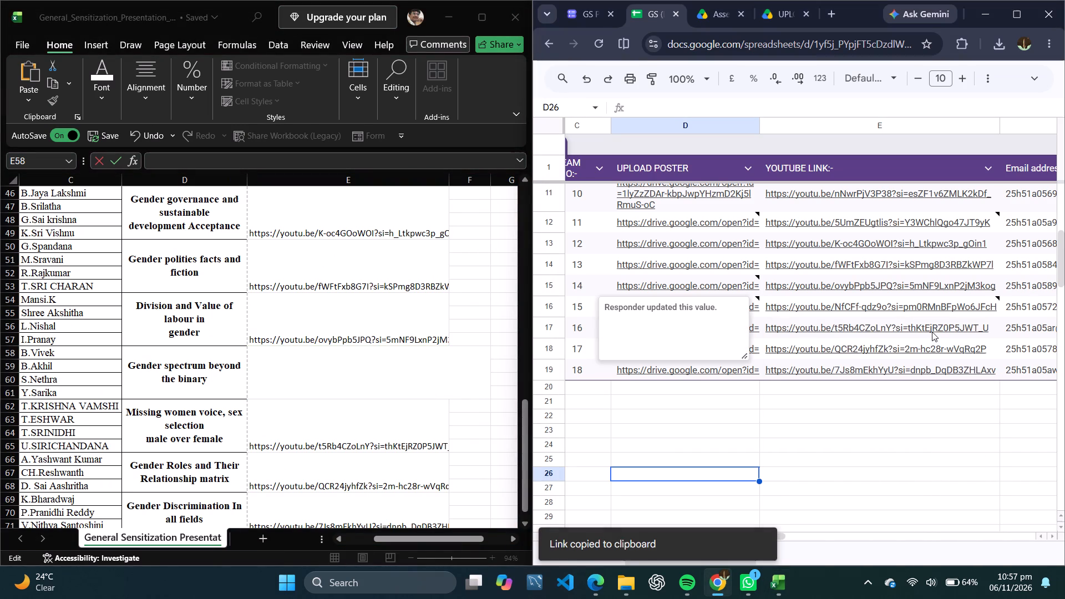
pyautogui.click(267, 363)
pyautogui.hotkey('ctrl', 'v')
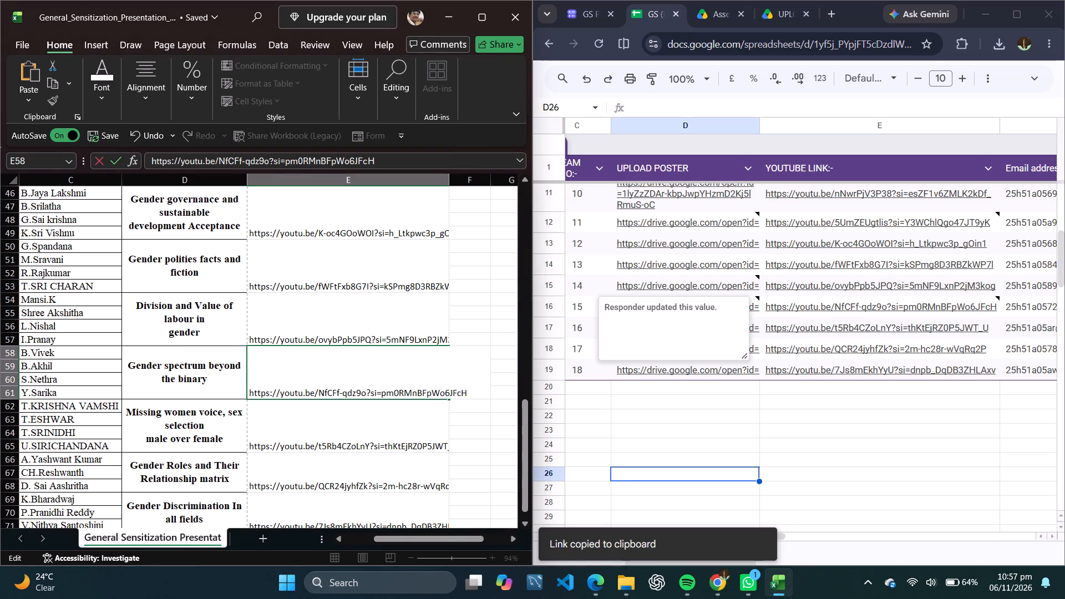
pyautogui.doubleClick(337, 331)
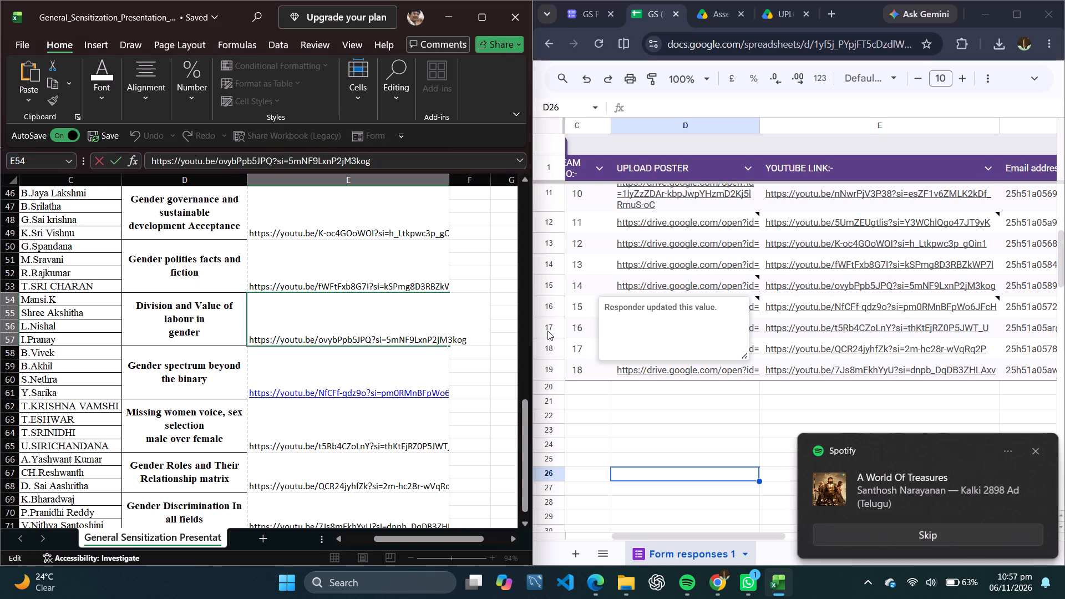
# Replace the link in Excel's merged cell E54 with the team 14 YouTube link copied from the responses sheet in Chrome.
pyautogui.hotkey('ctrl', 'a')
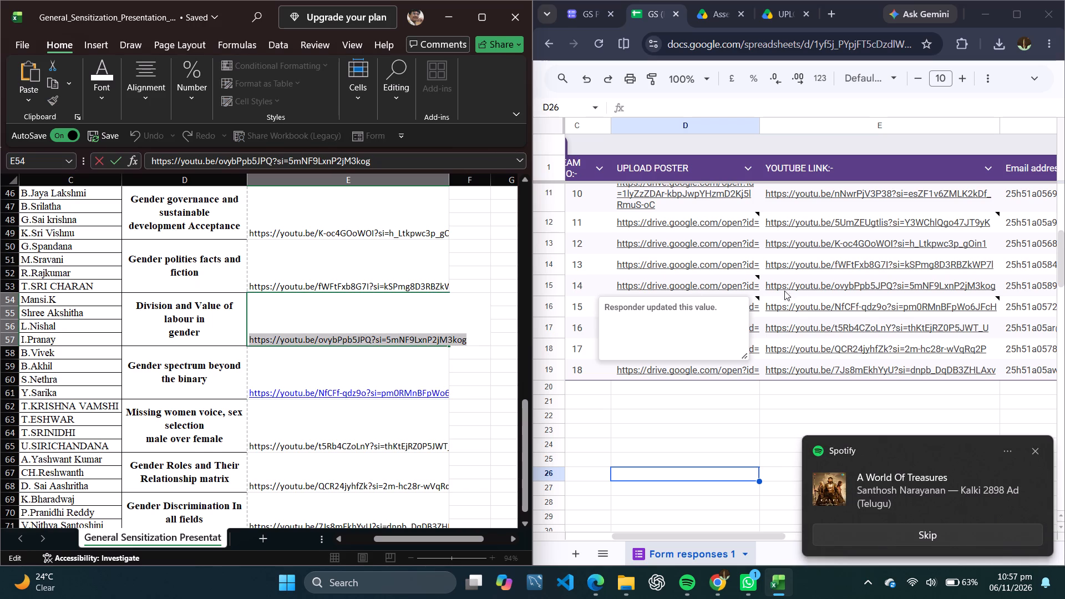
pyautogui.click(917, 318)
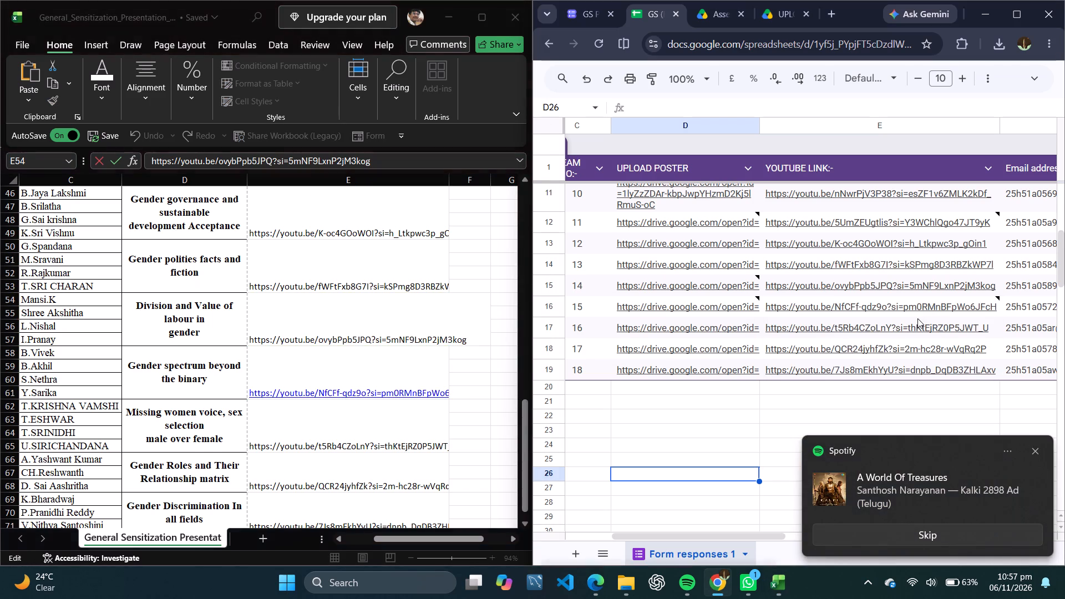
pyautogui.click(415, 337)
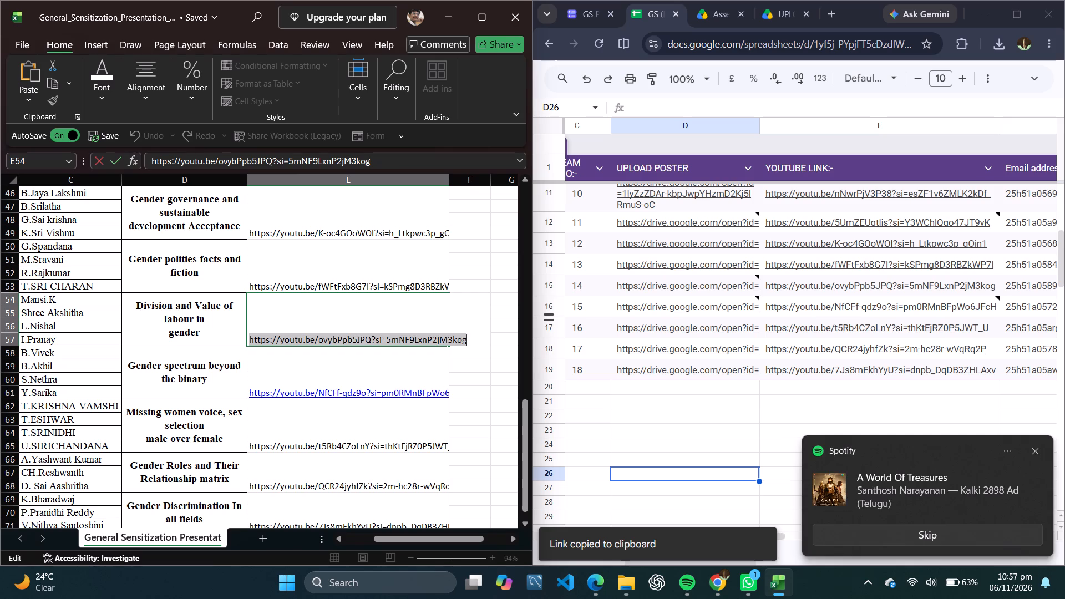
pyautogui.hotkey('ctrl', 'v')
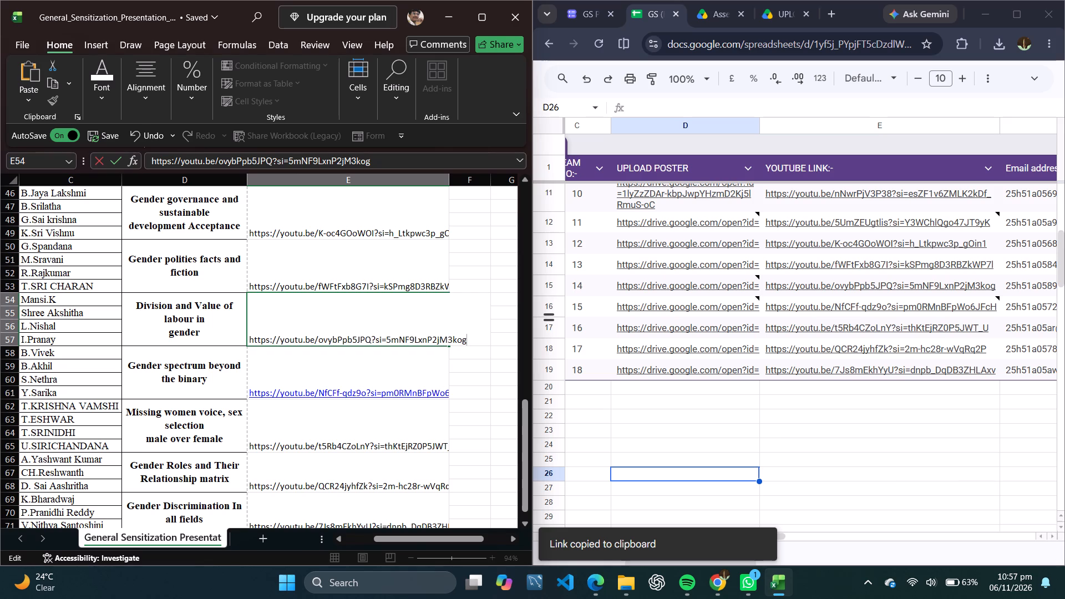
# Copy the team 13 YouTube link from the responses sheet in Chrome and replace the link in Excel's merged cell E50 with it.
pyautogui.moveTo(412, 535); pyautogui.dragTo(394, 538)
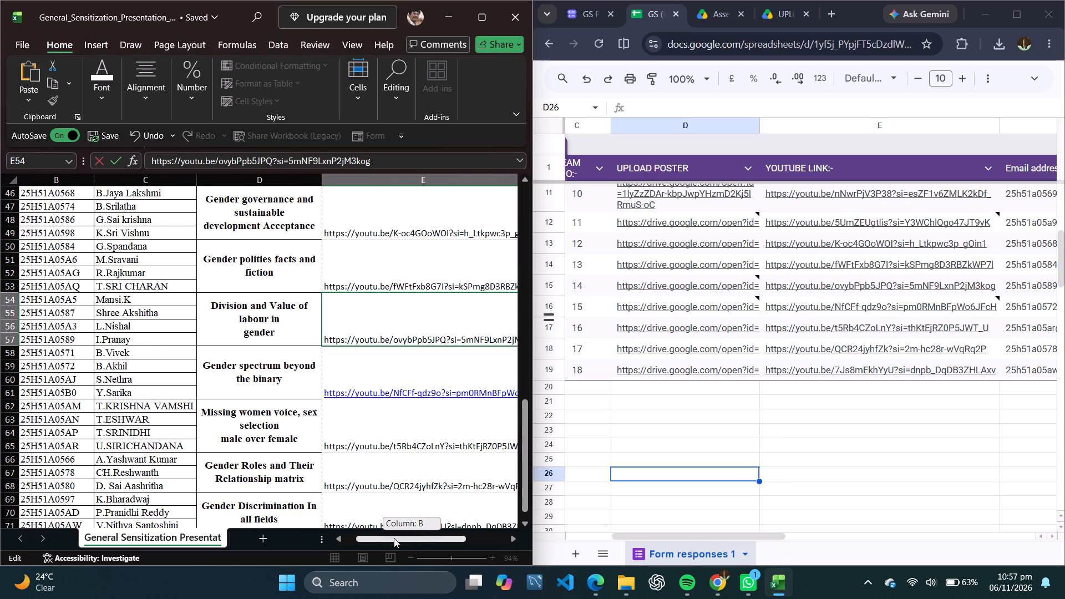
pyautogui.moveTo(394, 538); pyautogui.dragTo(417, 540)
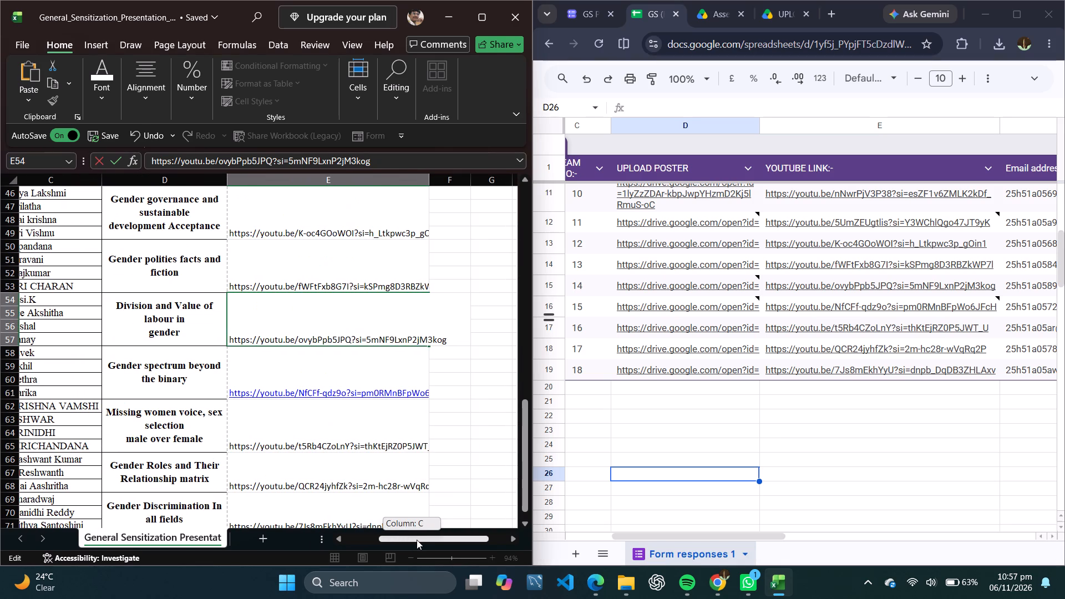
pyautogui.moveTo(417, 540); pyautogui.dragTo(406, 542)
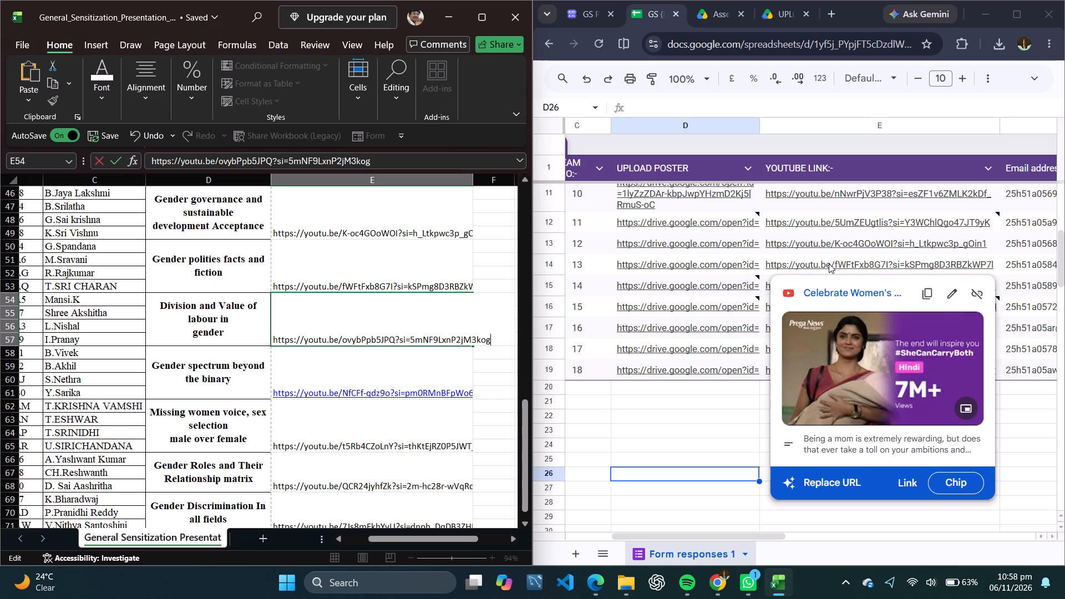
pyautogui.click(926, 291)
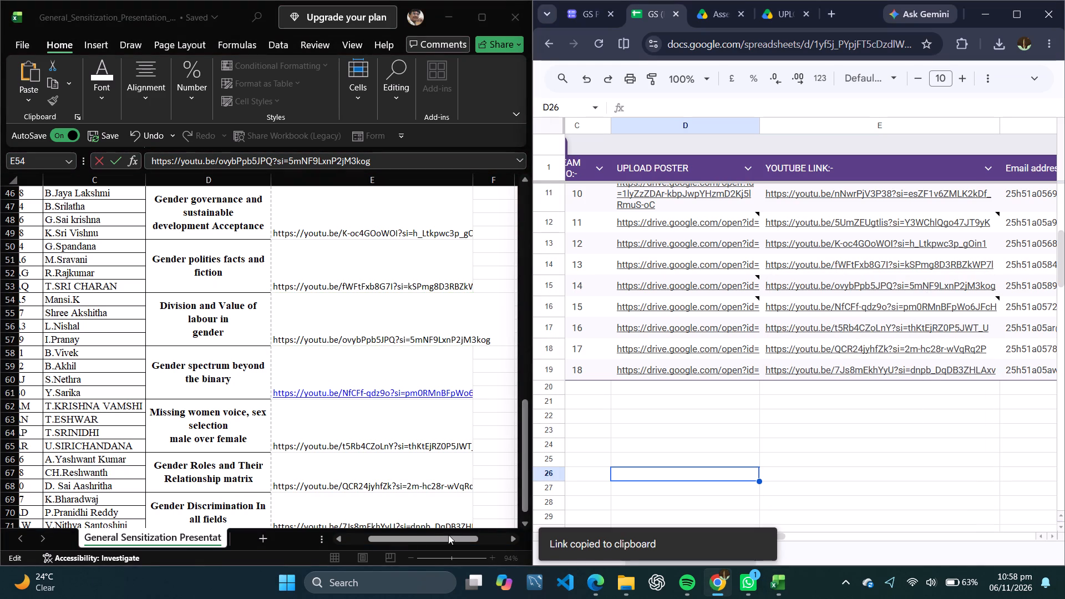
pyautogui.moveTo(448, 535); pyautogui.dragTo(415, 534)
pyautogui.moveTo(418, 537); pyautogui.dragTo(390, 537)
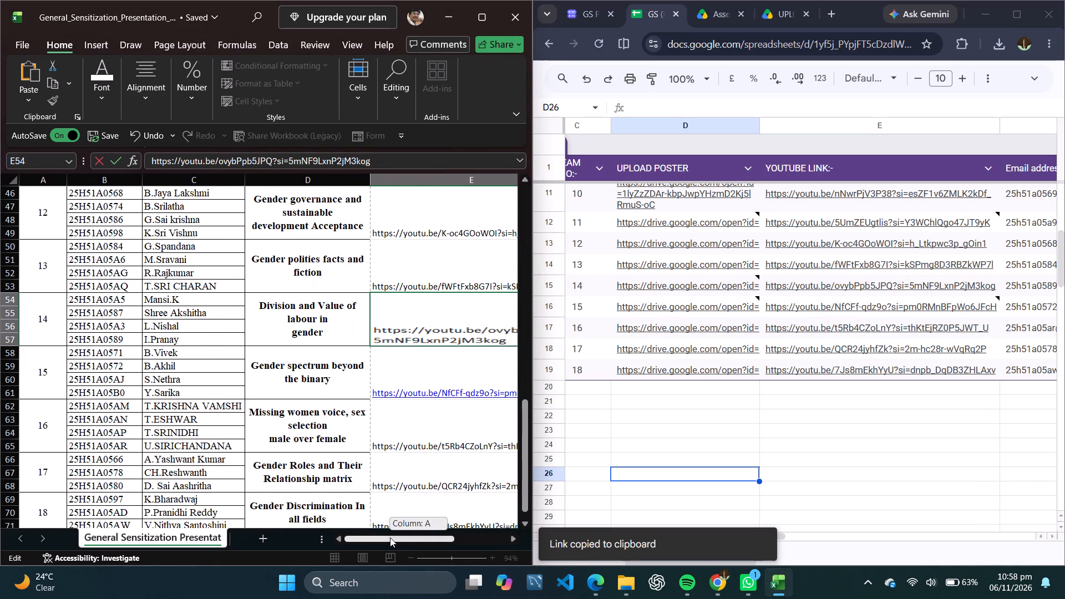
pyautogui.doubleClick(433, 269)
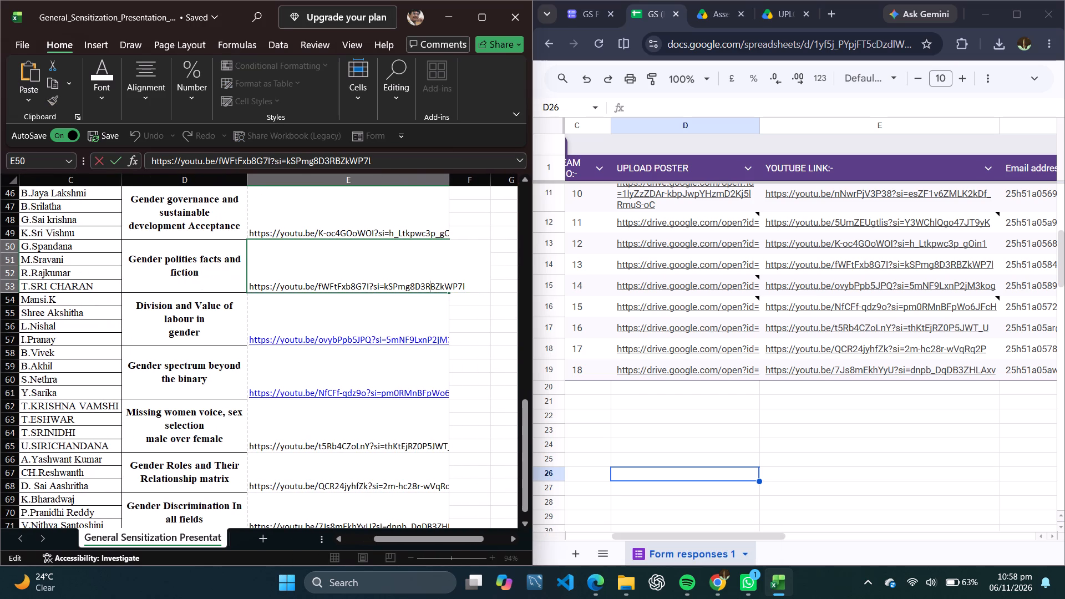
pyautogui.hotkey('ctrl', 'a')
pyautogui.hotkey('ctrl', 'v')
# Replace the link in Excel's merged cell E46 with the team 12 YouTube link copied from the responses sheet in Chrome.
pyautogui.scroll(3, 445, 338)
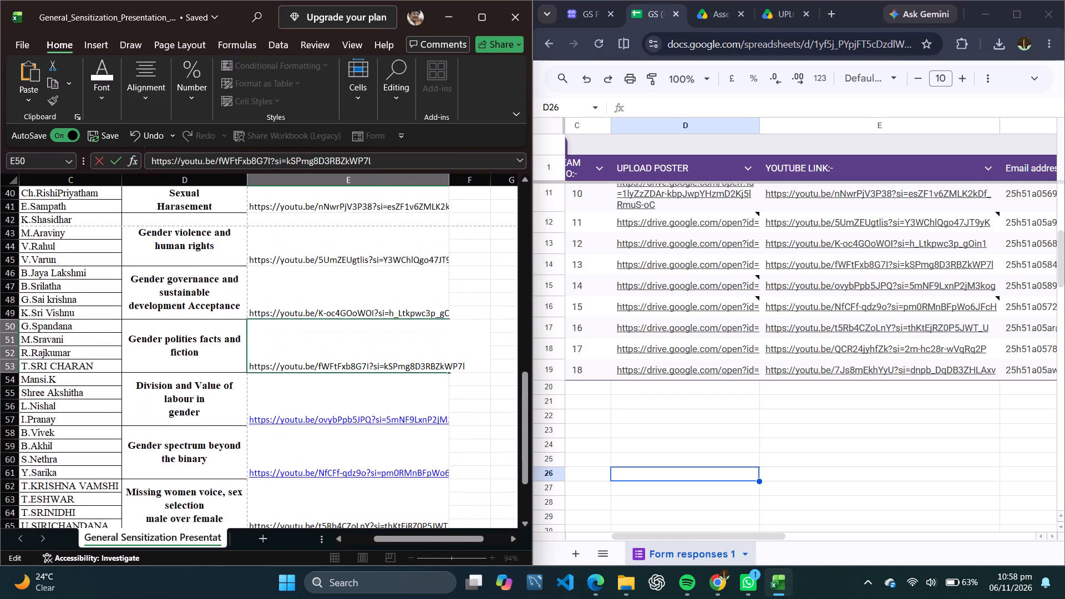
pyautogui.scroll(1, 445, 338)
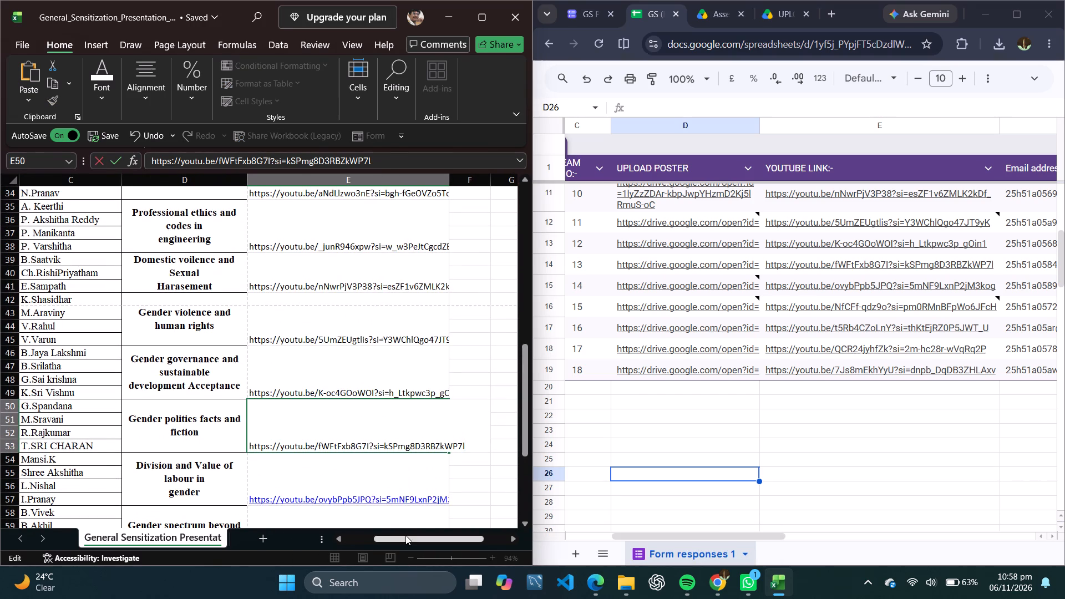
pyautogui.moveTo(406, 536); pyautogui.dragTo(392, 540)
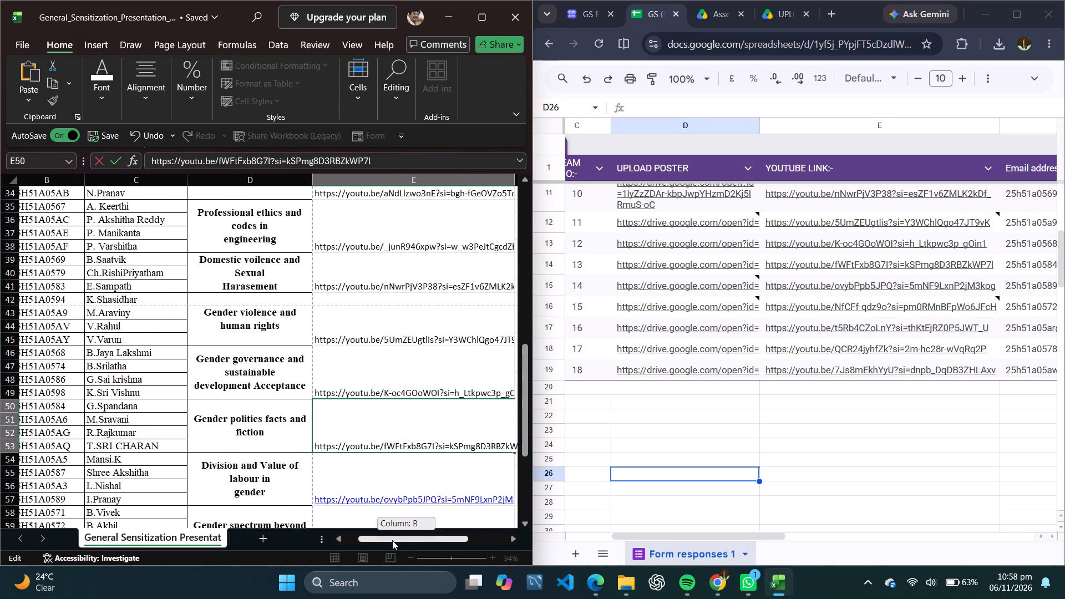
pyautogui.moveTo(392, 540); pyautogui.dragTo(386, 541)
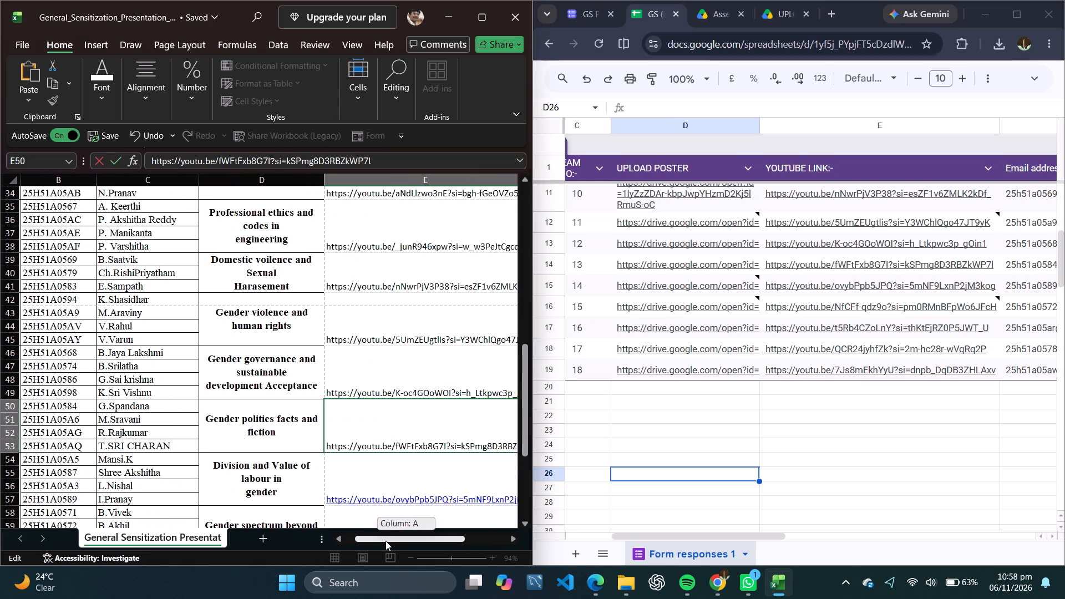
pyautogui.moveTo(386, 541); pyautogui.dragTo(371, 537)
pyautogui.click(435, 370)
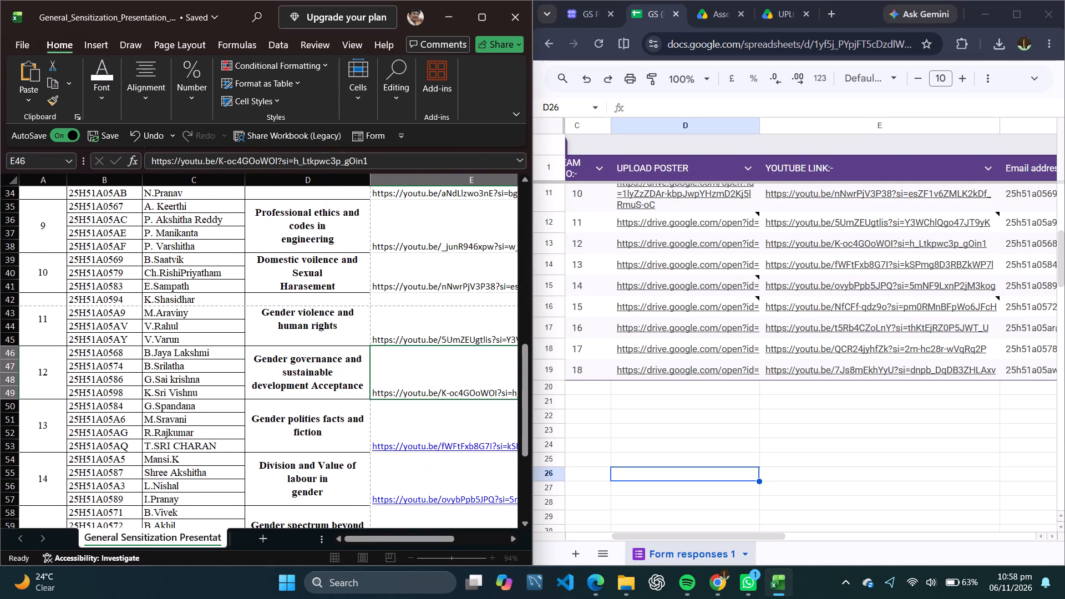
pyautogui.doubleClick(435, 370)
pyautogui.hotkey('ctrl', 'a')
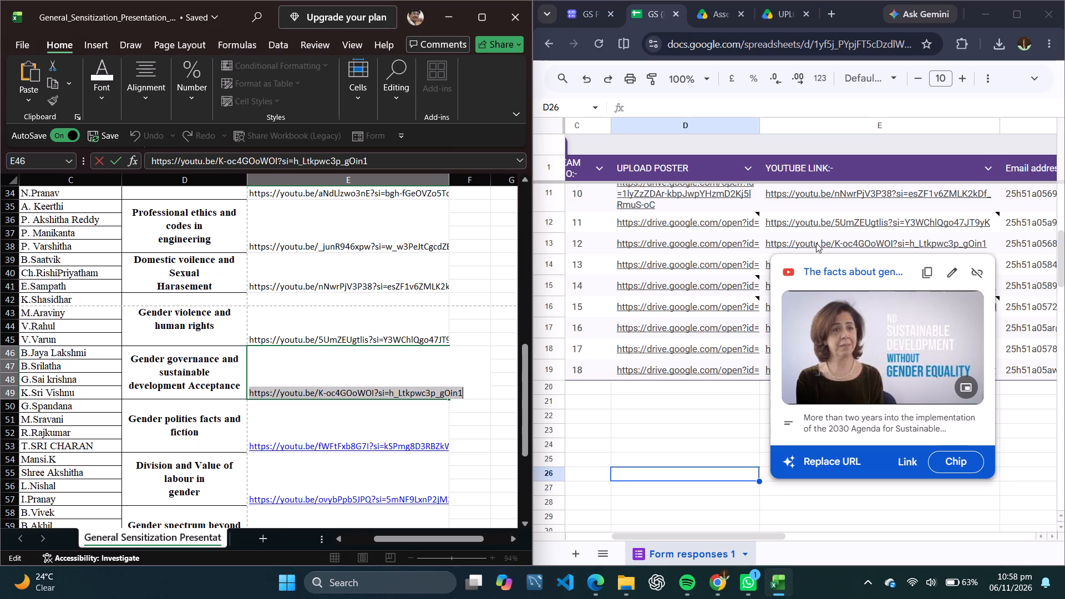
pyautogui.click(926, 272)
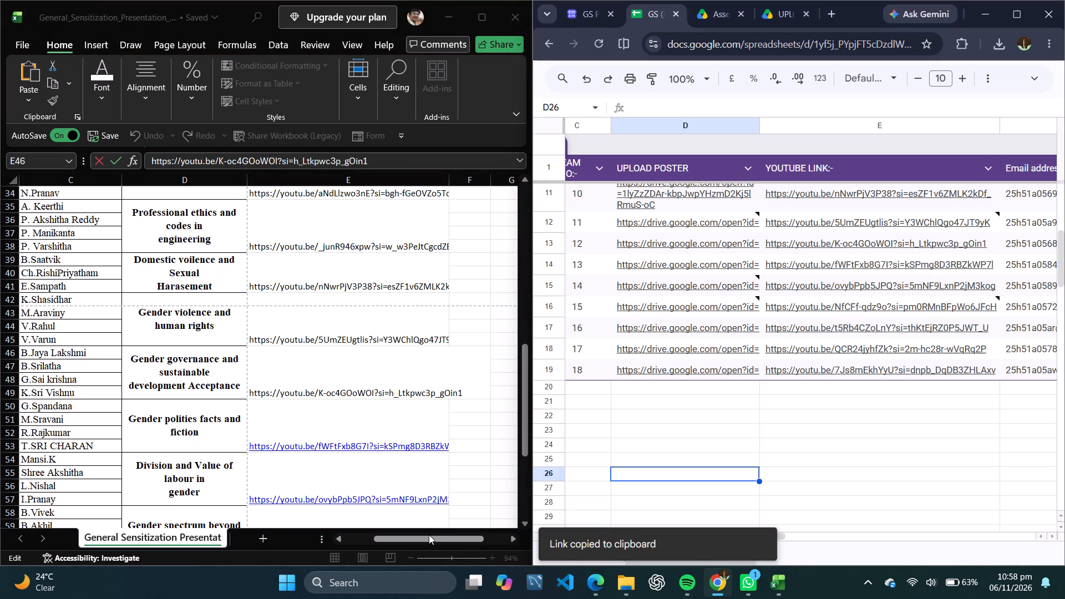
pyautogui.moveTo(429, 535); pyautogui.dragTo(397, 533)
pyautogui.moveTo(404, 534); pyautogui.dragTo(387, 534)
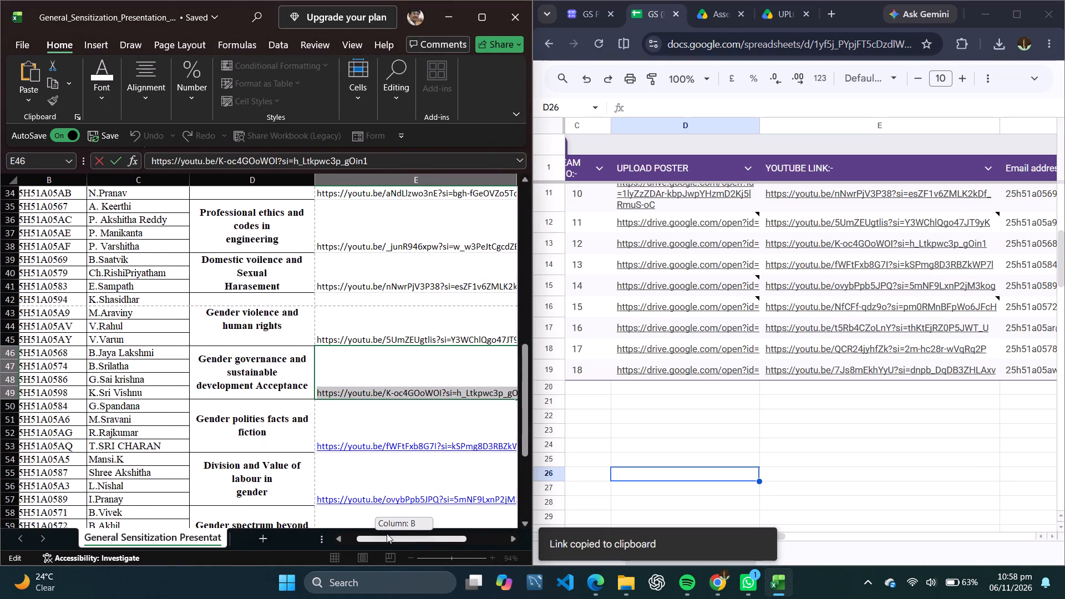
pyautogui.moveTo(387, 534); pyautogui.dragTo(378, 535)
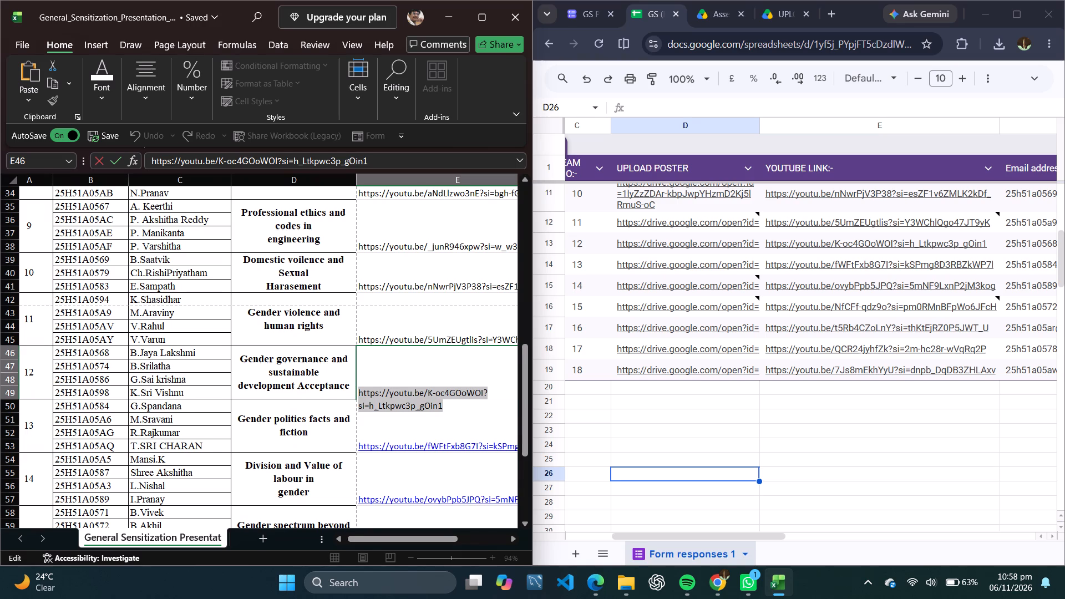
pyautogui.hotkey('ctrl', 'v')
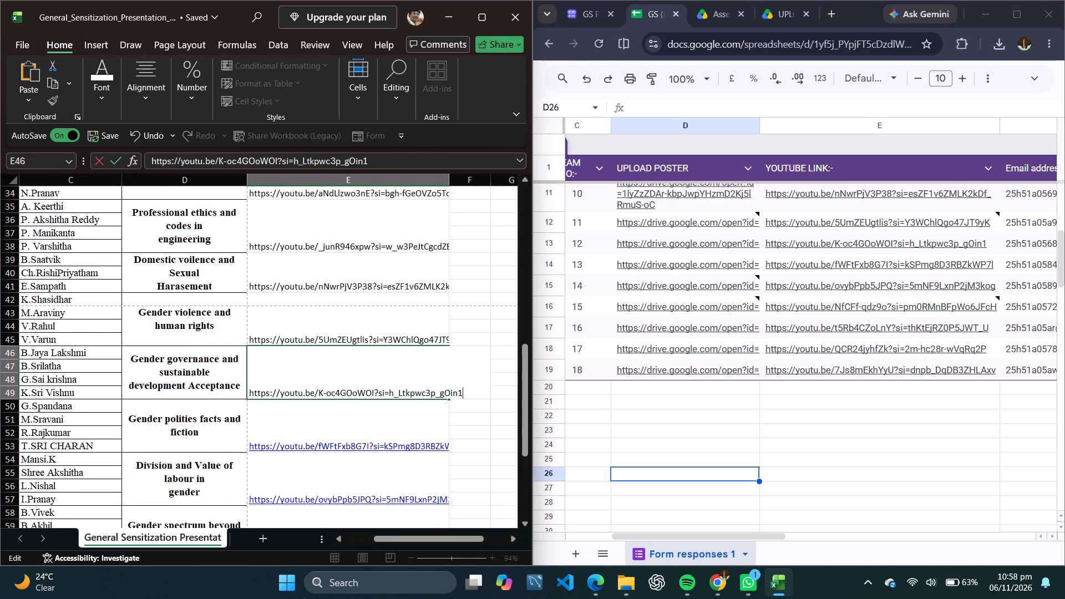
# Open the team 11 YouTube link in Excel's merged cell E42 for editing.
pyautogui.moveTo(398, 534); pyautogui.dragTo(398, 535)
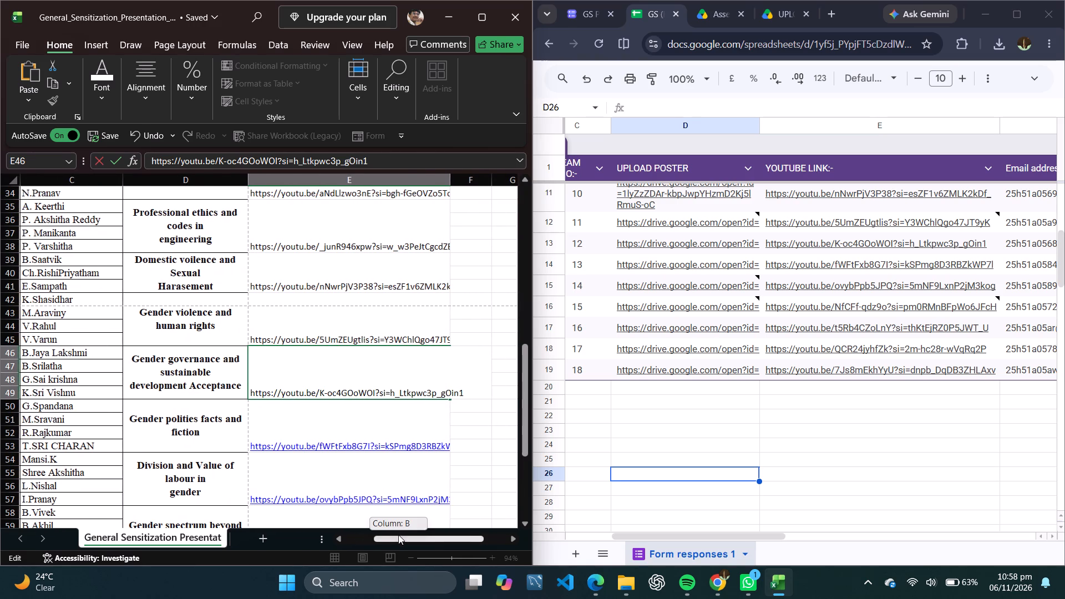
pyautogui.moveTo(398, 535); pyautogui.dragTo(369, 527)
pyautogui.doubleClick(409, 325)
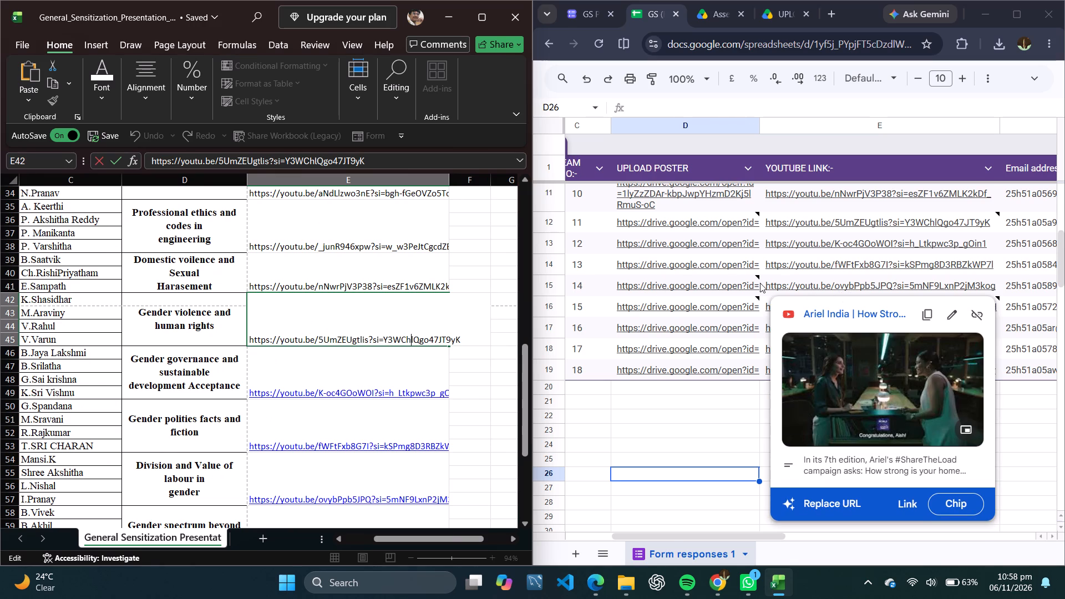
# Copy the team 8 YouTube link from the responses sheet in Chrome.
pyautogui.scroll(2, 762, 280)
pyautogui.scroll(2, 870, 456)
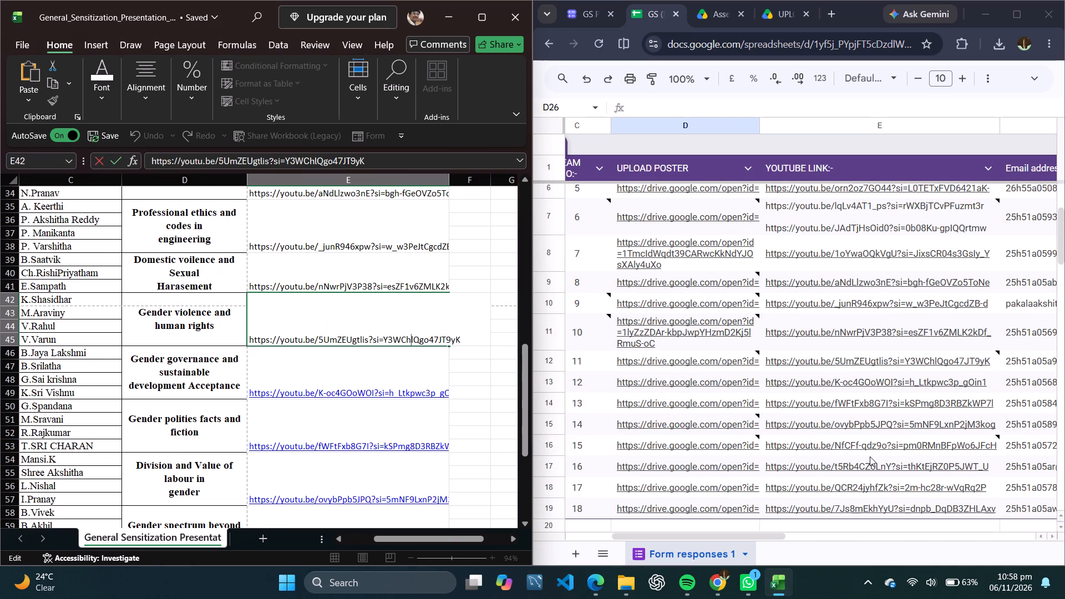
pyautogui.scroll(2, 870, 456)
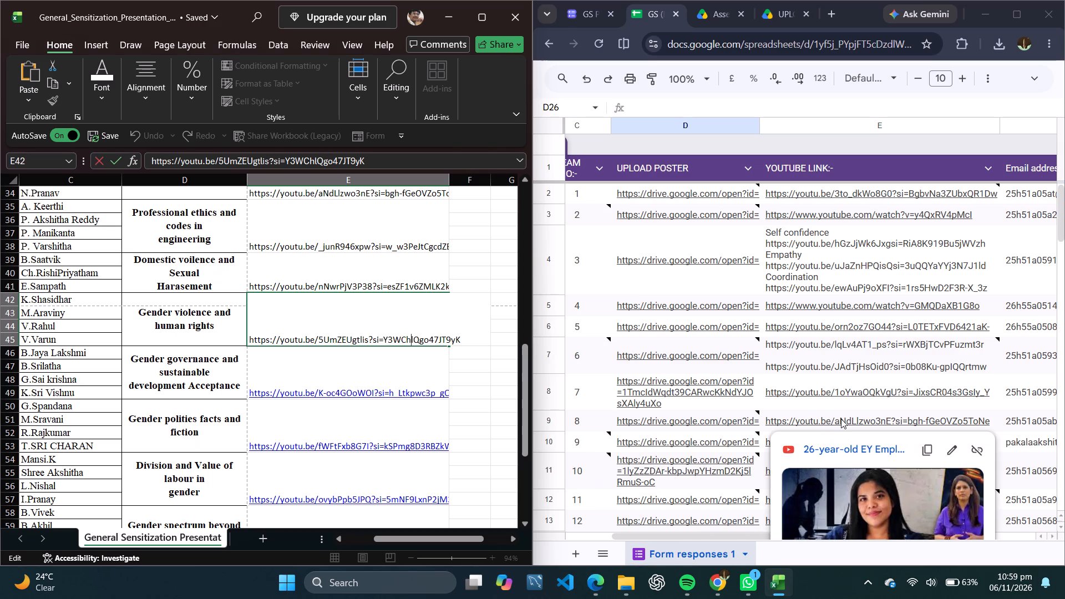
pyautogui.click(924, 447)
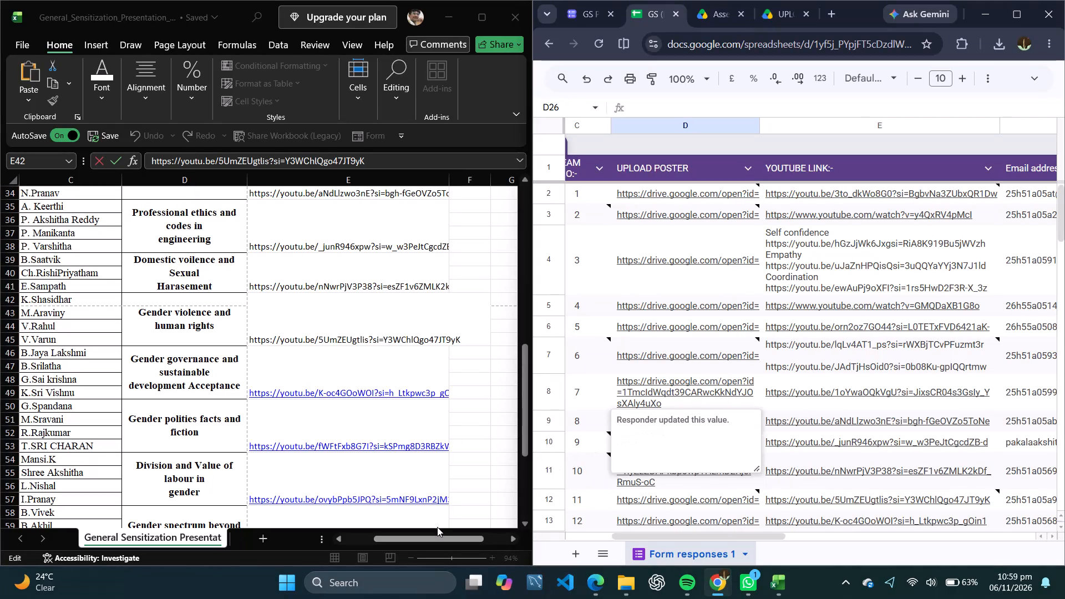
# Examine the Excel rows for teams 9 to 14, matching the team numbers in column A with the YouTube links in column E.
pyautogui.moveTo(435, 537); pyautogui.dragTo(390, 535)
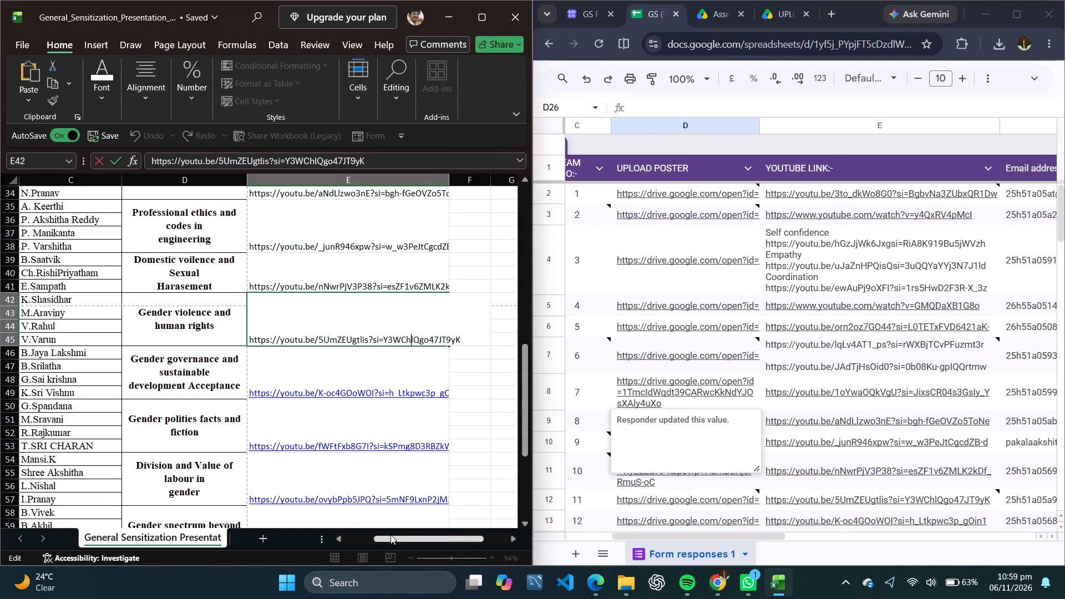
pyautogui.moveTo(395, 540); pyautogui.dragTo(377, 540)
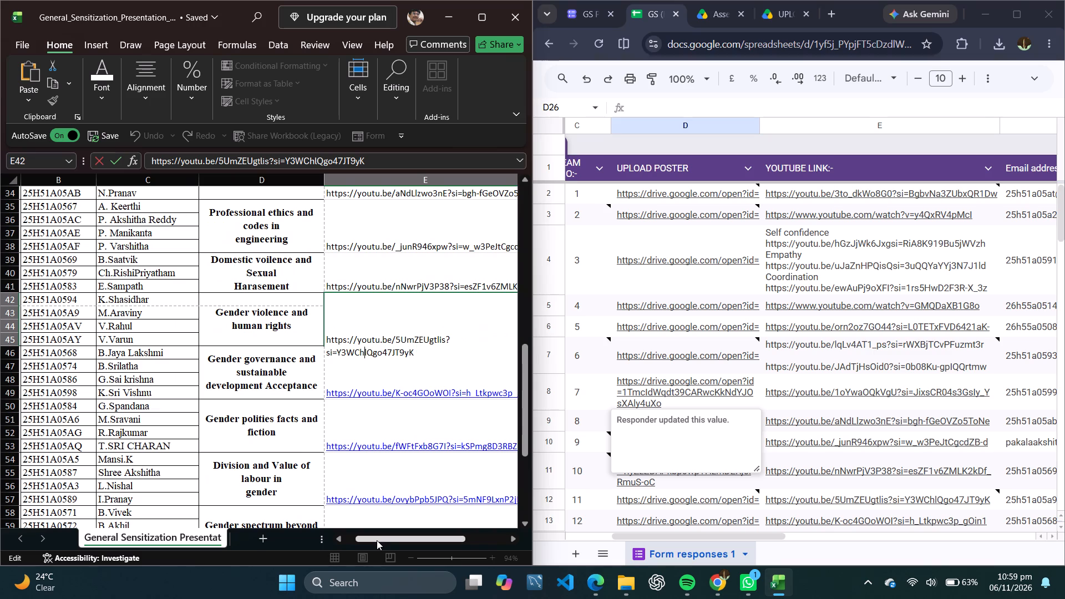
pyautogui.moveTo(374, 537); pyautogui.dragTo(362, 536)
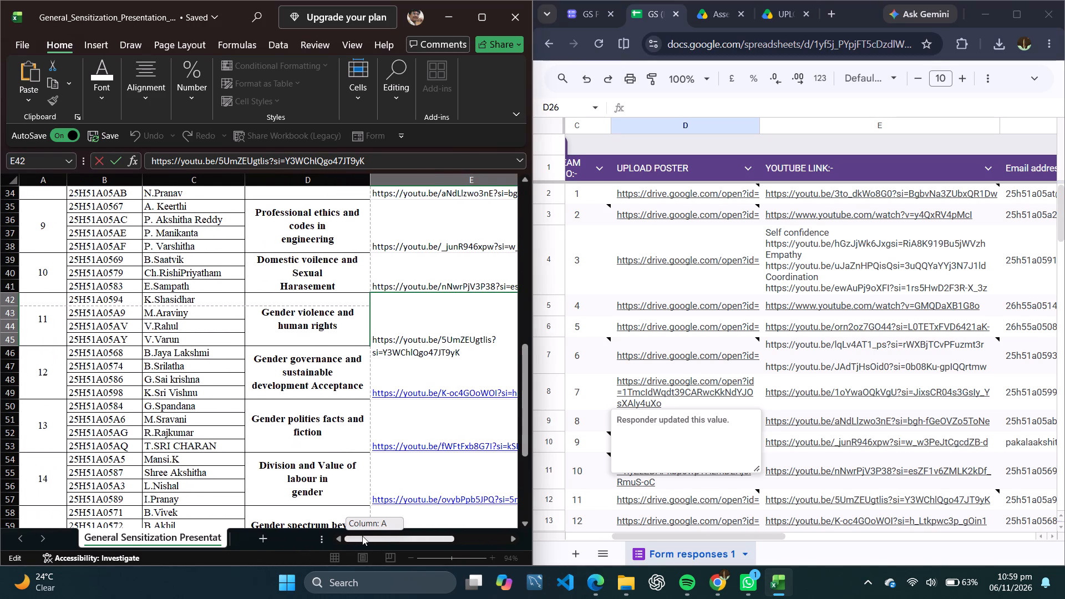
pyautogui.moveTo(362, 536); pyautogui.dragTo(382, 540)
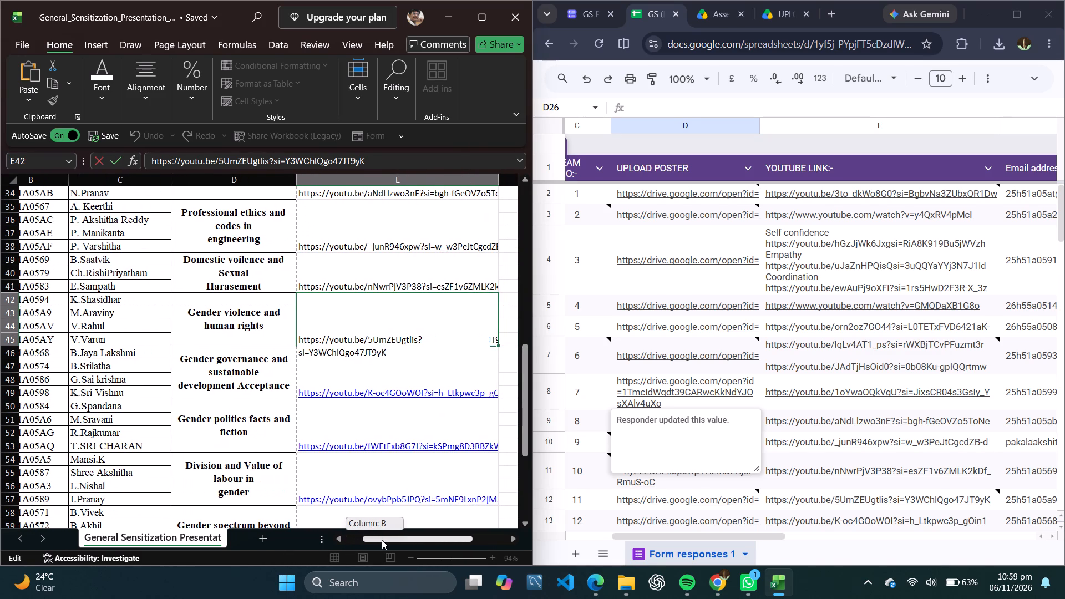
pyautogui.moveTo(382, 540); pyautogui.dragTo(357, 536)
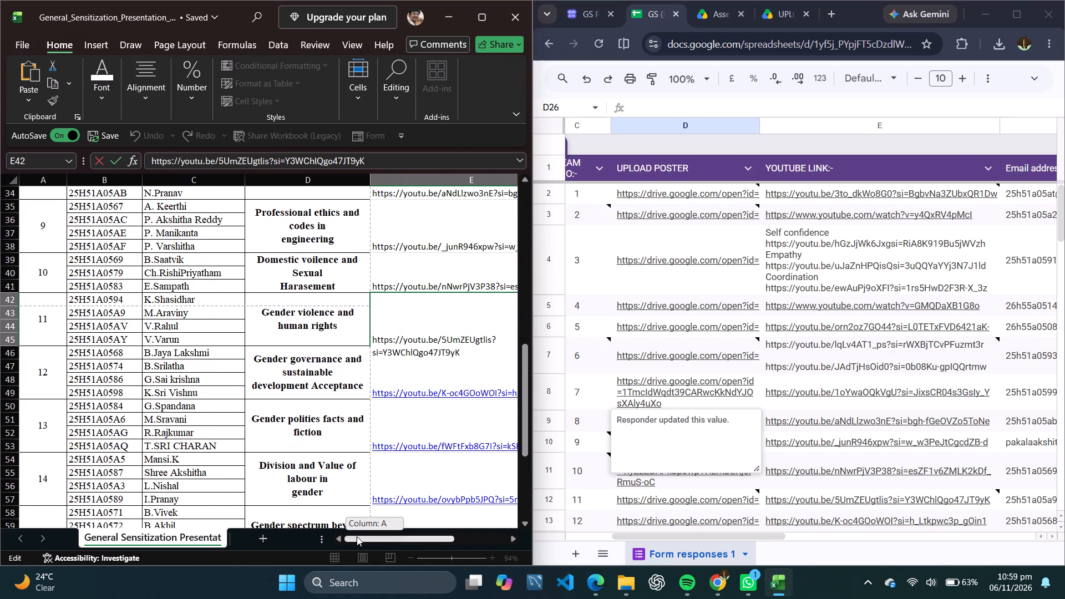
pyautogui.moveTo(357, 536); pyautogui.dragTo(385, 541)
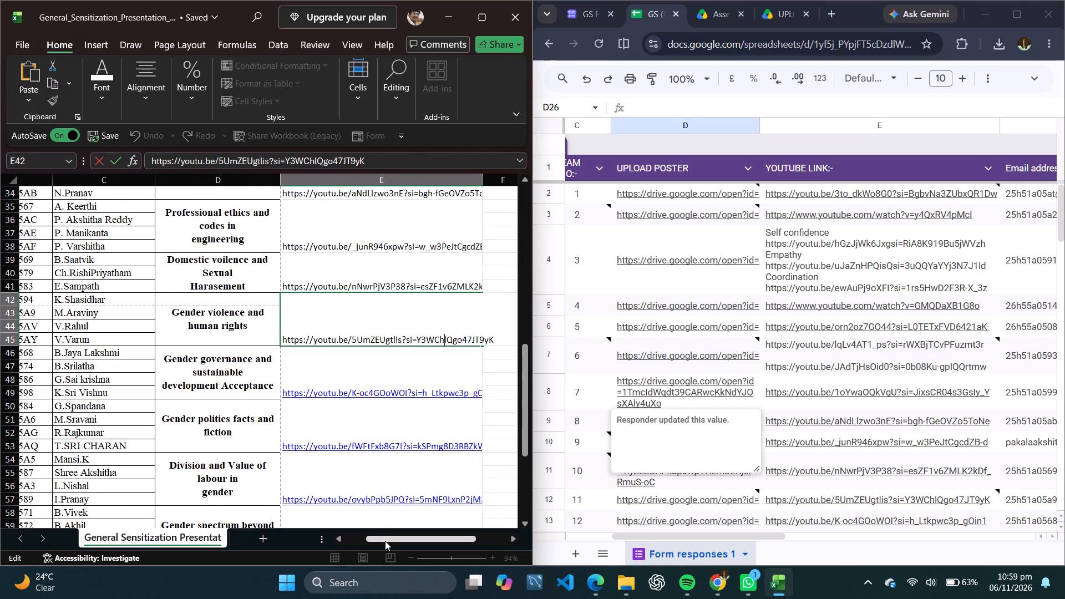
pyautogui.moveTo(385, 541); pyautogui.dragTo(371, 540)
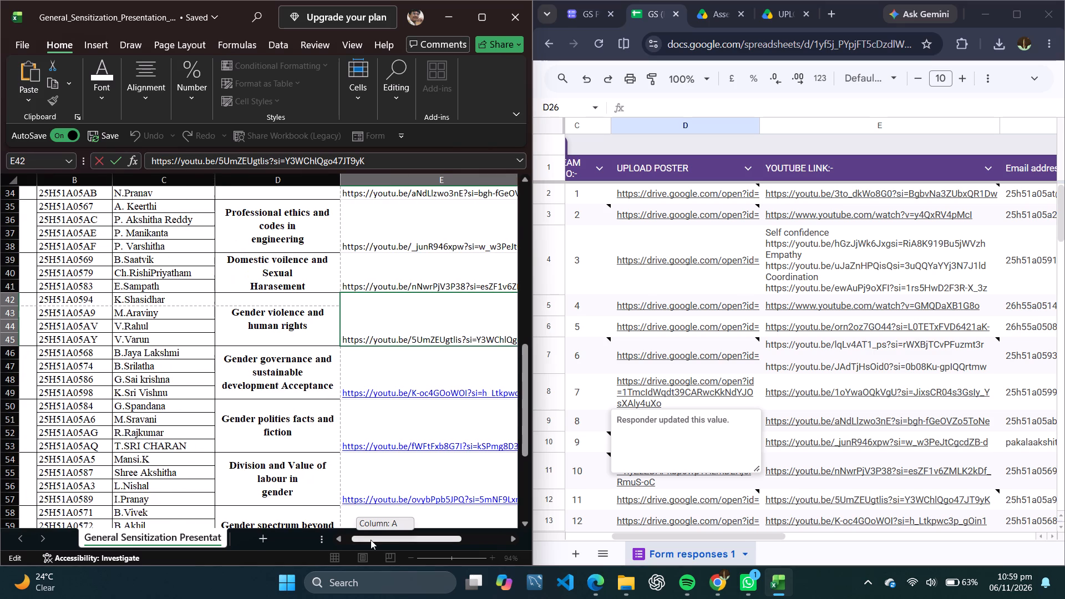
pyautogui.moveTo(371, 540); pyautogui.dragTo(366, 539)
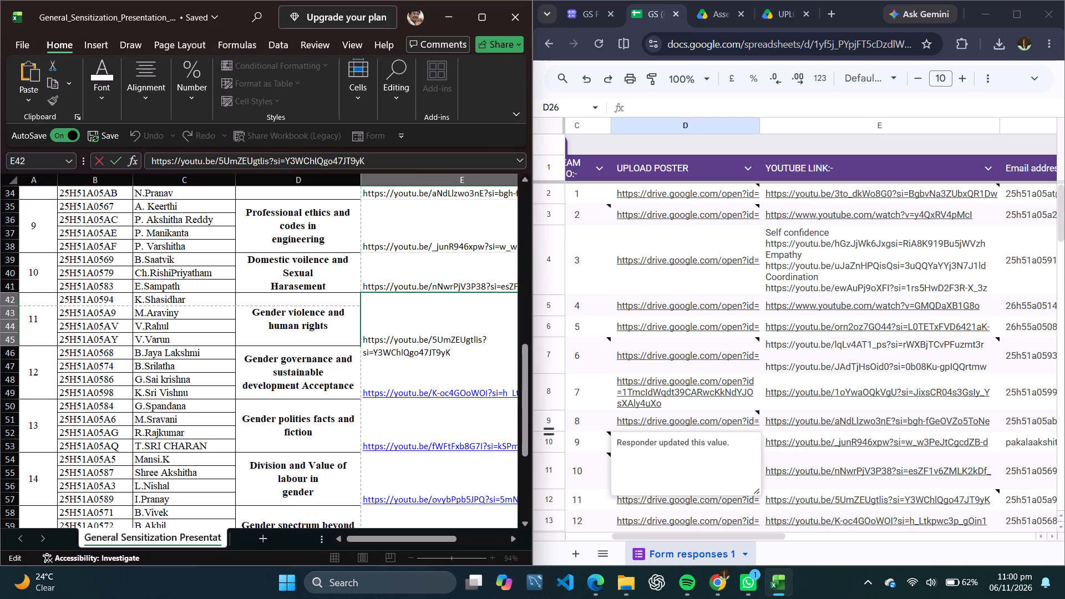
pyautogui.click(412, 532)
# Review the Excel rows for teams 11 back to 4, matching column A team numbers with the YouTube links in column E.
pyautogui.moveTo(410, 534); pyautogui.dragTo(326, 529)
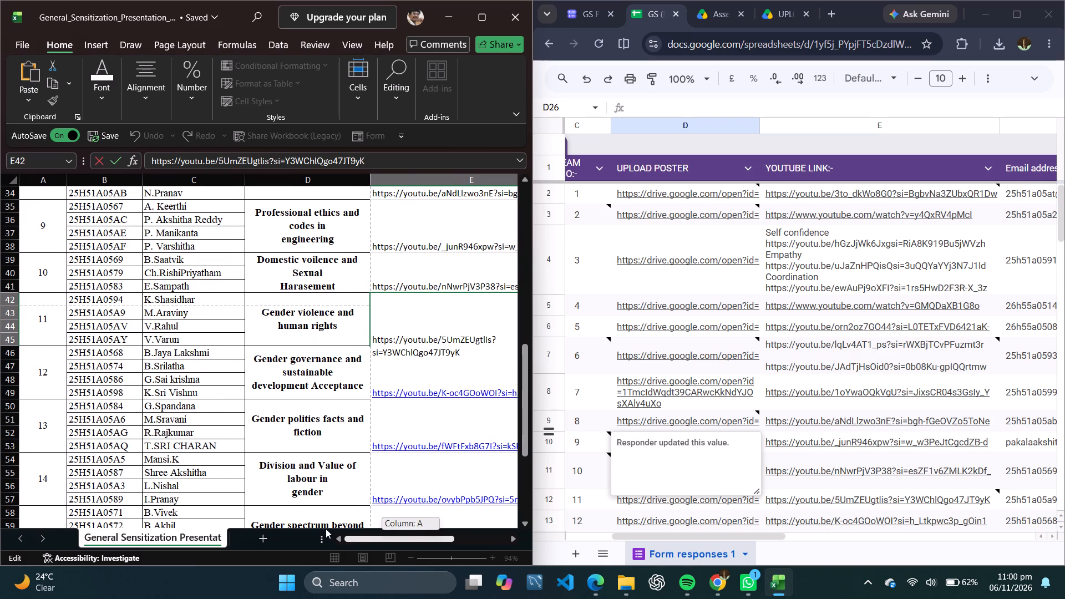
pyautogui.moveTo(326, 529); pyautogui.dragTo(351, 517)
pyautogui.scroll(5, 400, 392)
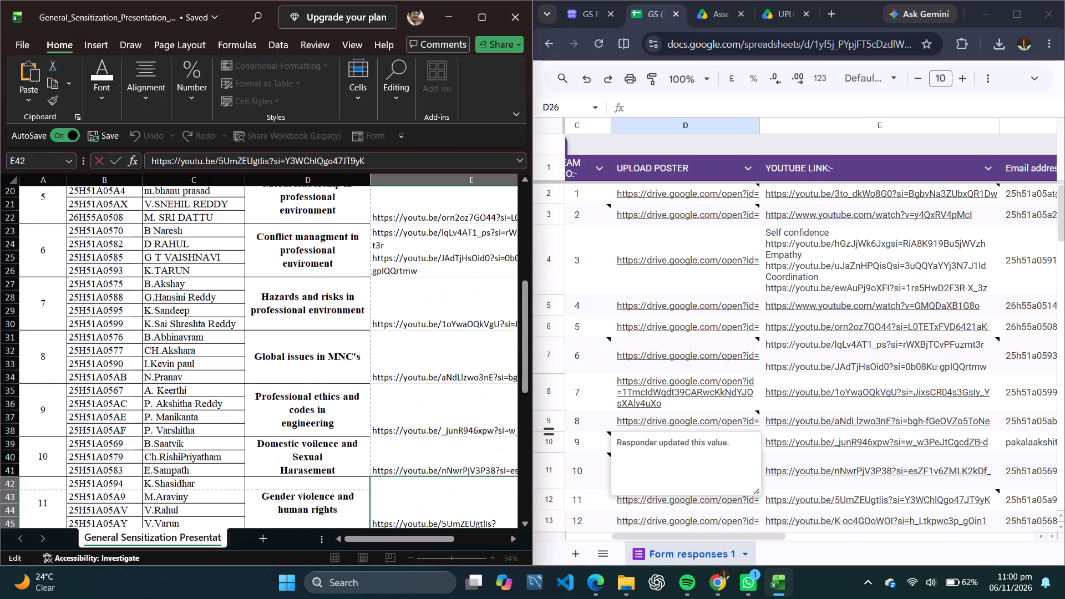
pyautogui.scroll(1, 400, 392)
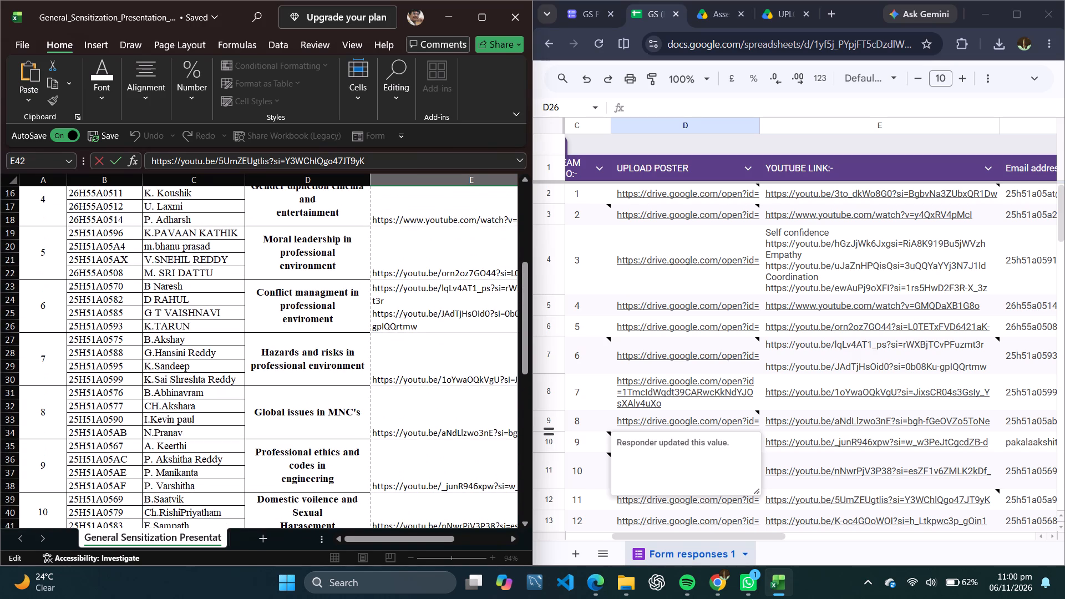
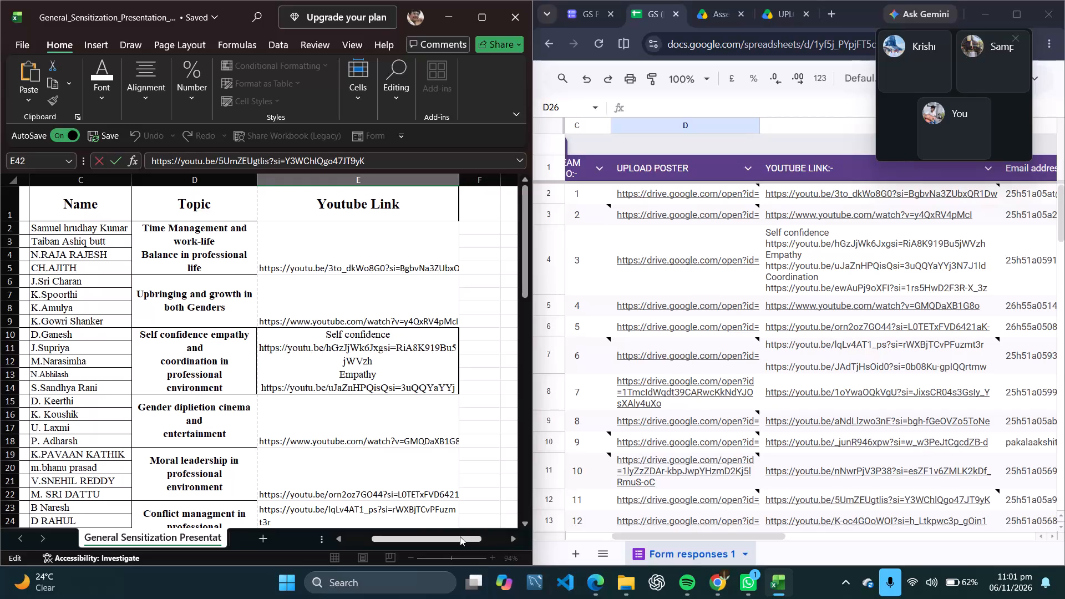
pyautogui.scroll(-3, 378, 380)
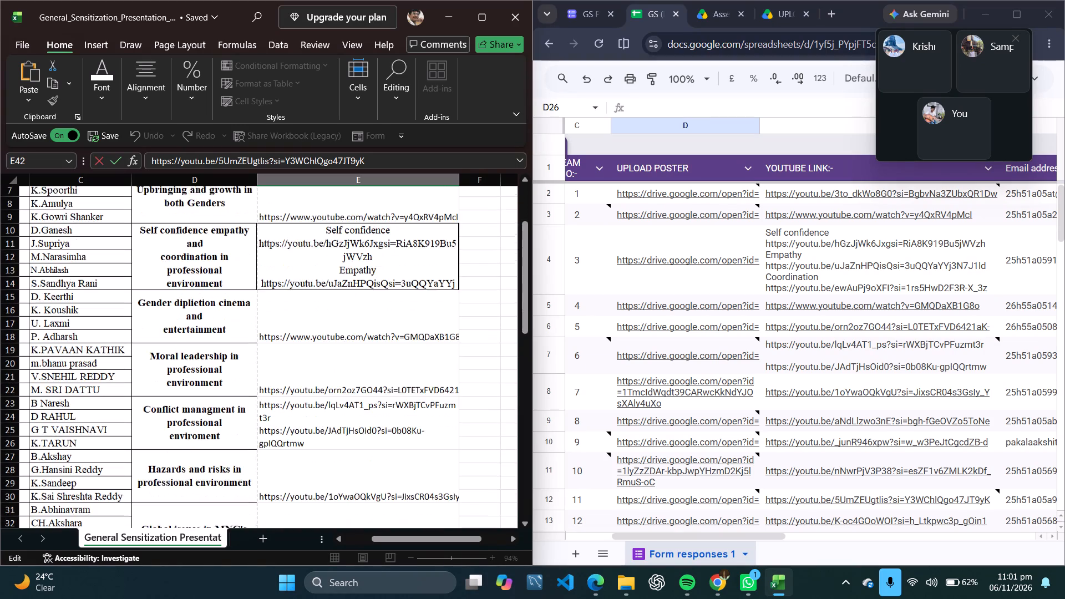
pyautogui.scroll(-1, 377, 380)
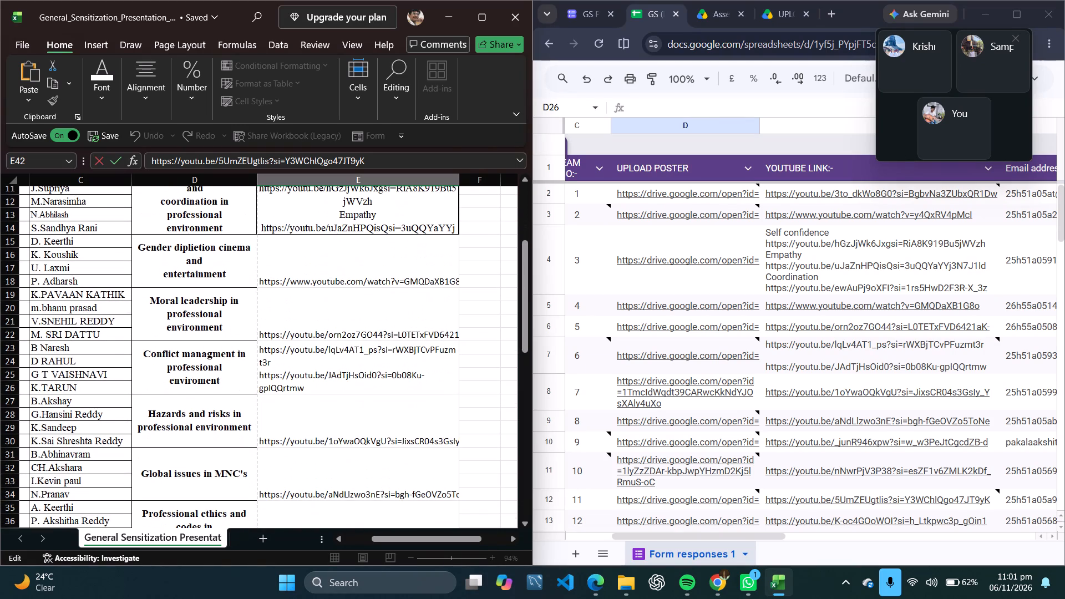
# Examine the Excel rows for teams 5 to 15, comparing the team numbers in column A with the YouTube links in column E.
pyautogui.scroll(-2, 374, 382)
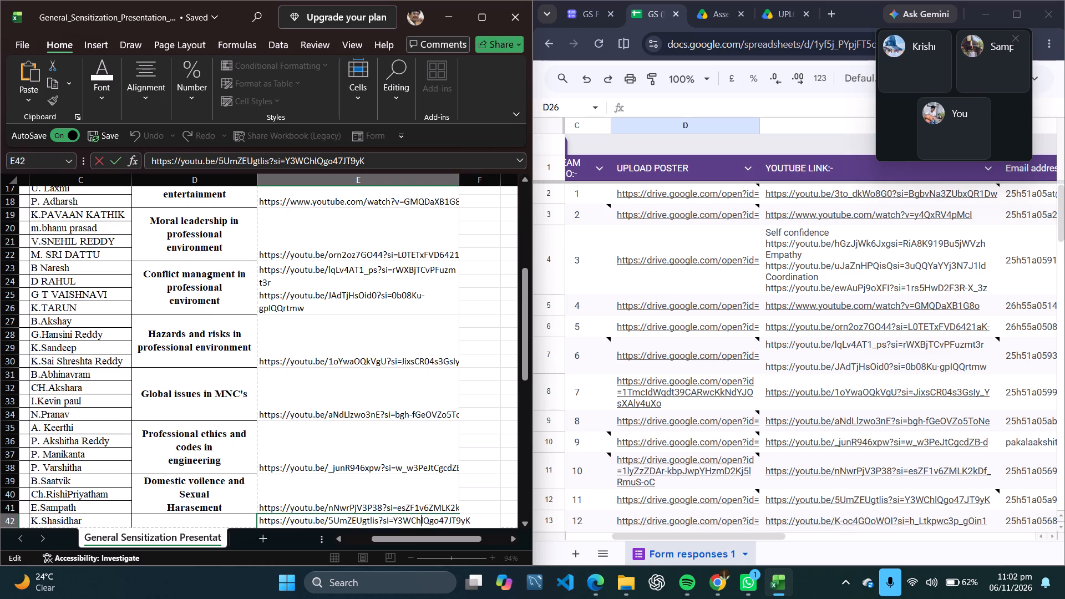
pyautogui.moveTo(387, 539); pyautogui.dragTo(384, 539)
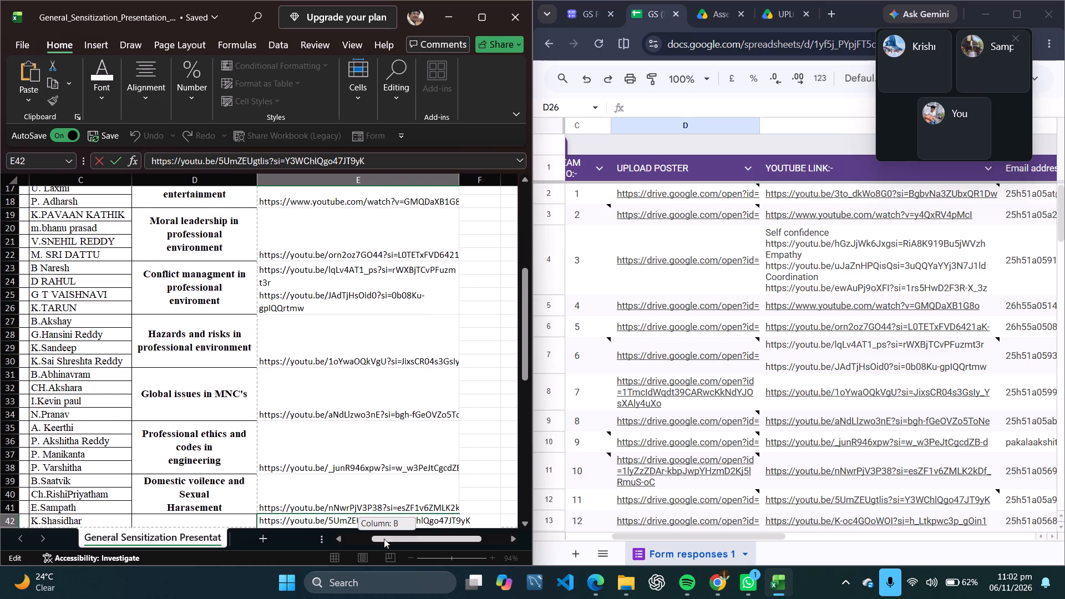
pyautogui.moveTo(384, 539); pyautogui.dragTo(369, 533)
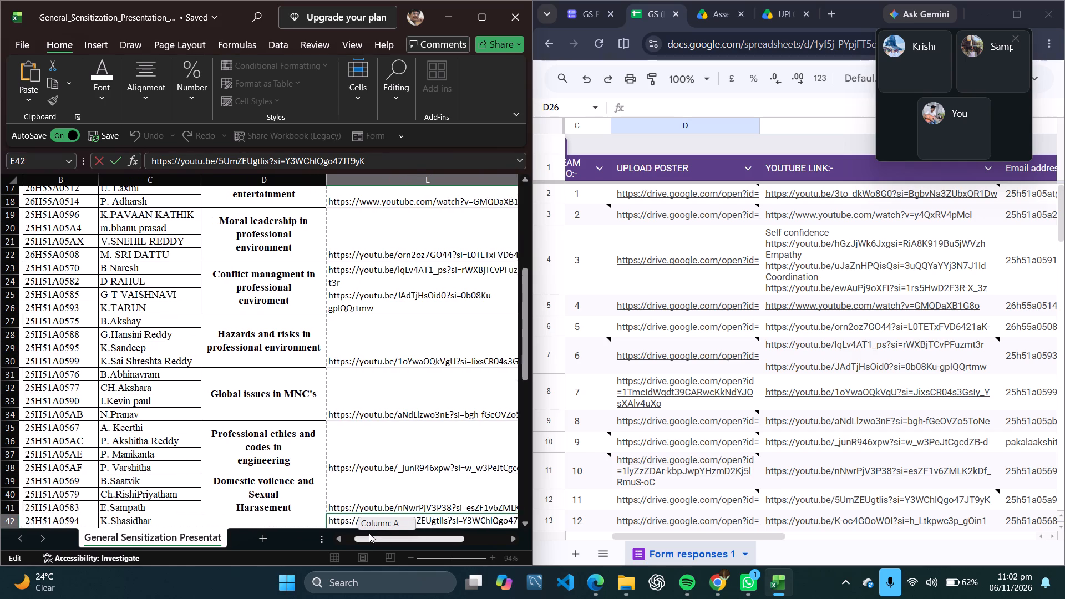
pyautogui.moveTo(369, 533); pyautogui.dragTo(352, 525)
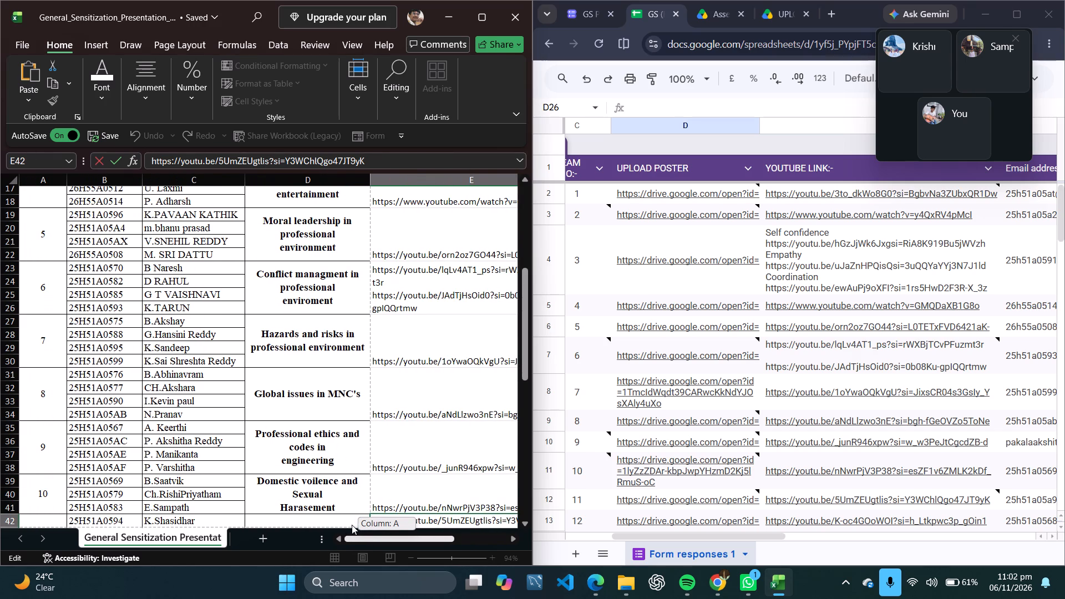
pyautogui.moveTo(352, 525); pyautogui.dragTo(398, 534)
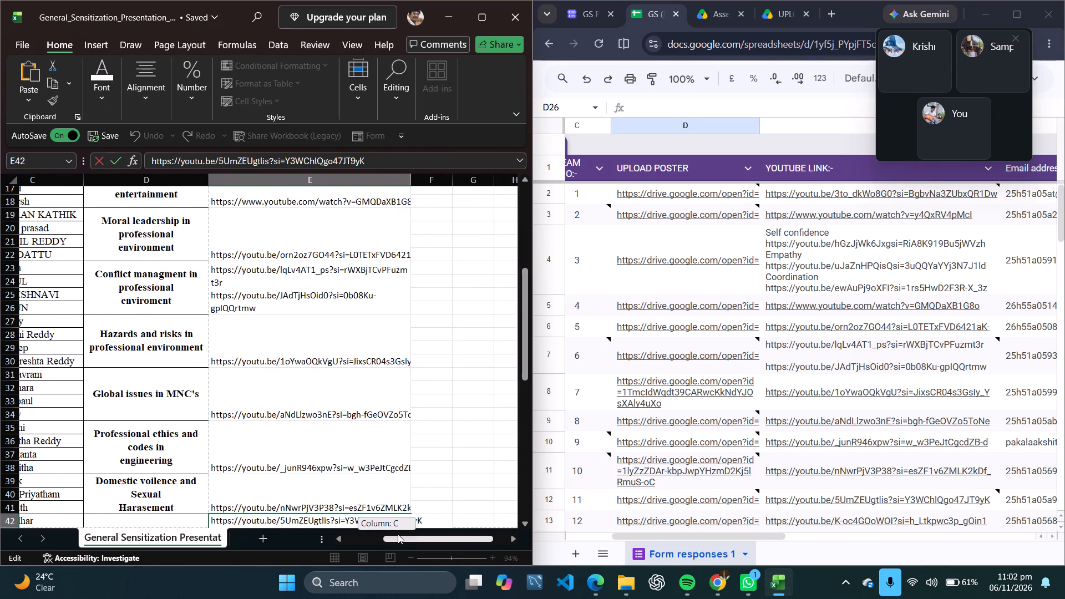
pyautogui.moveTo(398, 534); pyautogui.dragTo(372, 526)
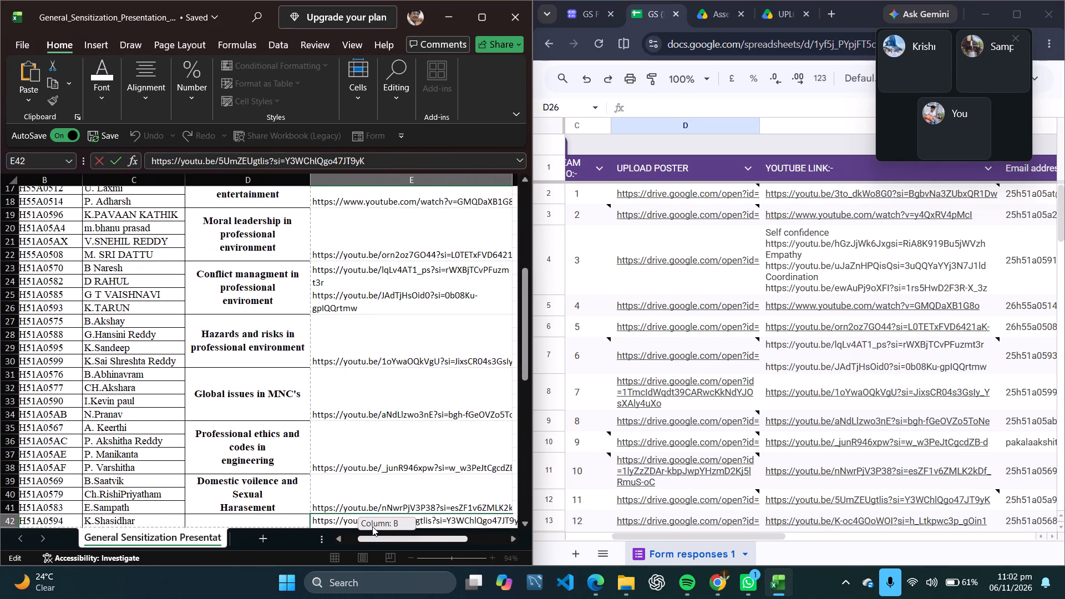
pyautogui.moveTo(372, 526); pyautogui.dragTo(388, 507)
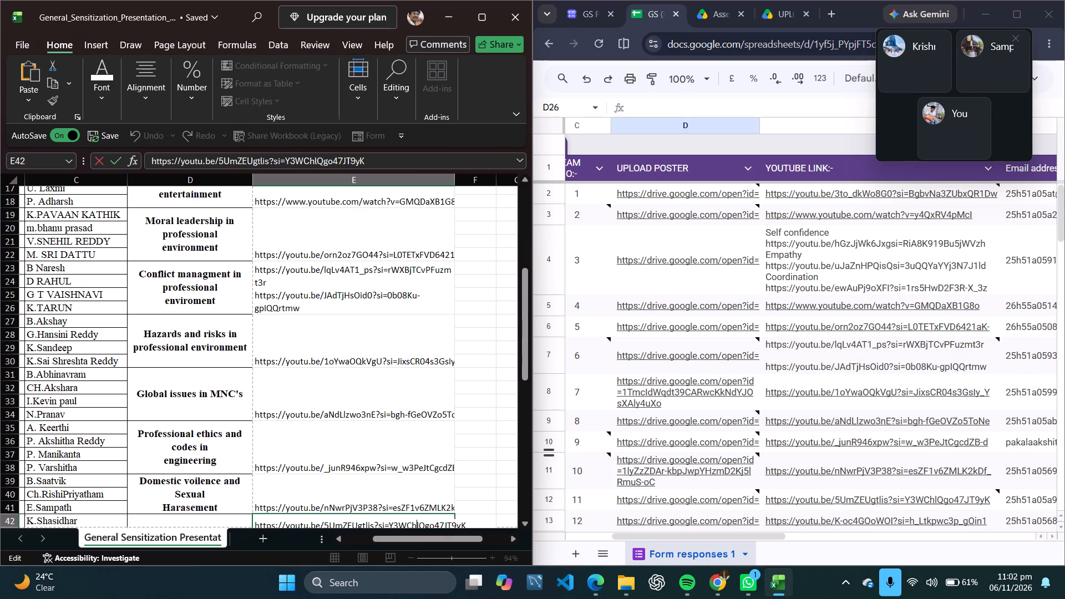
pyautogui.moveTo(434, 536); pyautogui.dragTo(373, 535)
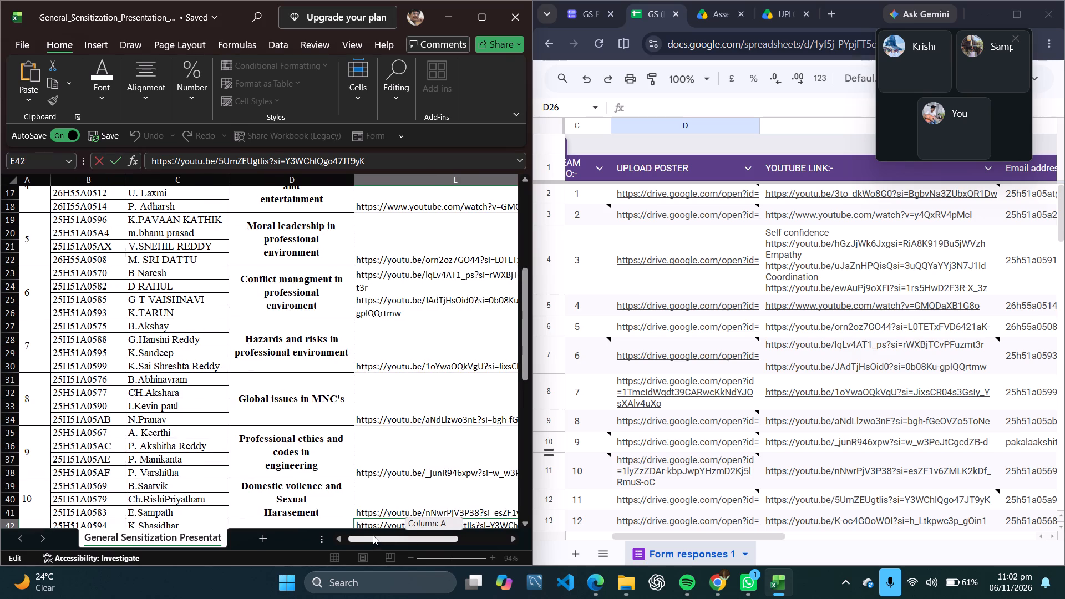
pyautogui.moveTo(373, 535); pyautogui.dragTo(392, 528)
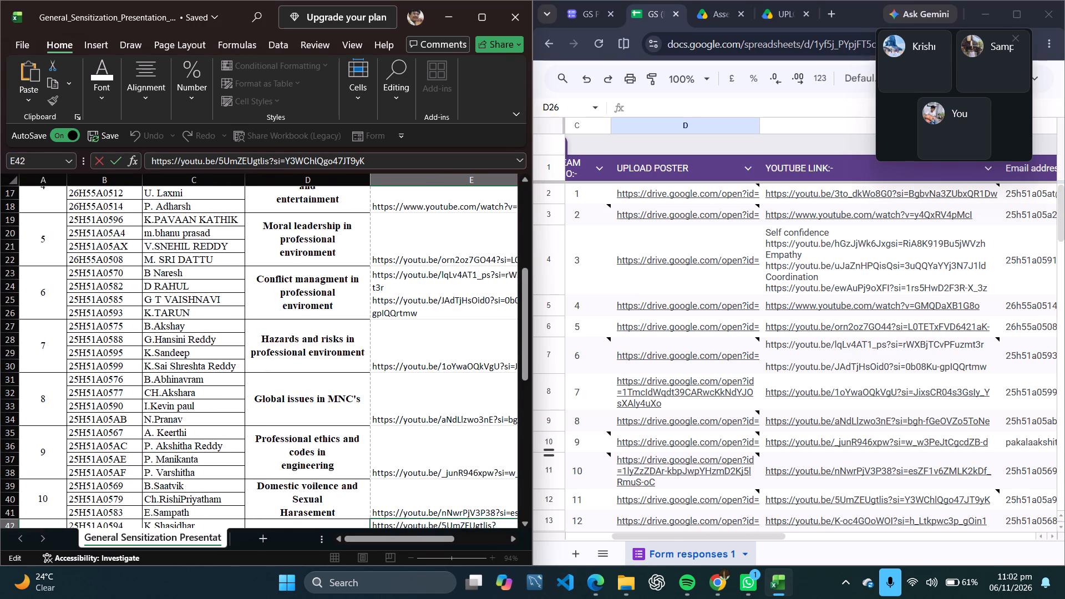
pyautogui.scroll(-1, 446, 346)
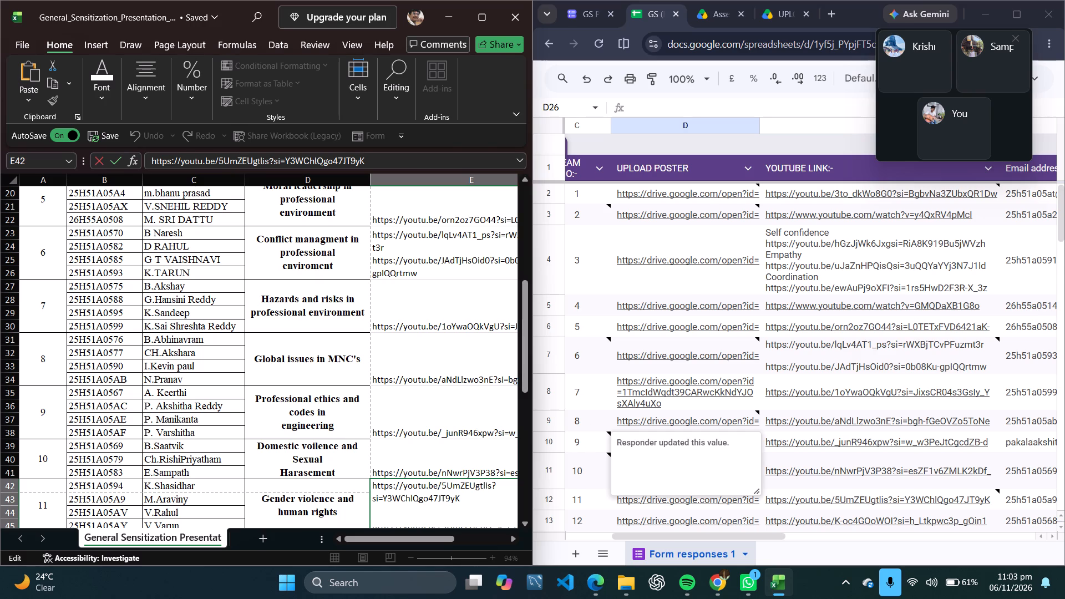
pyautogui.scroll(-6, 403, 402)
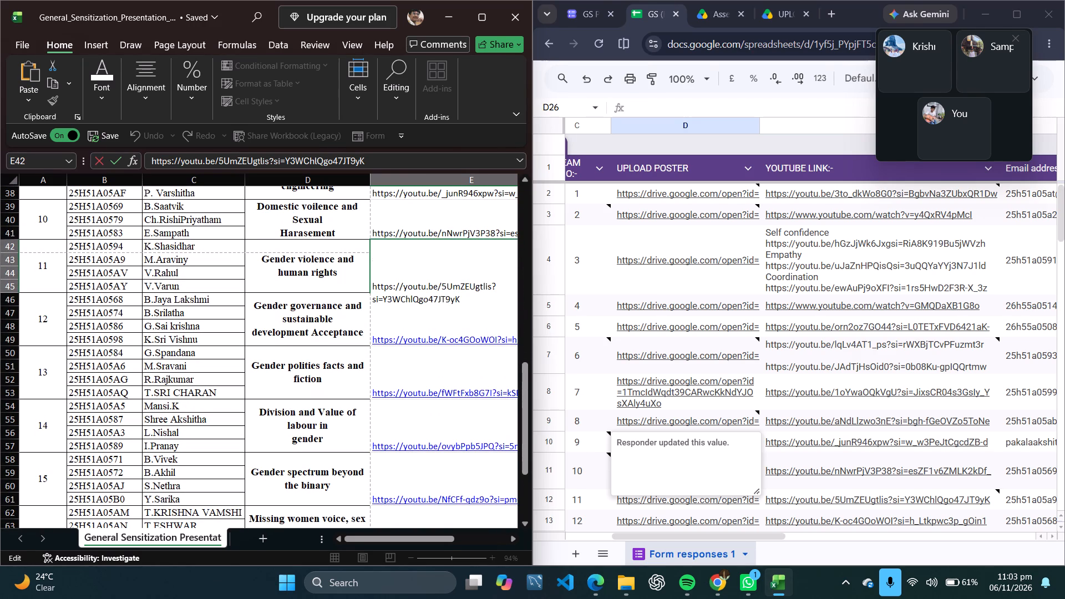
# Close the open cell edit and remove the hyperlinks from all the YouTube links in column E.
pyautogui.click(431, 185)
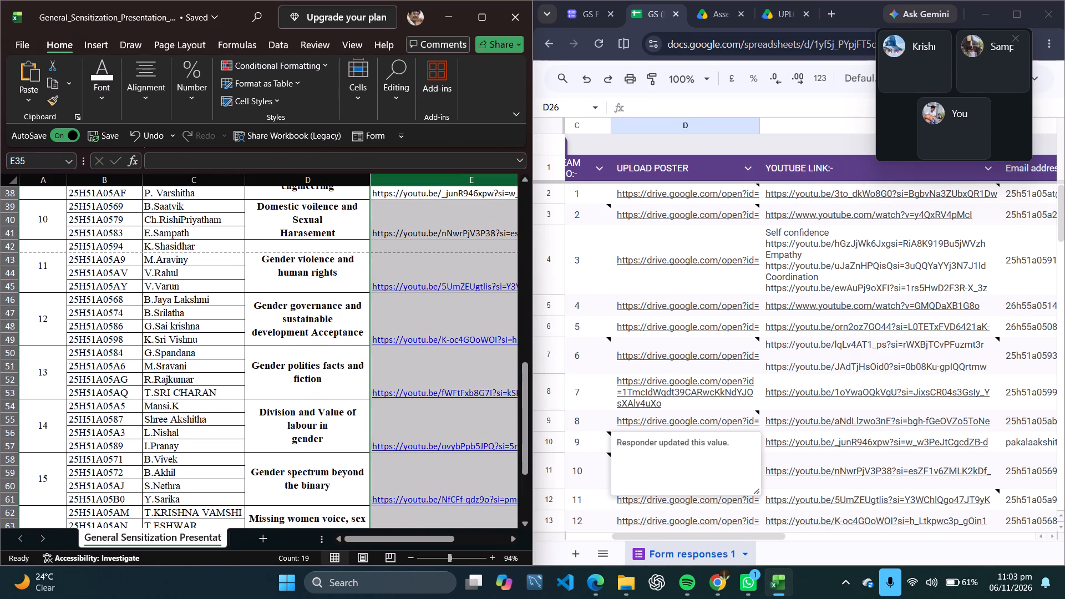
pyautogui.rightClick(438, 182)
pyautogui.click(486, 460)
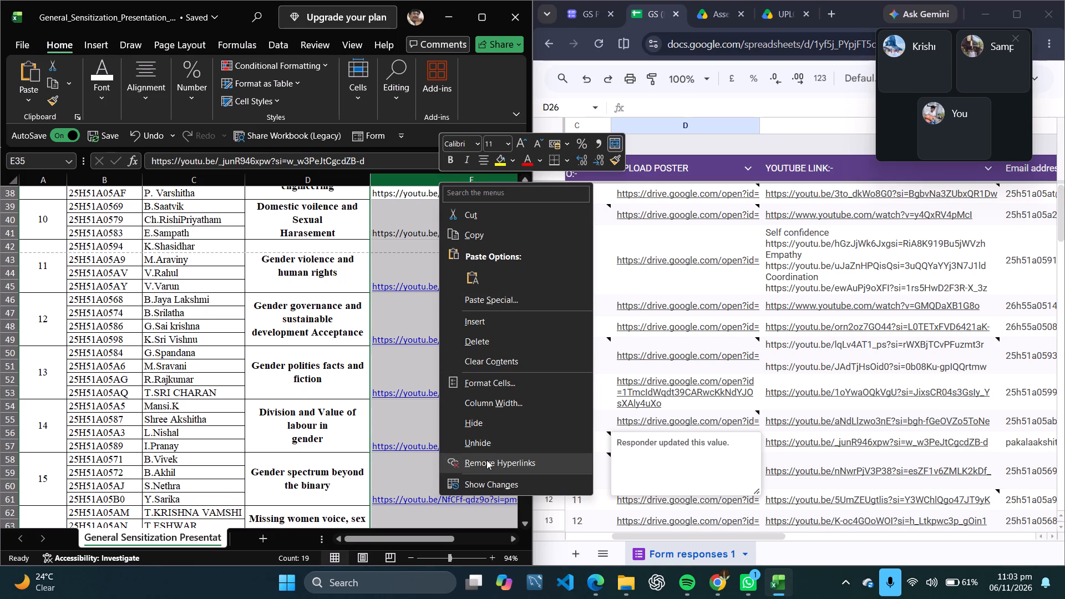
# Check the YouTube links in column E for teams 6 to 17 against the team numbers and links in the form responses sheet.
pyautogui.moveTo(441, 538); pyautogui.dragTo(439, 539)
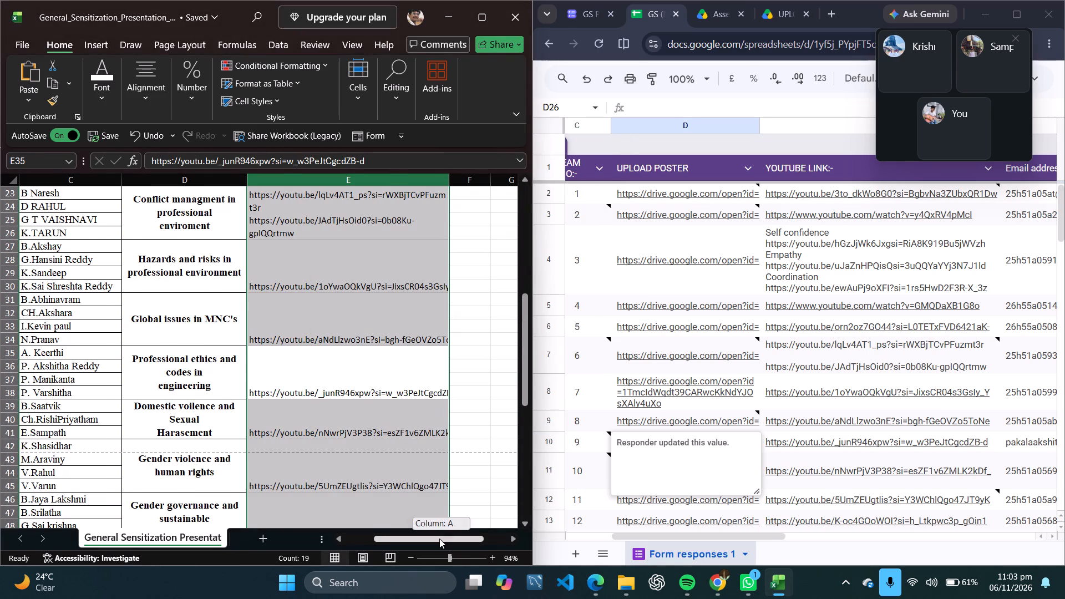
pyautogui.moveTo(439, 539); pyautogui.dragTo(302, 505)
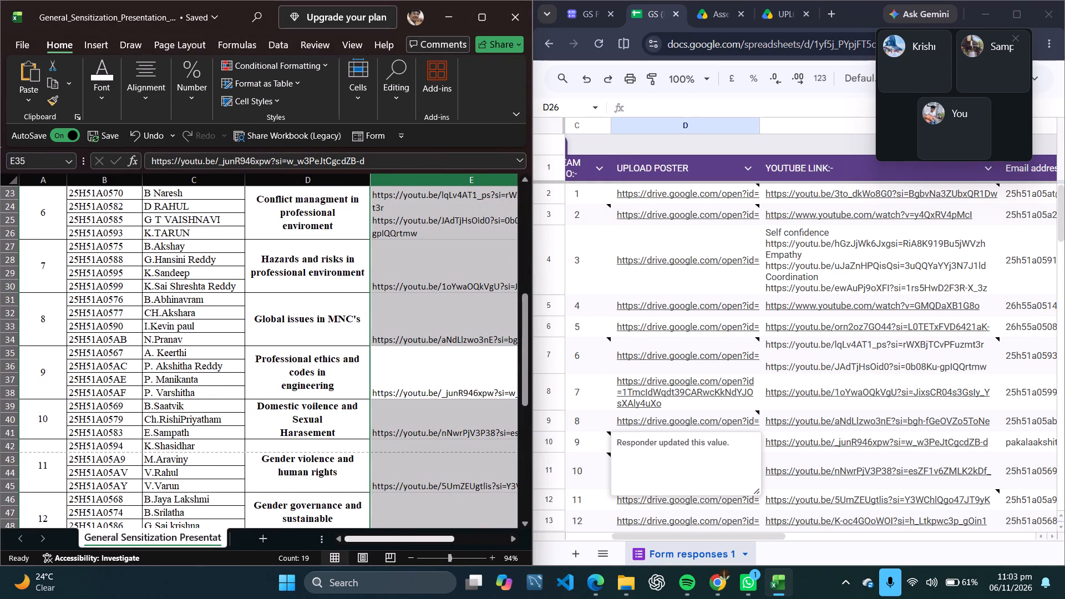
pyautogui.scroll(-4, 403, 387)
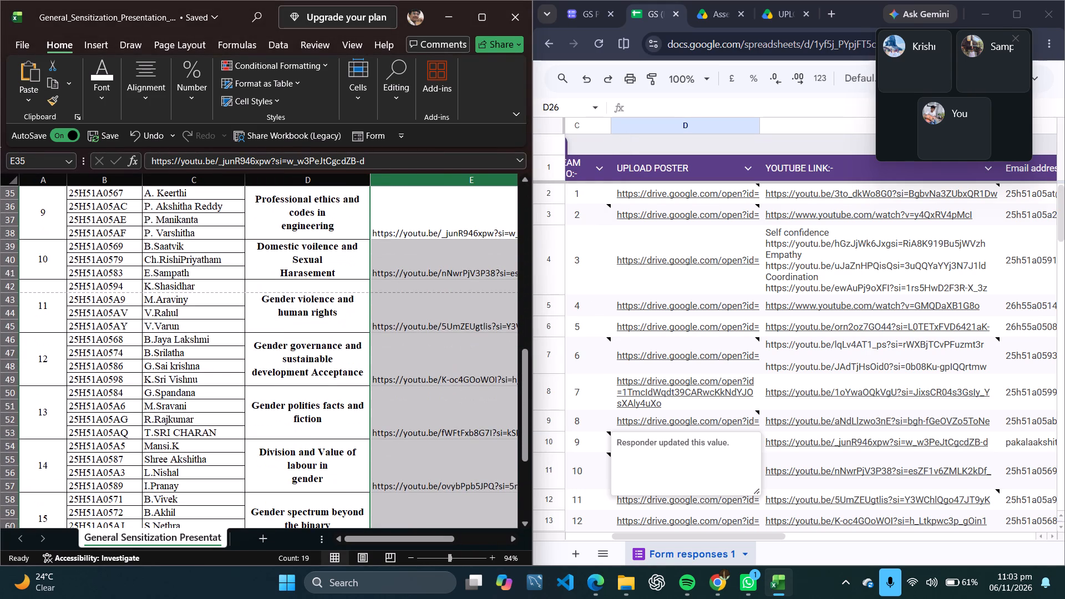
pyautogui.scroll(-3, 779, 434)
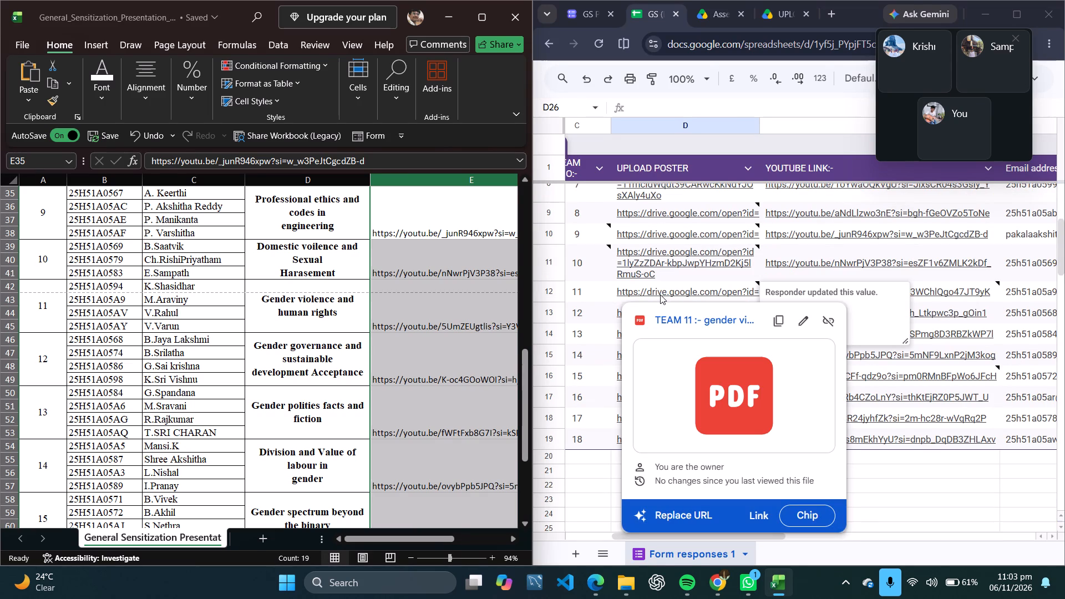
pyautogui.moveTo(410, 537); pyautogui.dragTo(418, 537)
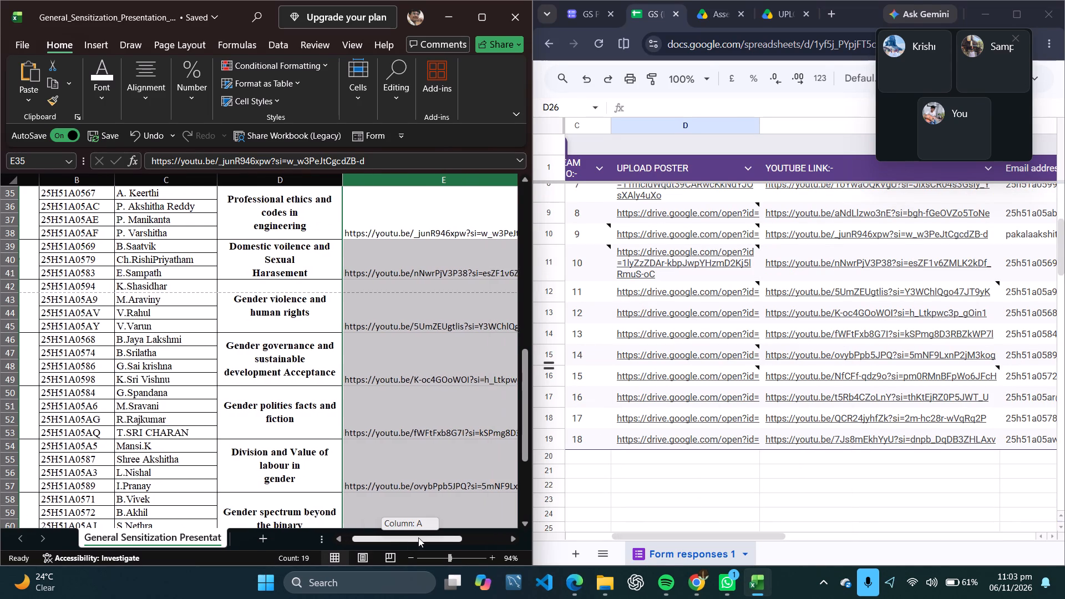
pyautogui.moveTo(418, 537); pyautogui.dragTo(419, 538)
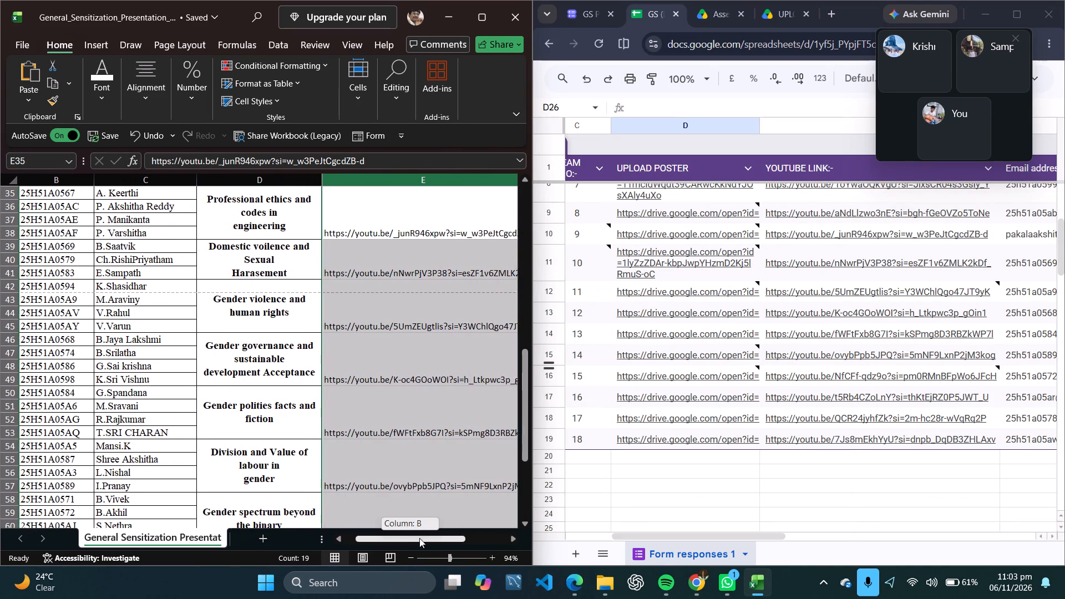
pyautogui.moveTo(419, 538); pyautogui.dragTo(417, 535)
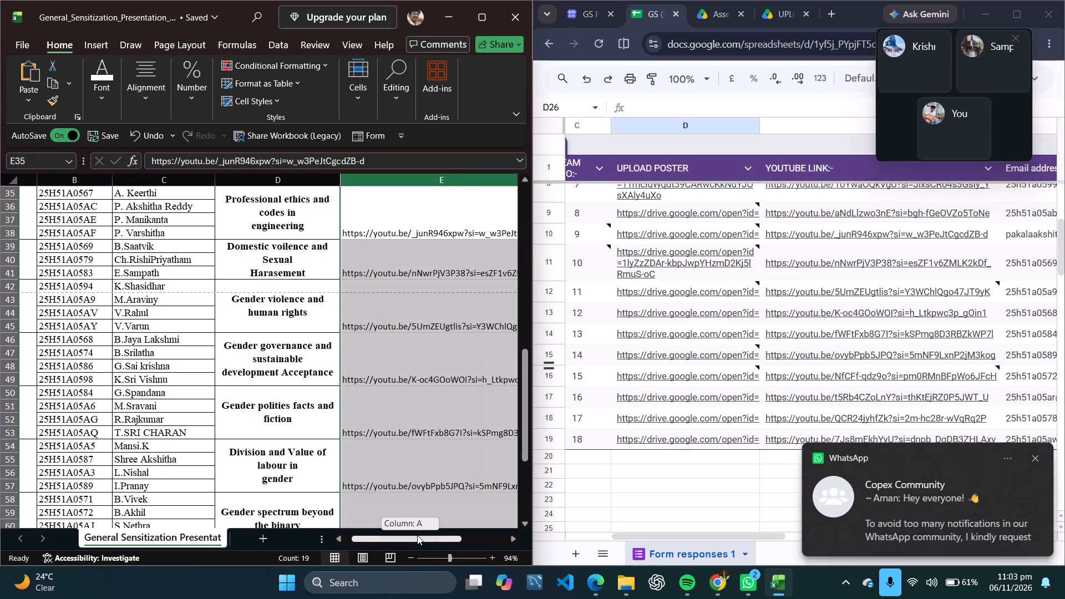
pyautogui.moveTo(417, 535); pyautogui.dragTo(400, 532)
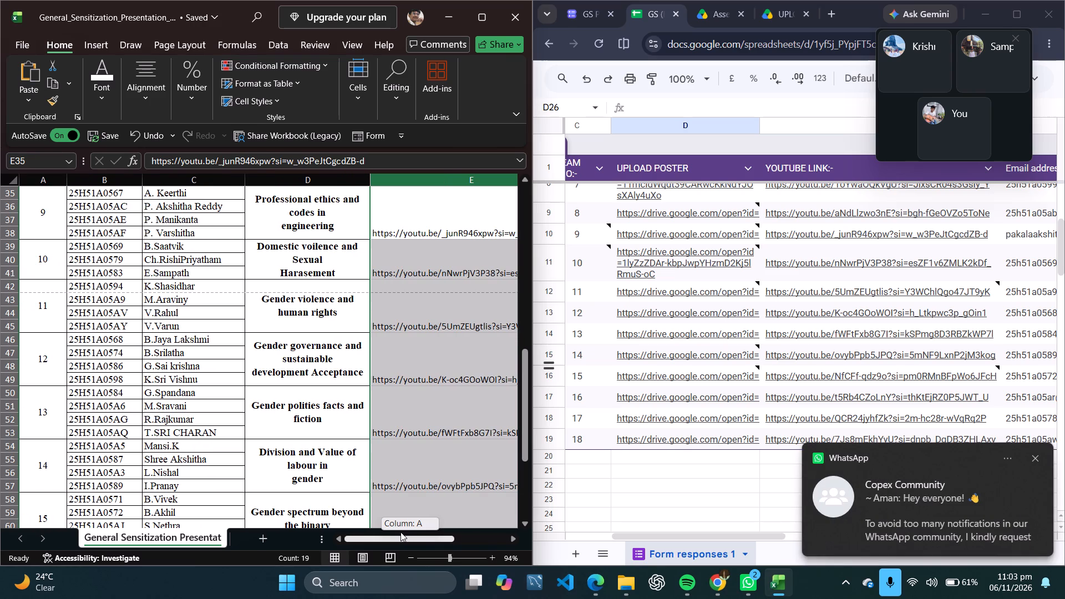
pyautogui.moveTo(400, 532); pyautogui.dragTo(404, 529)
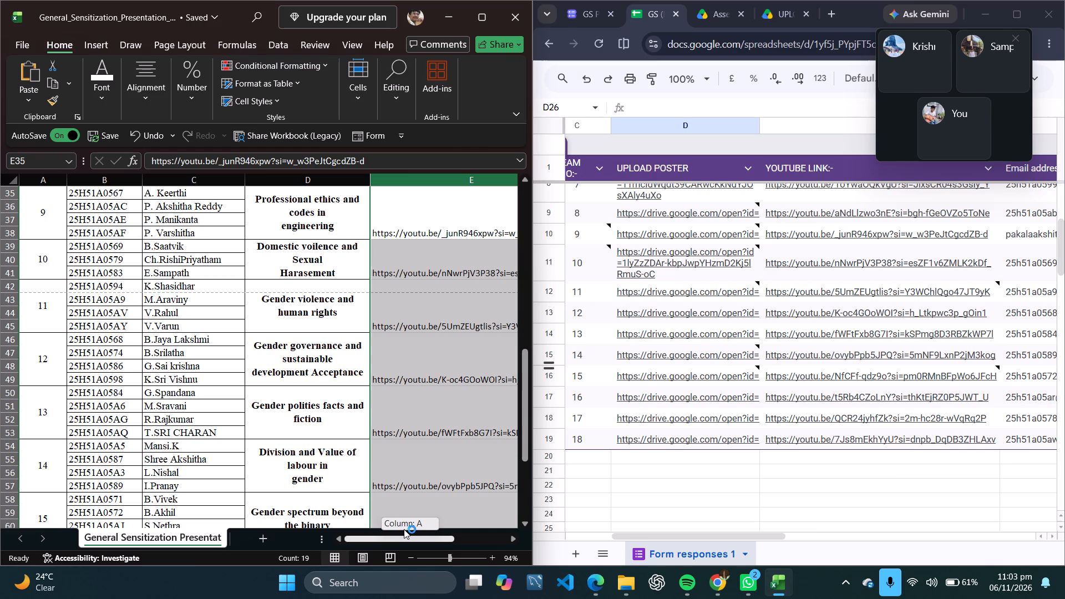
pyautogui.moveTo(404, 529); pyautogui.dragTo(400, 527)
pyautogui.moveTo(400, 527); pyautogui.dragTo(399, 527)
pyautogui.scroll(-3, 370, 364)
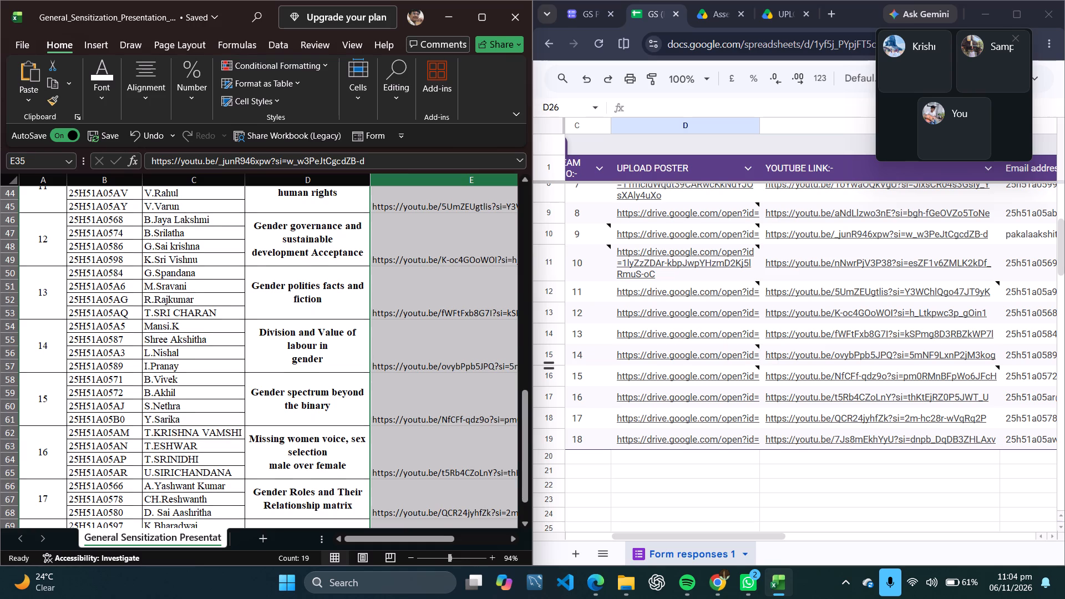
# Maximize the workbook window, centre the whole table's text horizontally, and switch that centring off again.
pyautogui.scroll(-1, 453, 348)
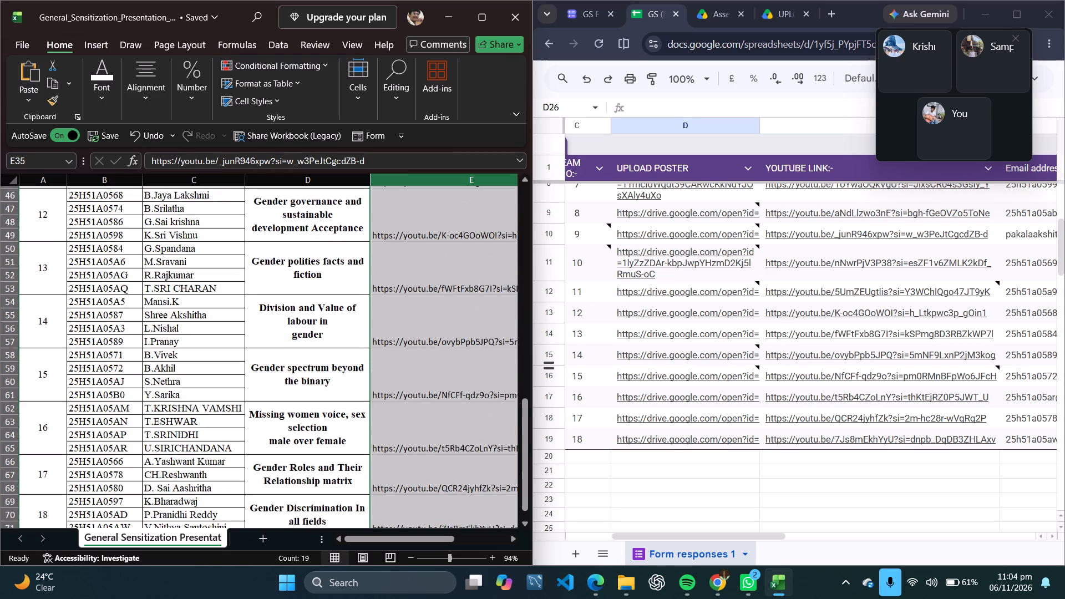
pyautogui.scroll(-2, 453, 348)
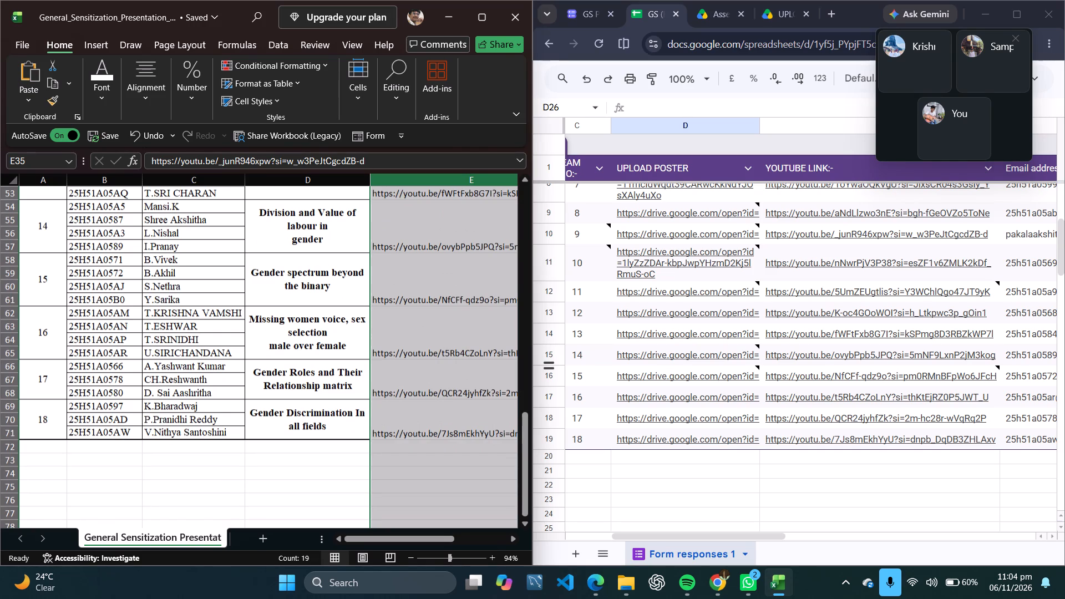
pyautogui.click(364, 461)
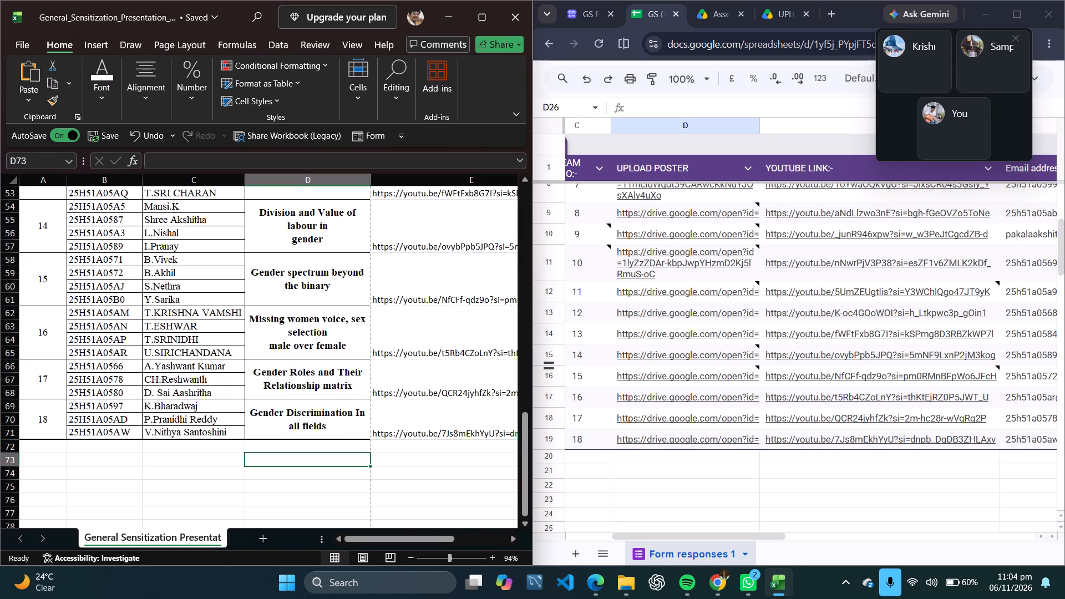
pyautogui.click(455, 415)
pyautogui.hotkey('ctrl', 'a')
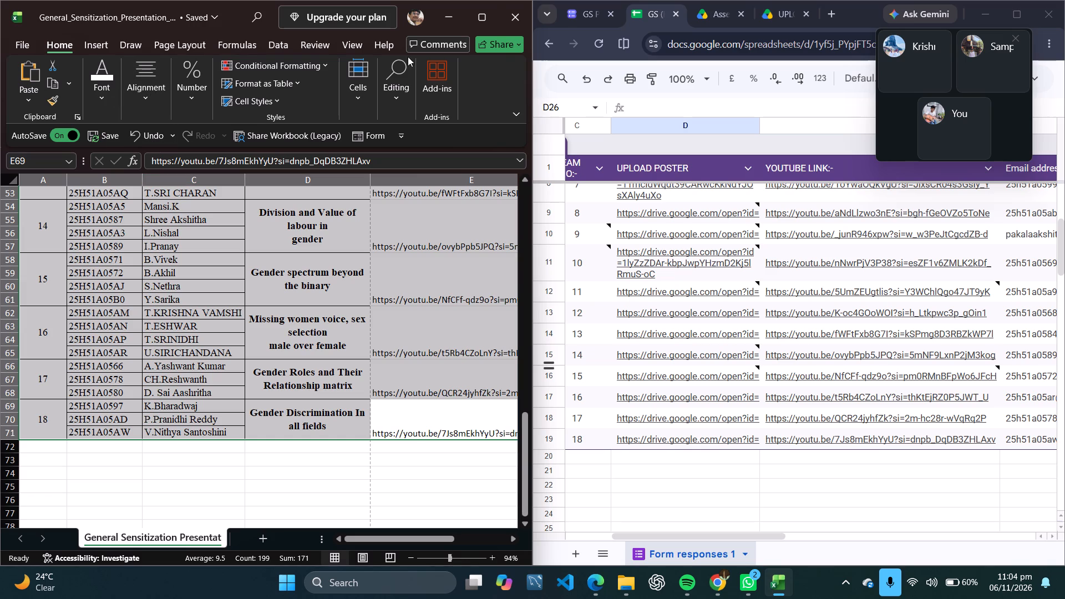
pyautogui.click(472, 26)
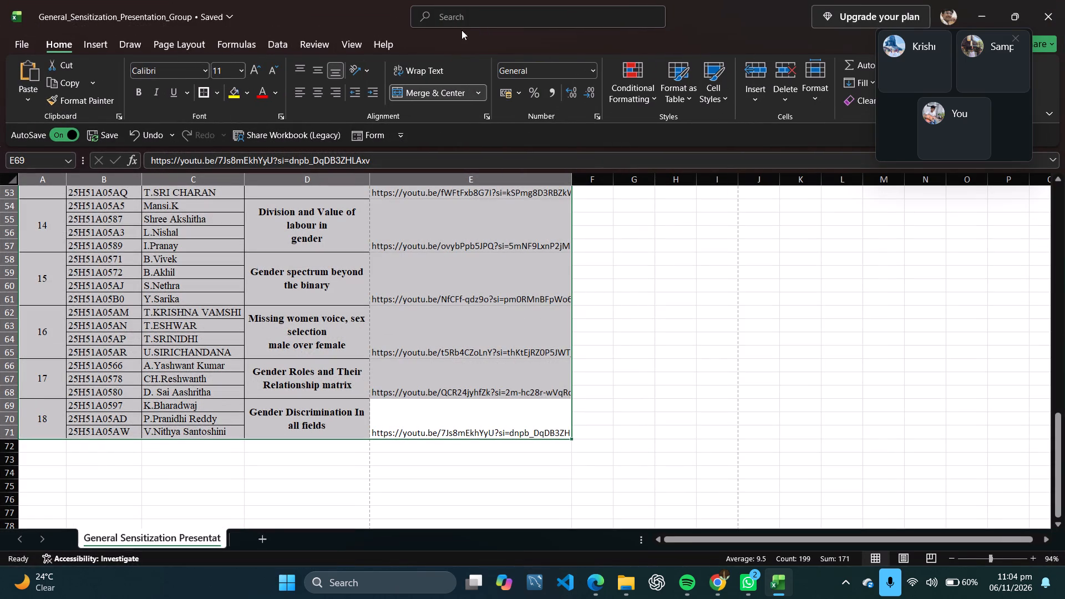
pyautogui.click(313, 89)
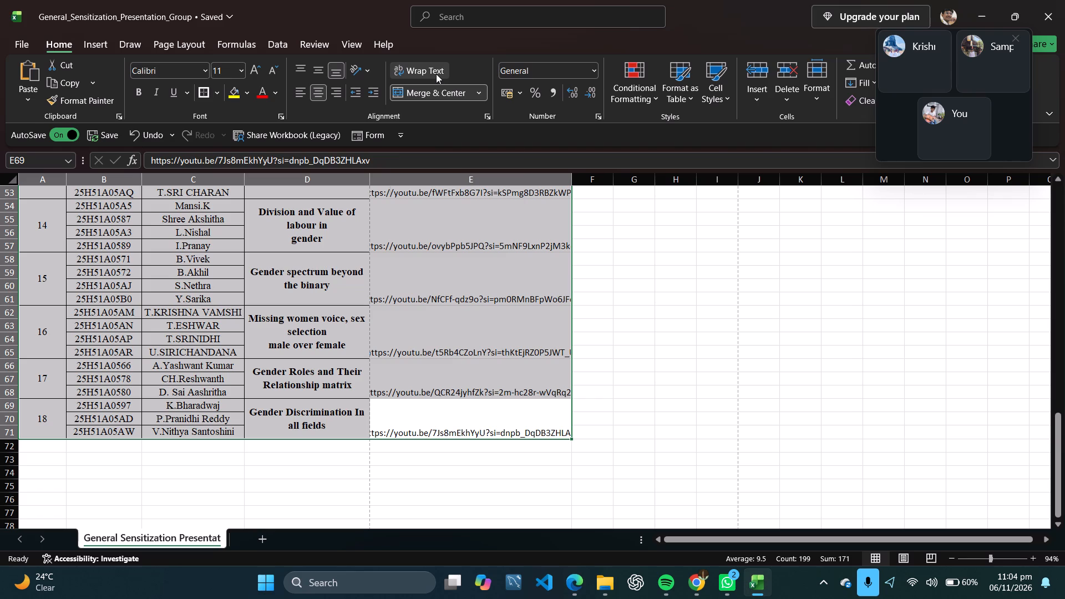
pyautogui.click(321, 90)
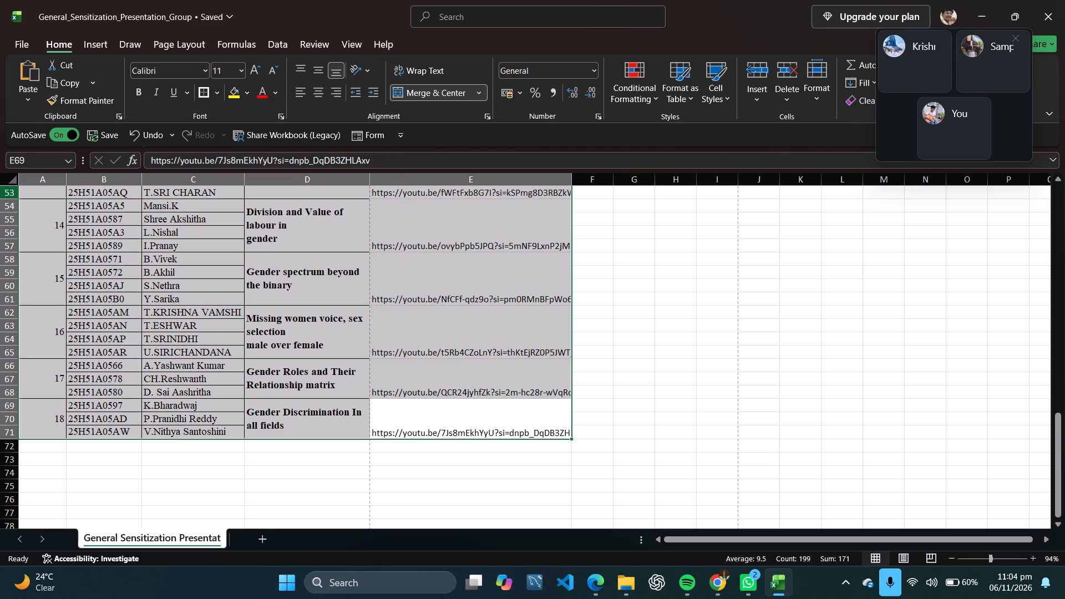
# Select the whole team number column, column A, in the worksheet.
pyautogui.click(48, 182)
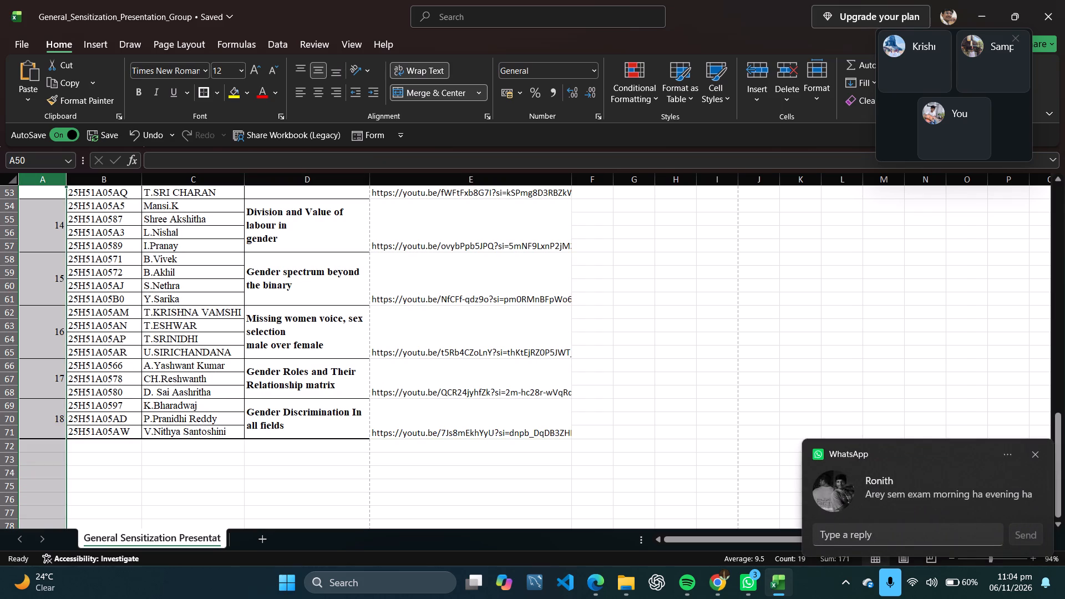
pyautogui.click(937, 539)
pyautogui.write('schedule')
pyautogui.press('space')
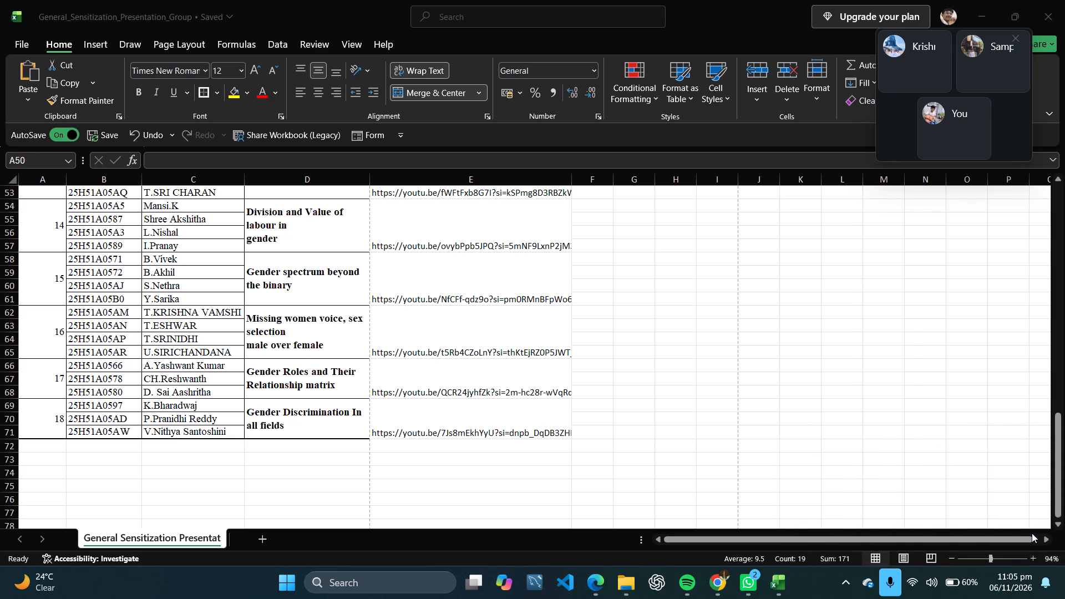
# Return to the Excel workbook and select the team number column, column A.
pyautogui.click(29, 177)
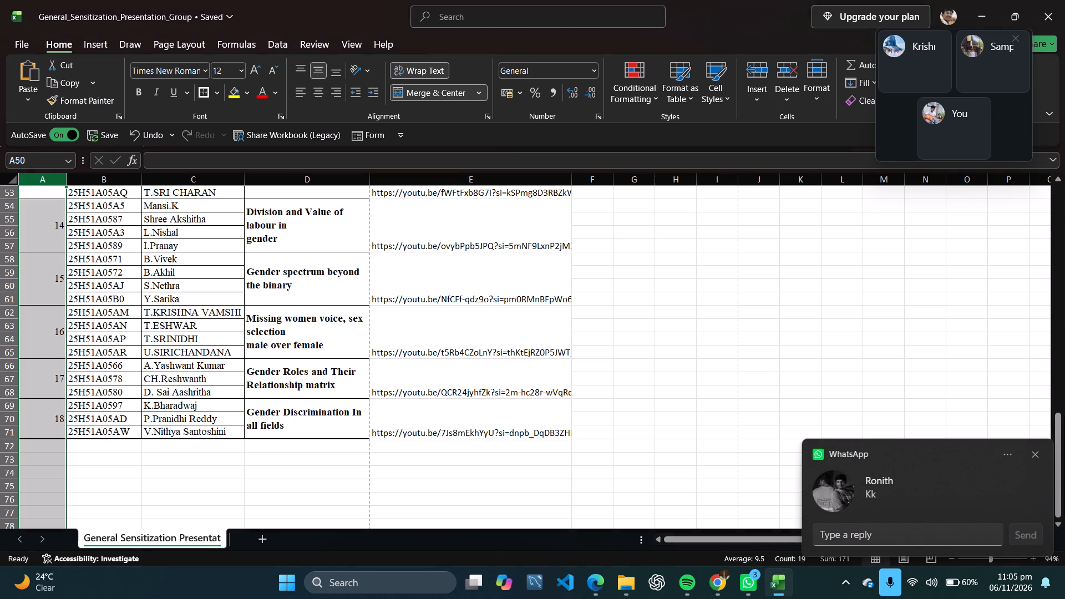
# Centre the team numbers in column A horizontally.
pyautogui.click(312, 90)
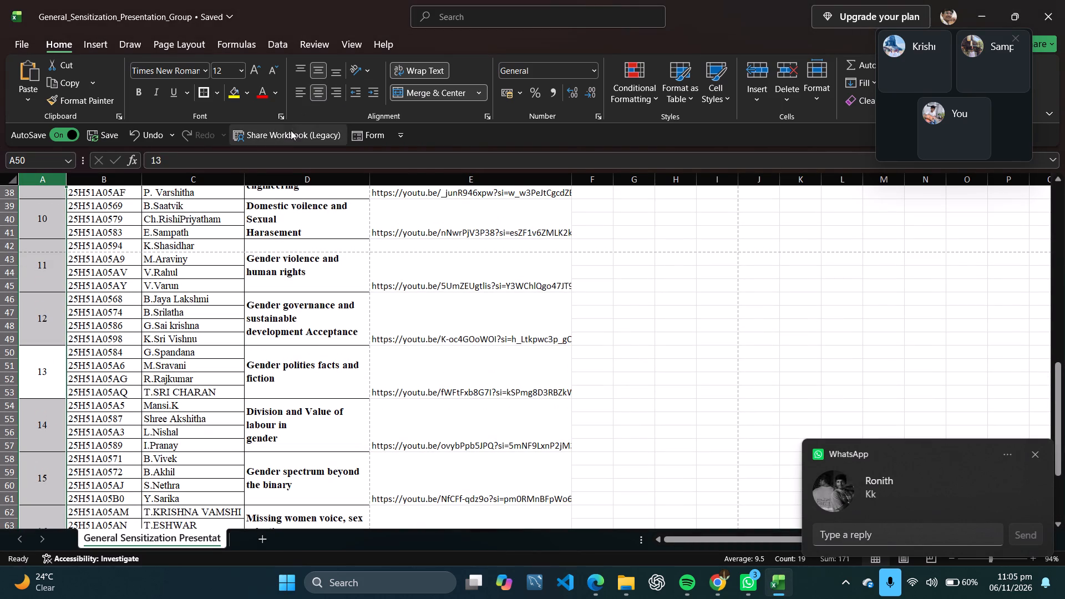
# Apply text wrapping to the entire Youtube Link column E.
pyautogui.scroll(7, 503, 352)
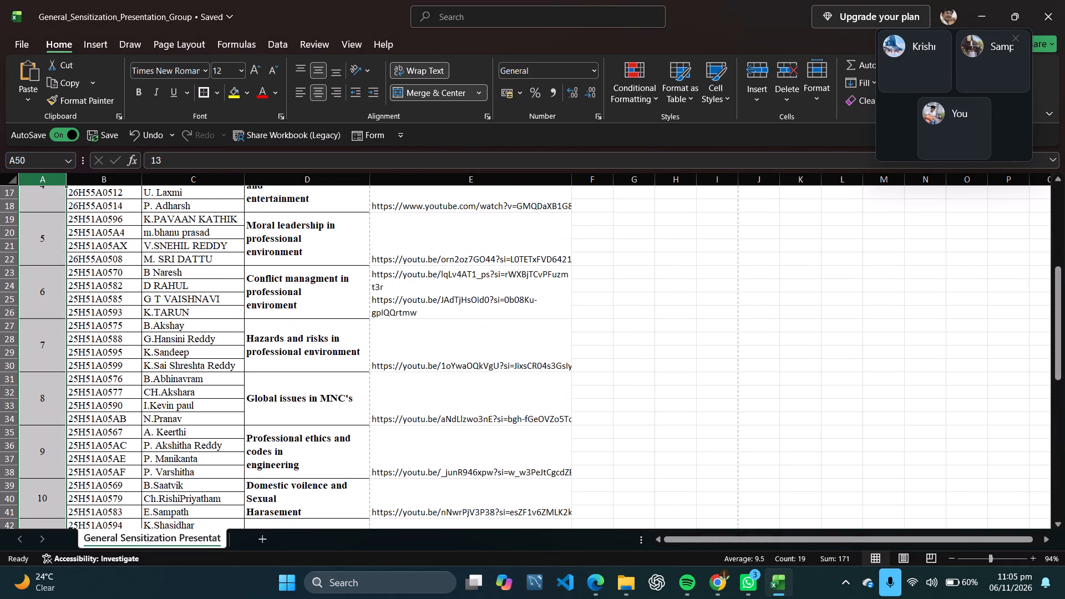
pyautogui.scroll(14, 503, 352)
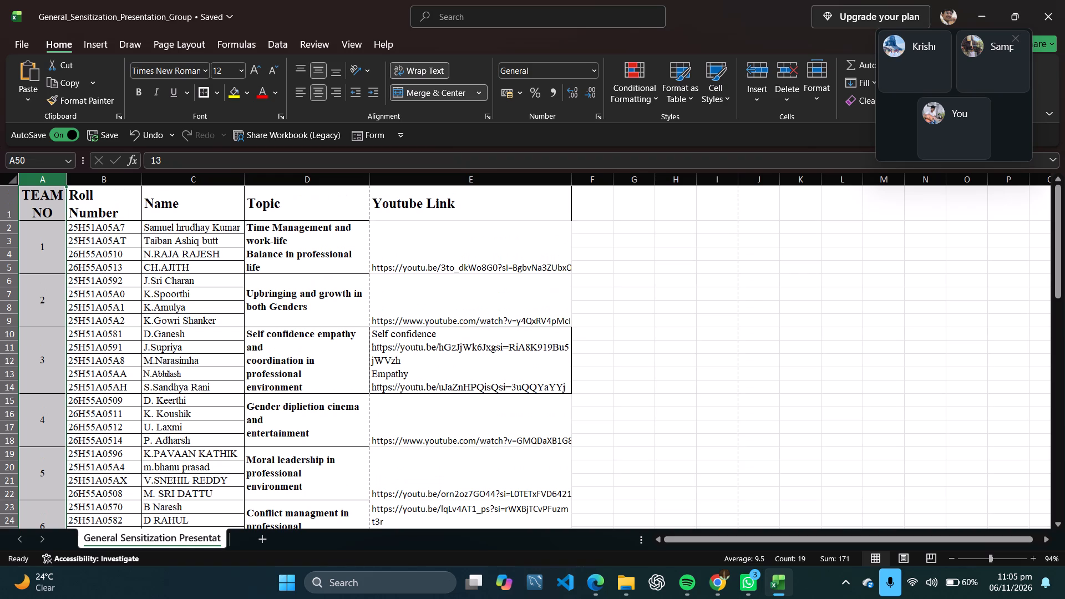
pyautogui.click(517, 184)
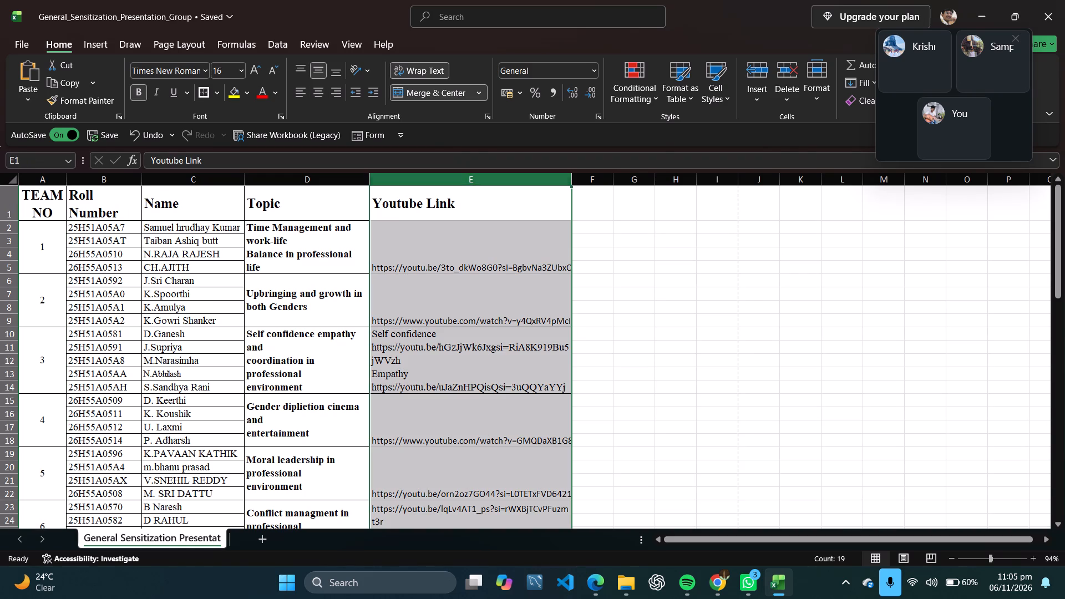
pyautogui.click(433, 73)
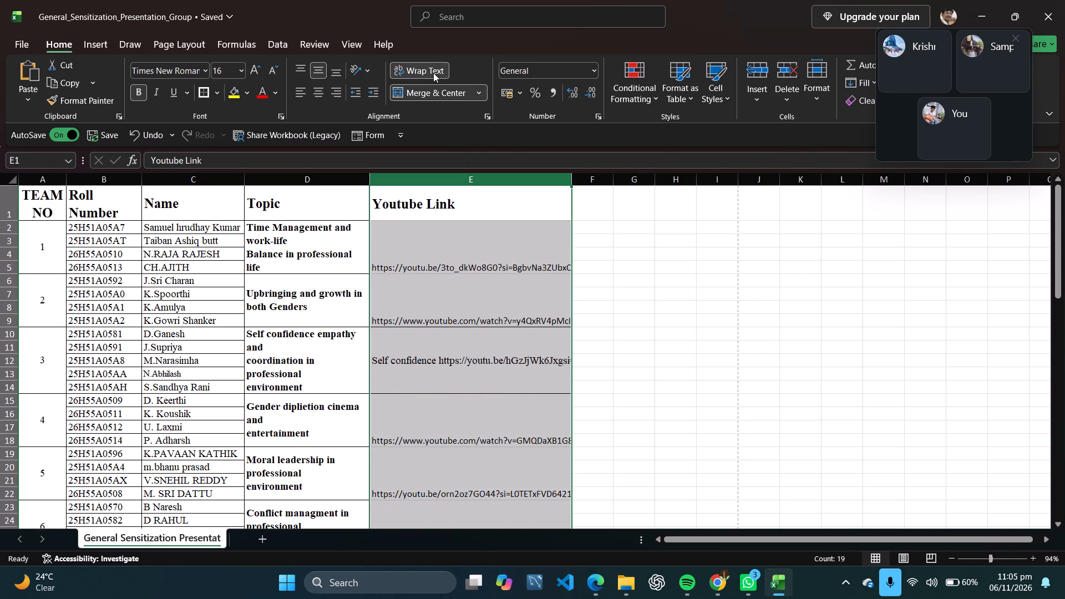
pyautogui.click(433, 73)
pyautogui.scroll(-5, 504, 336)
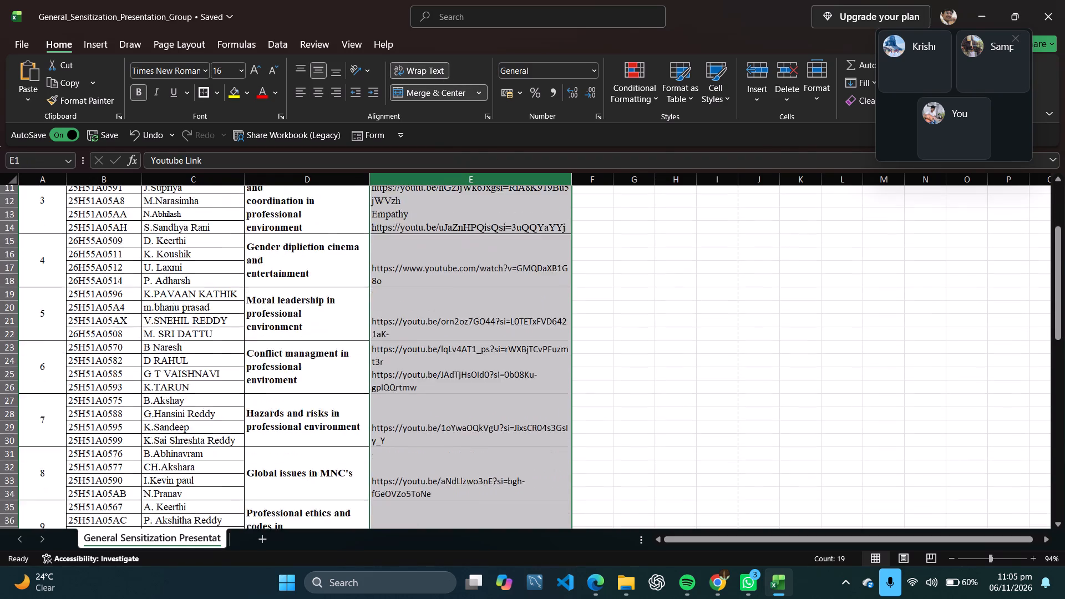
pyautogui.scroll(-1, 499, 343)
pyautogui.scroll(-4, 470, 418)
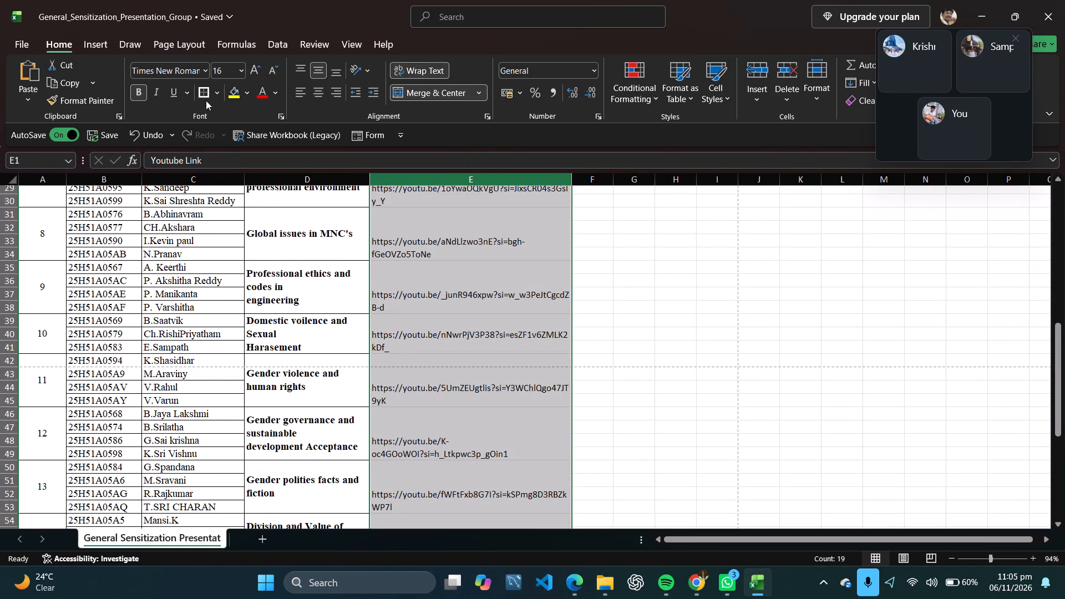
# Add a border to the Youtube Link column E and centre its text horizontally.
pyautogui.click(206, 94)
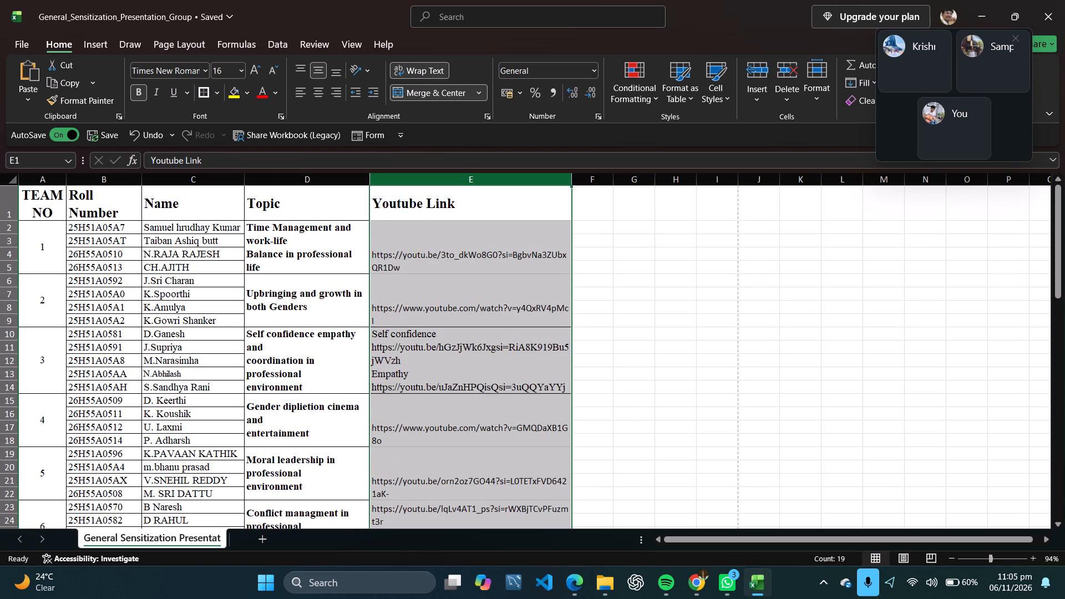
pyautogui.click(323, 99)
# Left-align the team 3 links in merged cell E10.
pyautogui.scroll(-2, 578, 313)
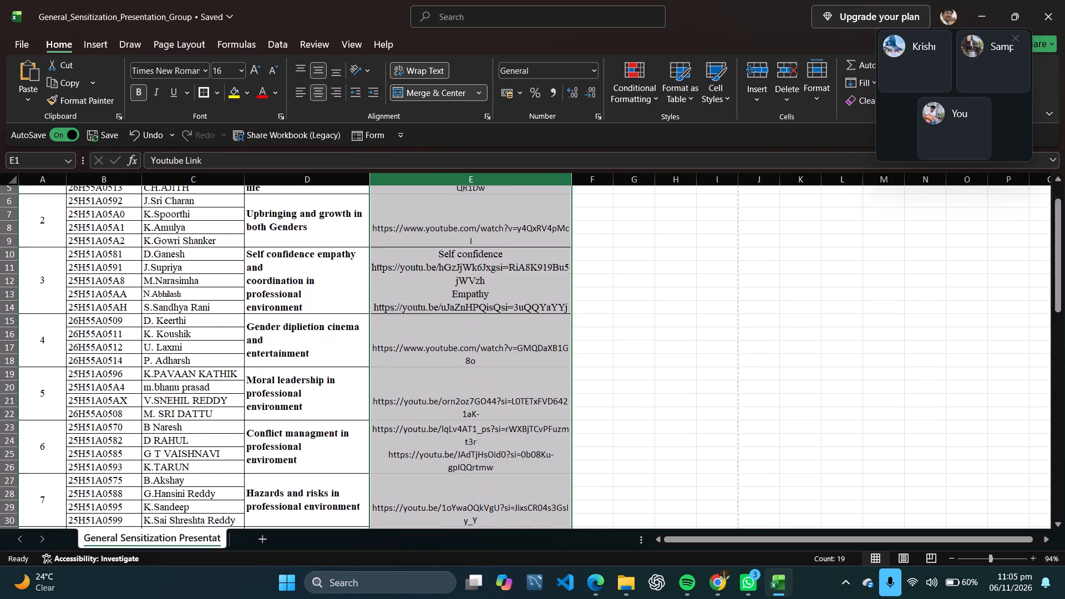
pyautogui.scroll(-1, 578, 313)
pyautogui.click(541, 245)
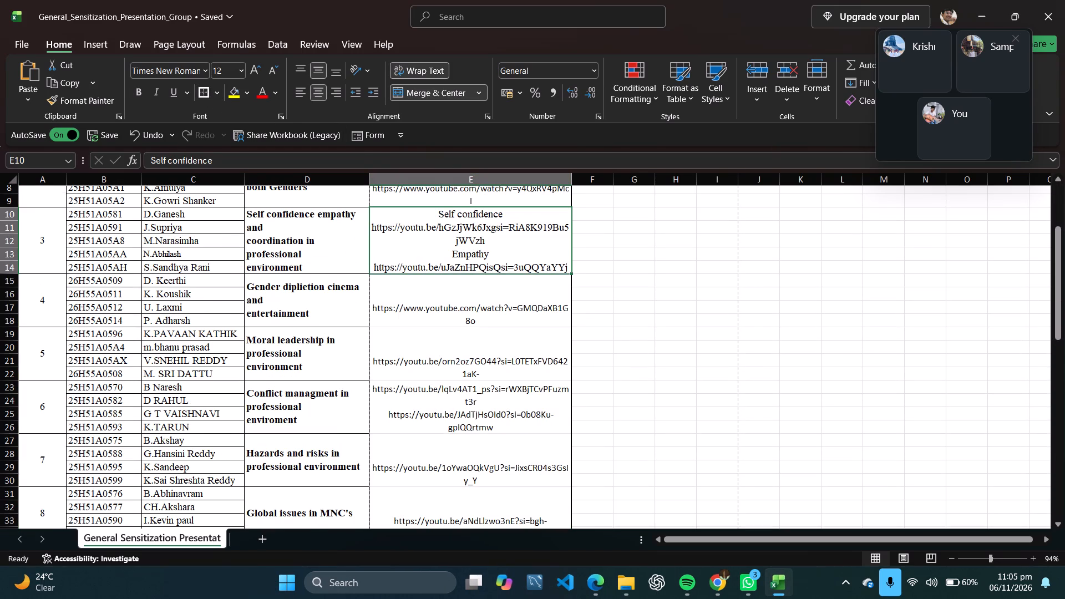
pyautogui.click(541, 245)
pyautogui.click(543, 253)
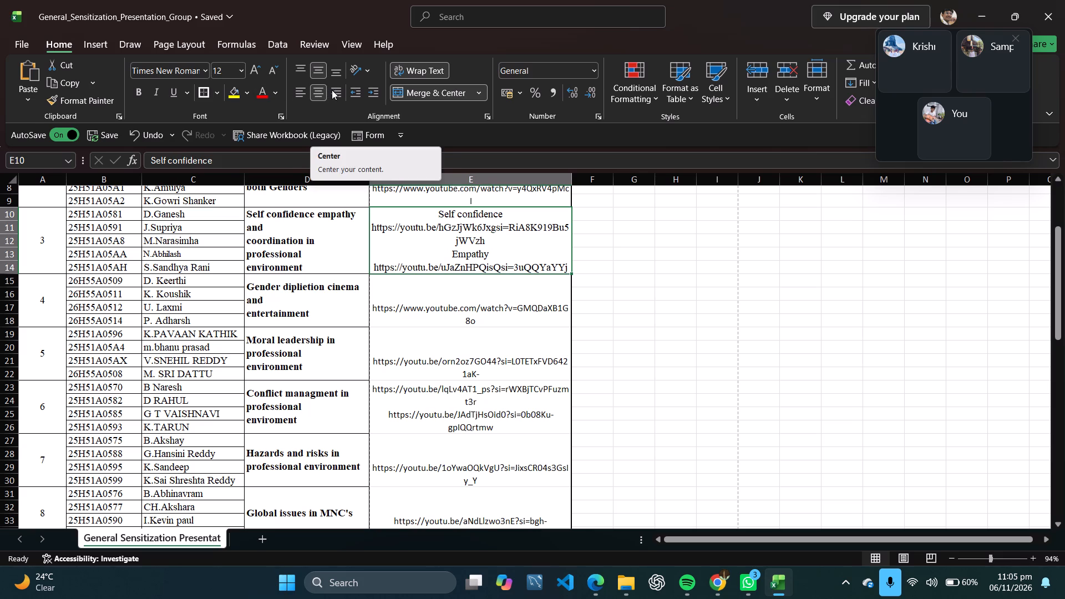
pyautogui.click(303, 93)
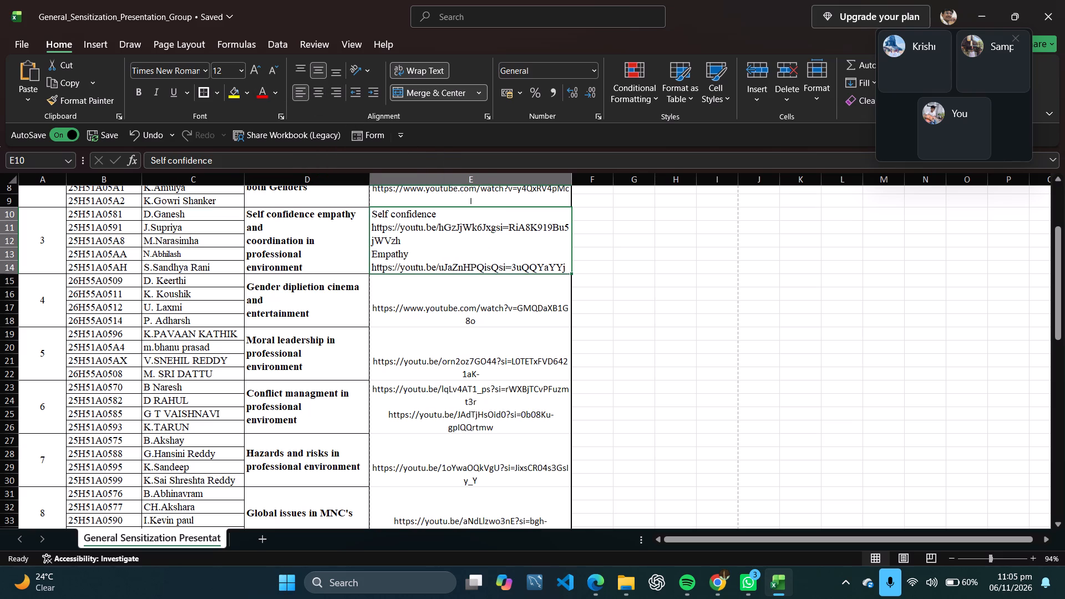
# Examine the alignment and wrapping of the YouTube links in column E down the sheet.
pyautogui.scroll(-3, 447, 336)
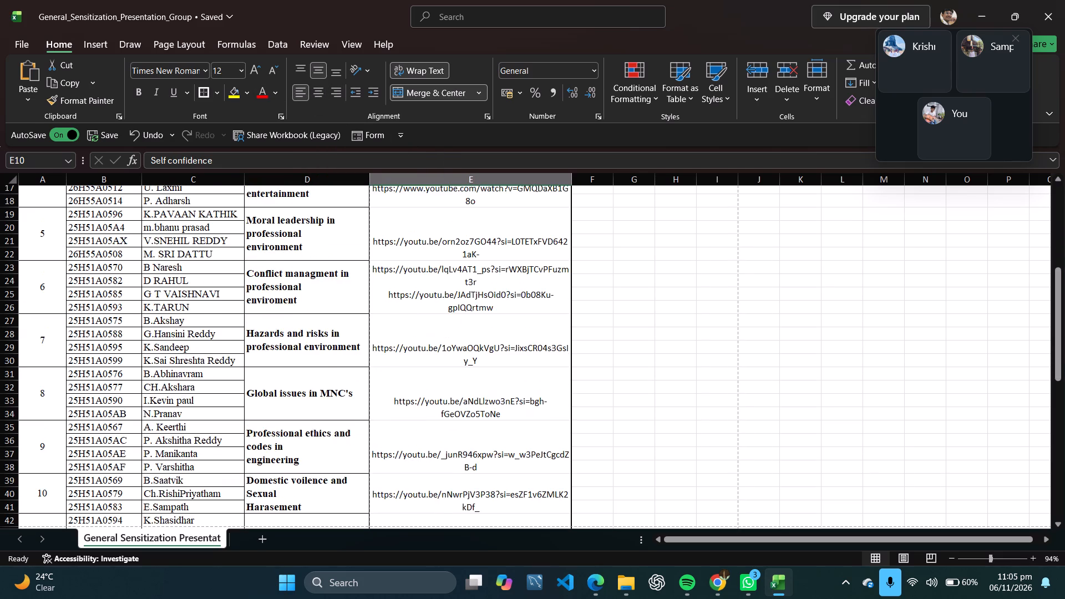
pyautogui.scroll(-5, 447, 336)
pyautogui.scroll(11, 447, 351)
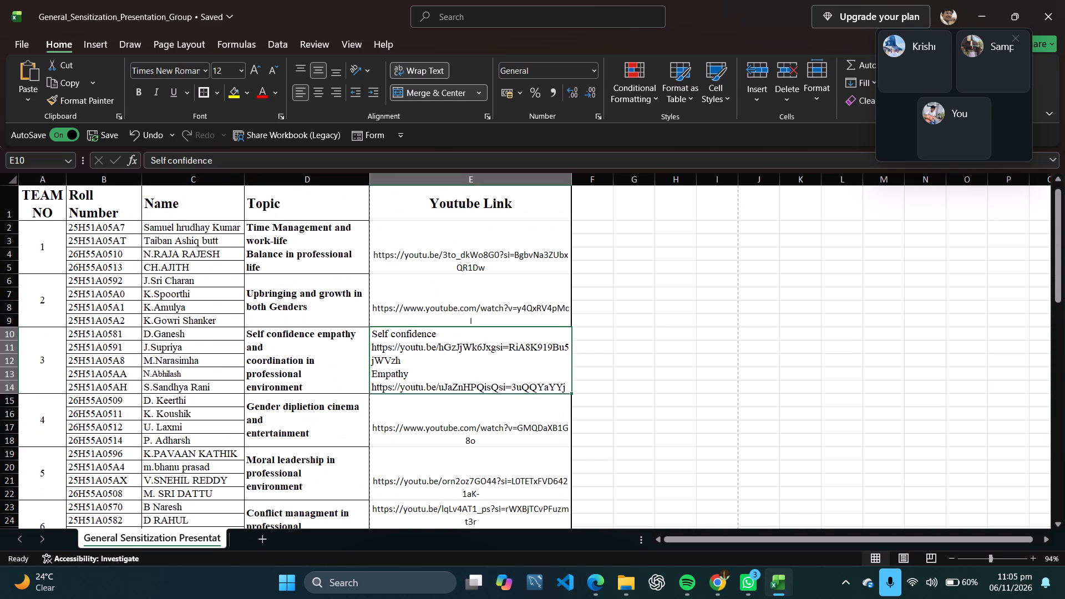
pyautogui.scroll(1, 448, 353)
pyautogui.scroll(-10, 447, 354)
pyautogui.scroll(5, 447, 354)
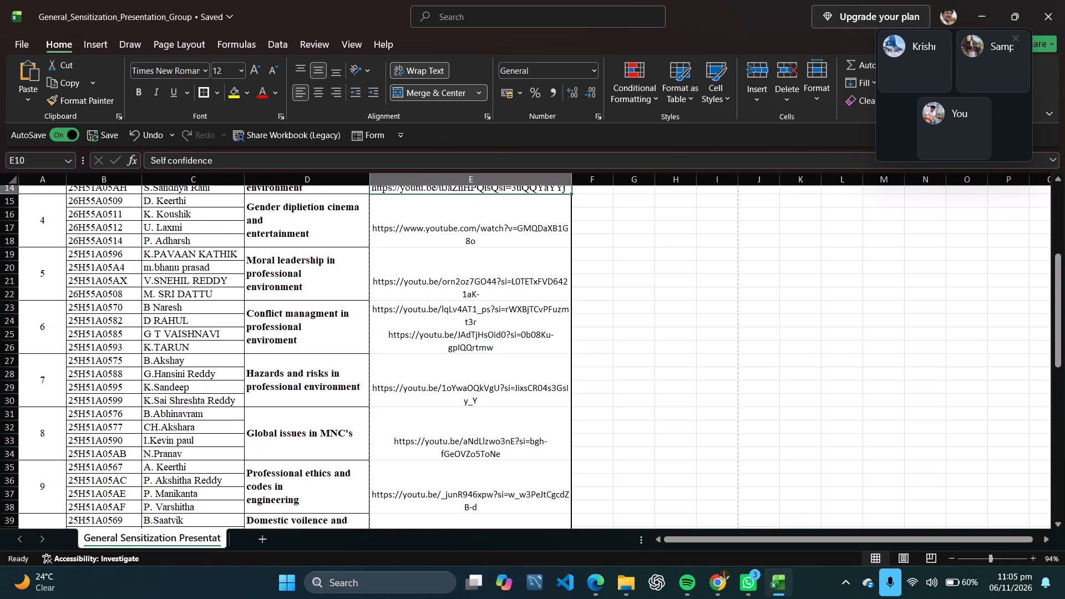
# Widen the Youtube Link column E slightly.
pyautogui.scroll(5, 447, 354)
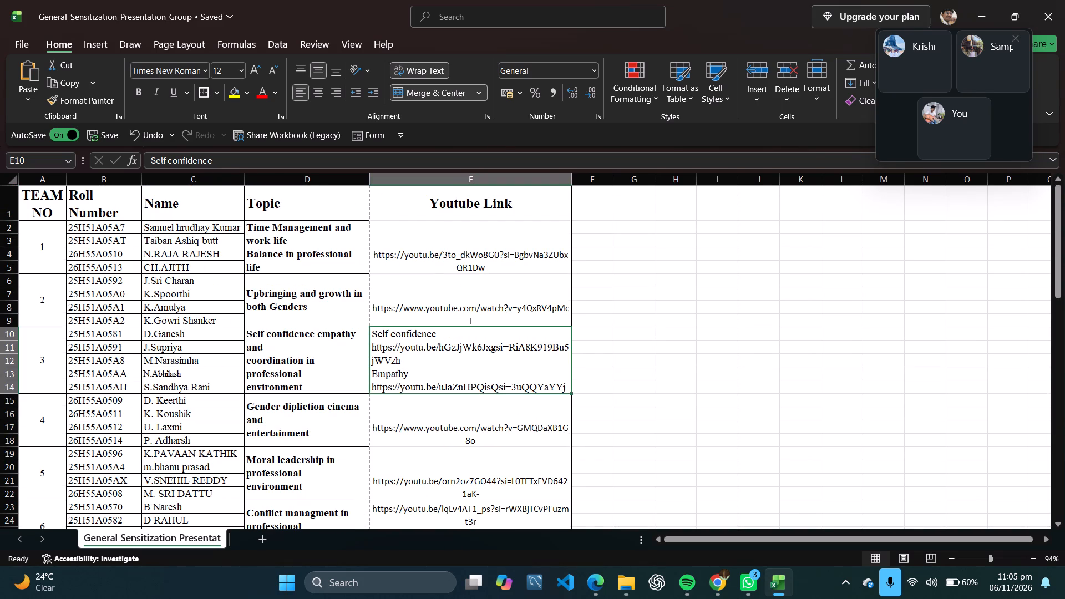
pyautogui.moveTo(570, 180); pyautogui.dragTo(575, 179)
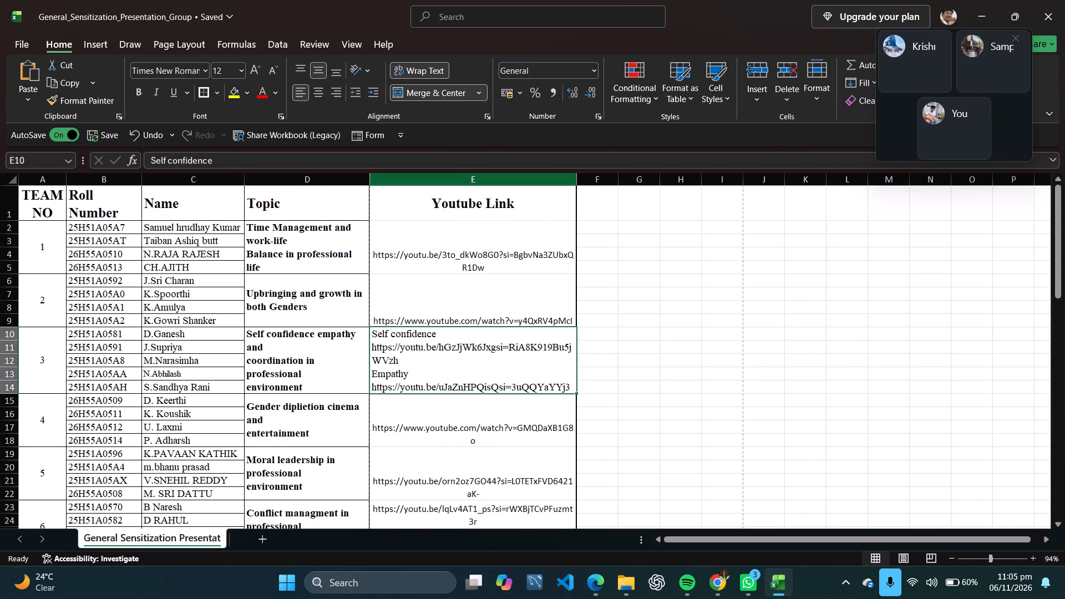
# Centre the text of the entire Youtube Link column E horizontally, including the team 3 links.
pyautogui.click(455, 179)
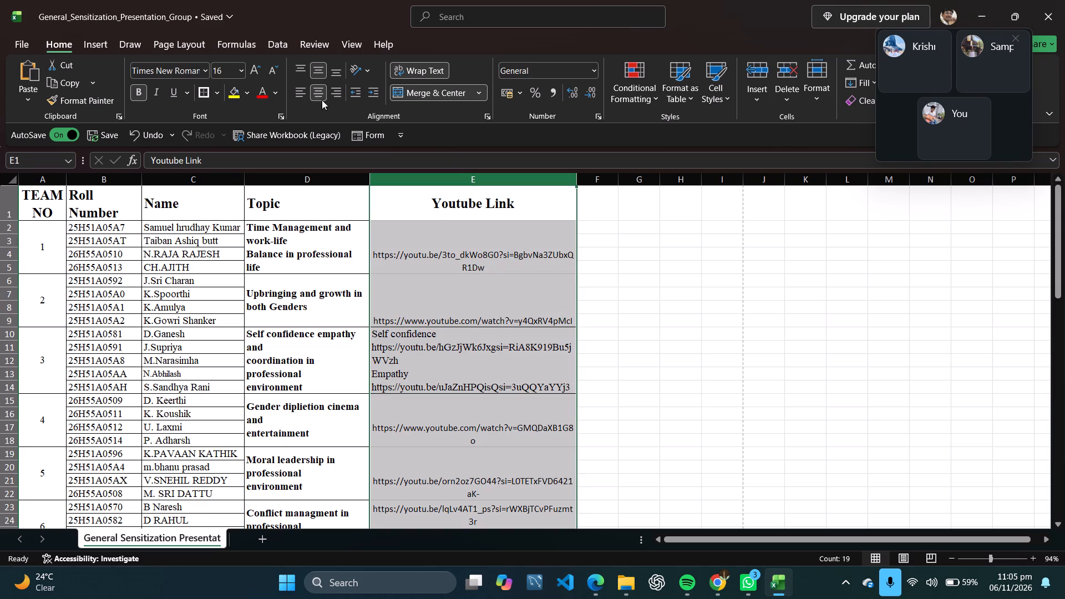
pyautogui.click(316, 98)
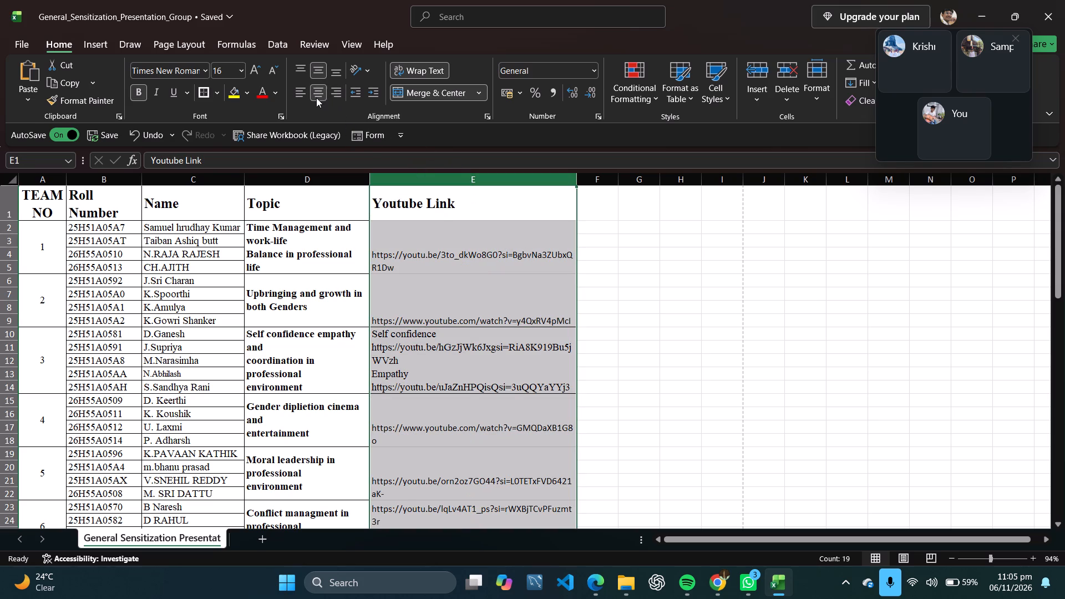
pyautogui.click(316, 98)
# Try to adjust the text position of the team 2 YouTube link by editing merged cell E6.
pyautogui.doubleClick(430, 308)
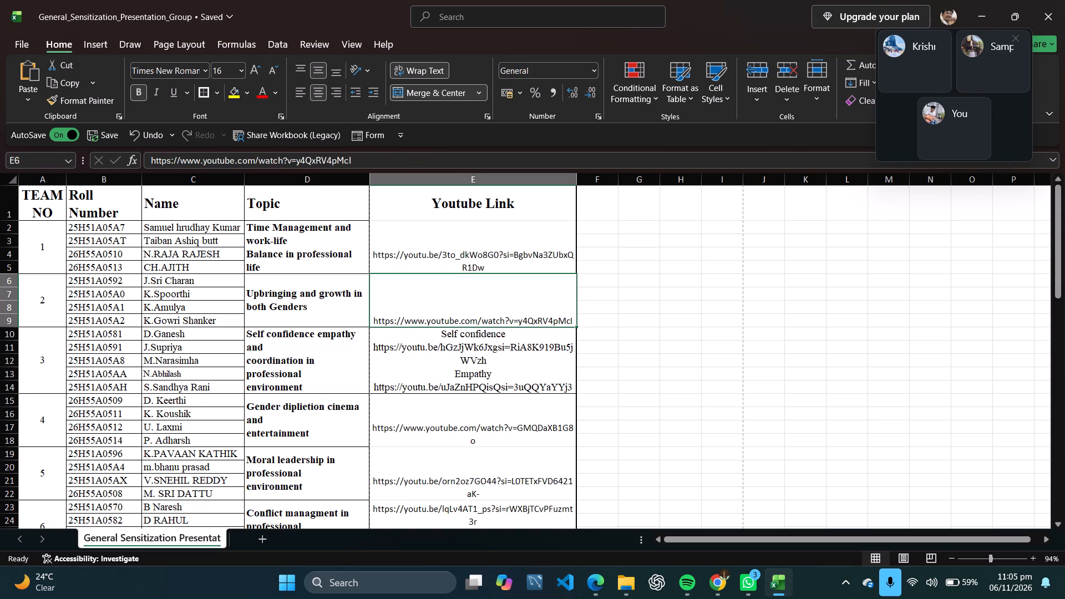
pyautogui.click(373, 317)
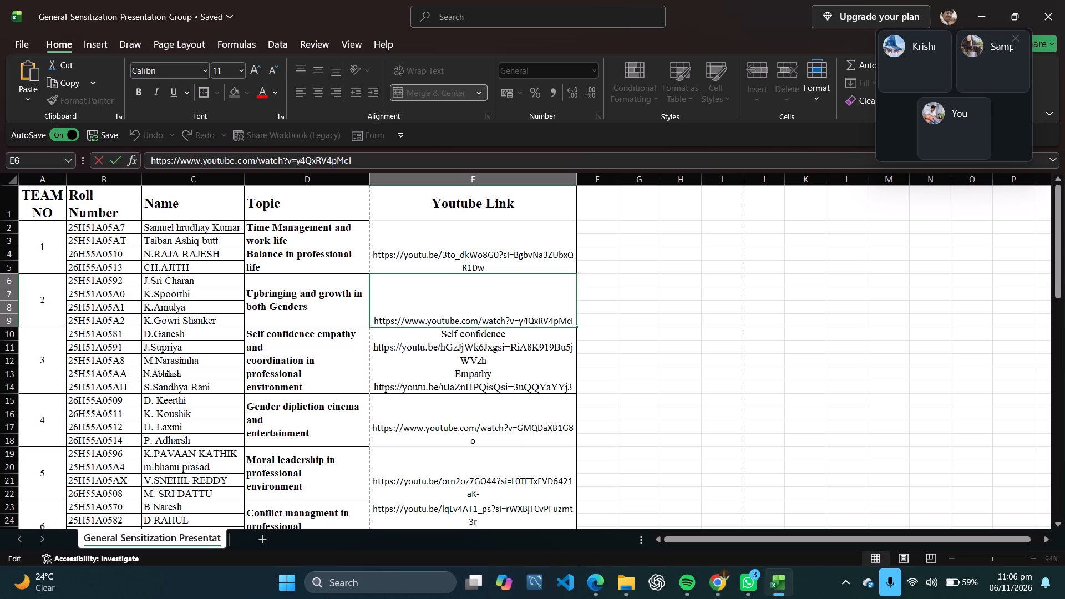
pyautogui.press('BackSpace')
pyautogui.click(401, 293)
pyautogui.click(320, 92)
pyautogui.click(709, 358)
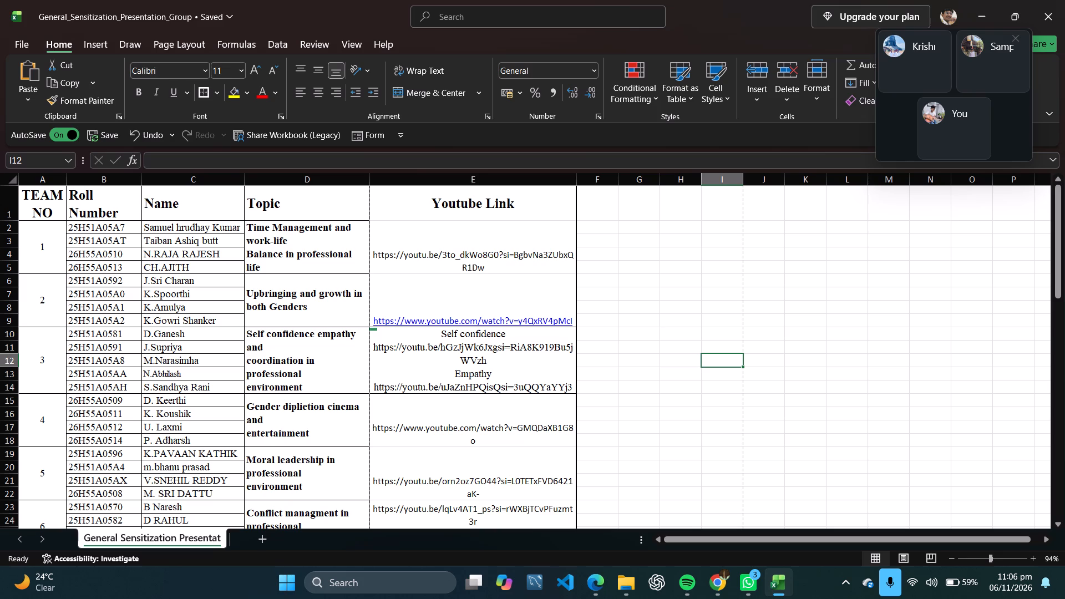
# Remove the hyperlinks from the entire Youtube Link column E.
pyautogui.click(478, 177)
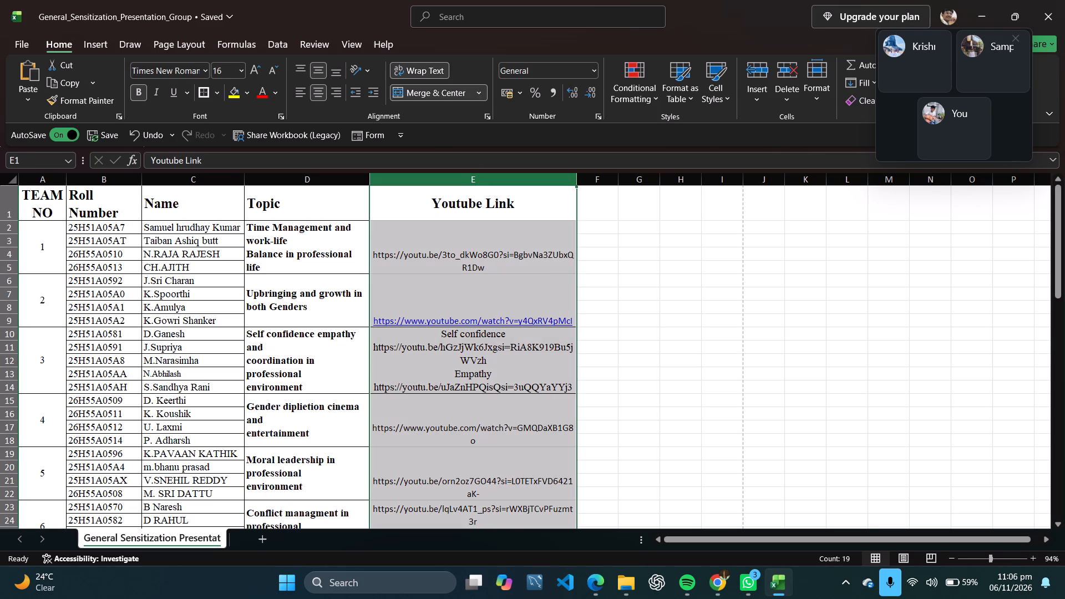
pyautogui.rightClick(491, 185)
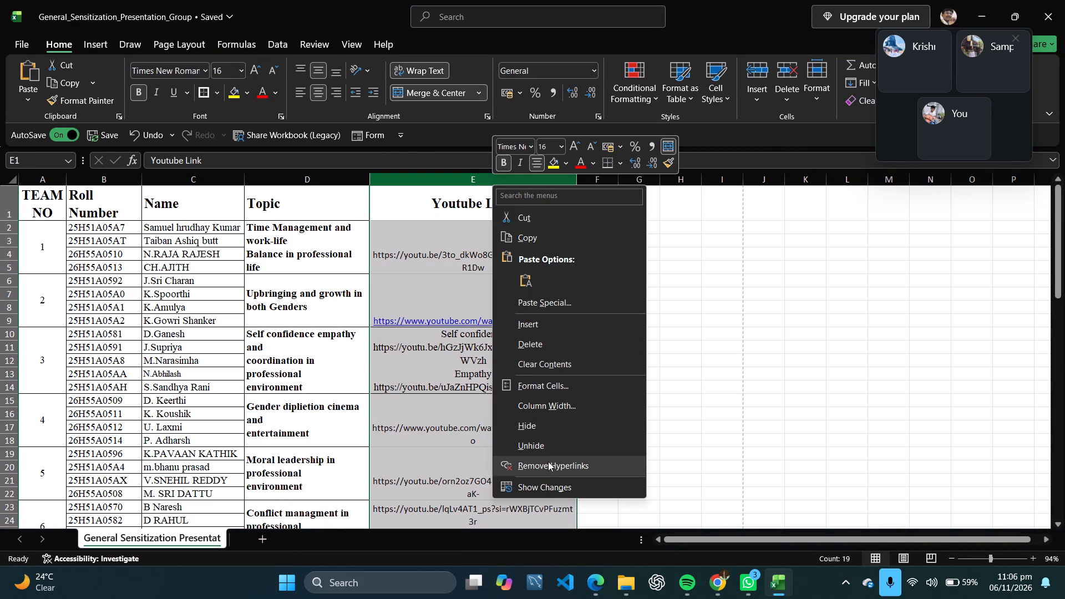
pyautogui.click(548, 463)
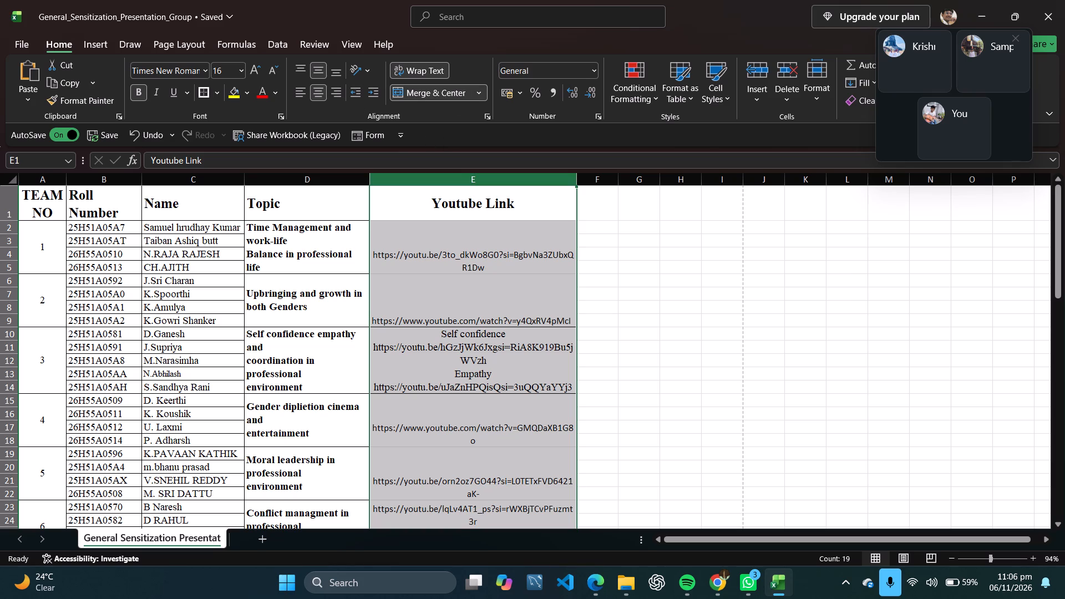
# Centre the text of the entire Topic column D horizontally.
pyautogui.scroll(-5, 687, 338)
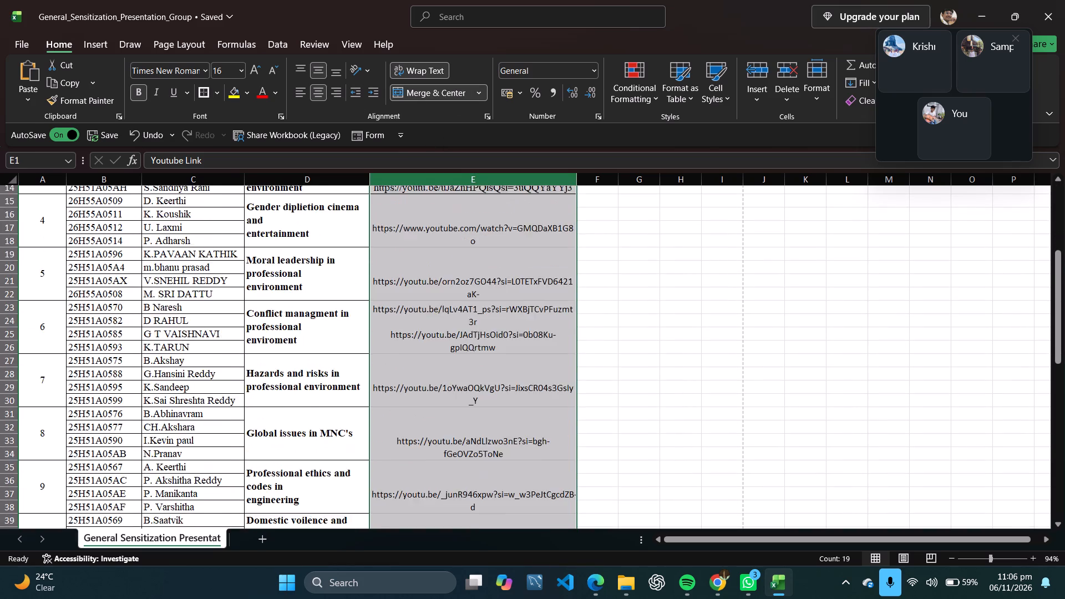
pyautogui.scroll(-3, 686, 338)
pyautogui.click(321, 179)
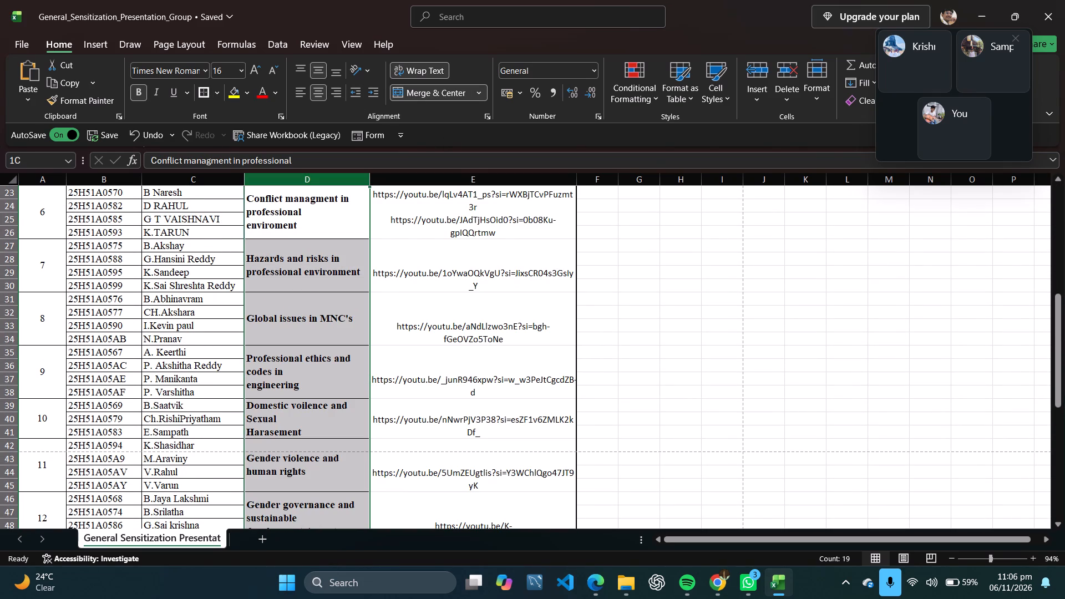
pyautogui.click(316, 94)
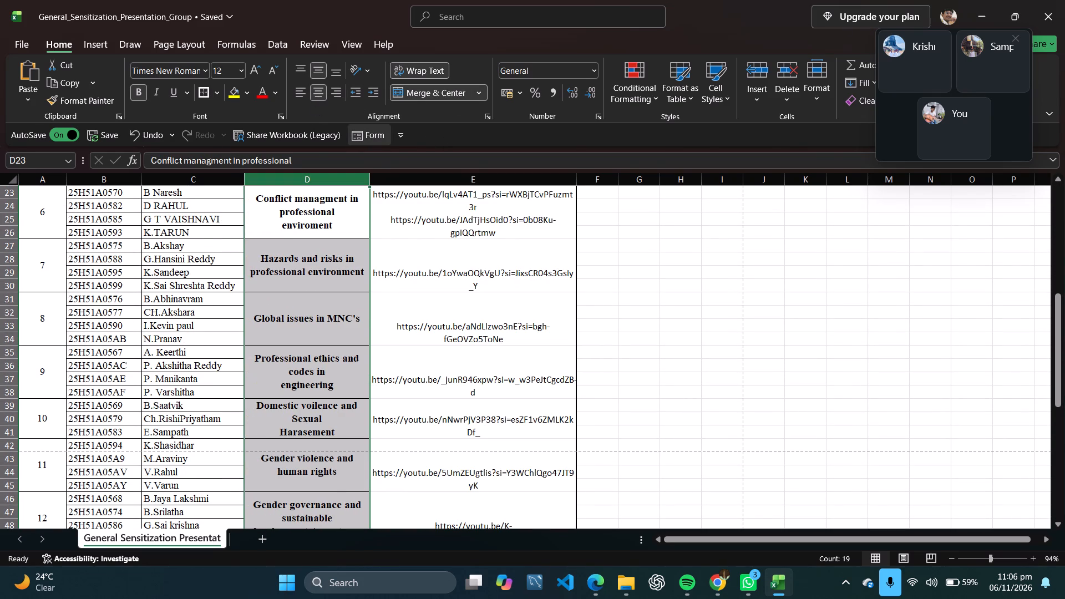
# Remove all borders from the entire Youtube Link column E, including the empty rows below team 18.
pyautogui.scroll(-9, 864, 460)
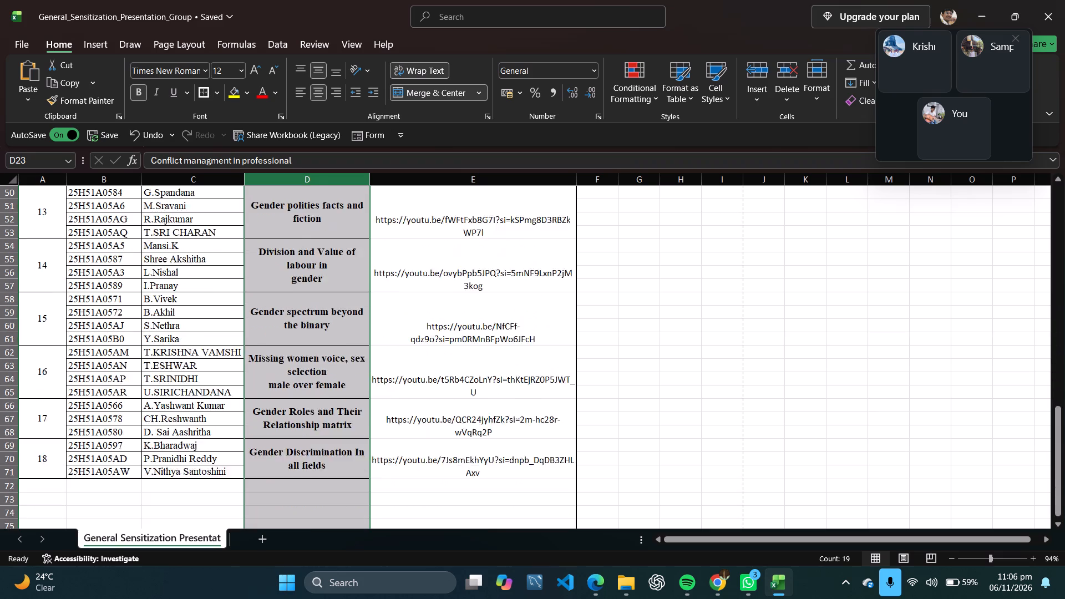
pyautogui.scroll(-1, 838, 459)
pyautogui.scroll(-3, 608, 432)
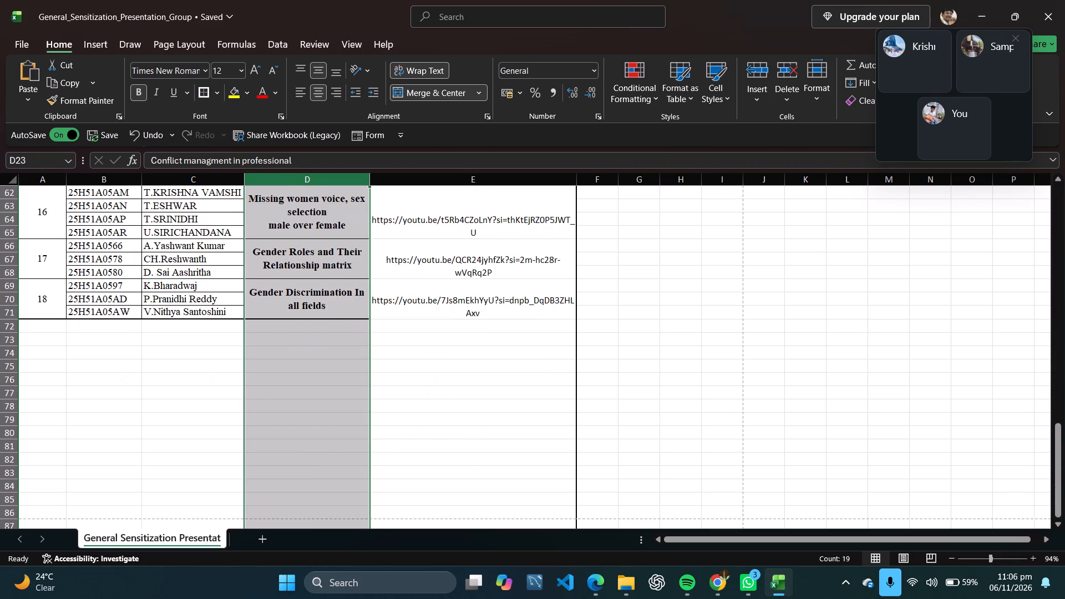
pyautogui.scroll(2, 608, 432)
pyautogui.click(623, 424)
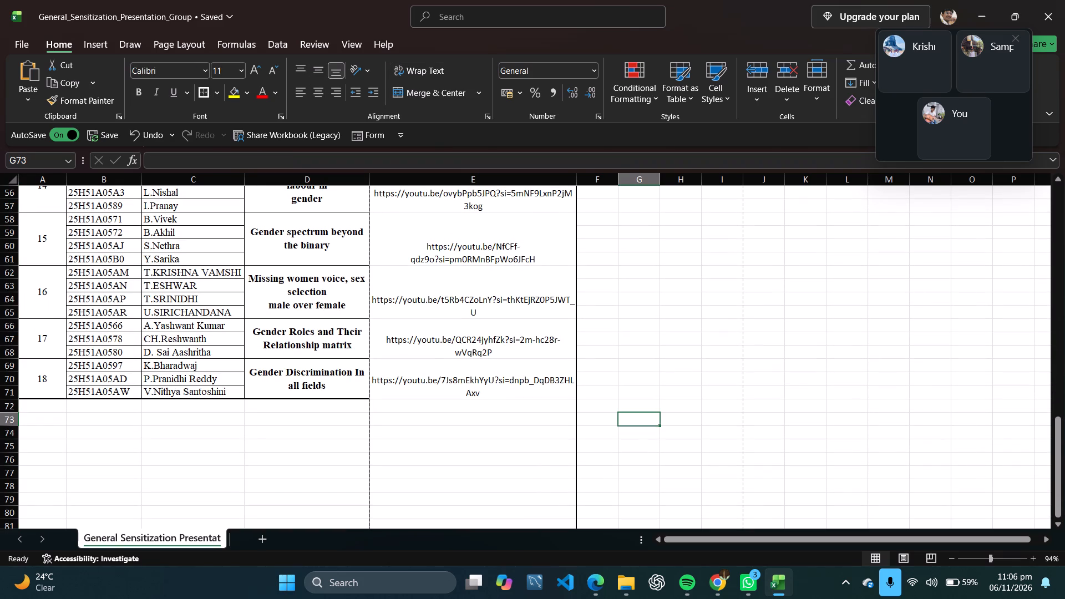
pyautogui.click(523, 395)
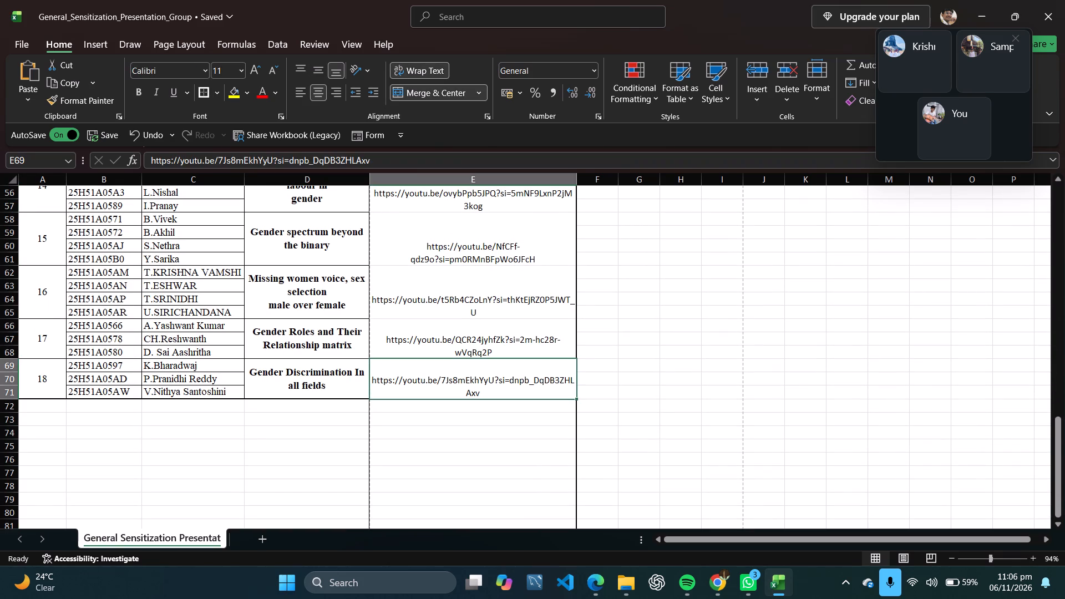
pyautogui.click(519, 179)
pyautogui.click(205, 95)
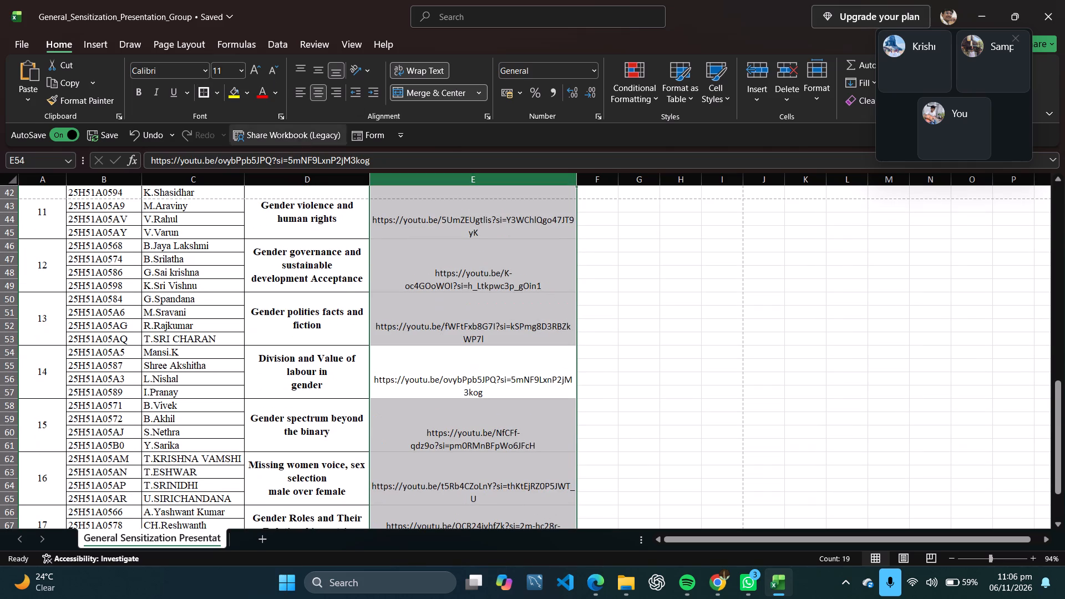
pyautogui.click(212, 88)
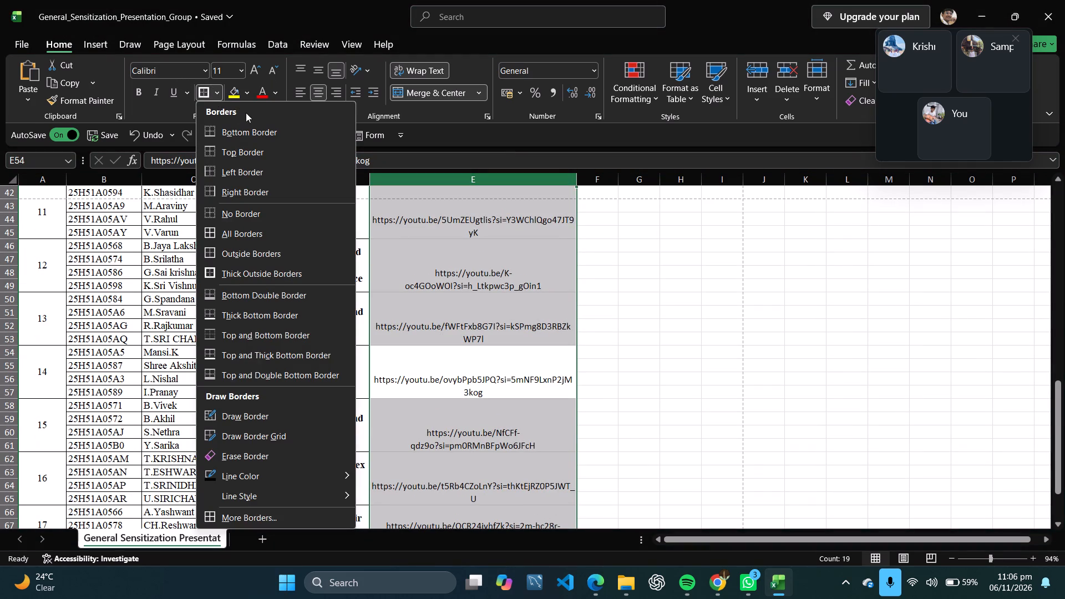
pyautogui.click(229, 211)
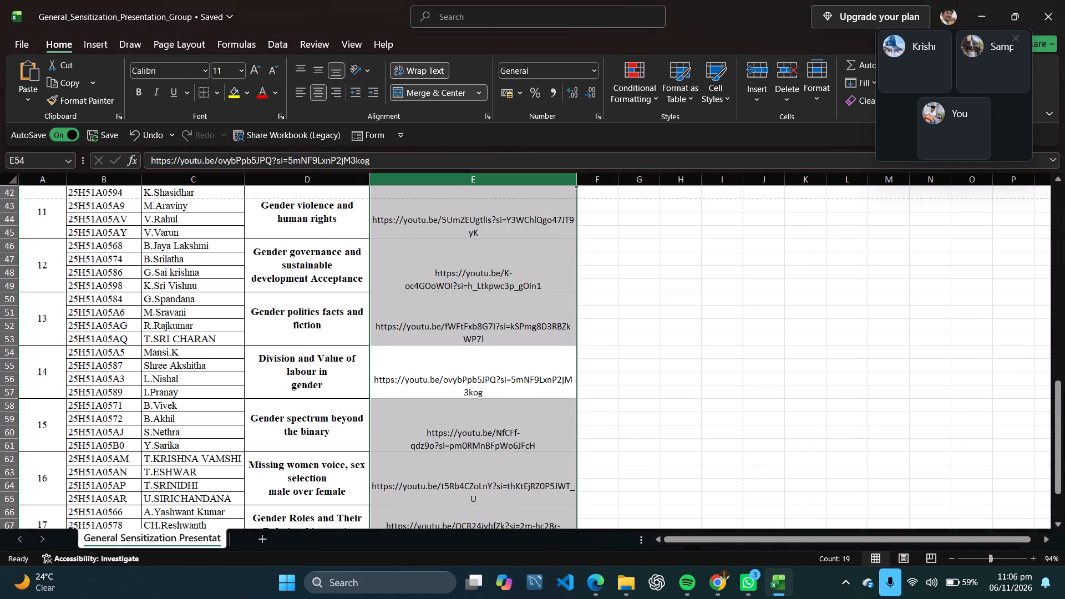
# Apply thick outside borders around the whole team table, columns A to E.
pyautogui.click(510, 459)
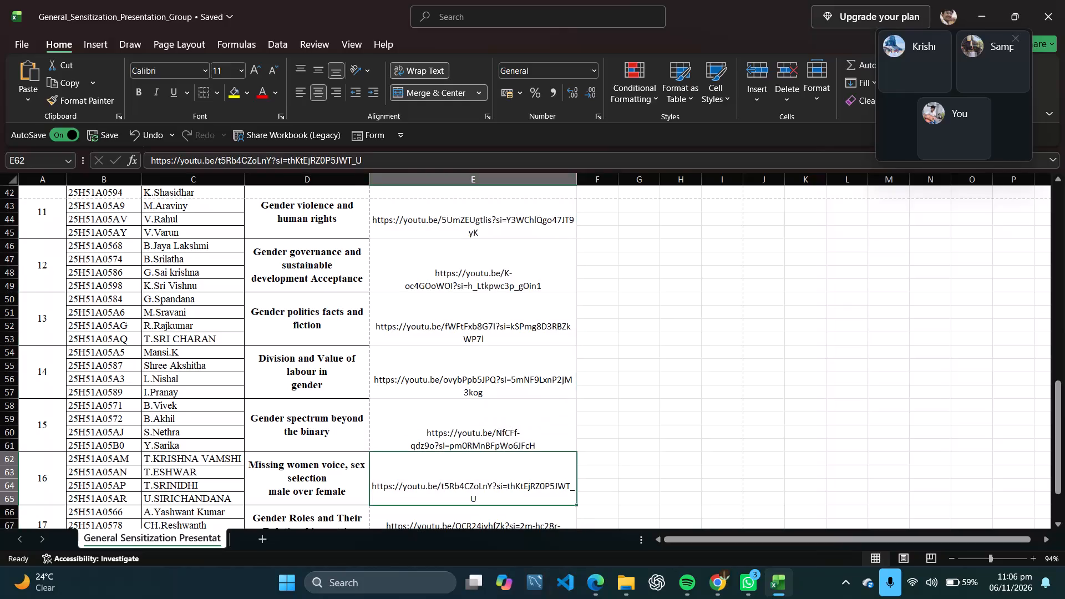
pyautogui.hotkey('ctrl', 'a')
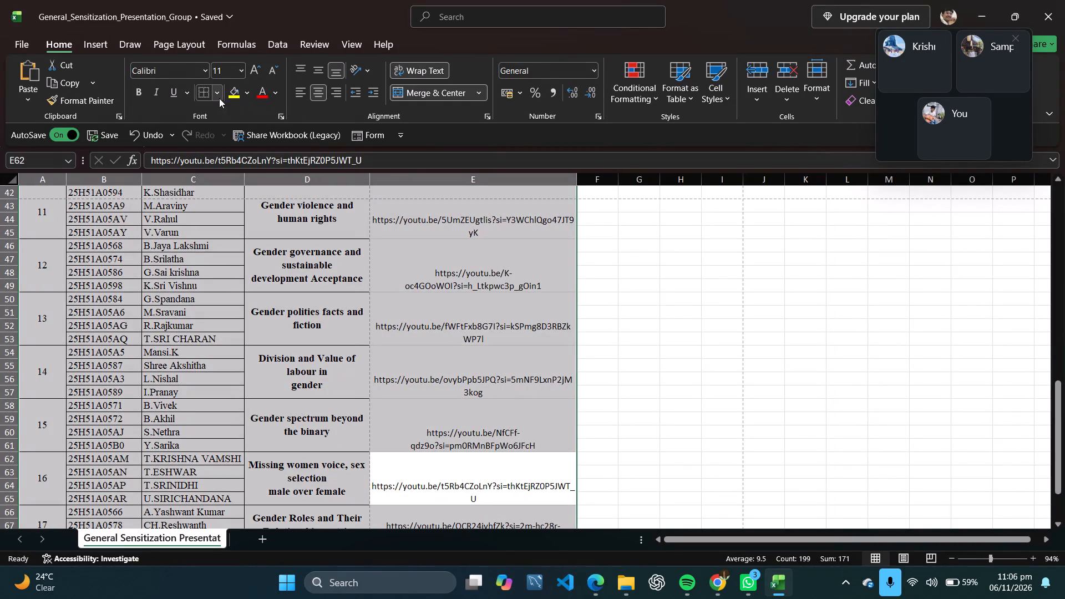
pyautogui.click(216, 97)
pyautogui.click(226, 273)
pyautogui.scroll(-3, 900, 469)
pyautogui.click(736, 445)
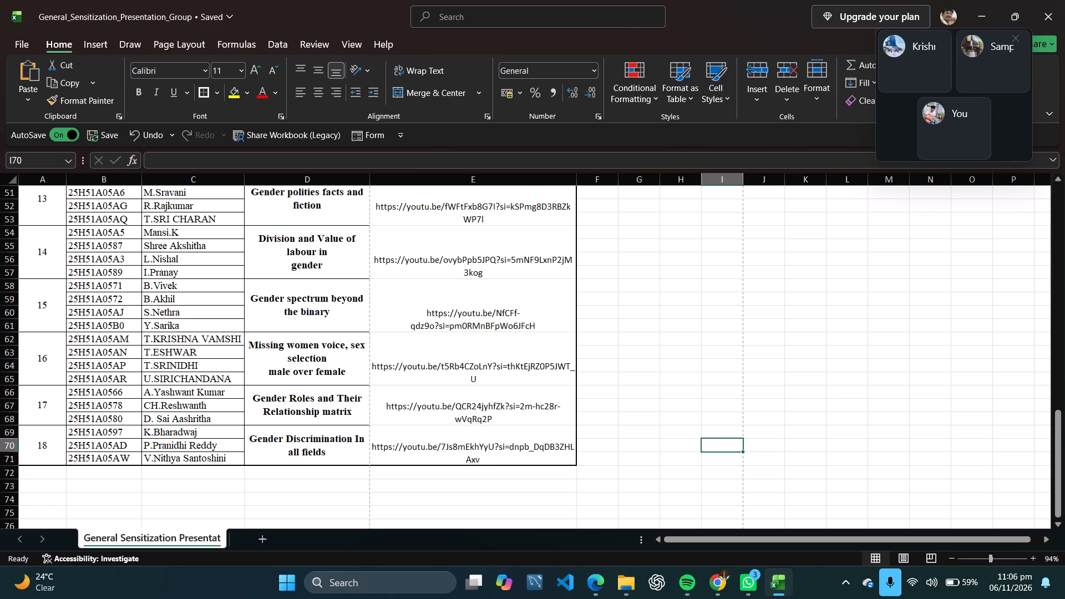
# Apply all borders to every cell of the team table, columns A to E down to row 71.
pyautogui.click(504, 454)
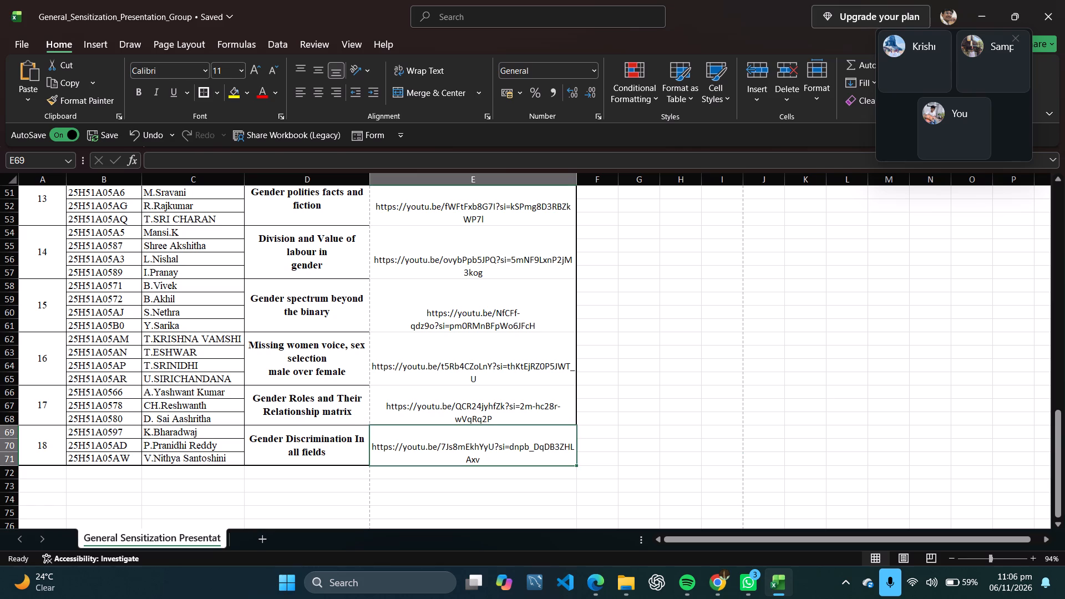
pyautogui.hotkey('ctrl', 'a')
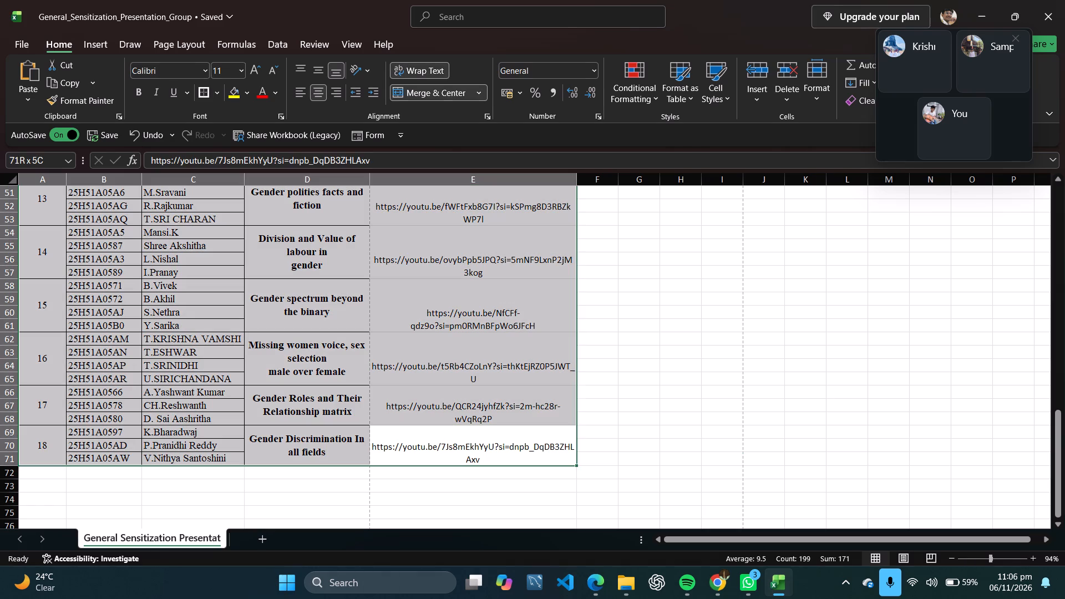
pyautogui.click(213, 95)
pyautogui.click(231, 240)
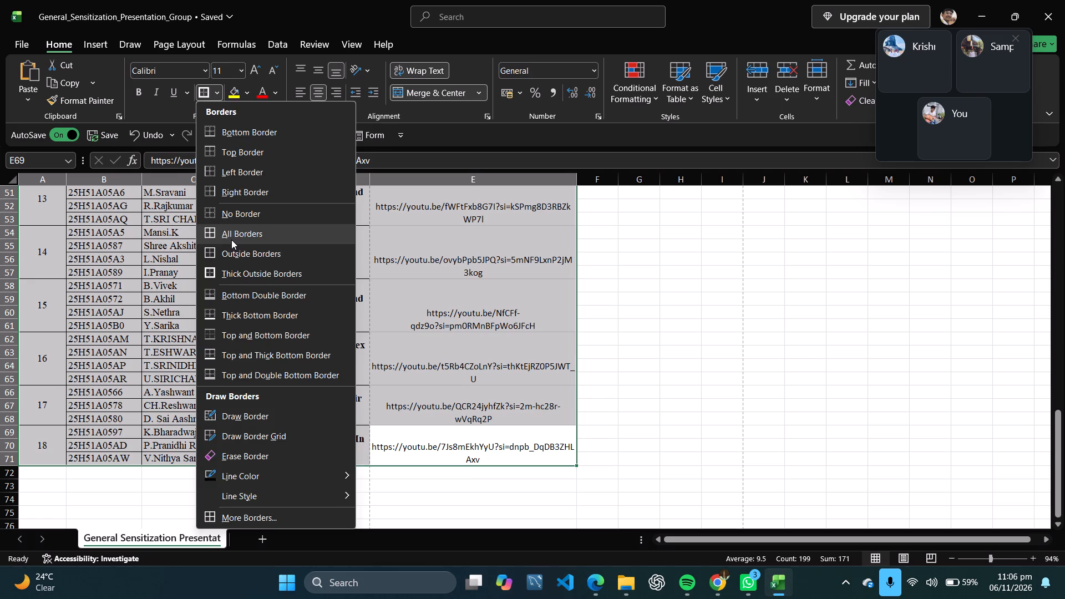
pyautogui.click(754, 451)
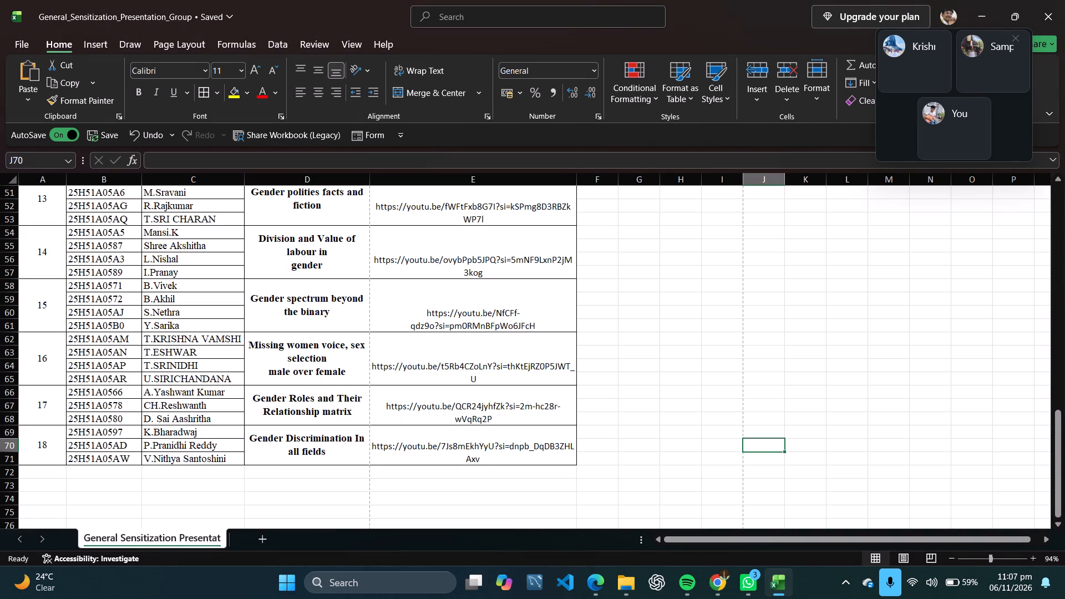
# Add thick outside borders around the whole team table, columns A to E down to row 71.
pyautogui.click(518, 459)
pyautogui.hotkey('ctrl', 'a')
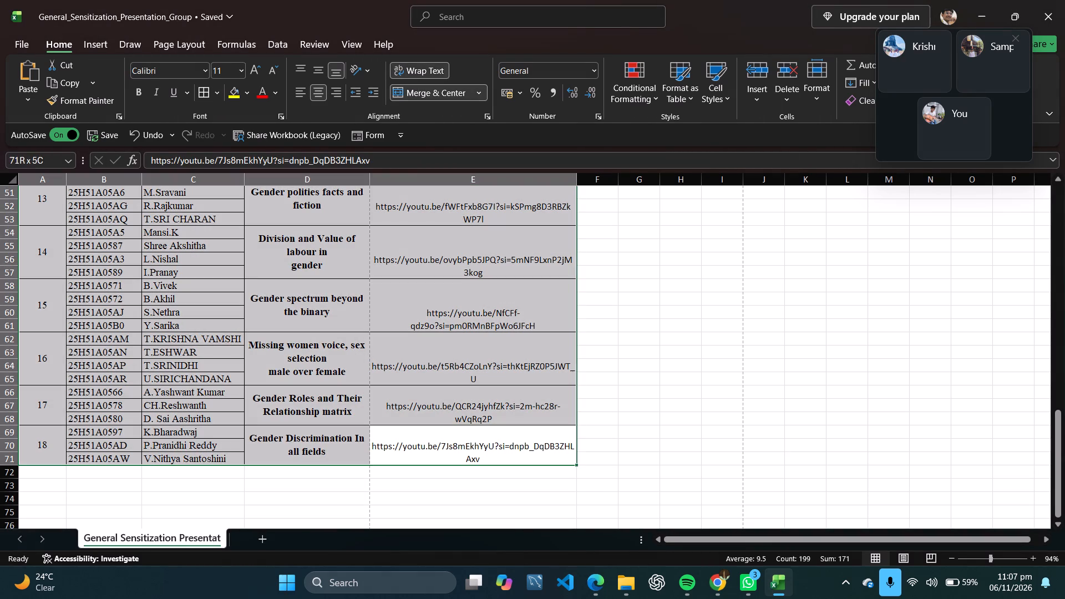
pyautogui.click(211, 93)
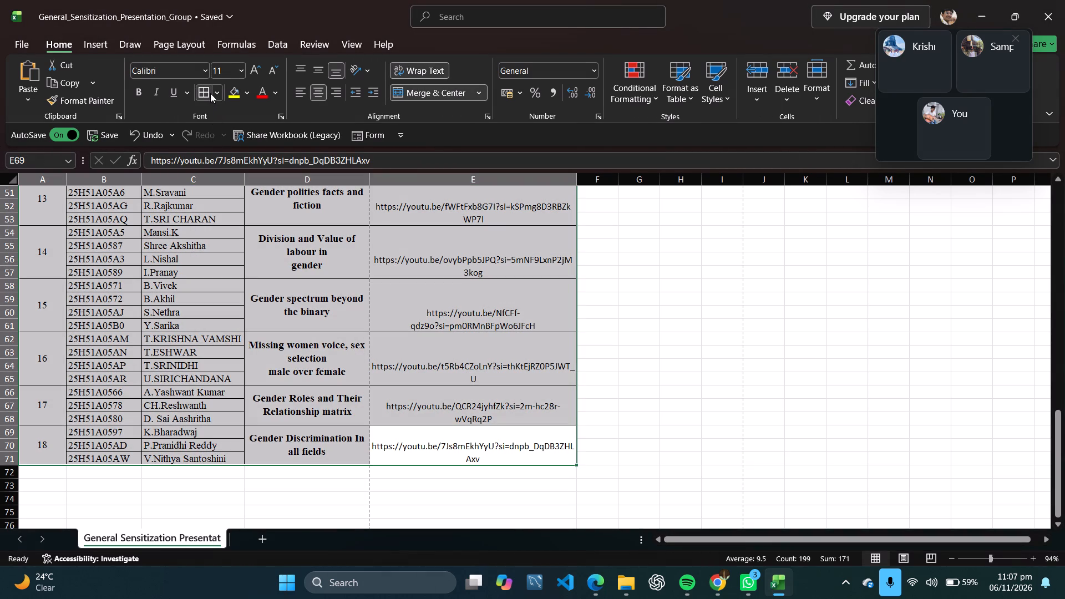
pyautogui.click(215, 90)
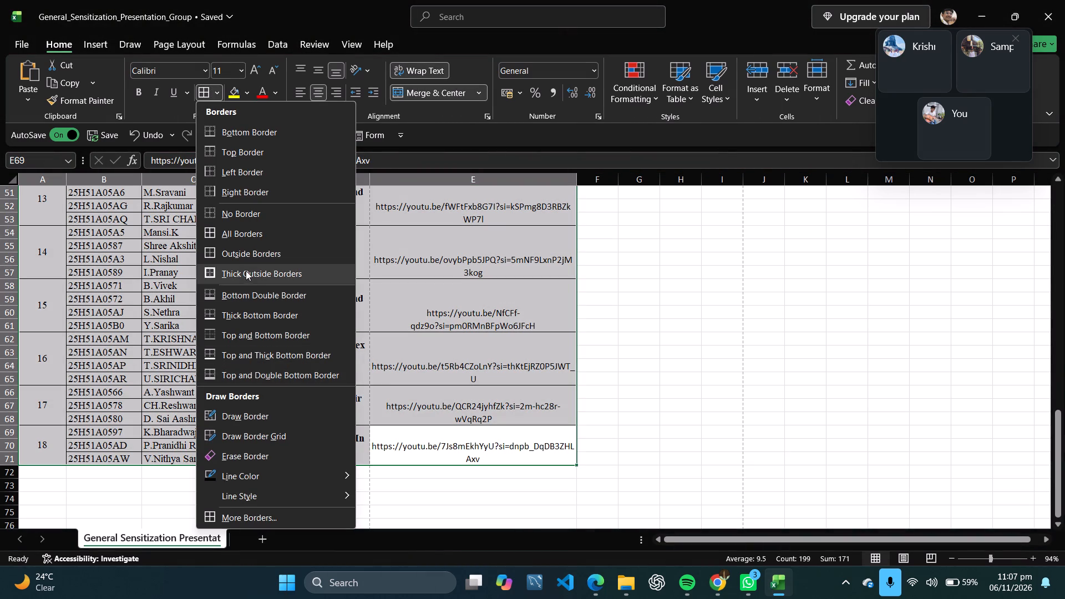
pyautogui.click(246, 270)
pyautogui.click(736, 432)
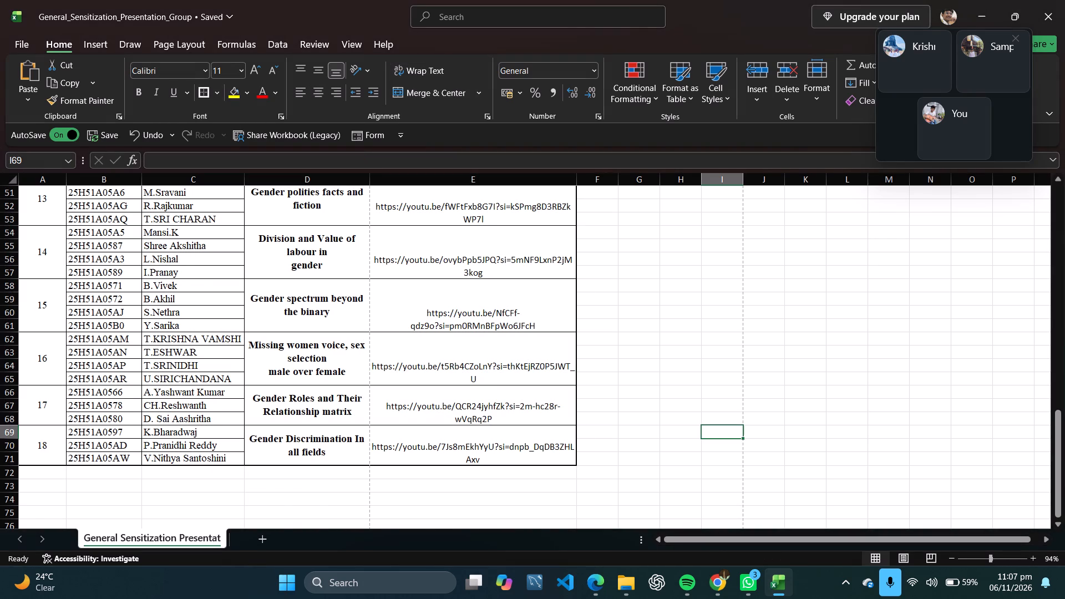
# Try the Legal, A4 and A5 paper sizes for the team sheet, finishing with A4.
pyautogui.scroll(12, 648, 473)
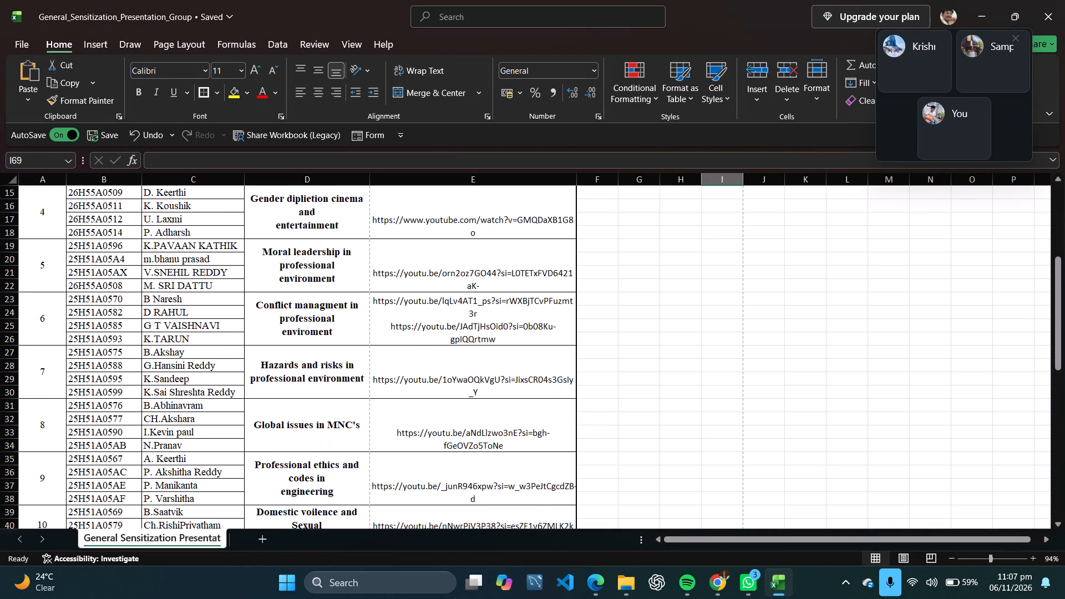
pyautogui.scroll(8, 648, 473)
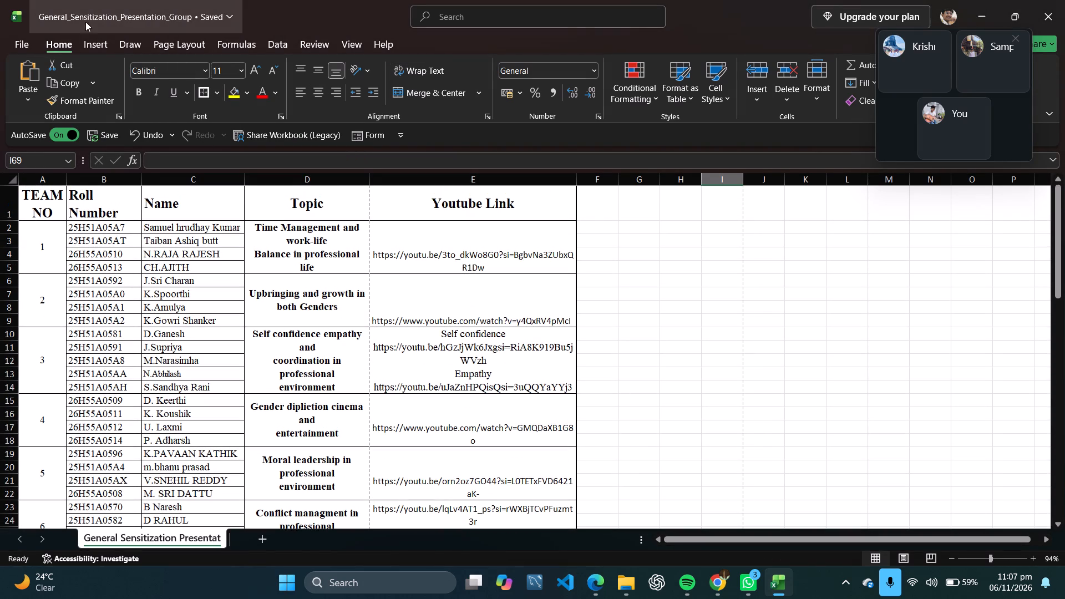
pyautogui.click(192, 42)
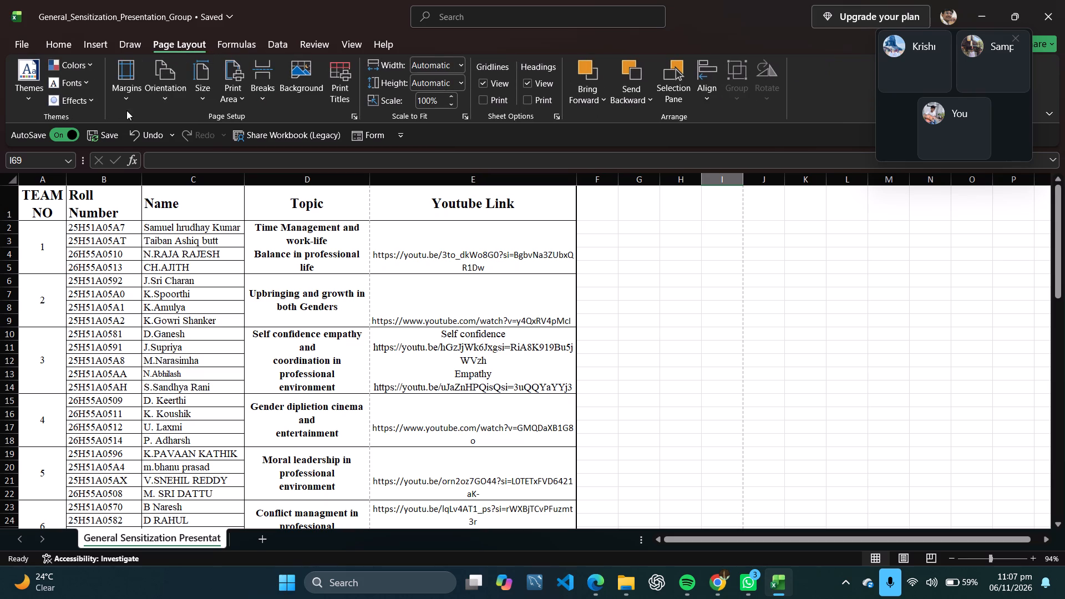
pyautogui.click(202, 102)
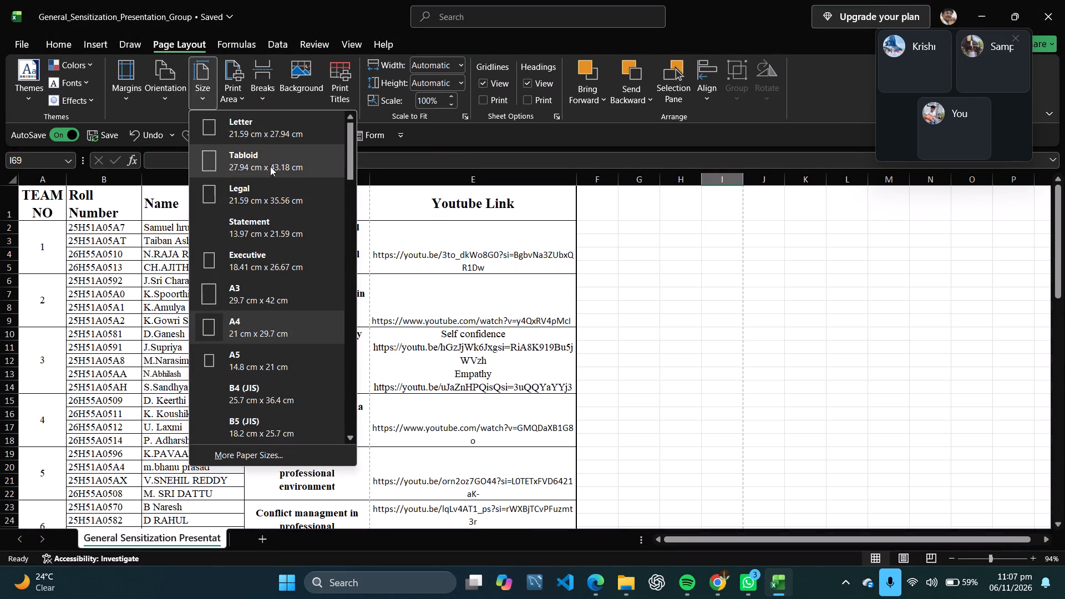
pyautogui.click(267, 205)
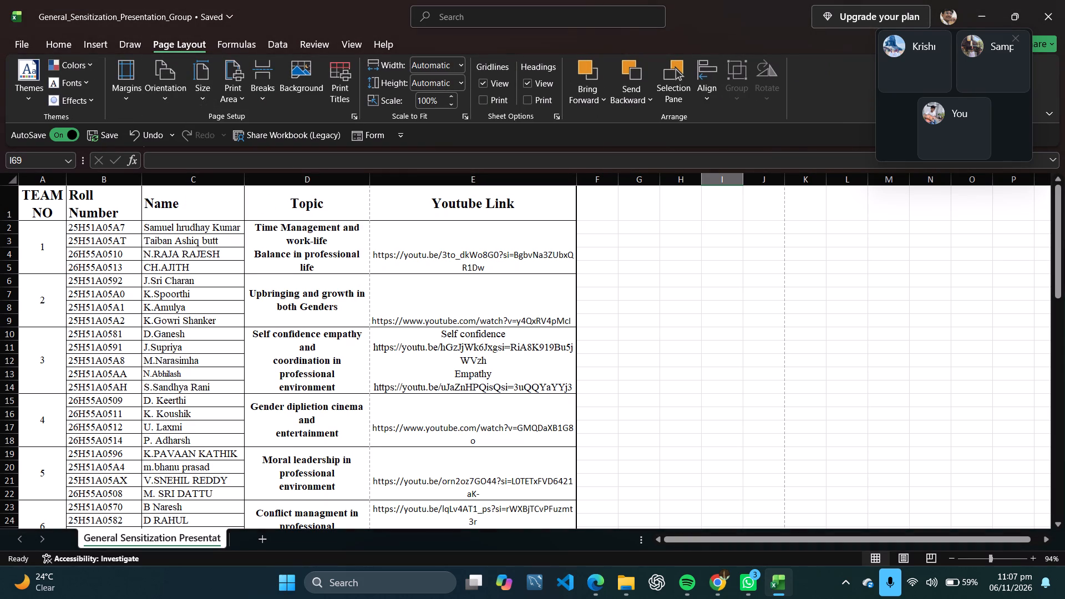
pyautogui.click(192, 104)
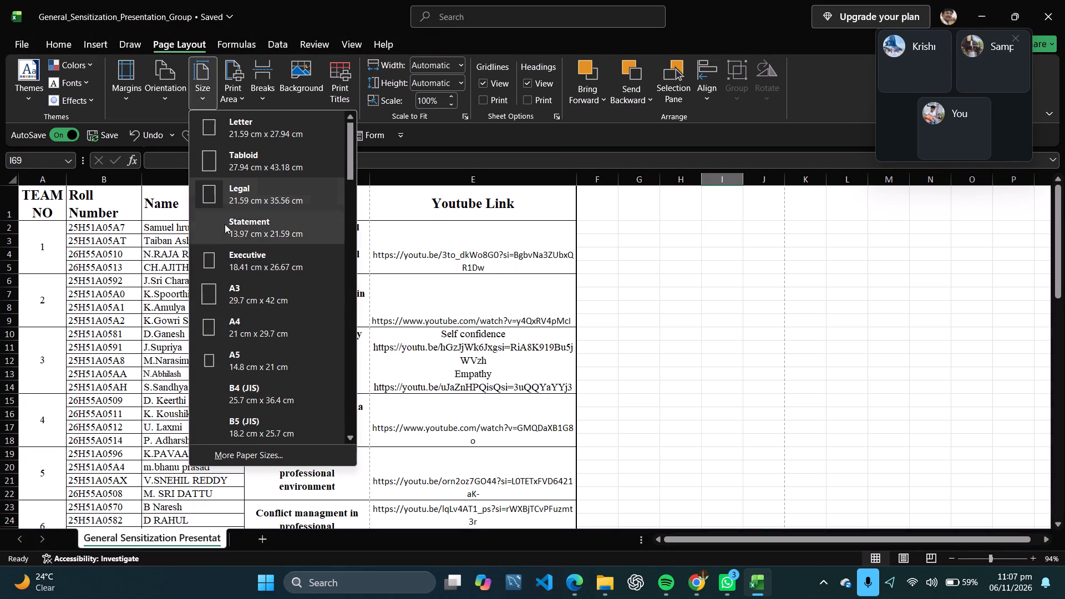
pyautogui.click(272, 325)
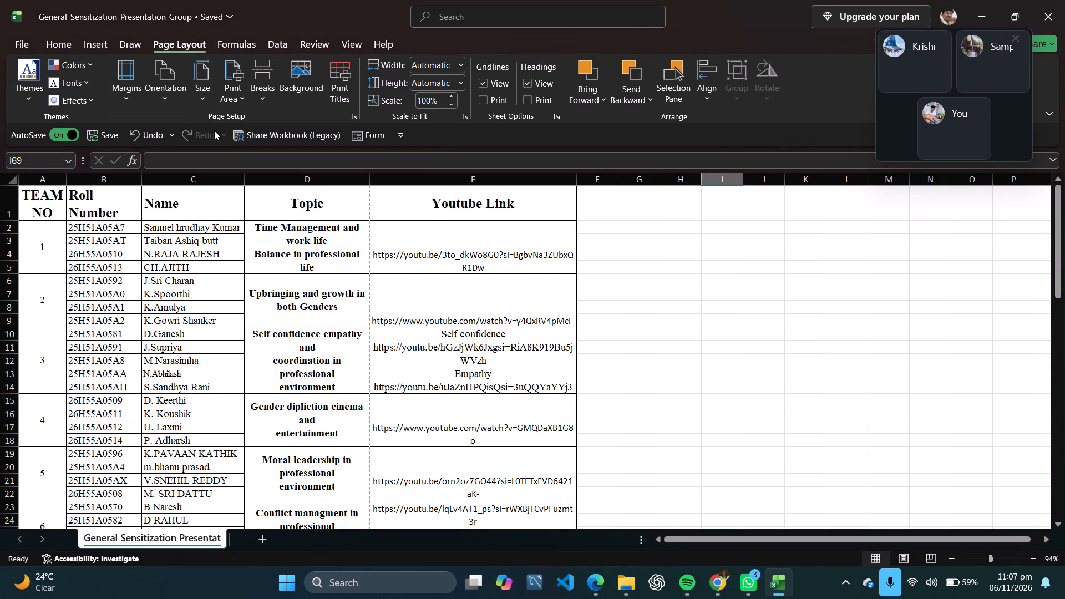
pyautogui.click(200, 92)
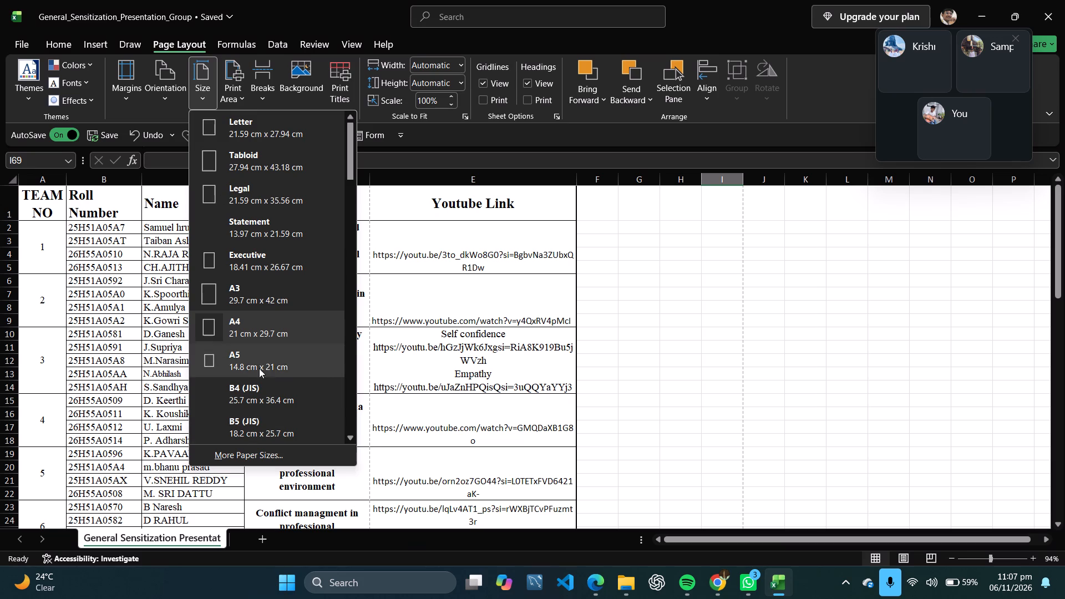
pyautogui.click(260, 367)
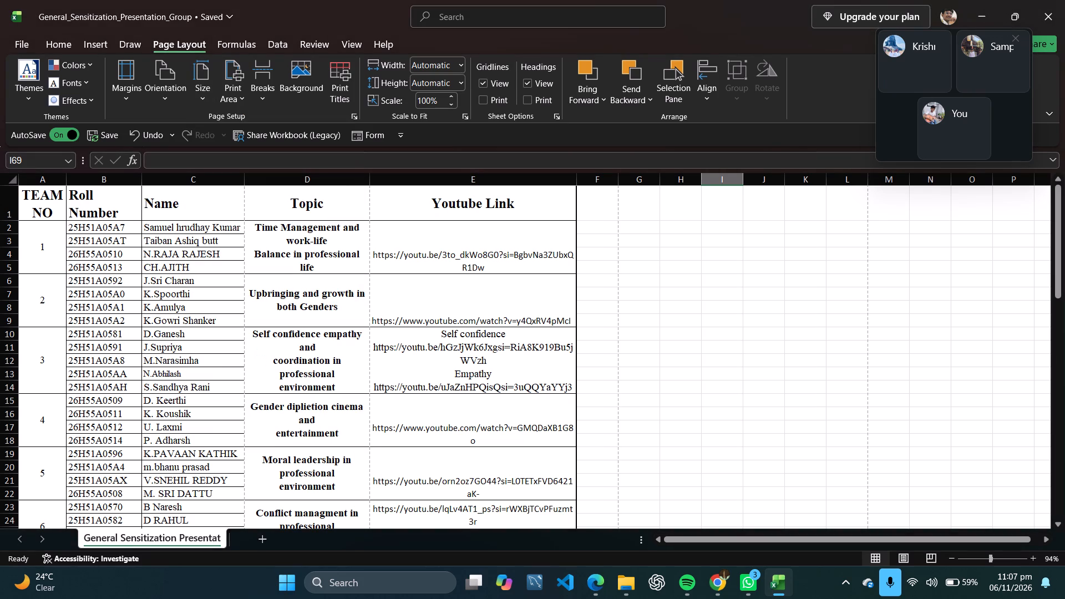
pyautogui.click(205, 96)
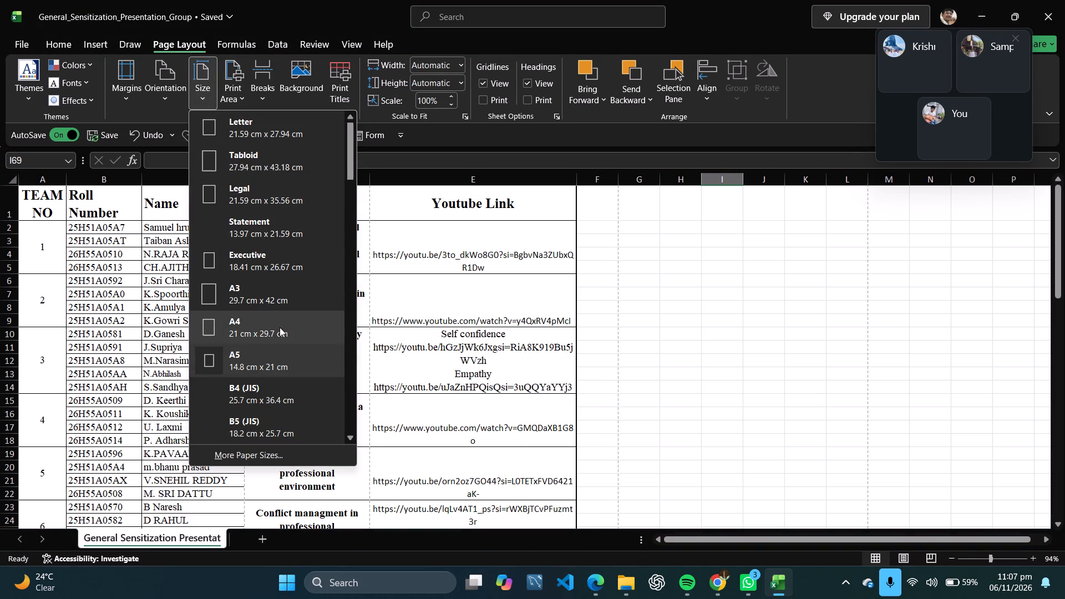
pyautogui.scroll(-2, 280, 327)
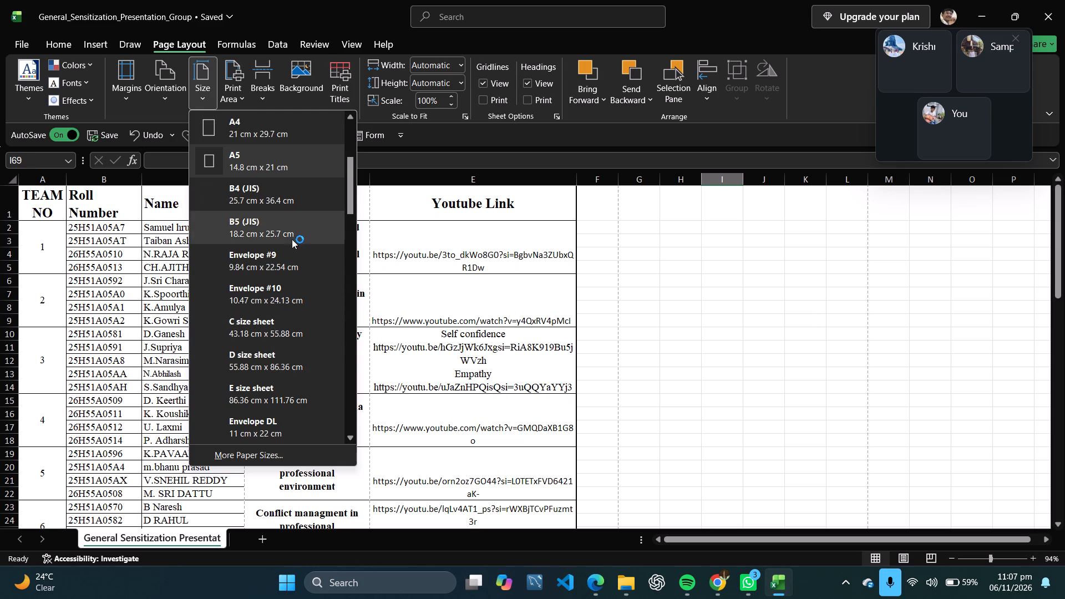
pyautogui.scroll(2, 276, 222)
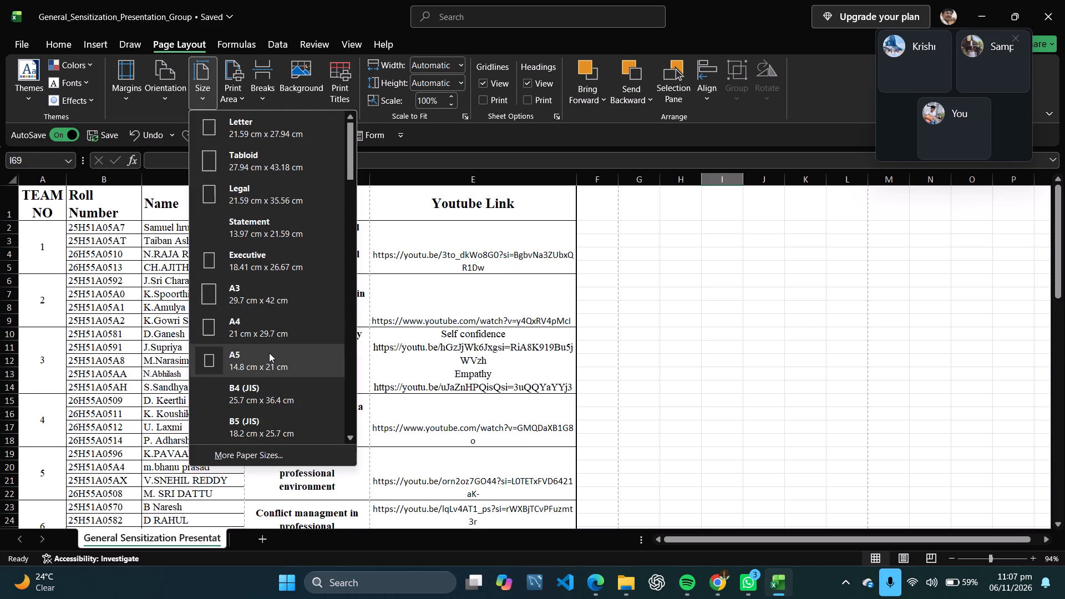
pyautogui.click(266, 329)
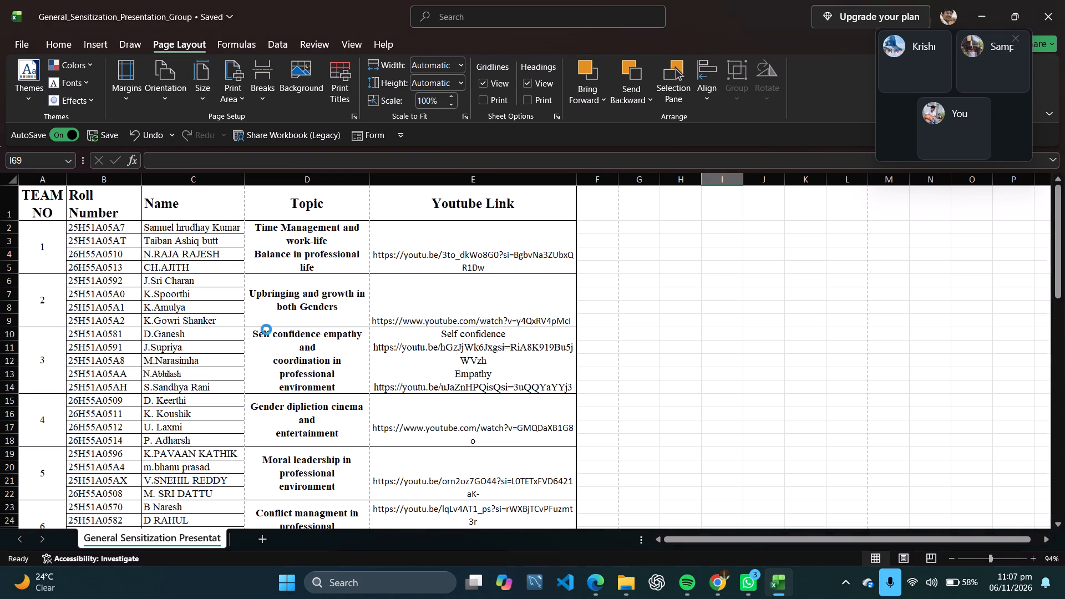
# Set the sheet's paper size to A3, 29.7 cm x 42 cm.
pyautogui.click(207, 99)
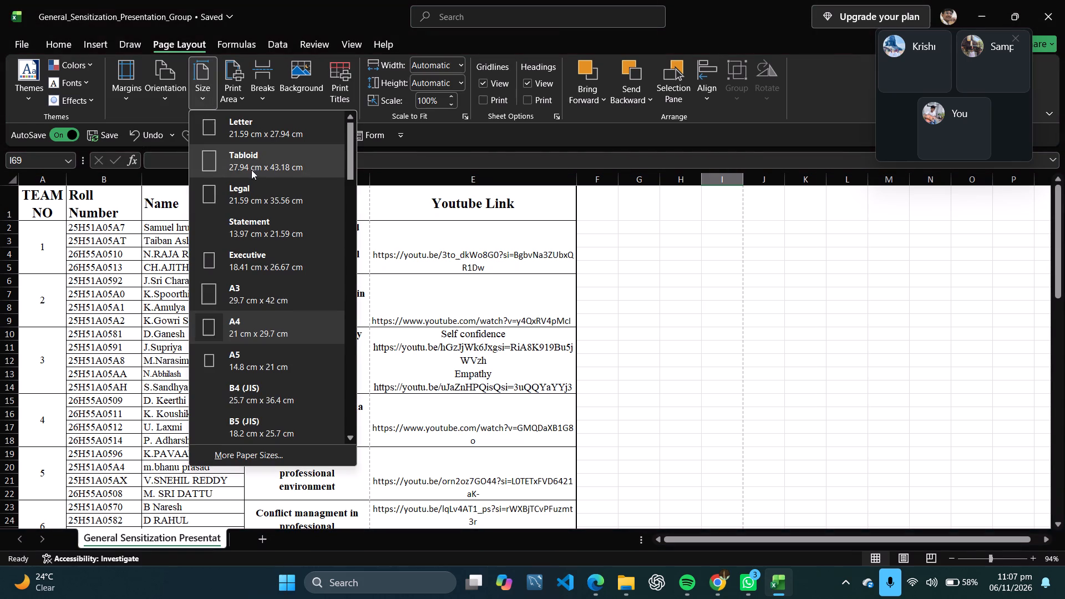
pyautogui.click(283, 290)
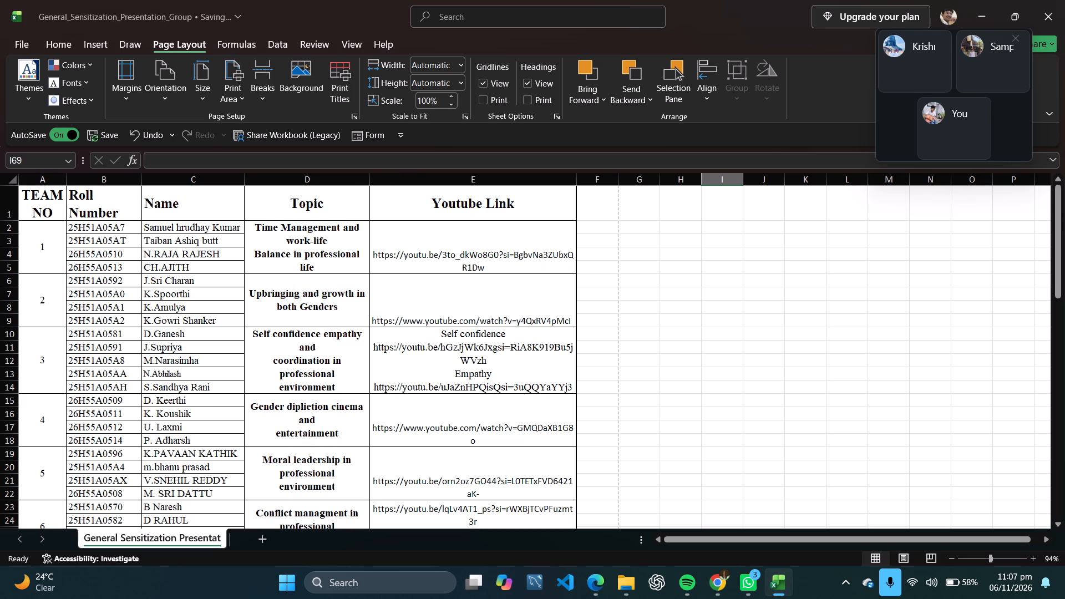
# Centre all the headings in header row 1 horizontally, including Roll Number and Name.
pyautogui.scroll(-16, 326, 220)
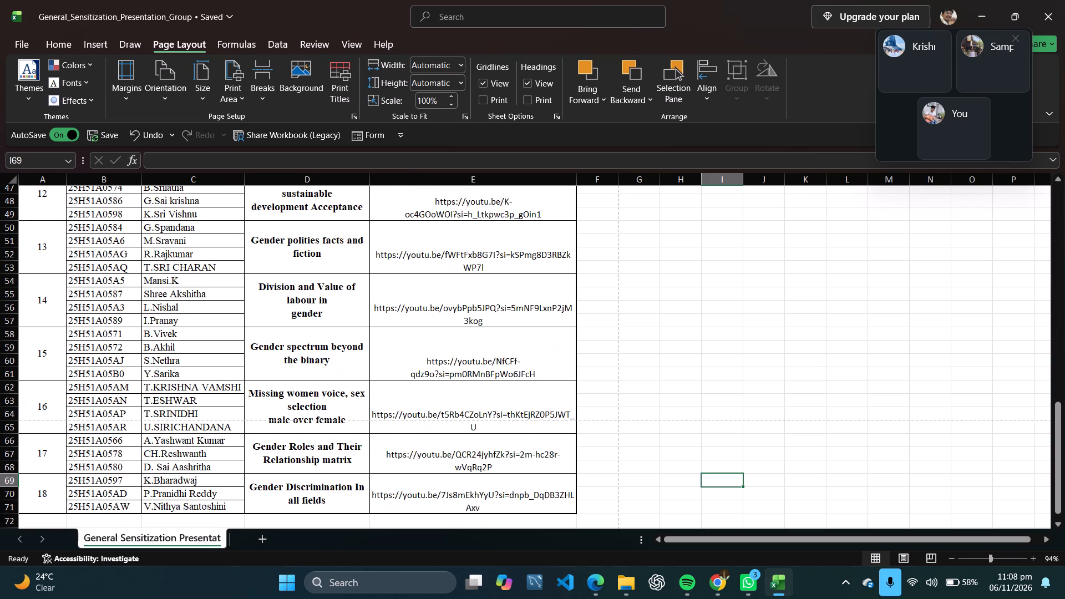
pyautogui.scroll(-1, 318, 238)
pyautogui.scroll(4, 116, 430)
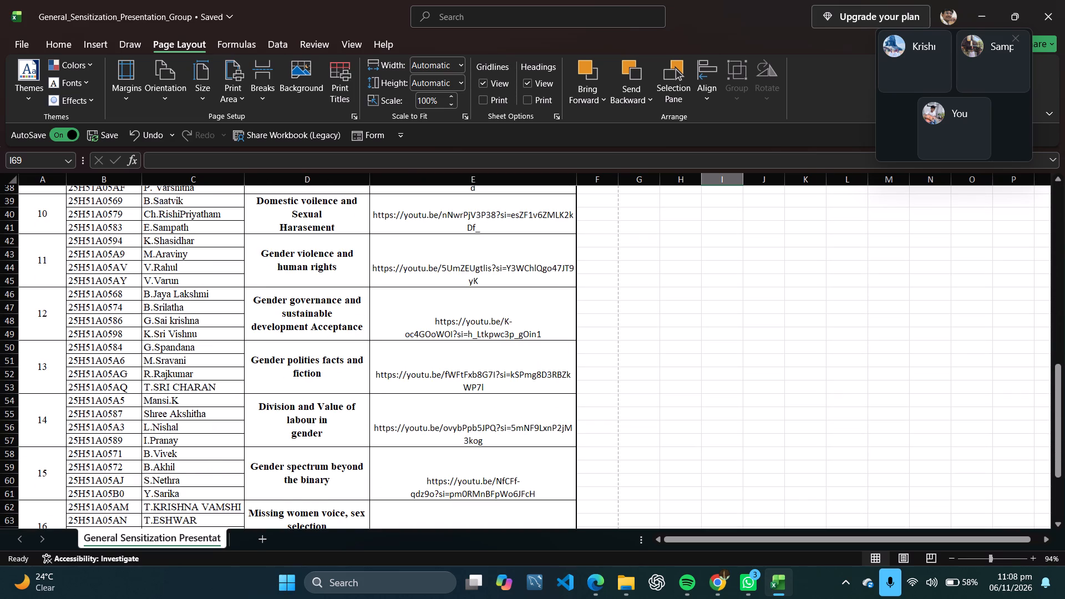
pyautogui.scroll(9, 122, 375)
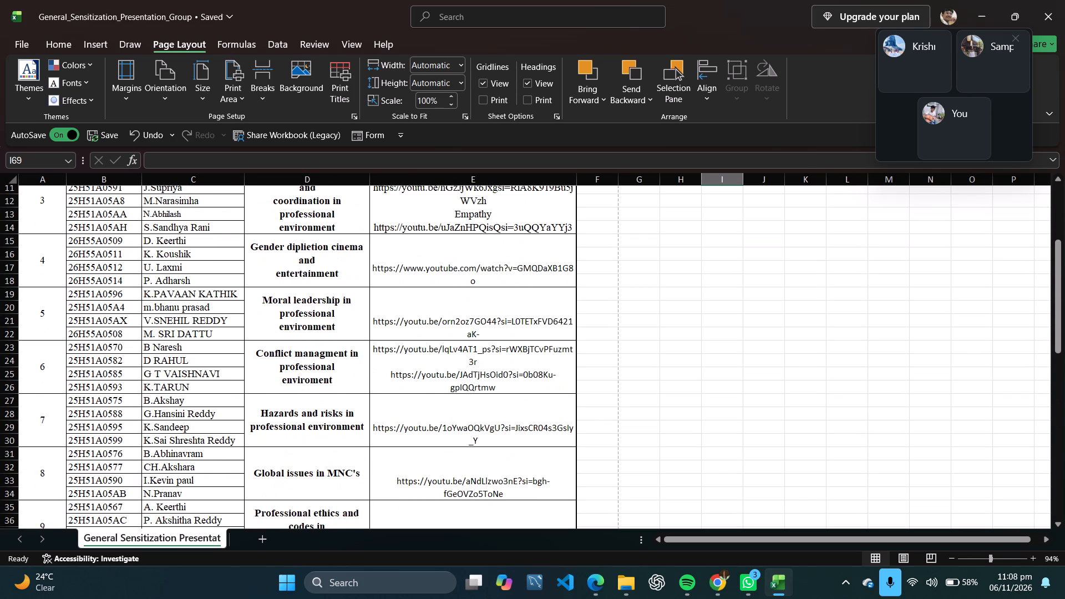
pyautogui.scroll(5, 122, 375)
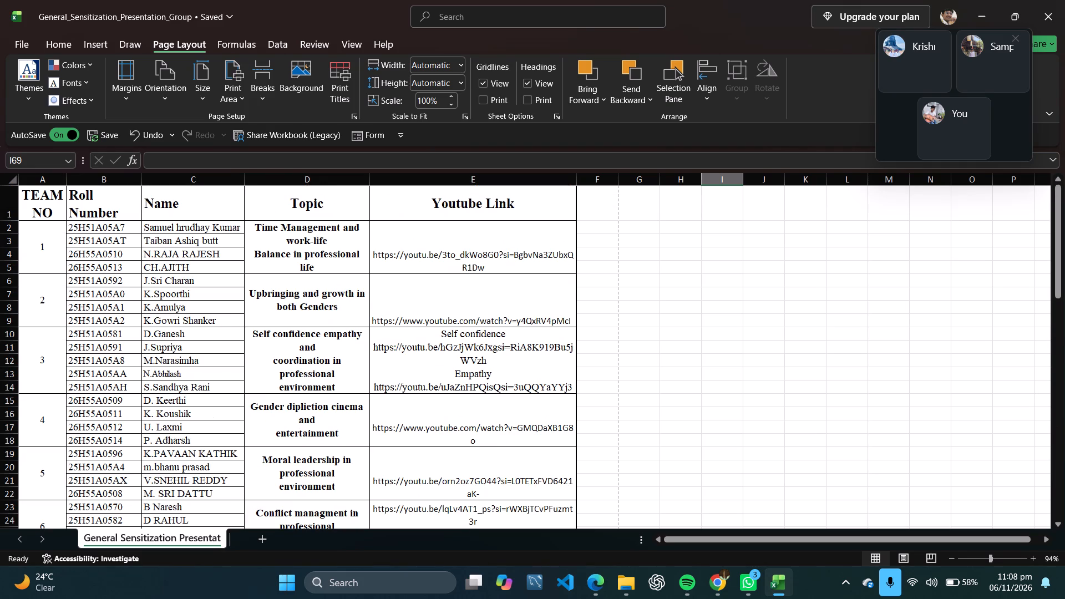
pyautogui.click(9, 208)
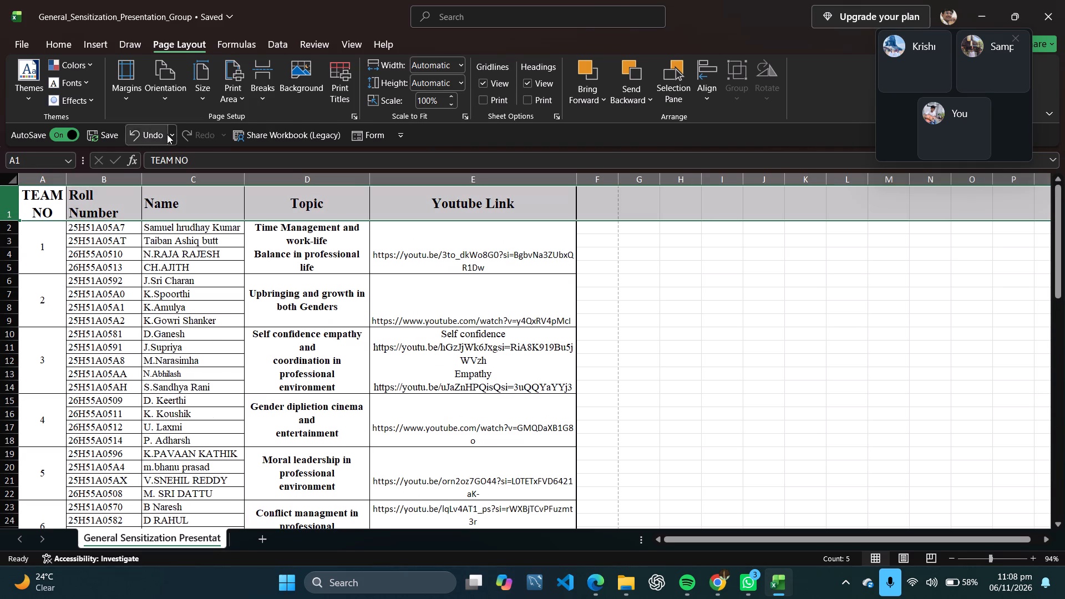
pyautogui.click(70, 42)
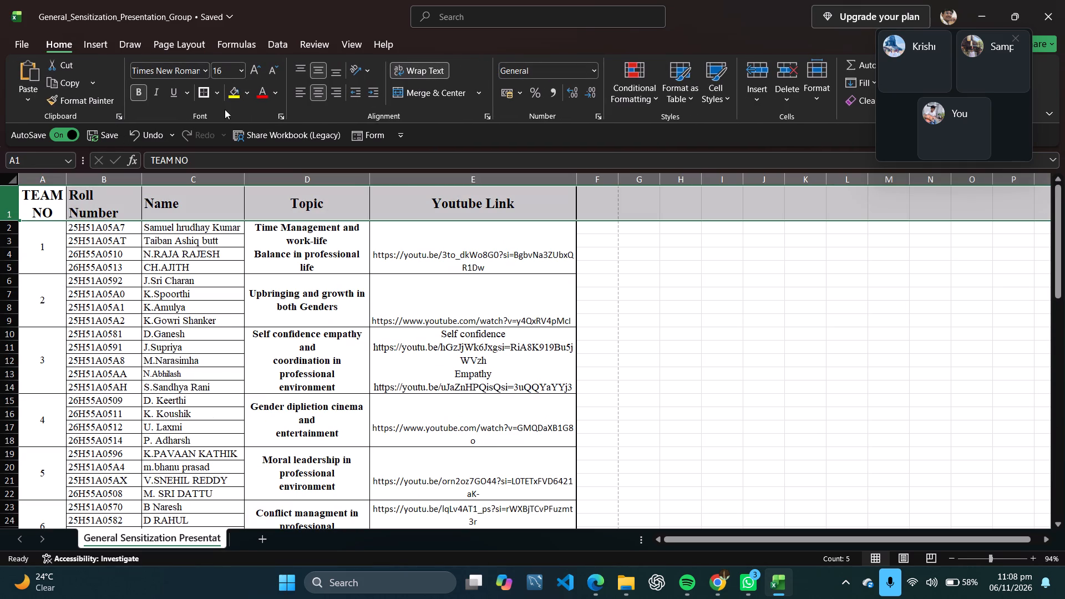
pyautogui.click(319, 92)
pyautogui.click(319, 92)
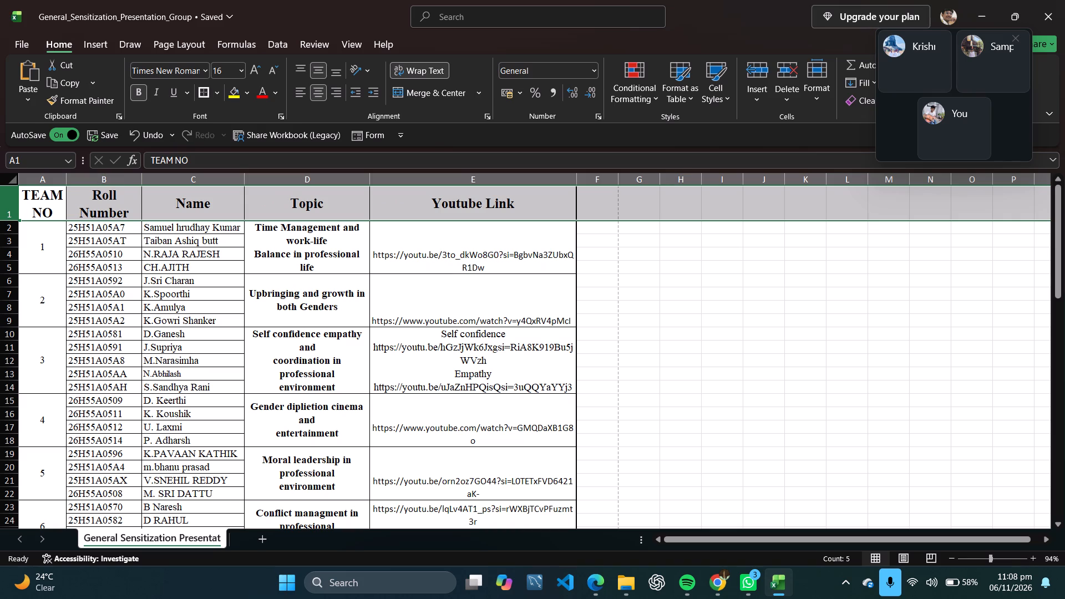
# Narrow the Roll Number column B as far as possible while every roll number still fits on one line.
pyautogui.moveTo(143, 177); pyautogui.dragTo(131, 175)
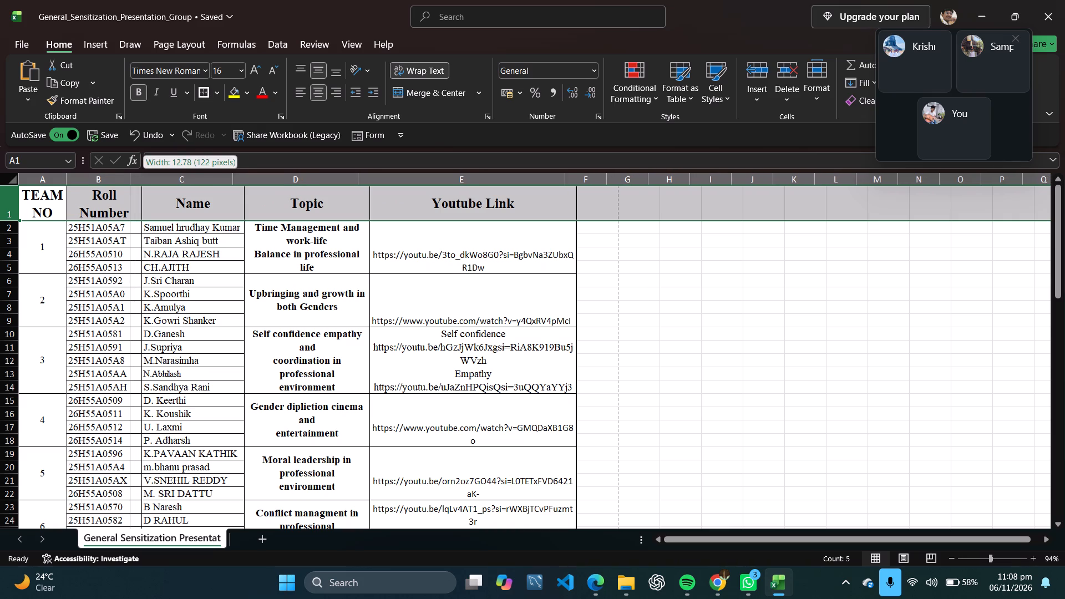
pyautogui.moveTo(131, 175); pyautogui.dragTo(131, 174)
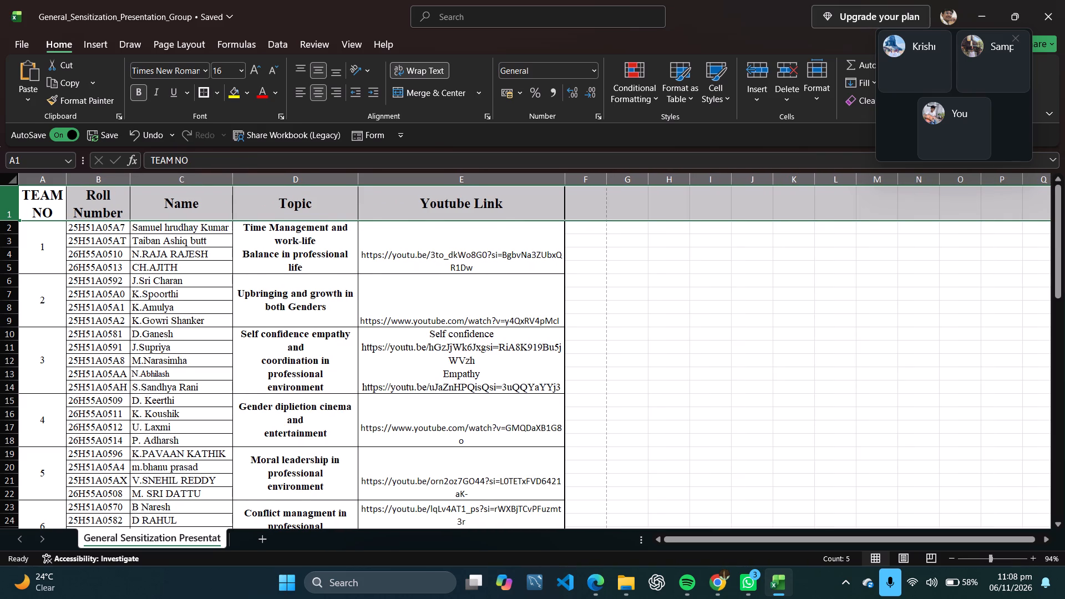
pyautogui.scroll(-19, 155, 302)
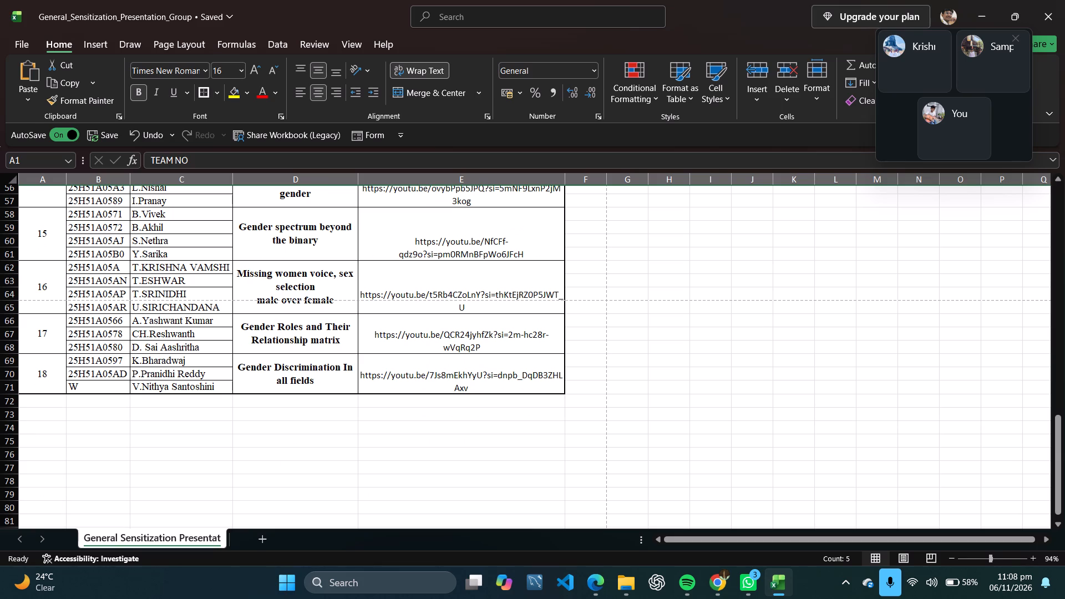
pyautogui.click(114, 389)
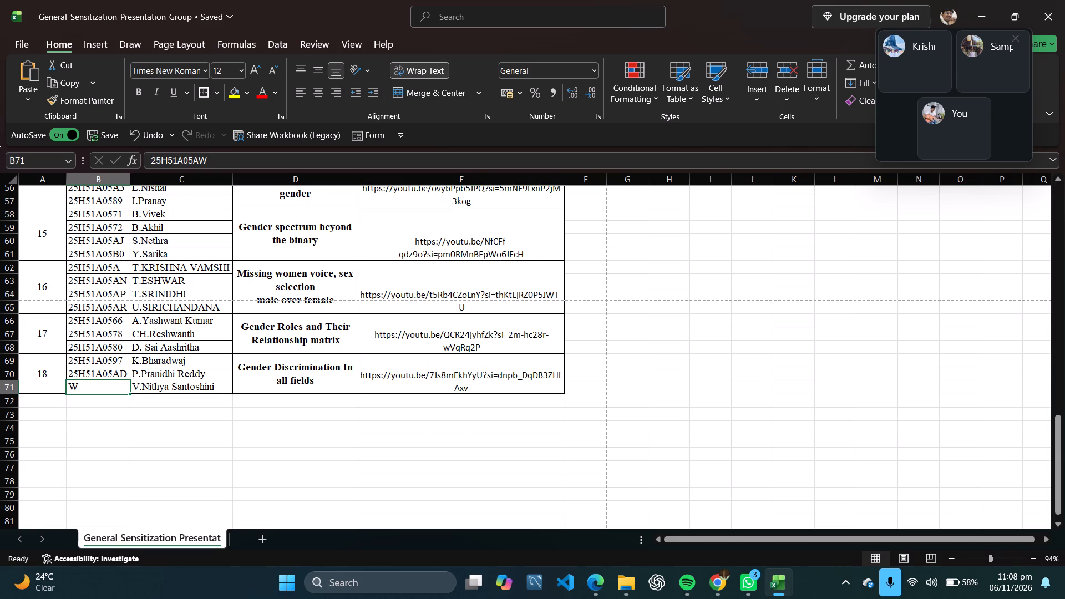
pyautogui.click(128, 176)
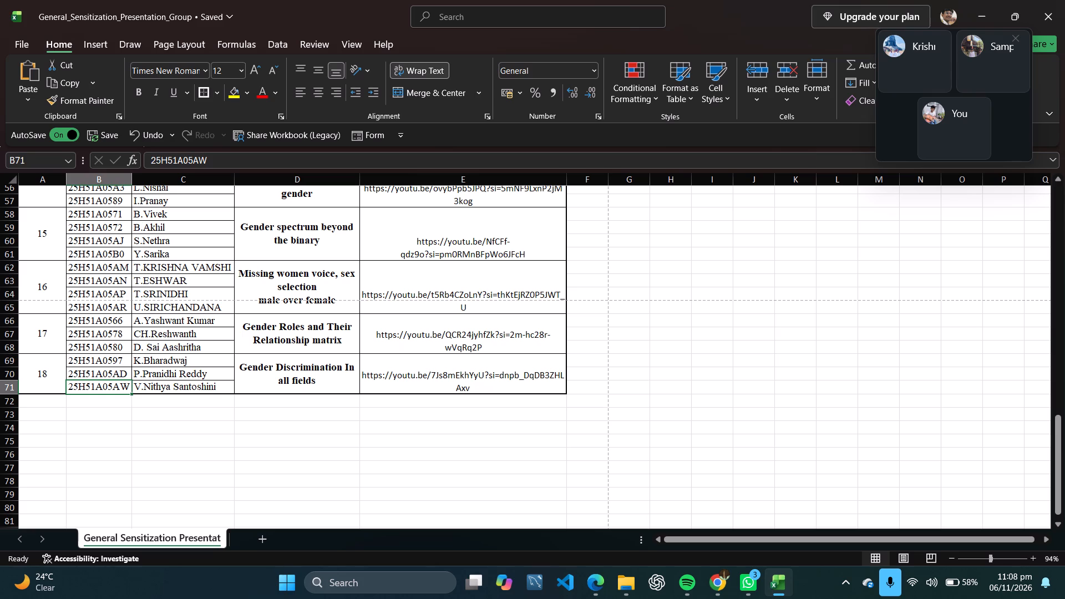
# Widen the Topic column D slightly and the Youtube Link column E enough for each link to fit on one line.
pyautogui.click(346, 184)
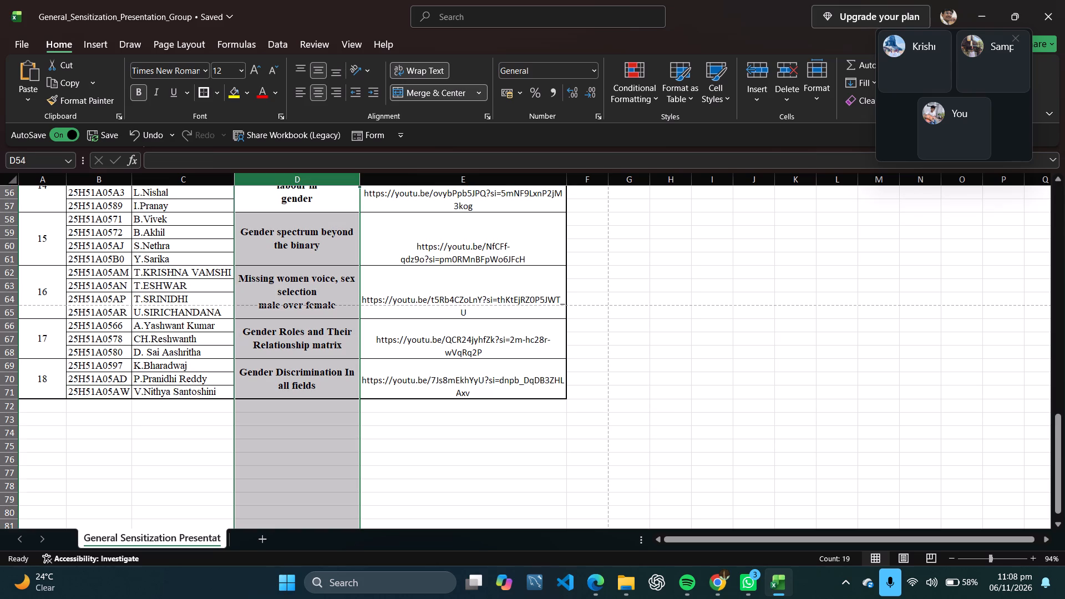
pyautogui.click(361, 179)
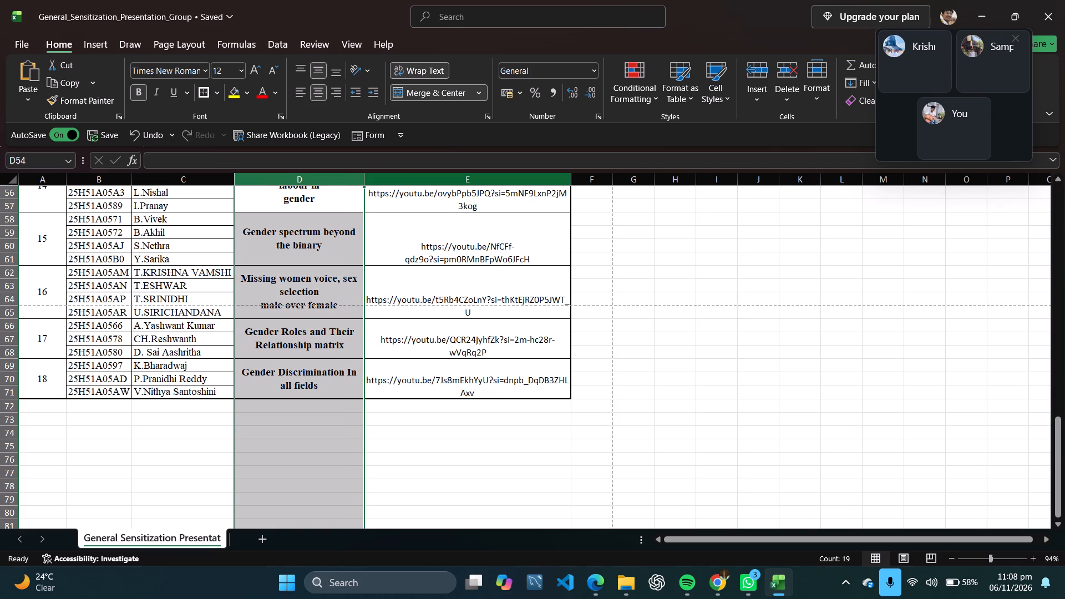
pyautogui.moveTo(570, 181); pyautogui.dragTo(571, 179)
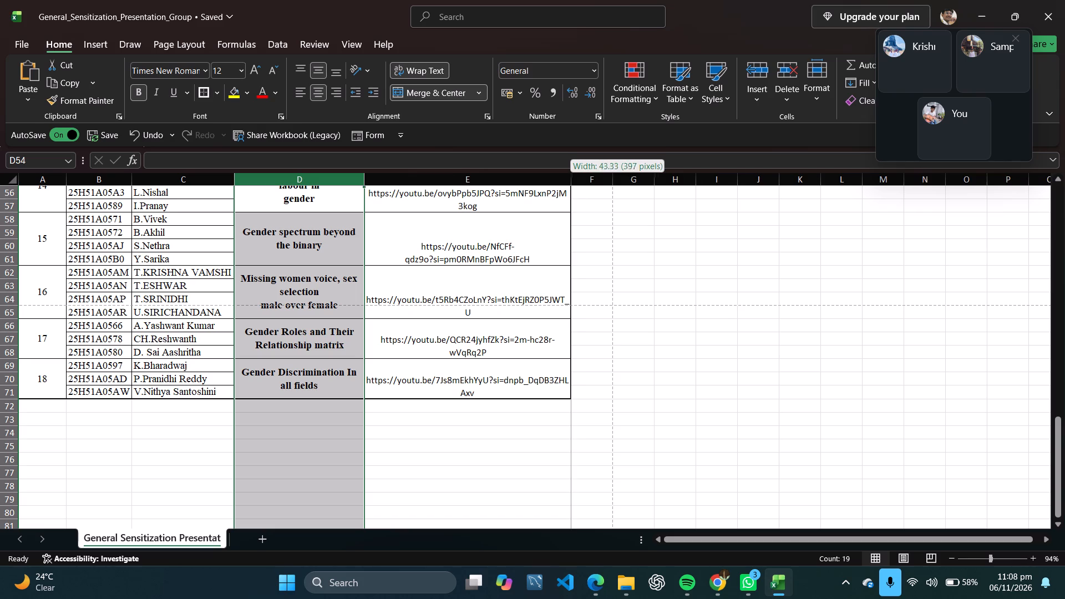
pyautogui.moveTo(571, 179); pyautogui.dragTo(613, 180)
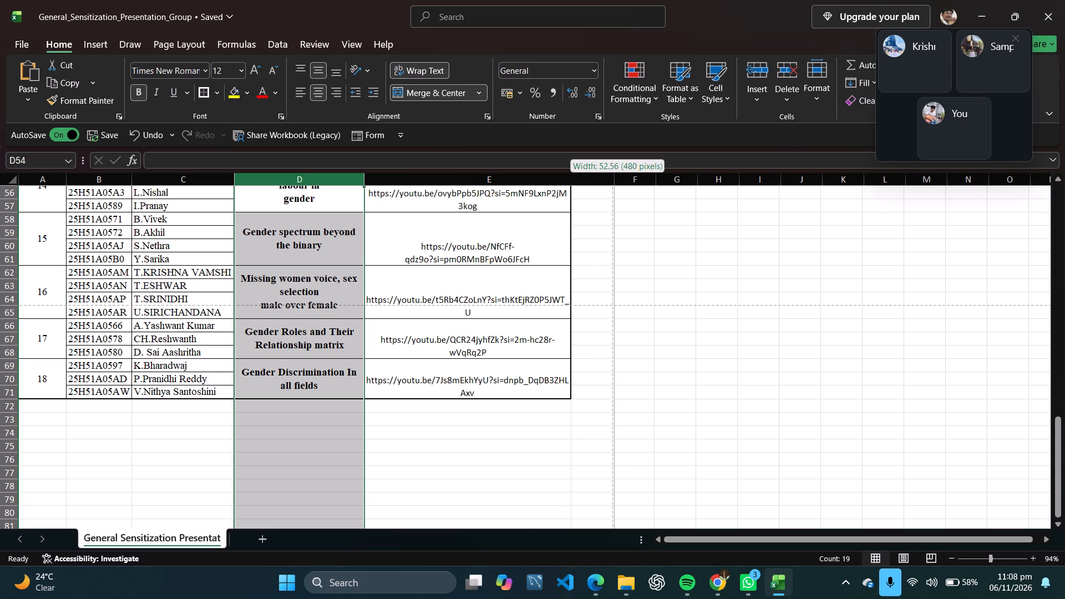
pyautogui.moveTo(613, 180); pyautogui.dragTo(610, 179)
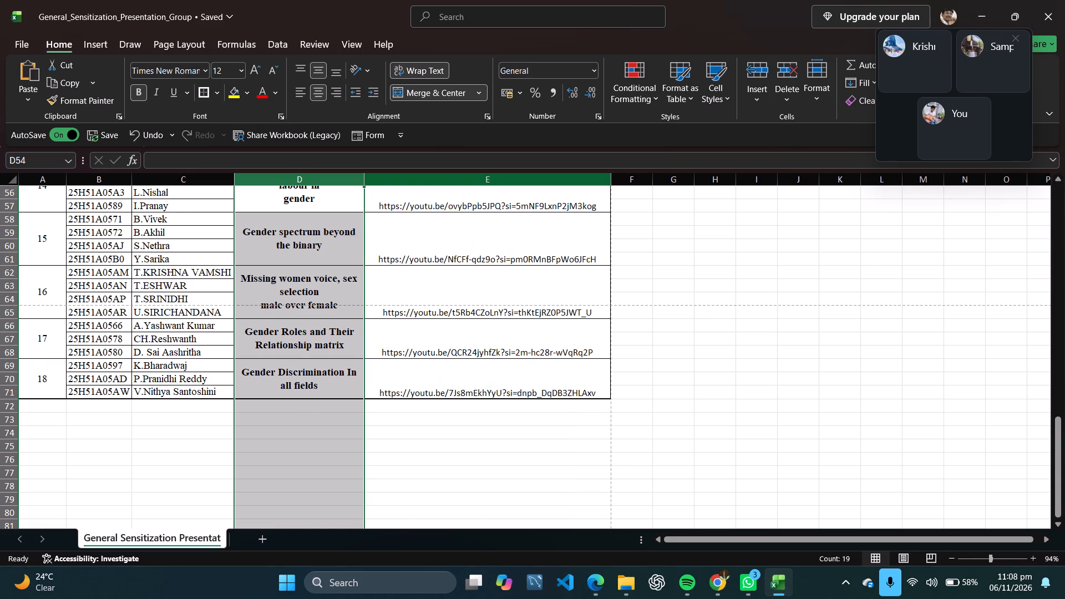
# Widen the Topic column D a little more and slightly narrow the Youtube Link column E, keeping each link on one line.
pyautogui.scroll(7, 522, 345)
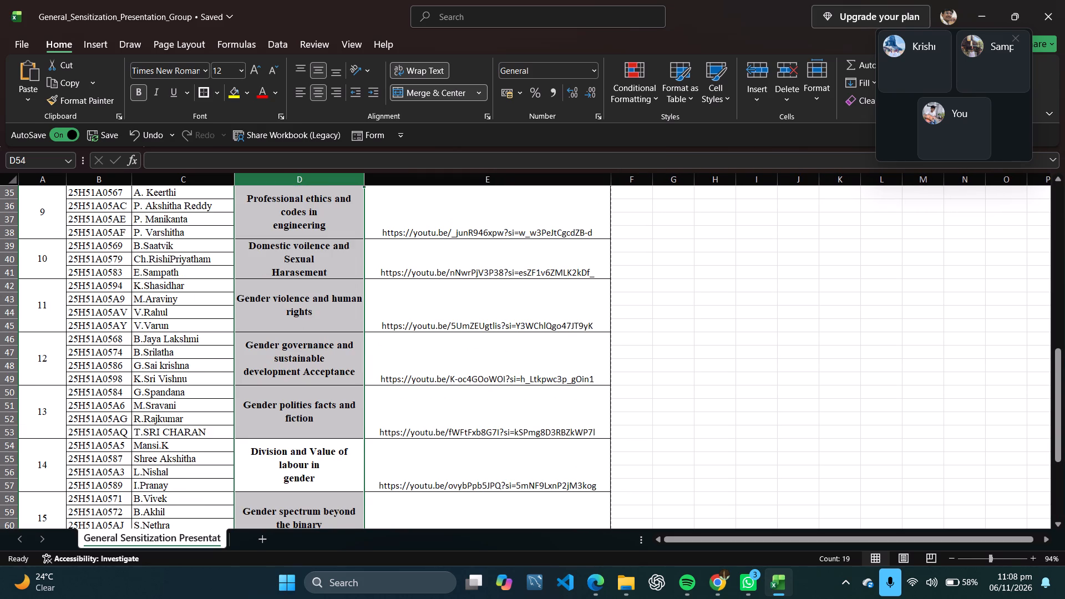
pyautogui.moveTo(365, 182); pyautogui.dragTo(377, 178)
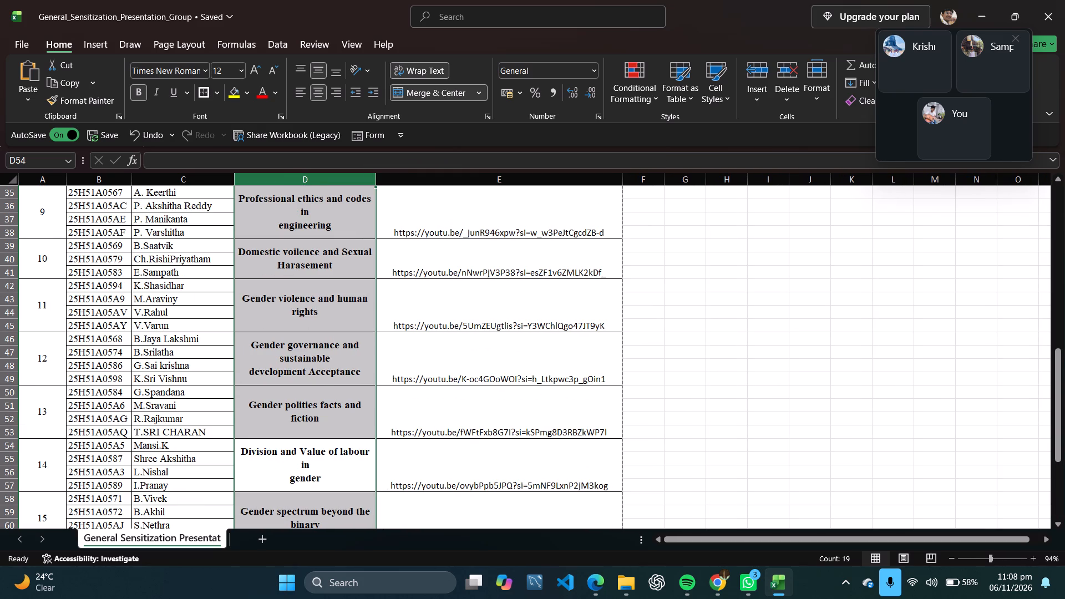
pyautogui.moveTo(623, 182); pyautogui.dragTo(617, 185)
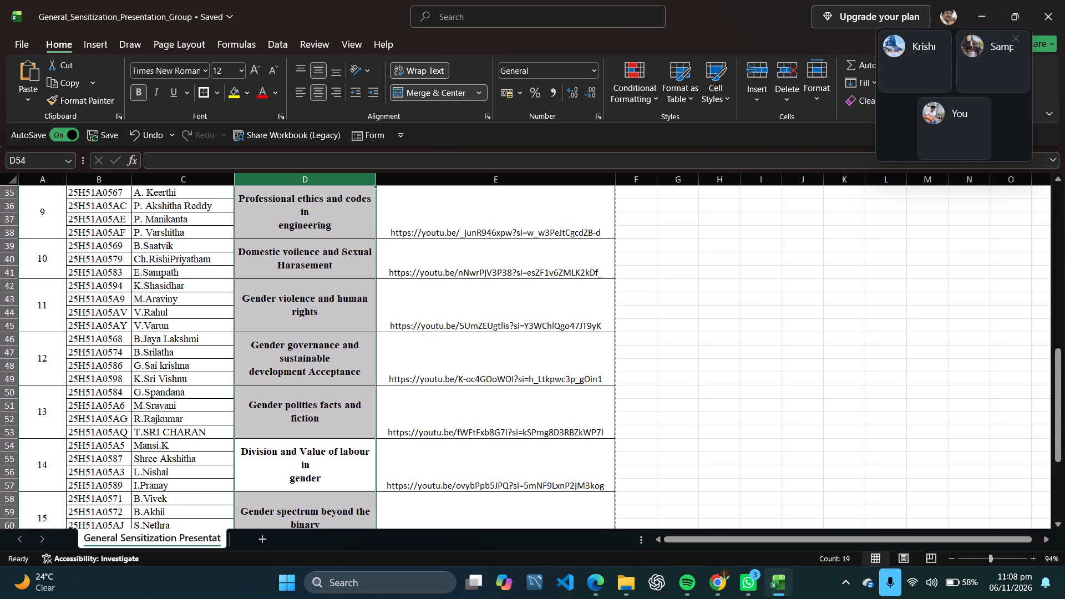
# Narrow the Youtube Link column E slightly, testing tighter widths, and leave it just wide enough to keep each link on one line.
pyautogui.moveTo(617, 185); pyautogui.dragTo(609, 187)
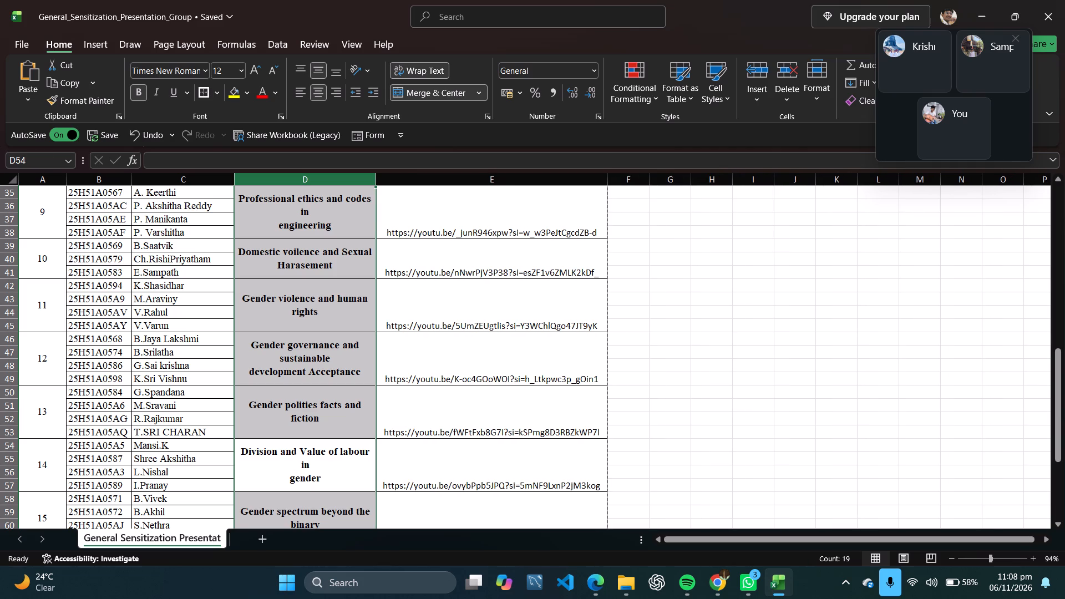
pyautogui.moveTo(608, 184); pyautogui.dragTo(602, 183)
pyautogui.moveTo(602, 183); pyautogui.dragTo(592, 186)
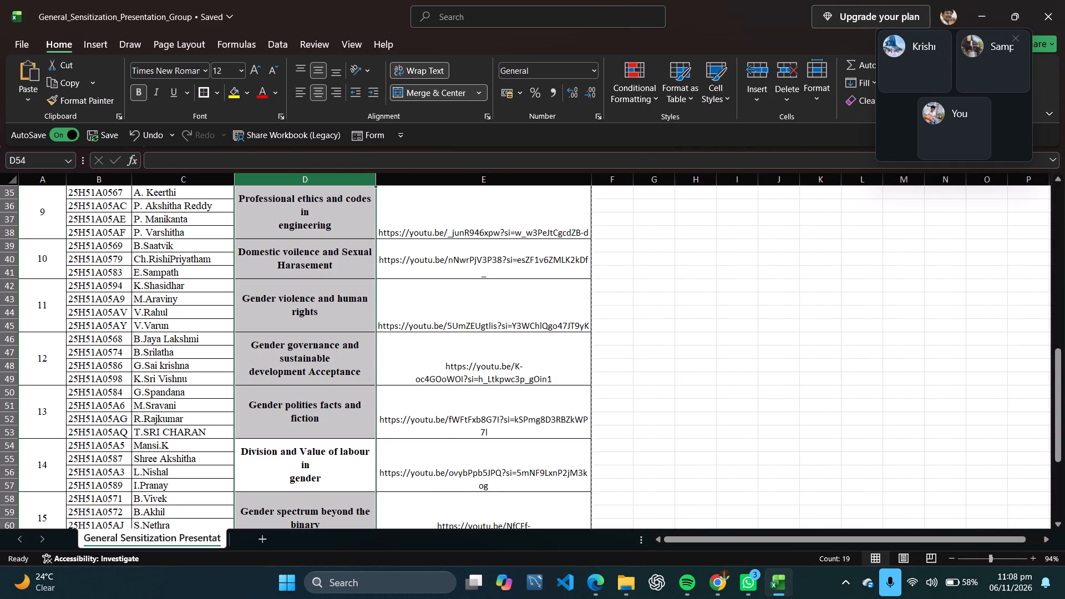
pyautogui.moveTo(591, 186); pyautogui.dragTo(581, 189)
pyautogui.moveTo(592, 177); pyautogui.dragTo(586, 180)
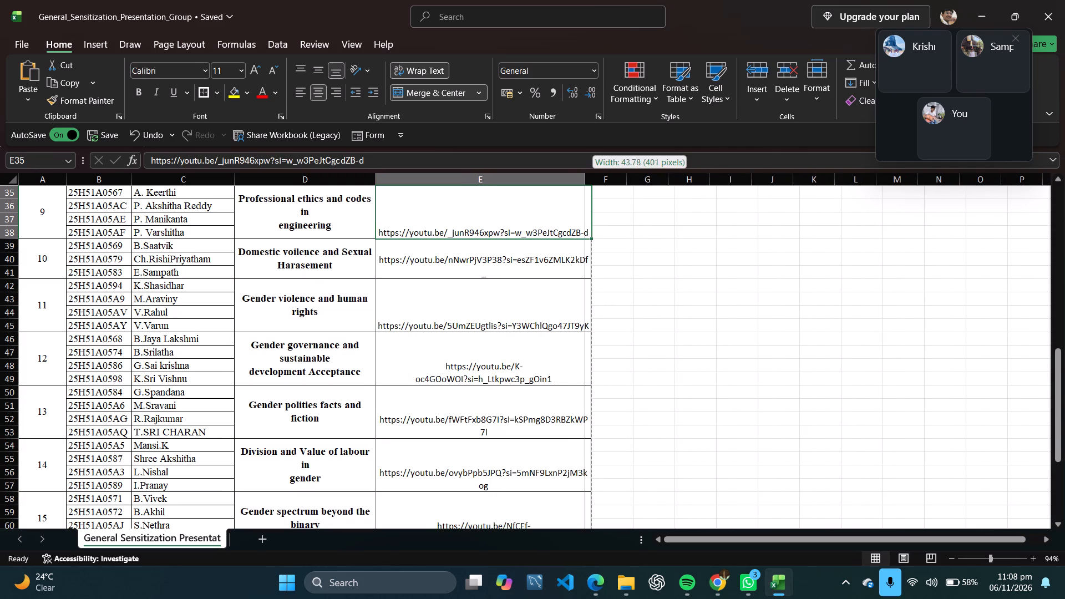
pyautogui.moveTo(586, 180); pyautogui.dragTo(577, 183)
pyautogui.moveTo(577, 183); pyautogui.dragTo(606, 170)
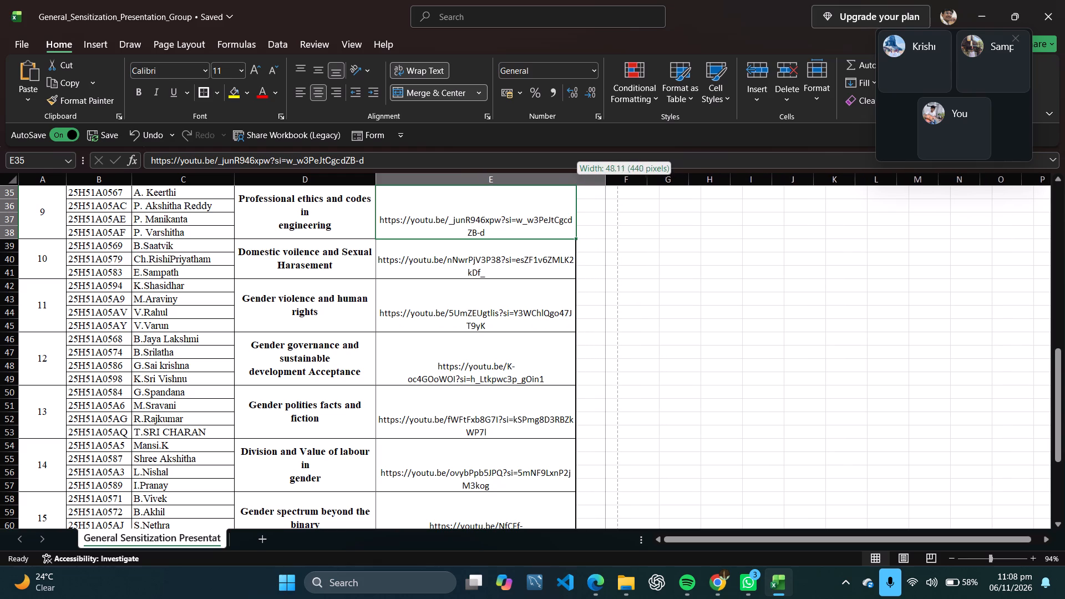
pyautogui.moveTo(606, 170); pyautogui.dragTo(614, 175)
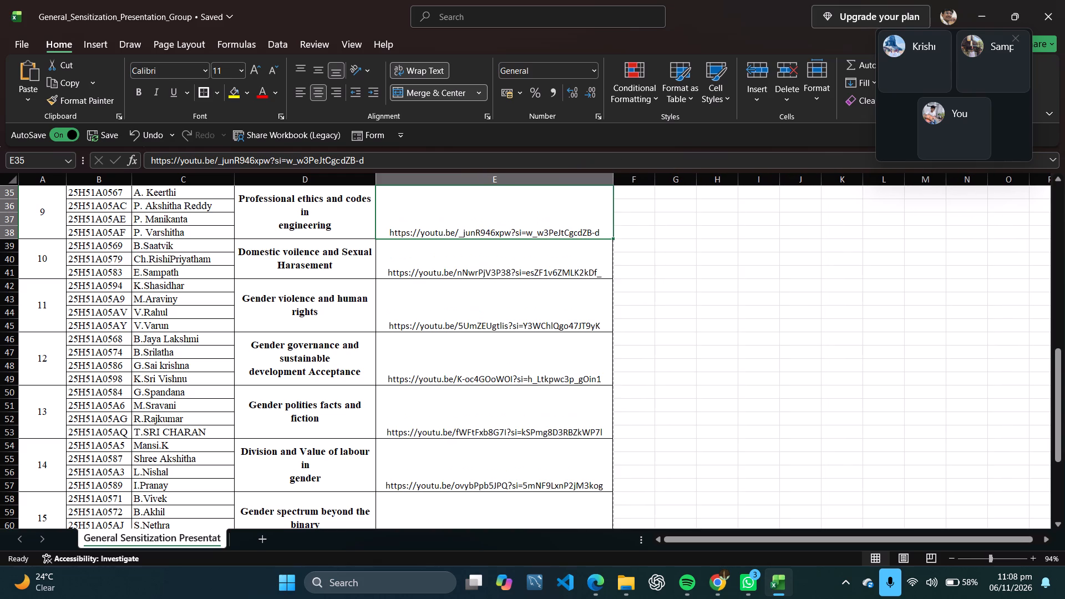
pyautogui.moveTo(615, 176); pyautogui.dragTo(605, 177)
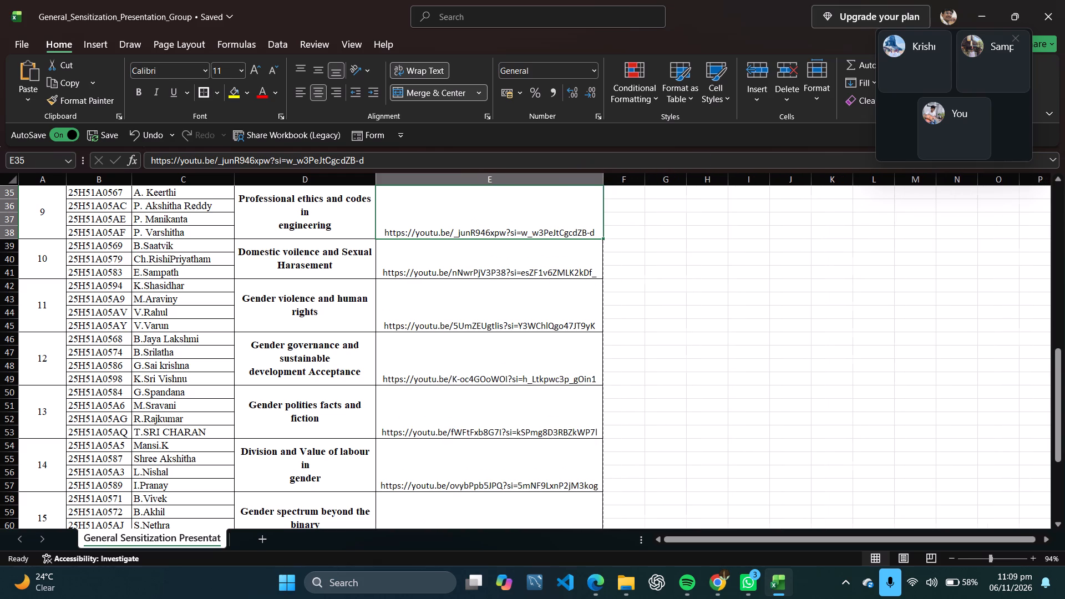
pyautogui.moveTo(605, 177); pyautogui.dragTo(597, 179)
pyautogui.moveTo(597, 179); pyautogui.dragTo(582, 184)
pyautogui.moveTo(582, 184); pyautogui.dragTo(607, 180)
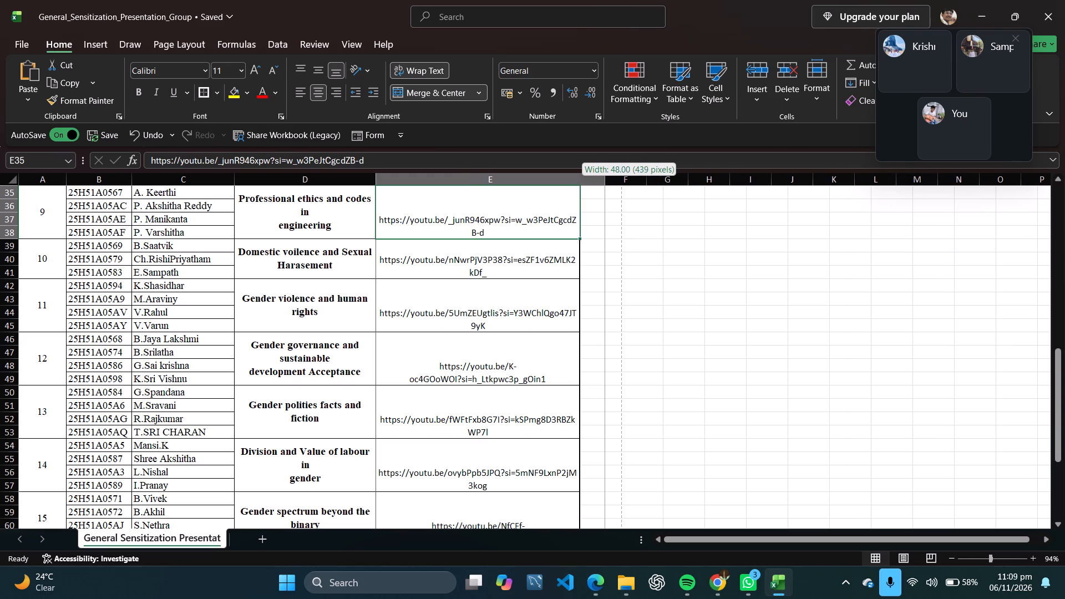
pyautogui.moveTo(607, 180); pyautogui.dragTo(611, 182)
# Select the entire Youtube Link column E, from its heading down, for aligning its contents.
pyautogui.scroll(6, 490, 357)
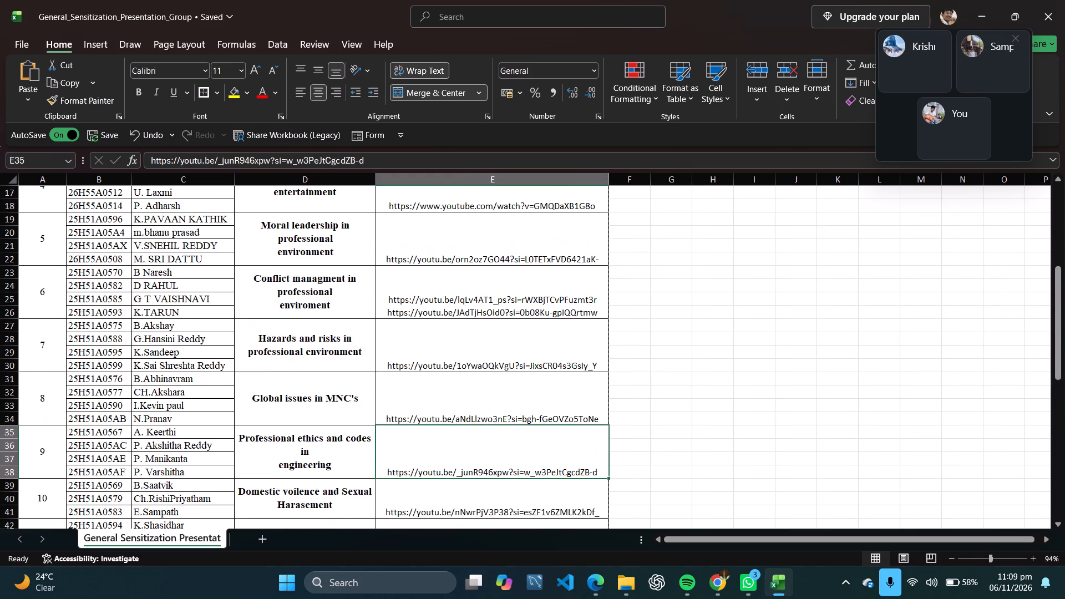
pyautogui.scroll(13, 490, 357)
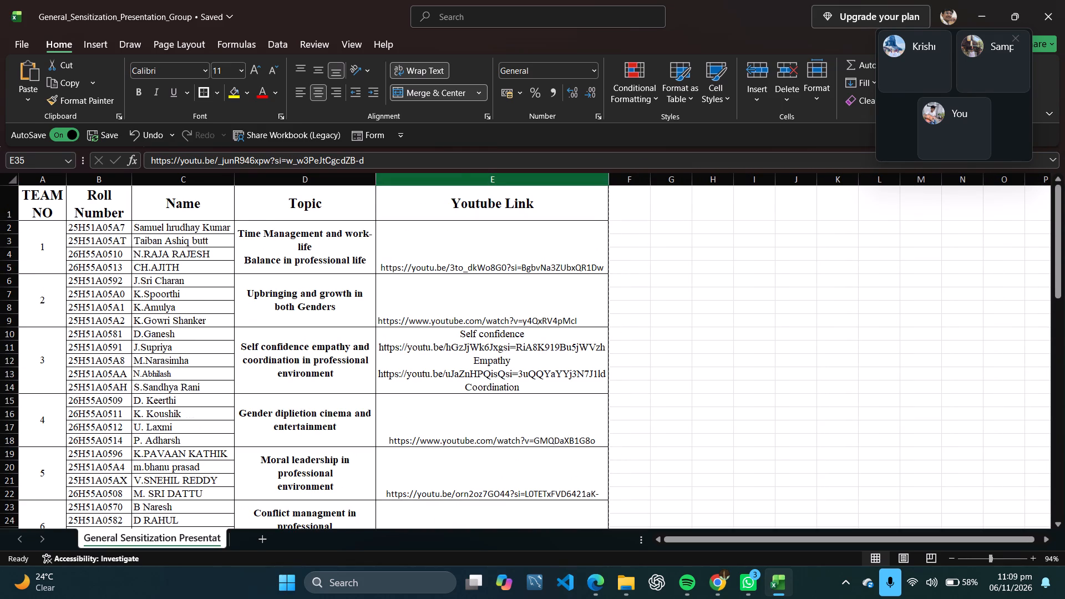
pyautogui.click(496, 180)
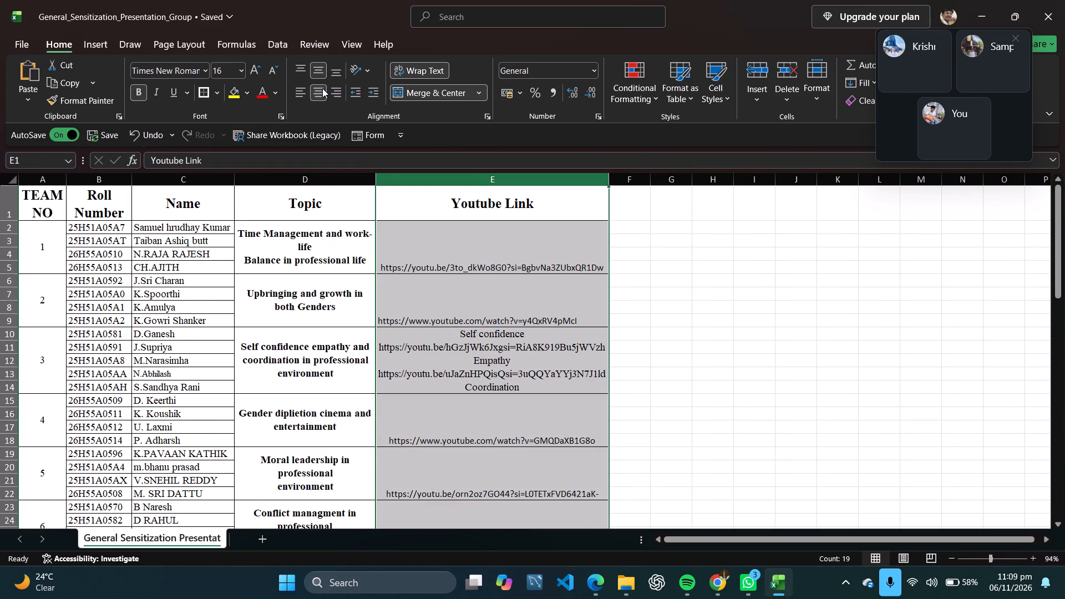
# Center the contents of the selected Youtube Link column E horizontally.
pyautogui.click(322, 89)
pyautogui.click(322, 89)
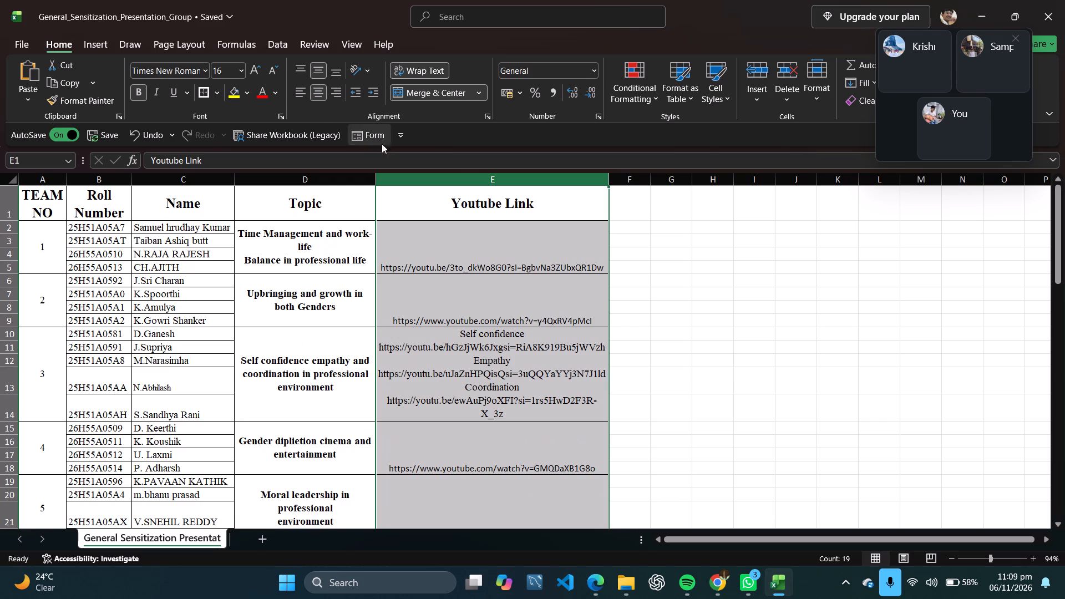
# Review the Youtube Link column's alignment and links for every team down to the end of the table.
pyautogui.scroll(-8, 496, 327)
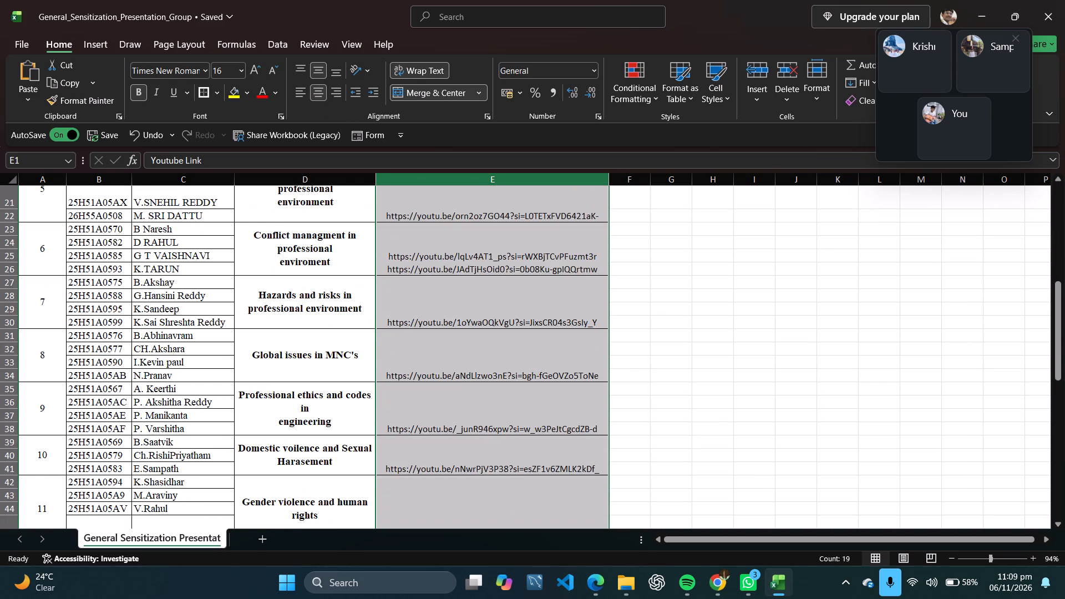
pyautogui.scroll(-16, 496, 327)
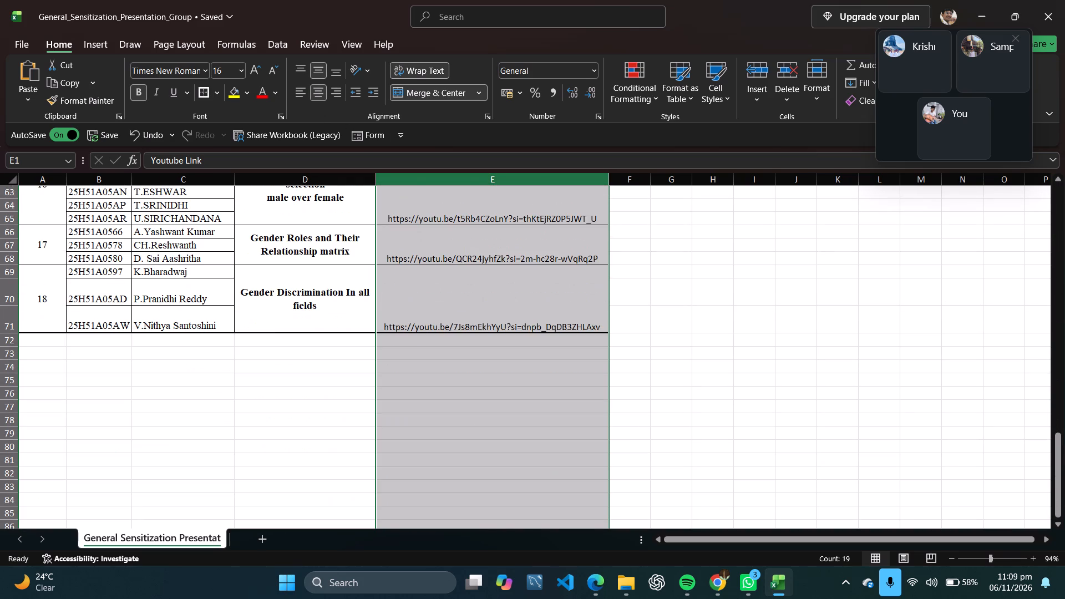
pyautogui.scroll(3, 496, 327)
pyautogui.scroll(4, 443, 344)
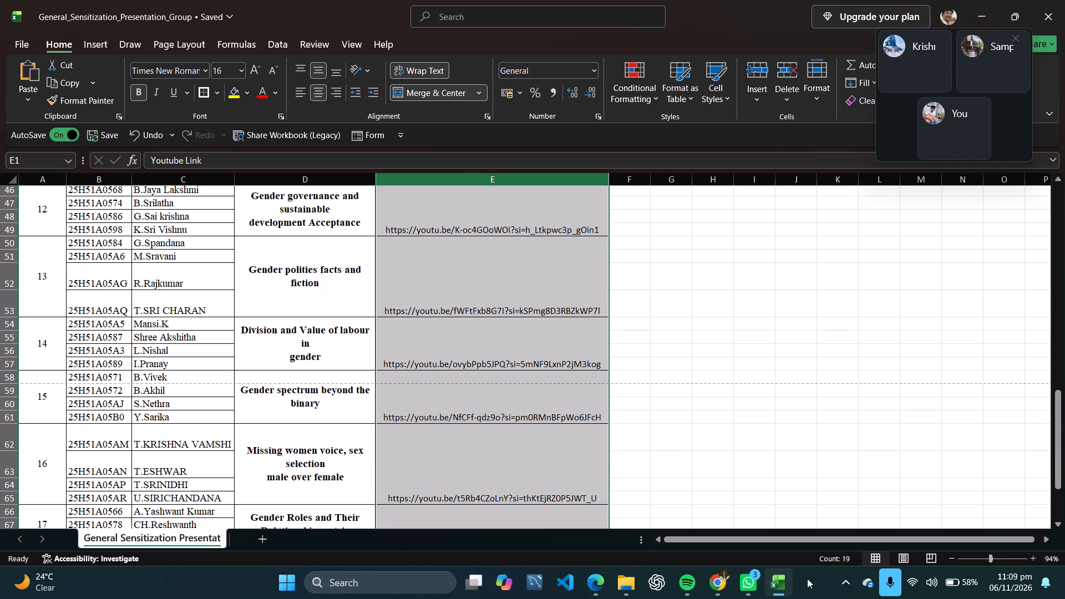
# Switch to WhatsApp, where the main chat window and the group voice call are open.
pyautogui.click(752, 587)
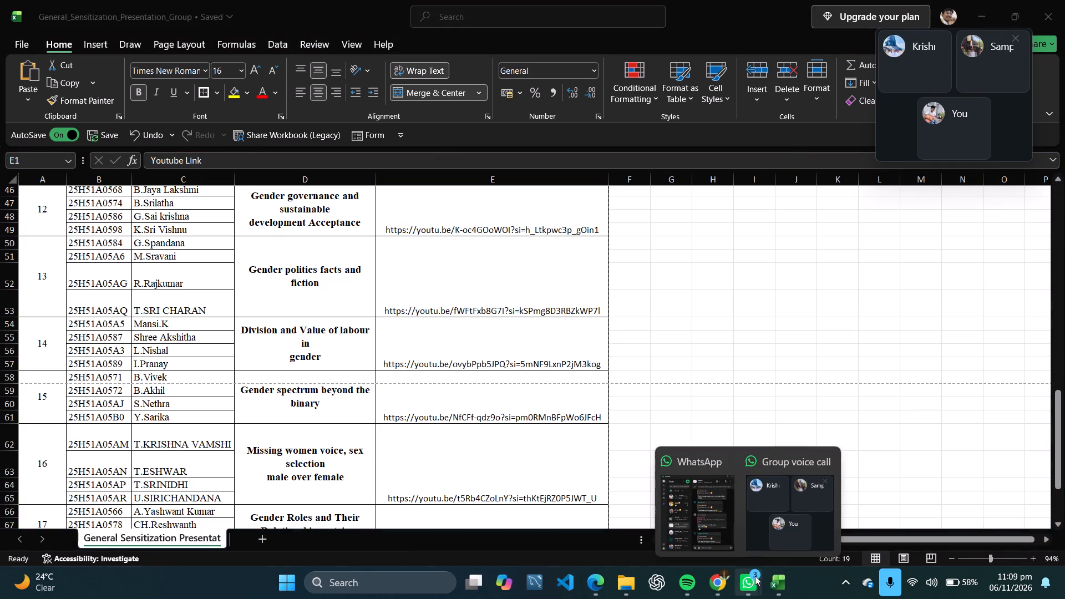
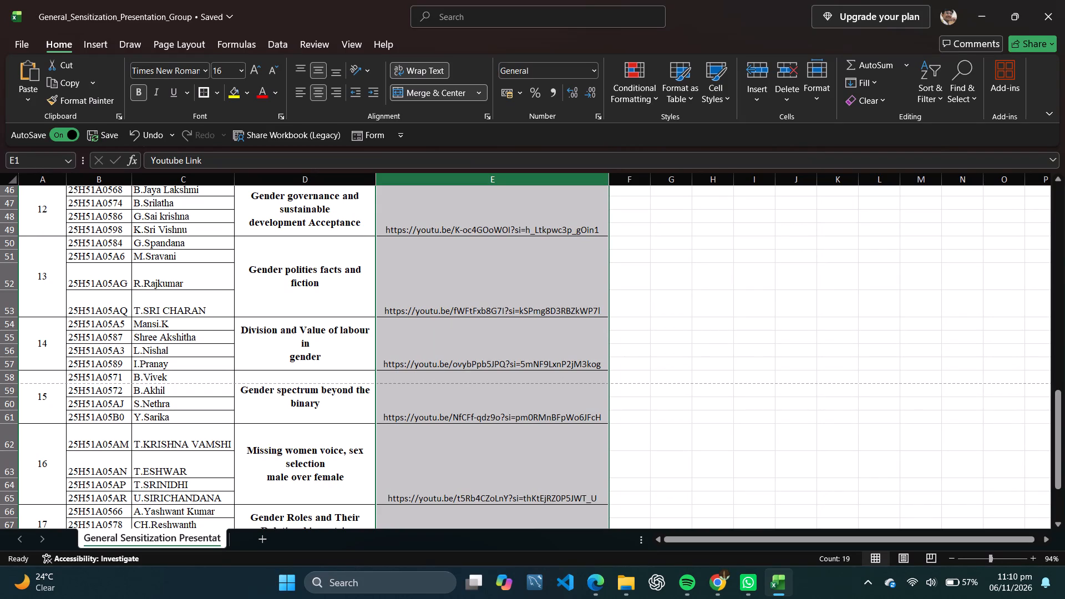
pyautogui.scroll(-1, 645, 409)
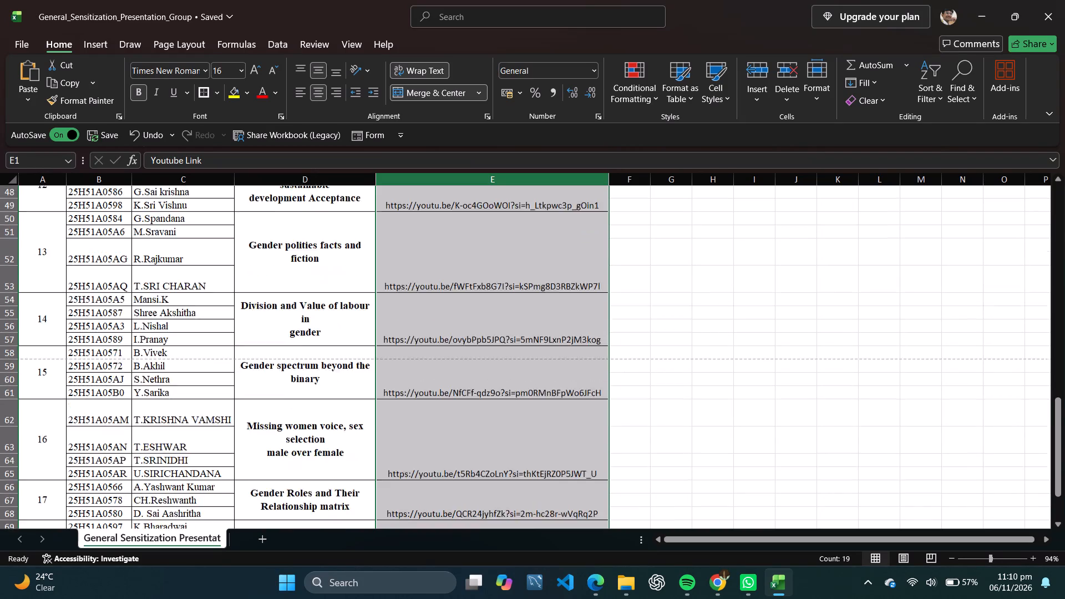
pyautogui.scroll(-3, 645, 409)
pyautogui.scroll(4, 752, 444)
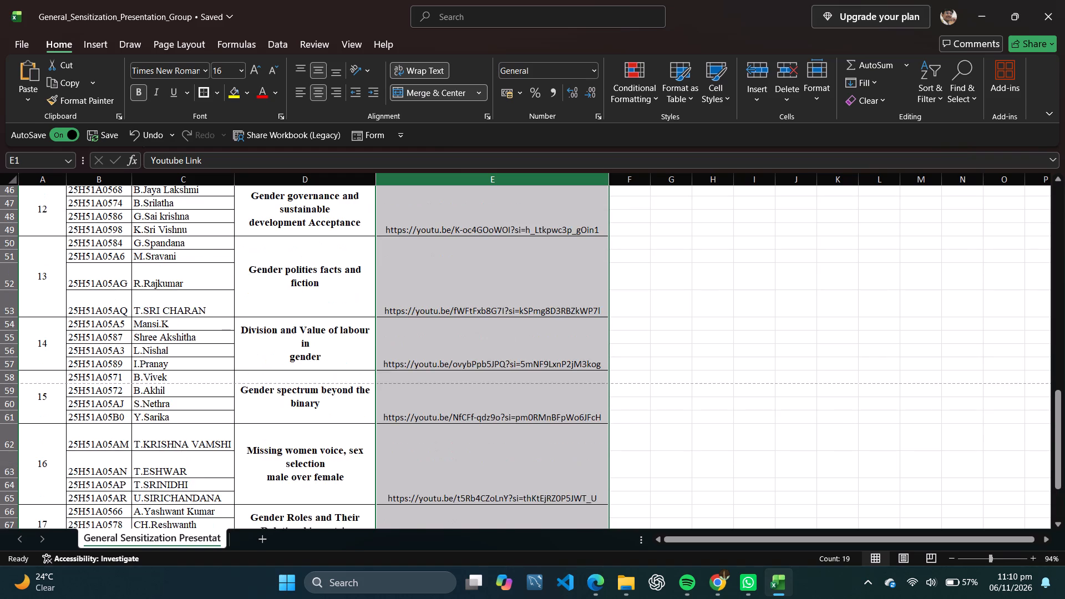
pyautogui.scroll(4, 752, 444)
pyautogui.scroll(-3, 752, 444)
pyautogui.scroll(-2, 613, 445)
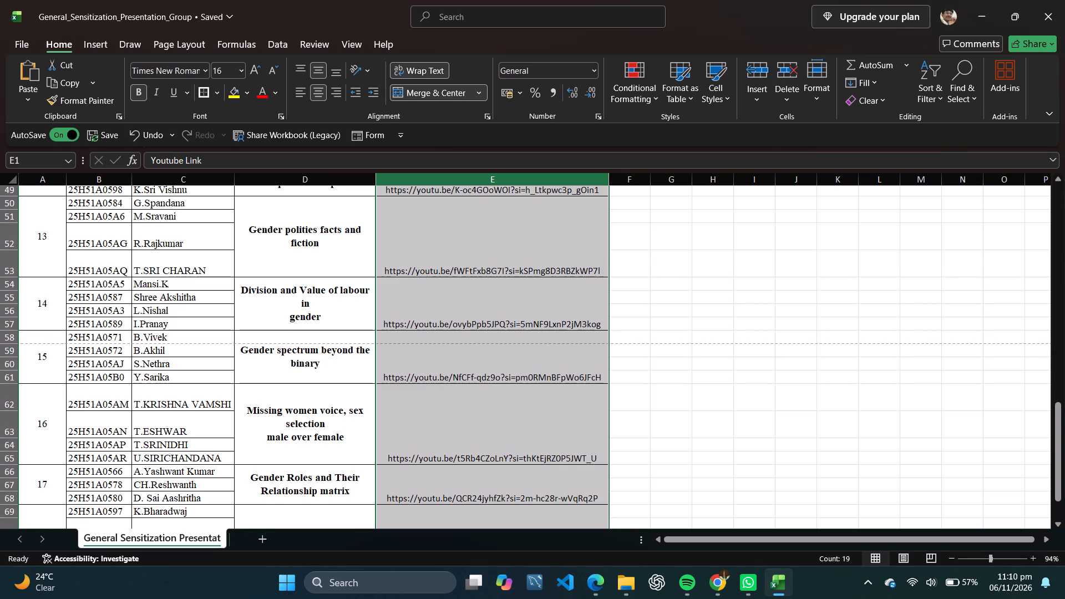
# Reduce the height of row 45, the last row of group 11, to fit a single line of text.
pyautogui.scroll(2, 123, 339)
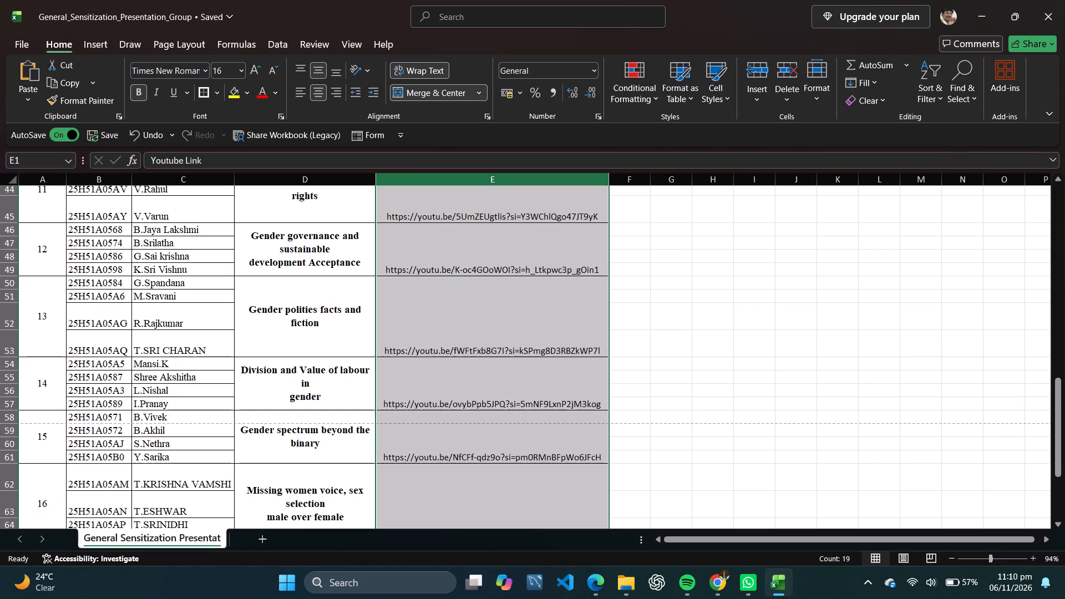
pyautogui.scroll(5, 131, 349)
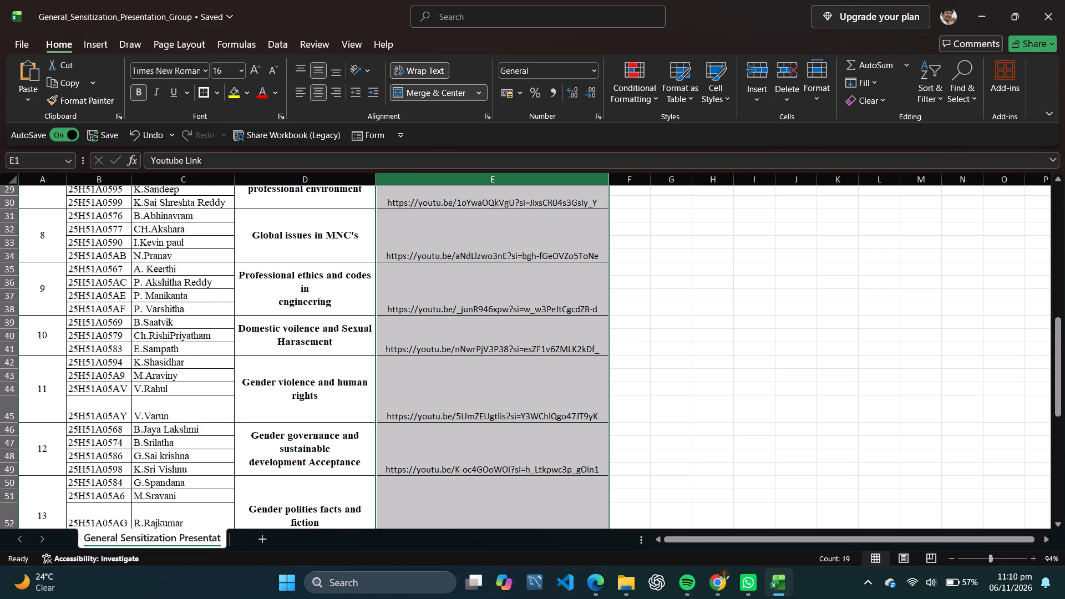
pyautogui.click(90, 412)
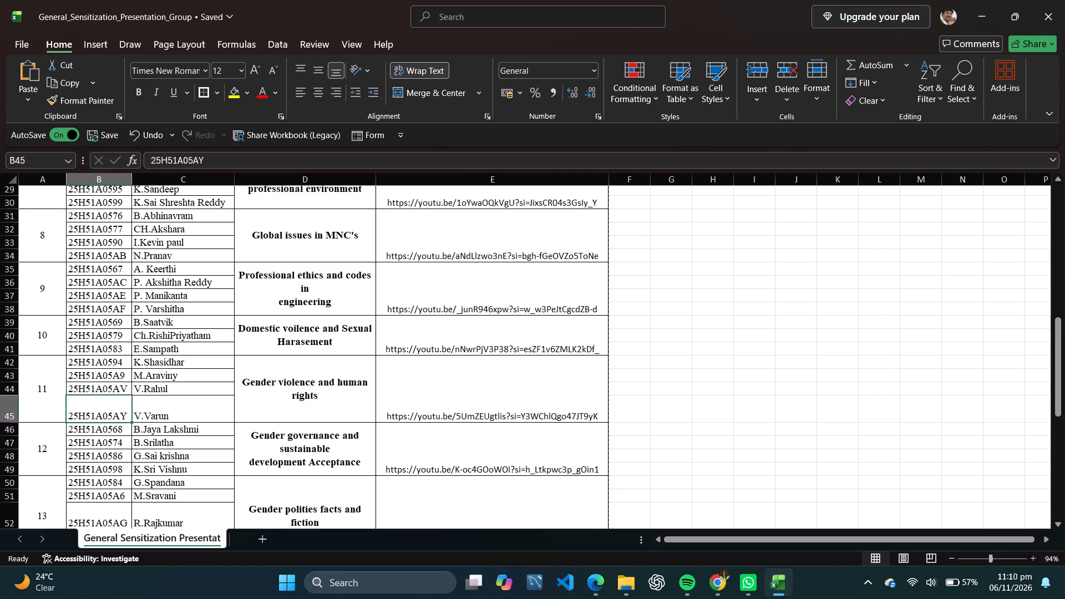
pyautogui.moveTo(11, 423); pyautogui.dragTo(11, 416)
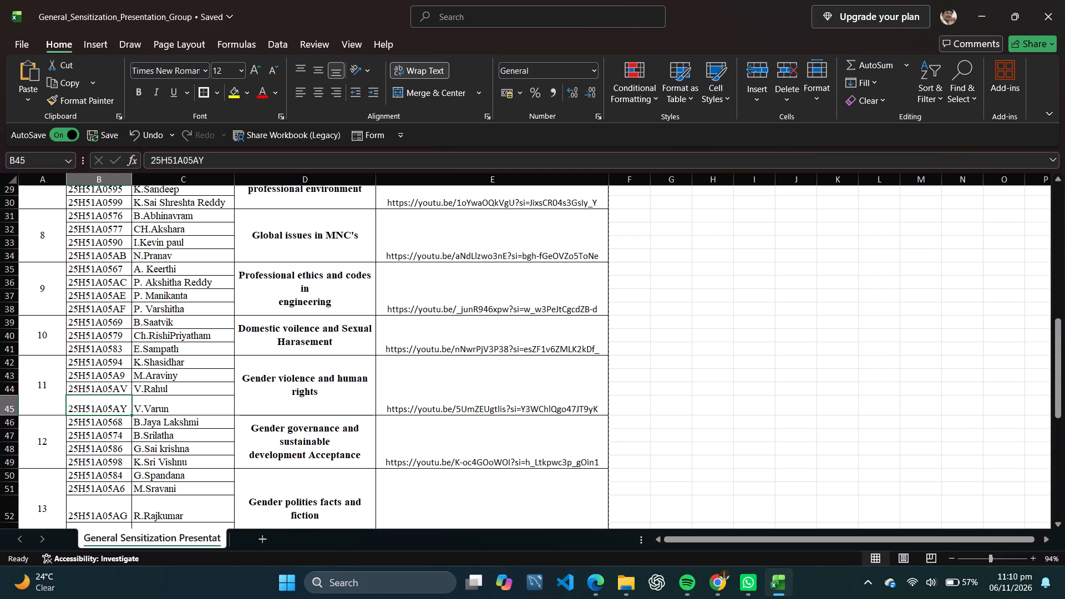
pyautogui.click(11, 414)
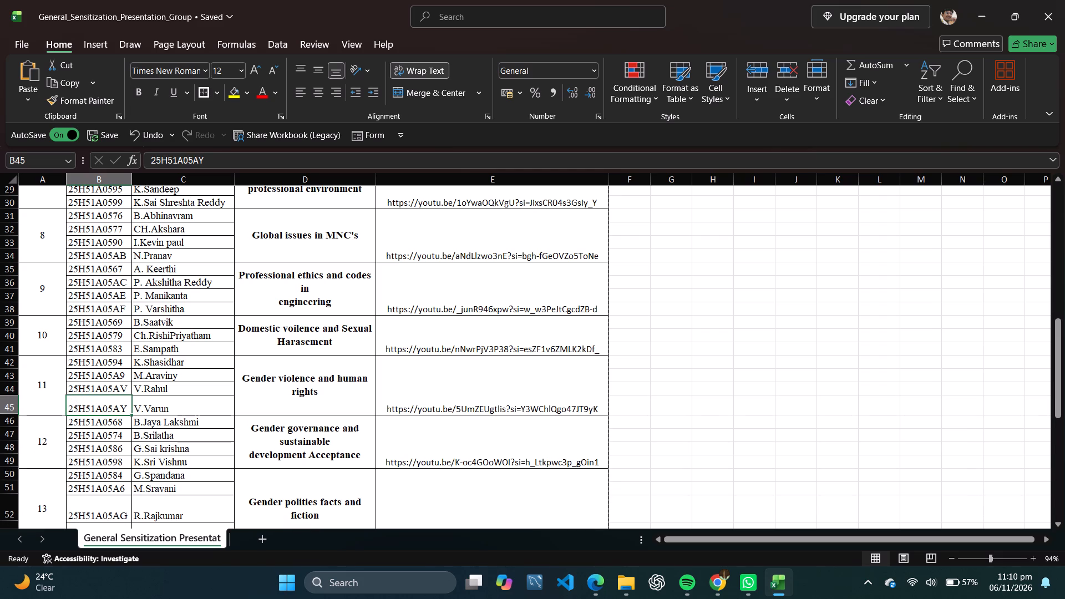
pyautogui.click(11, 414)
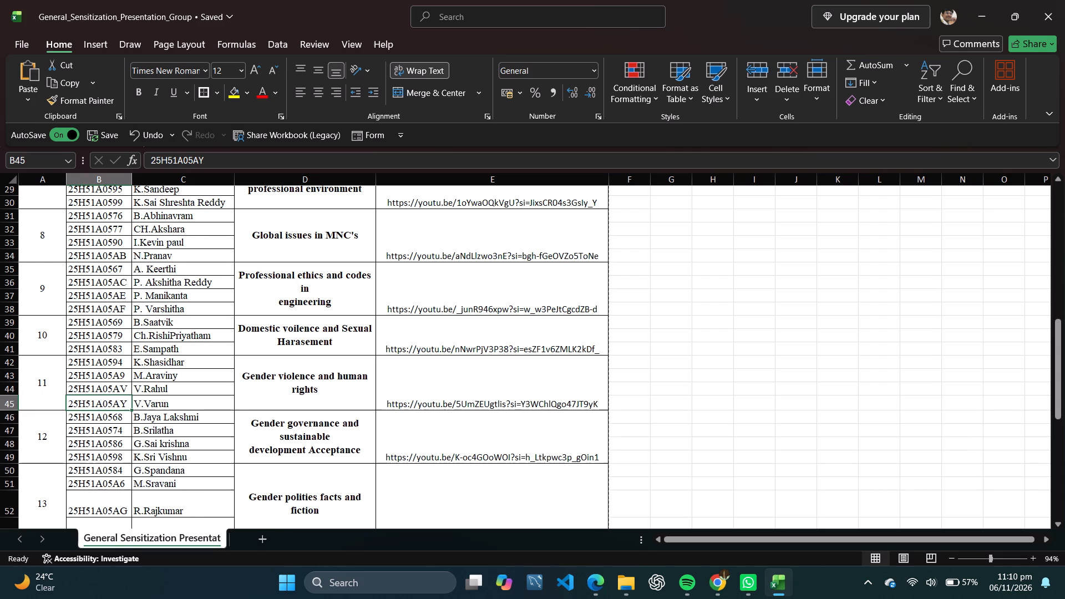
# Reduce the heights of rows 52 and 53 in group 13 to fit a single line of text each.
pyautogui.scroll(-2, 19, 444)
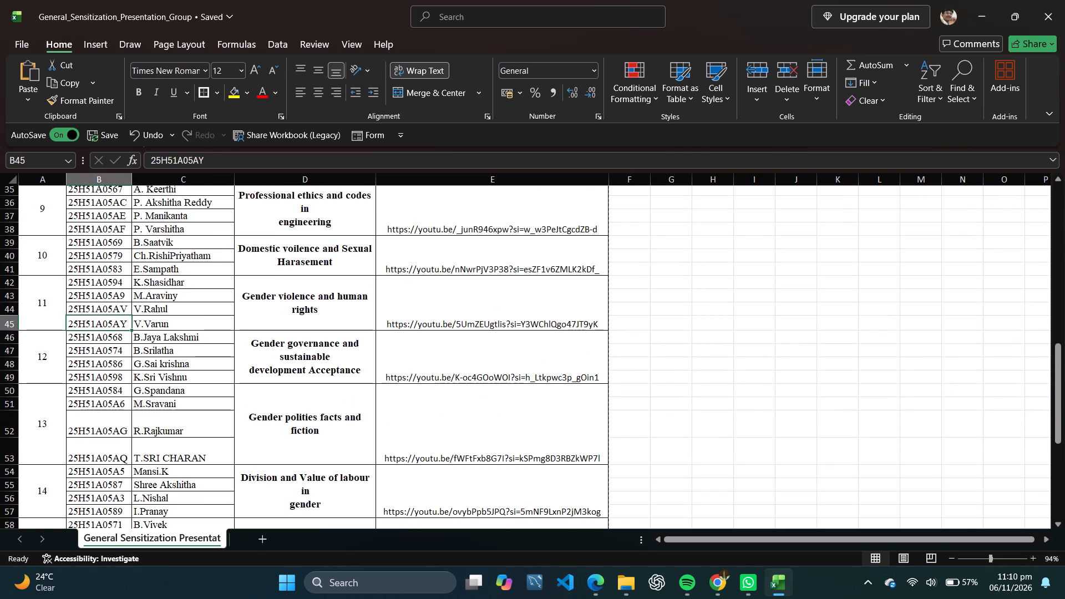
pyautogui.moveTo(11, 439); pyautogui.dragTo(12, 427)
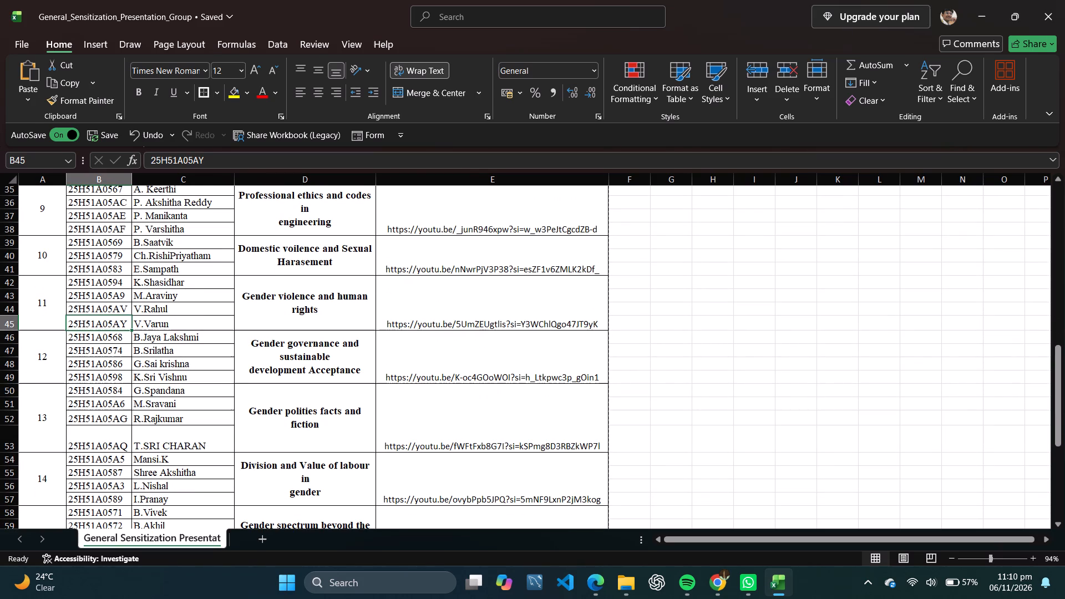
pyautogui.moveTo(9, 450); pyautogui.dragTo(9, 446)
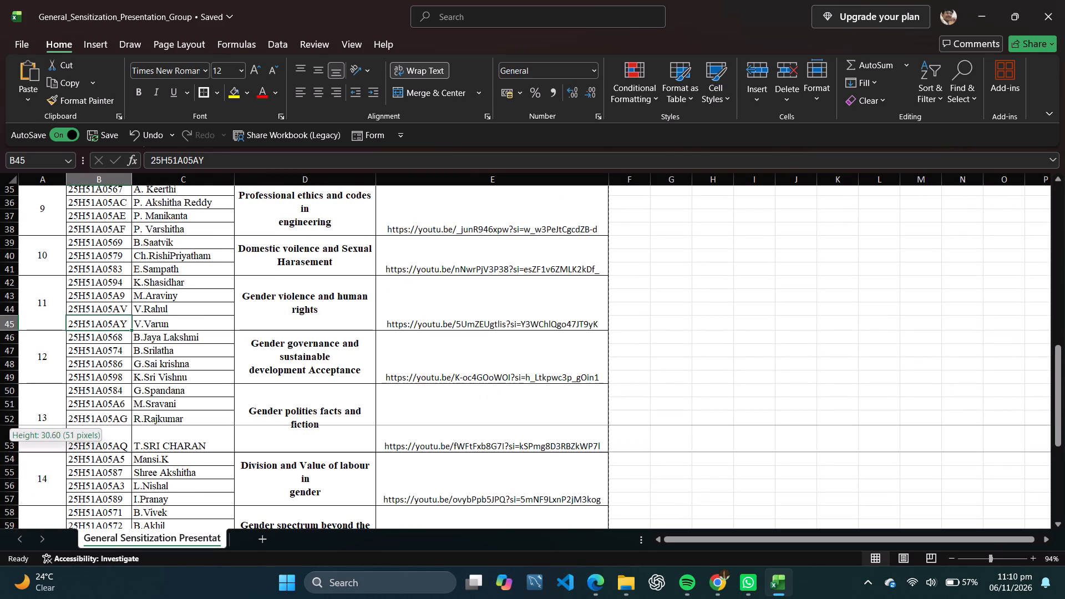
pyautogui.moveTo(9, 446); pyautogui.dragTo(10, 435)
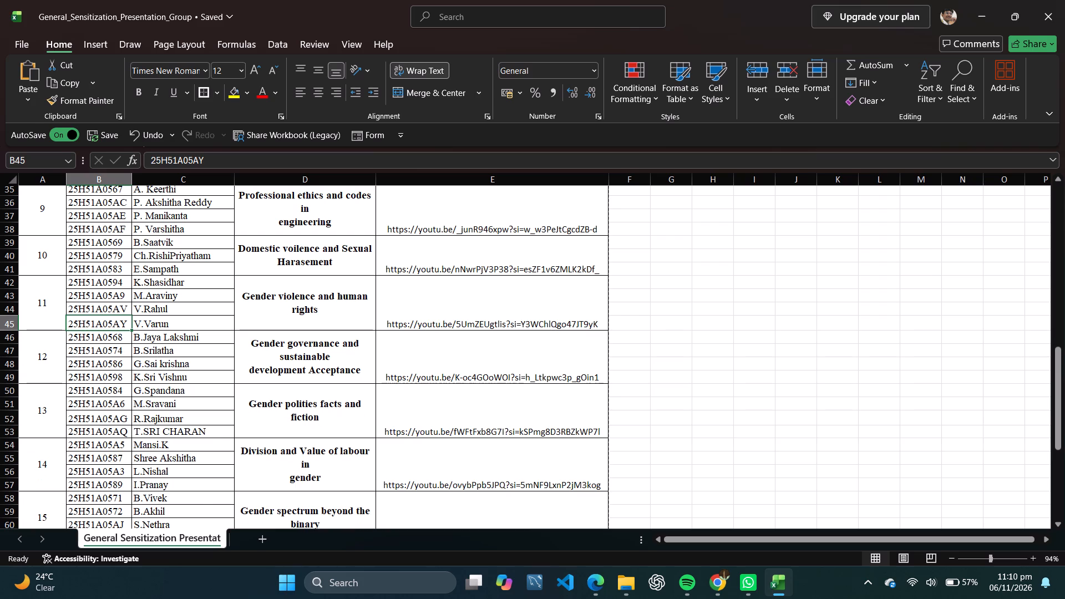
# Reduce rows 62 and 63 in group 16 to single-line height, making row 63 about 16 points high.
pyautogui.scroll(-3, 136, 434)
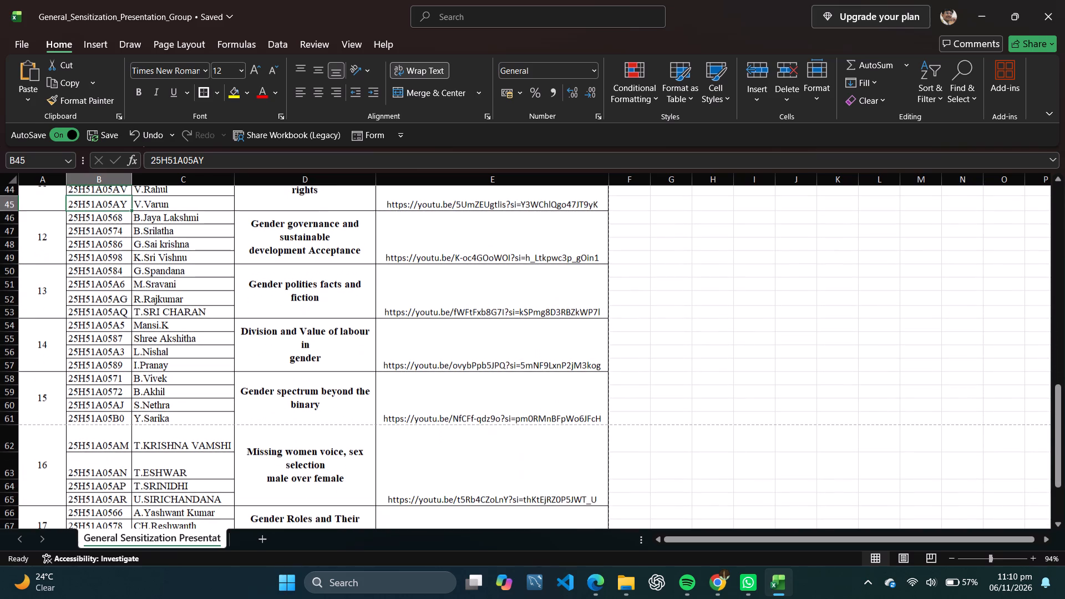
pyautogui.moveTo(13, 452); pyautogui.dragTo(14, 440)
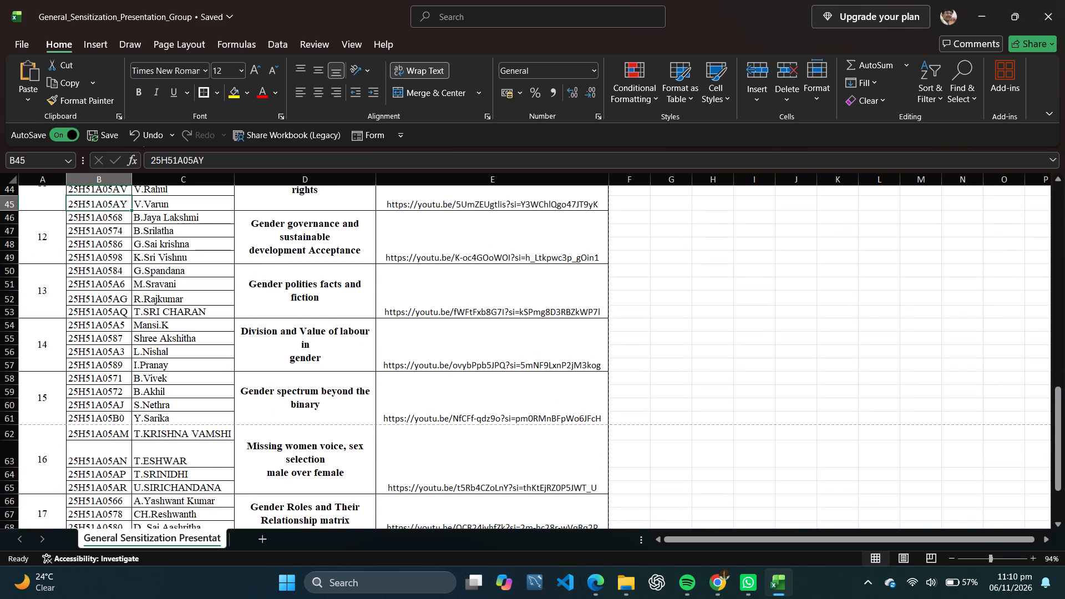
pyautogui.moveTo(16, 468); pyautogui.dragTo(18, 455)
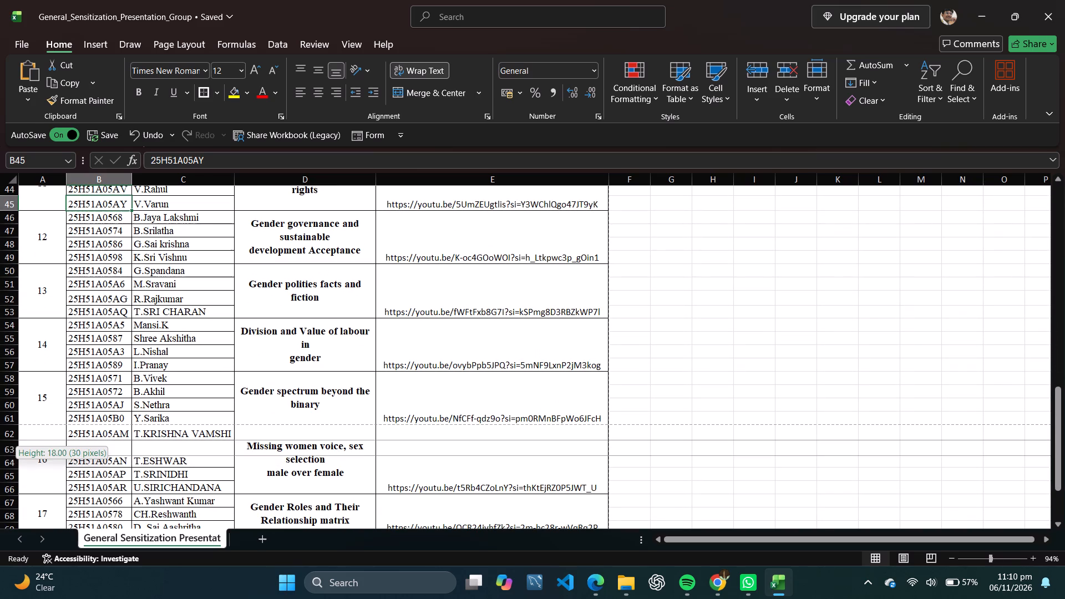
pyautogui.moveTo(18, 455); pyautogui.dragTo(19, 451)
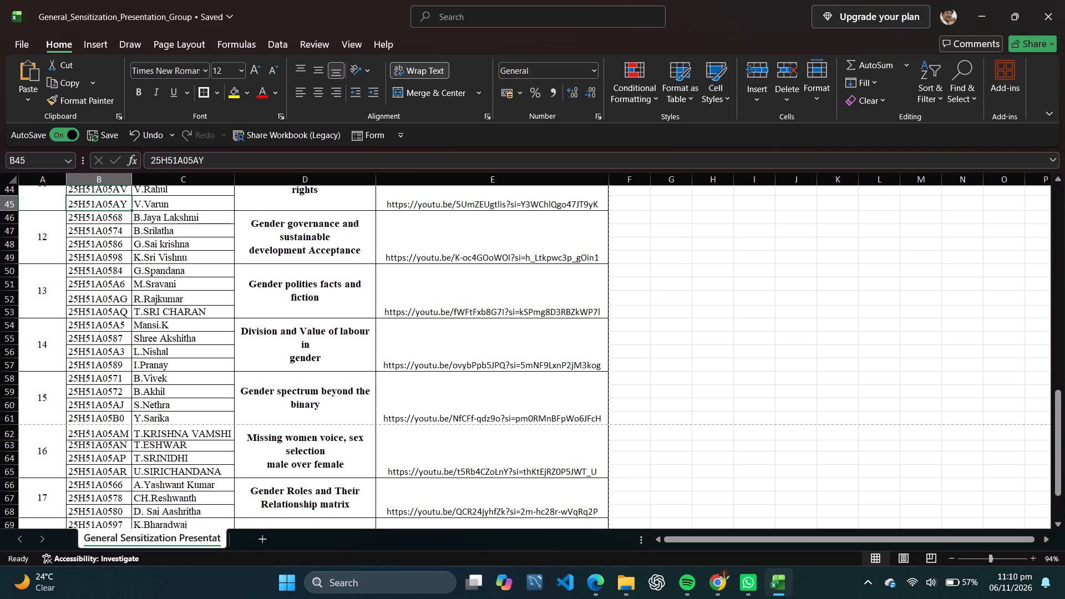
pyautogui.click(12, 451)
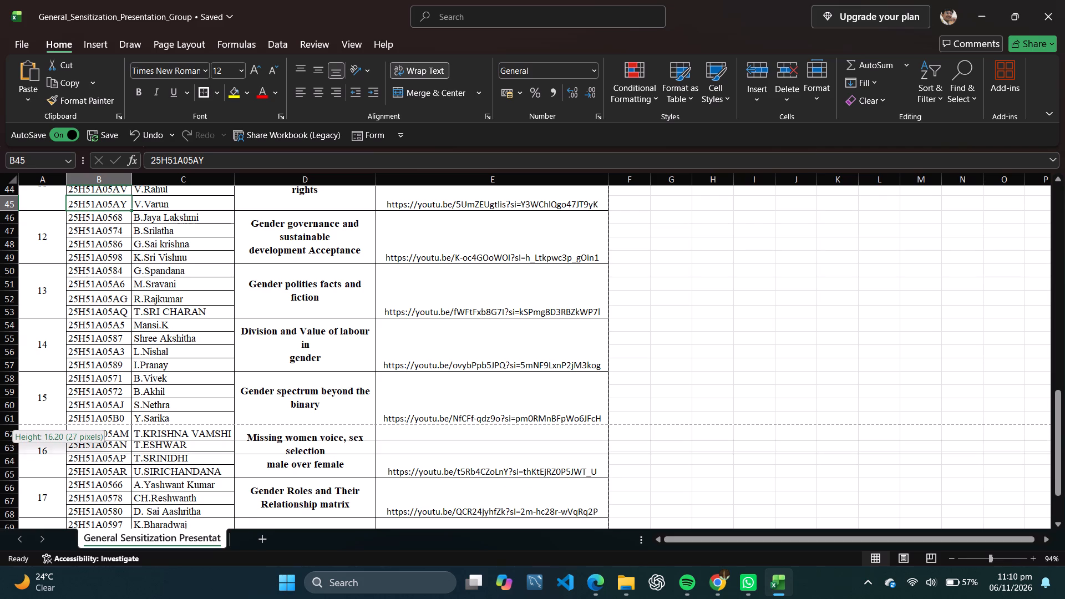
# Reduce the heights of rows 70 and 71 in group 18 to fit a single line of text each.
pyautogui.scroll(-3, 182, 438)
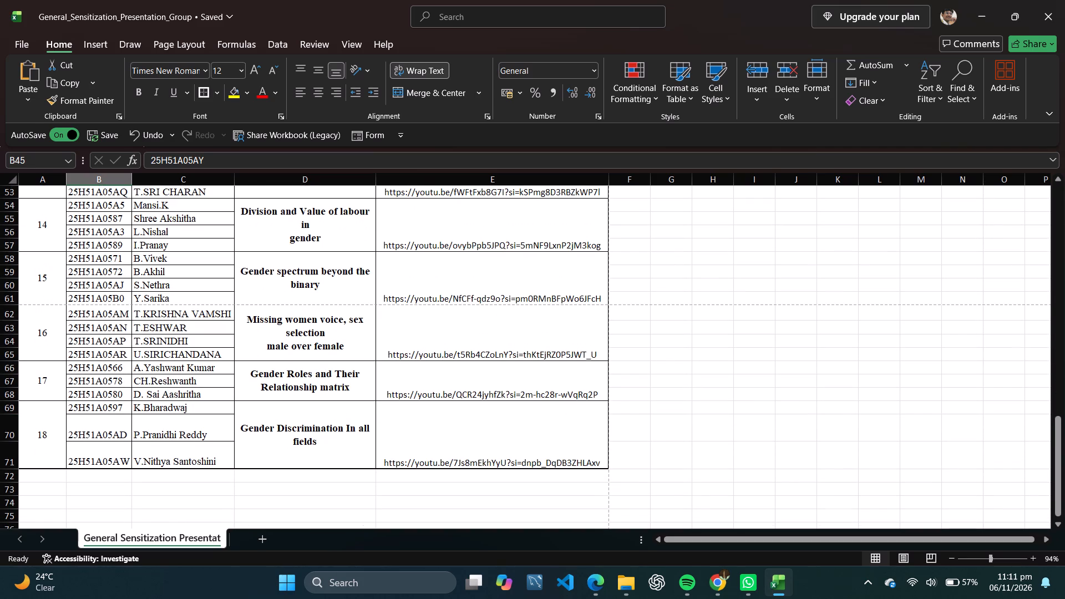
pyautogui.moveTo(8, 441); pyautogui.dragTo(8, 438)
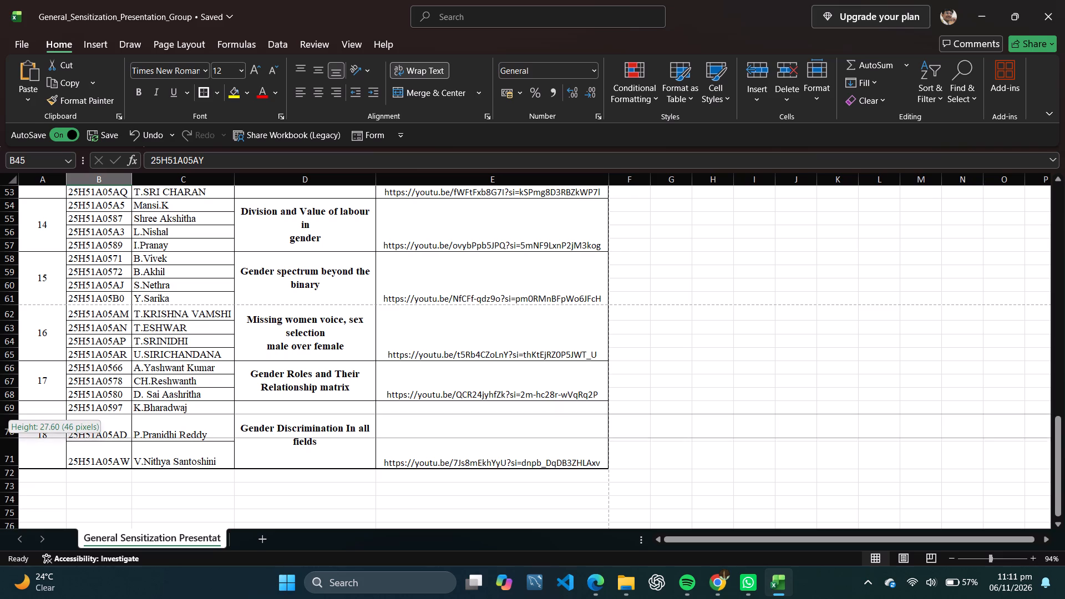
pyautogui.moveTo(8, 438); pyautogui.dragTo(8, 428)
pyautogui.moveTo(11, 454); pyautogui.dragTo(11, 439)
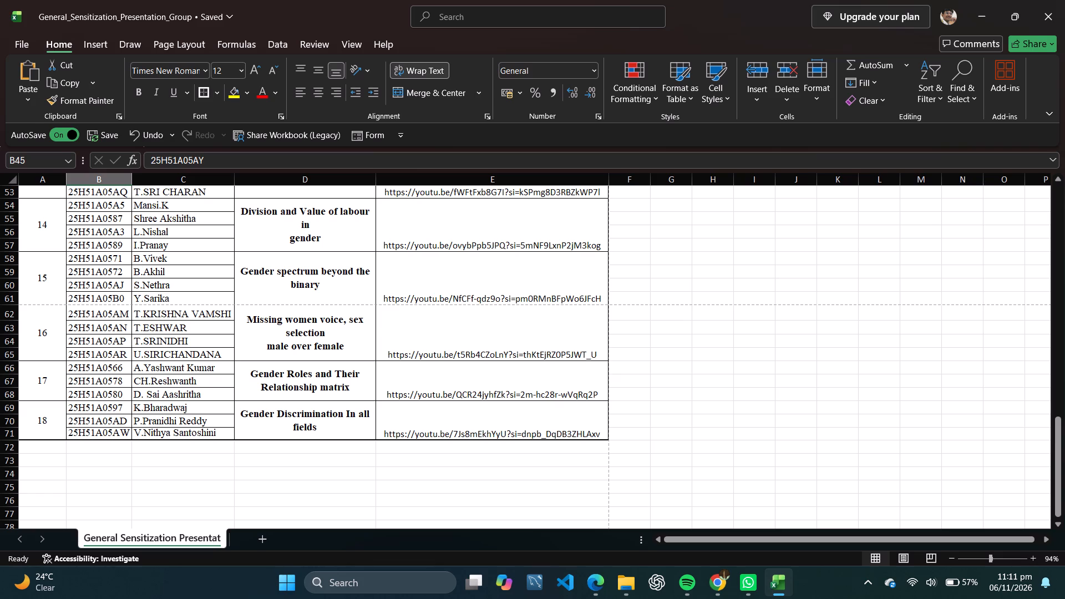
pyautogui.click(13, 439)
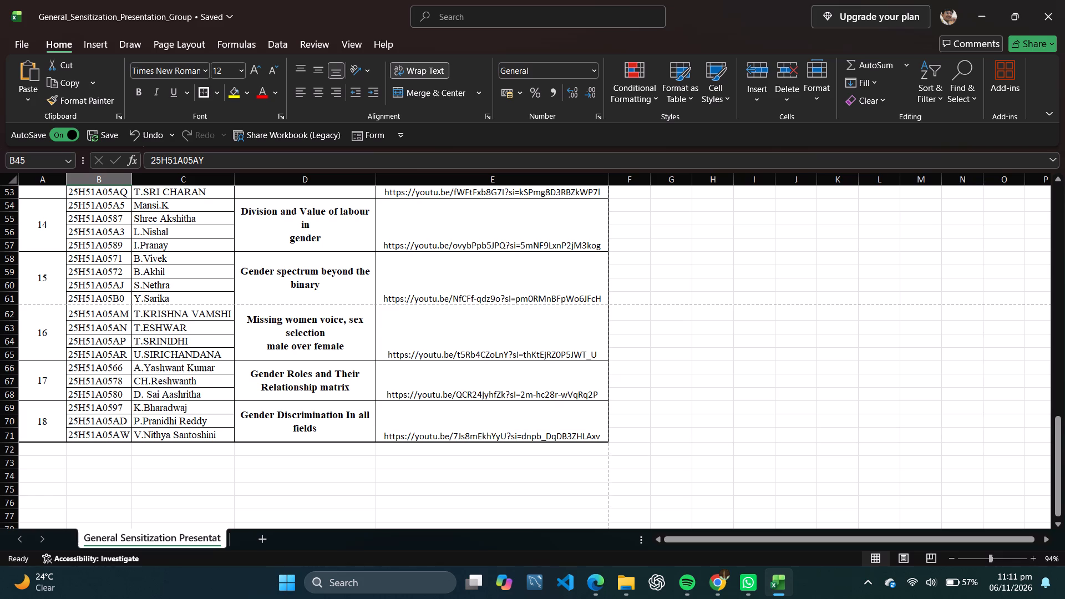
pyautogui.click(11, 427)
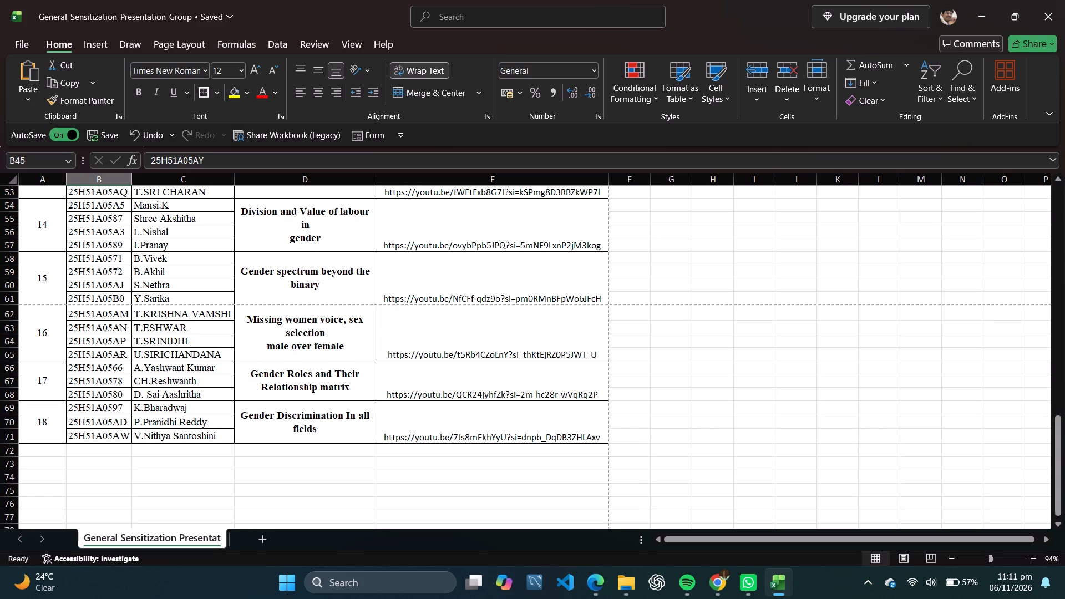
# Reduce the height of row 21 in group 5 so it is closer to the neighbouring single-line rows.
pyautogui.scroll(7, 195, 411)
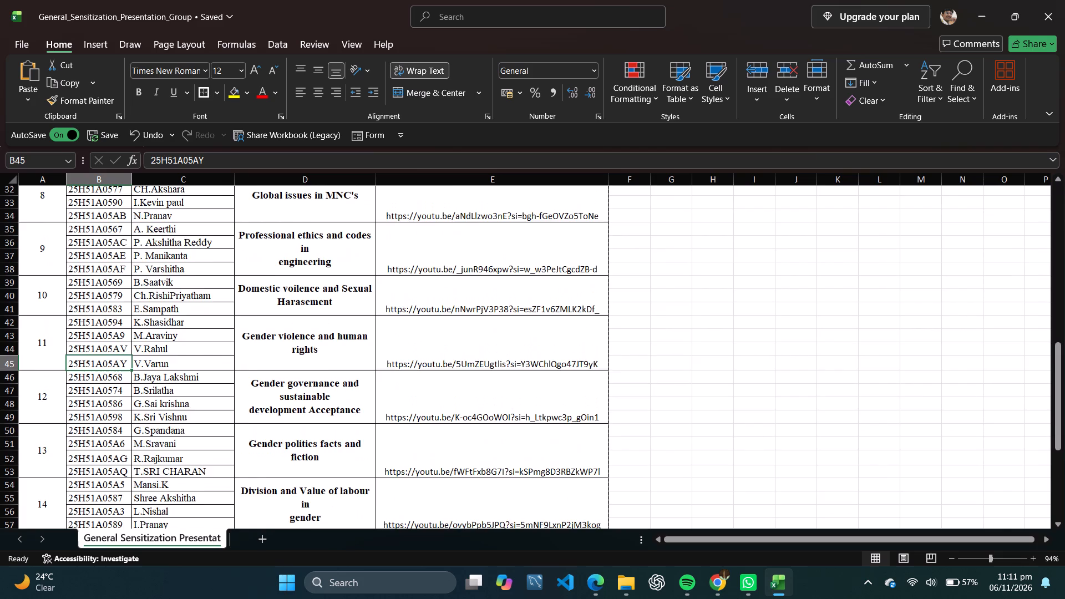
pyautogui.scroll(9, 196, 411)
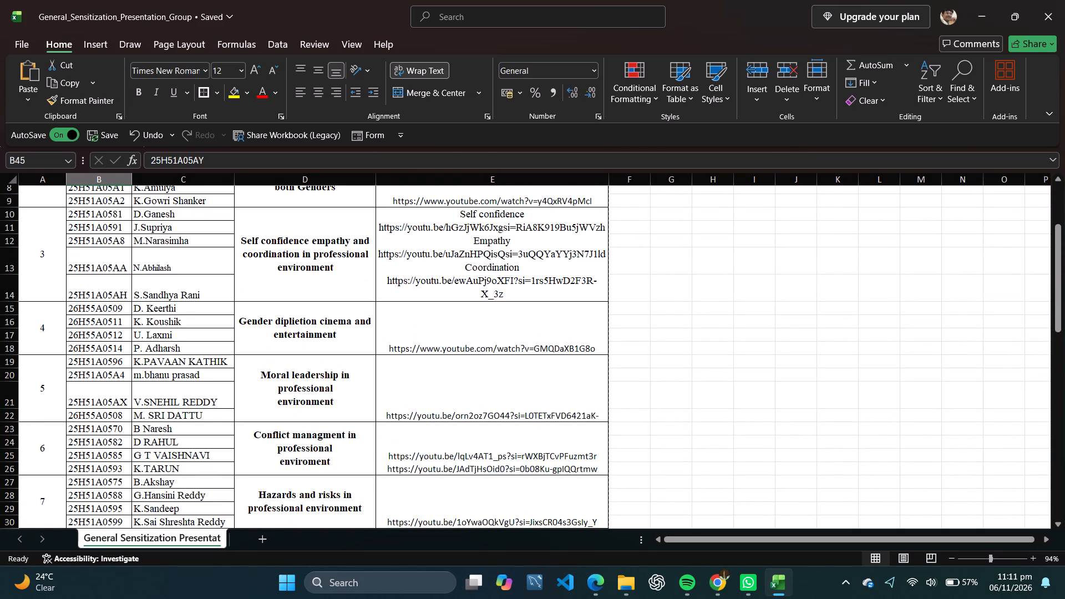
pyautogui.click(0, 402)
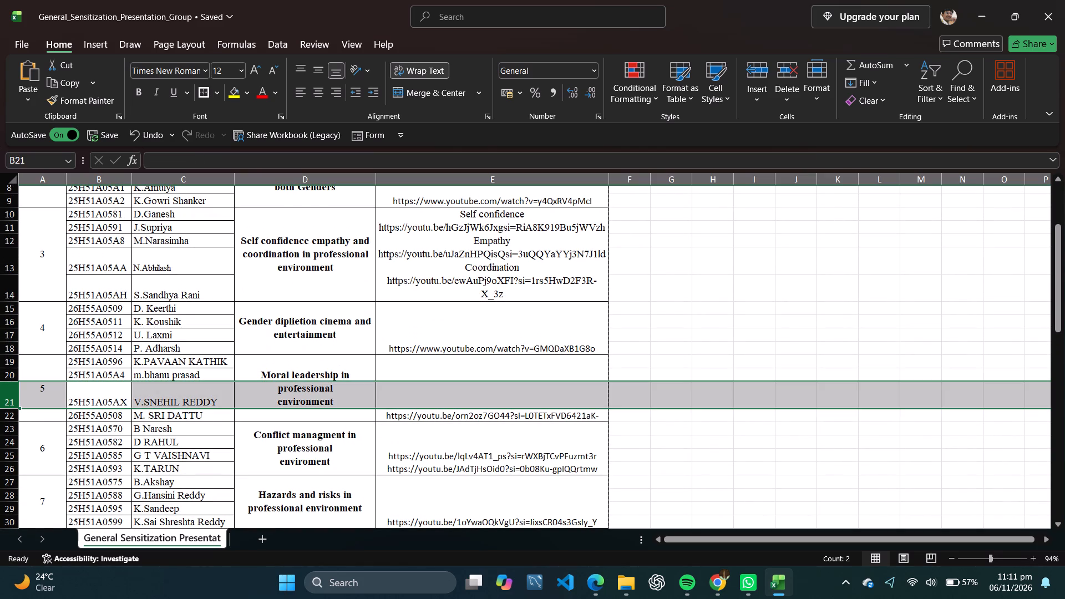
pyautogui.moveTo(9, 409); pyautogui.dragTo(12, 400)
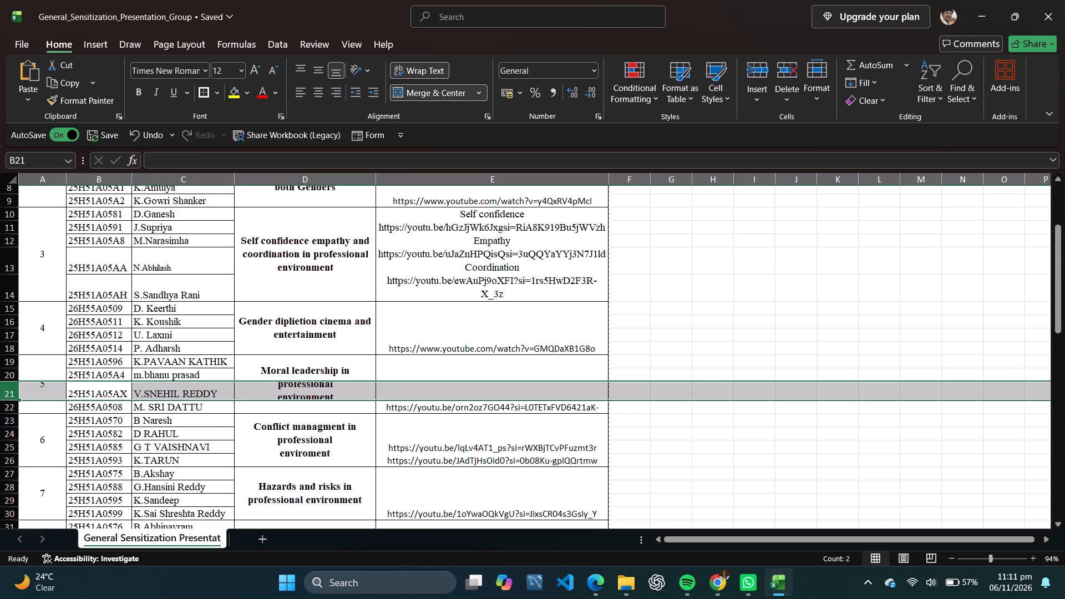
# Correct the capitalization of the student name in cell C20 so the initial and both name parts start with capital letters.
pyautogui.click(196, 375)
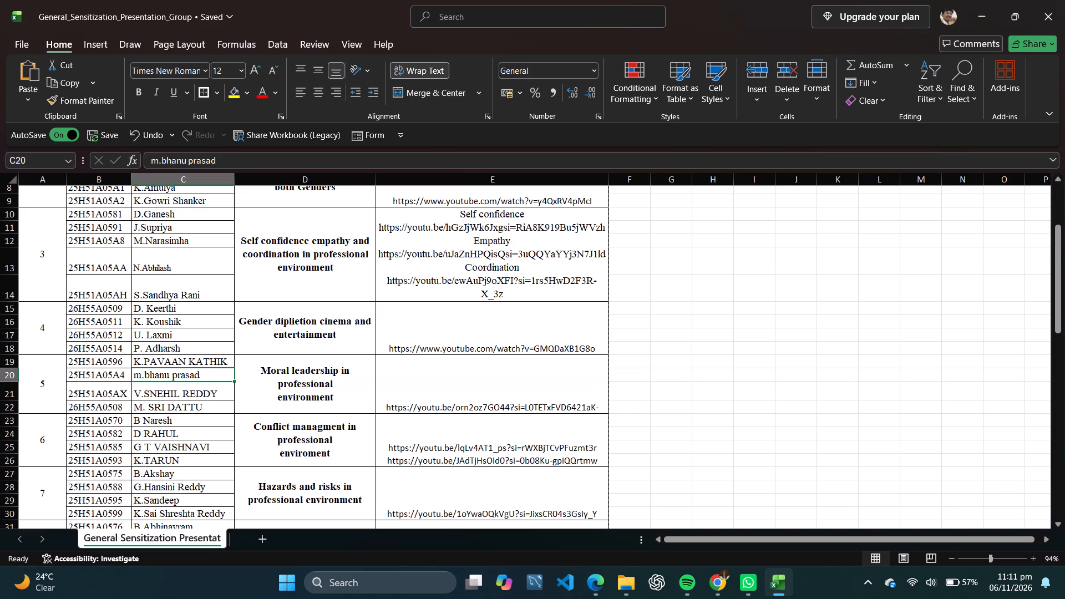
pyautogui.doubleClick(154, 377)
pyautogui.click(150, 377)
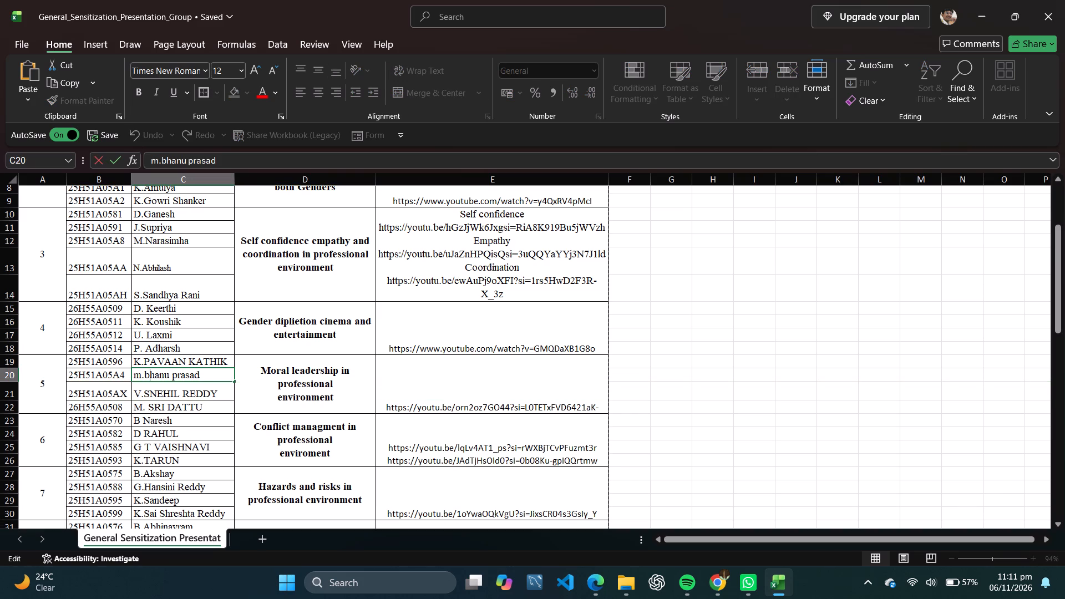
pyautogui.press('BackSpace')
pyautogui.press('BackSpace')
pyautogui.press('BackSpace')
pyautogui.press('BackSpace')
pyautogui.press('BackSpace')
pyautogui.press('BackSpace')
pyautogui.press('BackSpace')
pyautogui.press('BackSpace')
pyautogui.write('M.B')
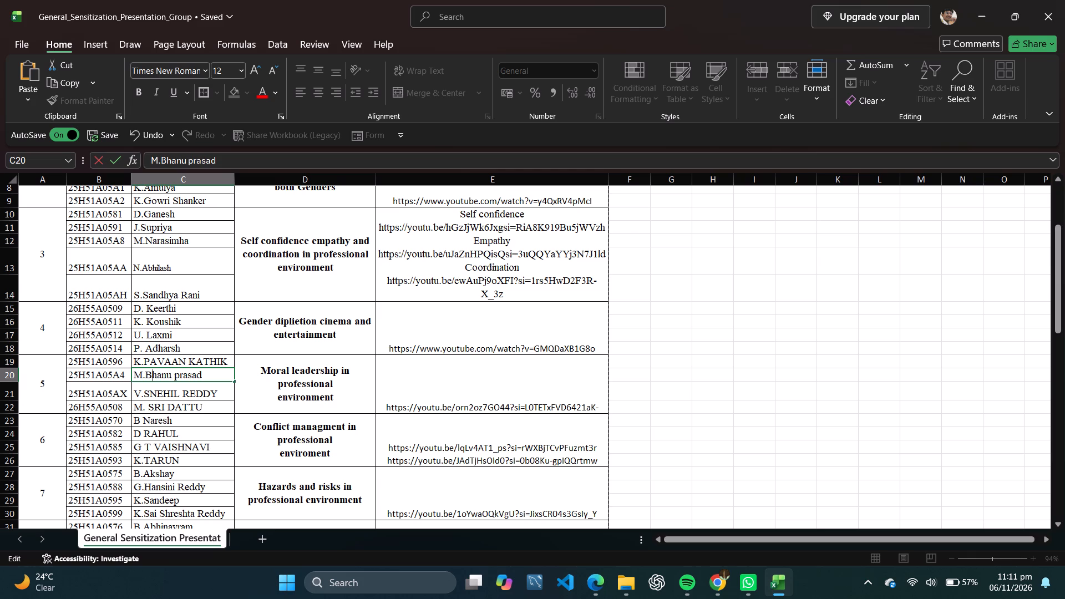
pyautogui.press('Right')
pyautogui.press('Right')
pyautogui.press('Right')
pyautogui.press('Right')
pyautogui.press('Right')
pyautogui.press('Right')
pyautogui.press('Right')
pyautogui.press('Right')
pyautogui.press('Right')
pyautogui.press('Right')
pyautogui.press('Right')
pyautogui.press('Right')
pyautogui.press('Left')
pyautogui.press('Left')
pyautogui.press('Left')
pyautogui.press('Left')
pyautogui.press('Left')
pyautogui.press('BackSpace')
pyautogui.press('p')
# Reduce the height of row 14, the last row of group 3, to fit a single line of text.
pyautogui.click(2, 285)
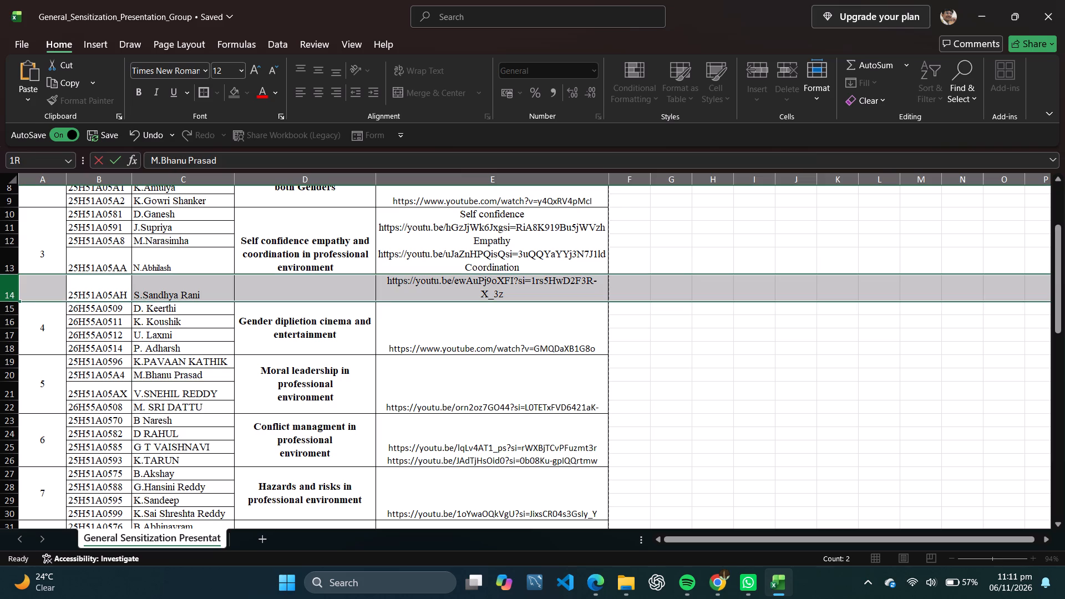
pyautogui.moveTo(6, 303); pyautogui.dragTo(8, 297)
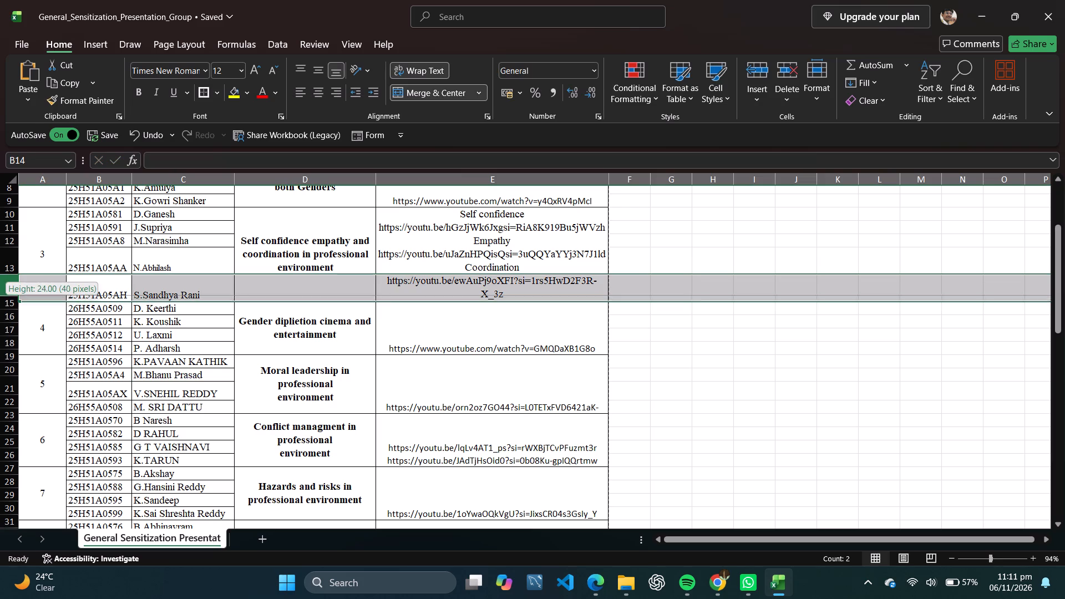
pyautogui.moveTo(8, 297); pyautogui.dragTo(11, 291)
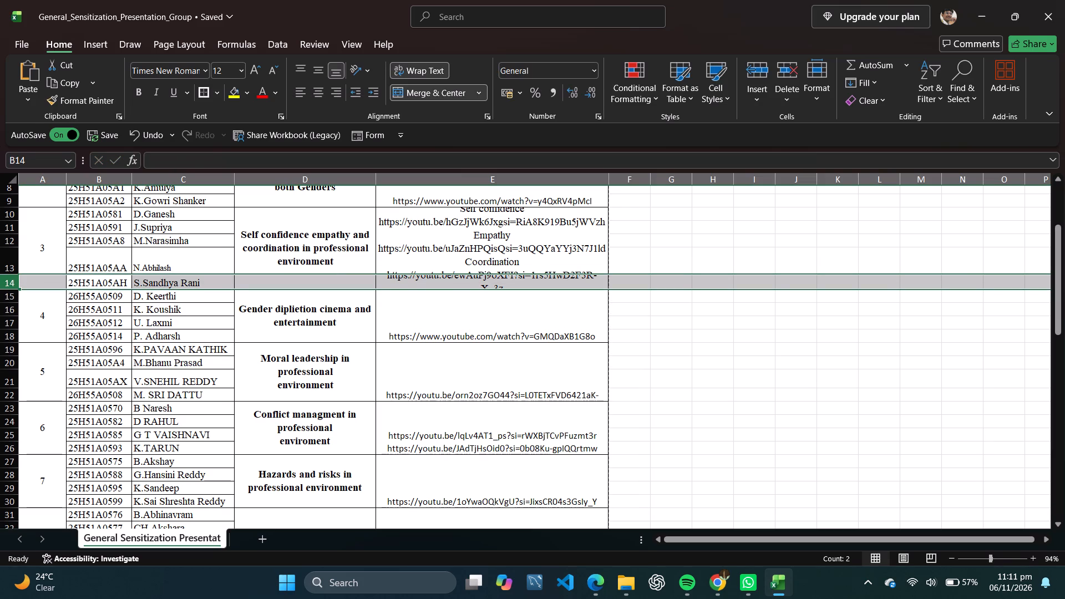
# Make the font size of all student names in C2:C71 a uniform 12.
pyautogui.click(143, 261)
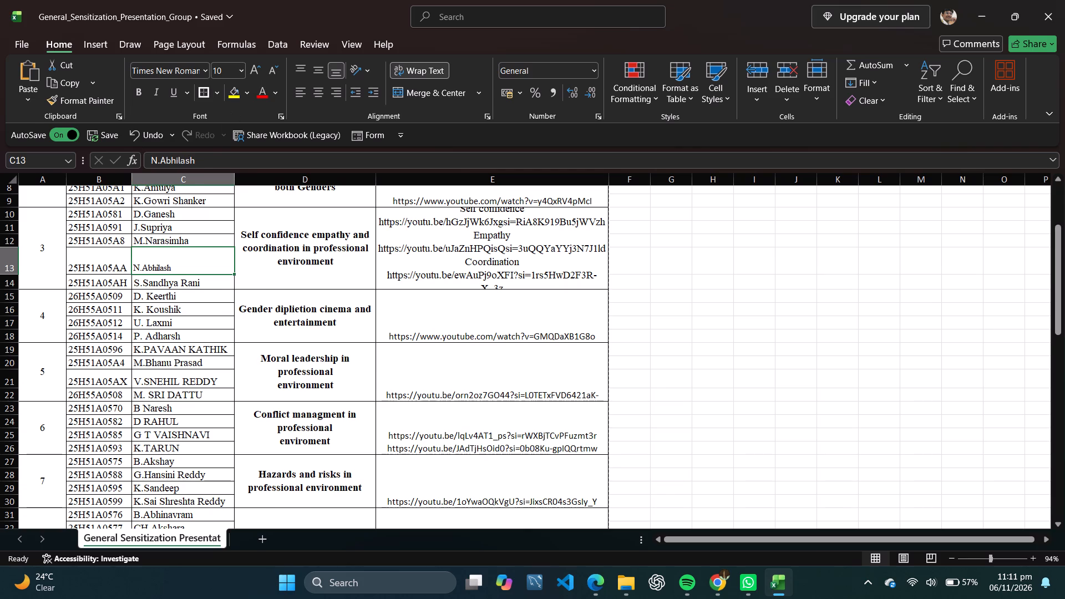
pyautogui.scroll(5, 177, 259)
pyautogui.click(200, 228)
pyautogui.moveTo(200, 228); pyautogui.dragTo(185, 534)
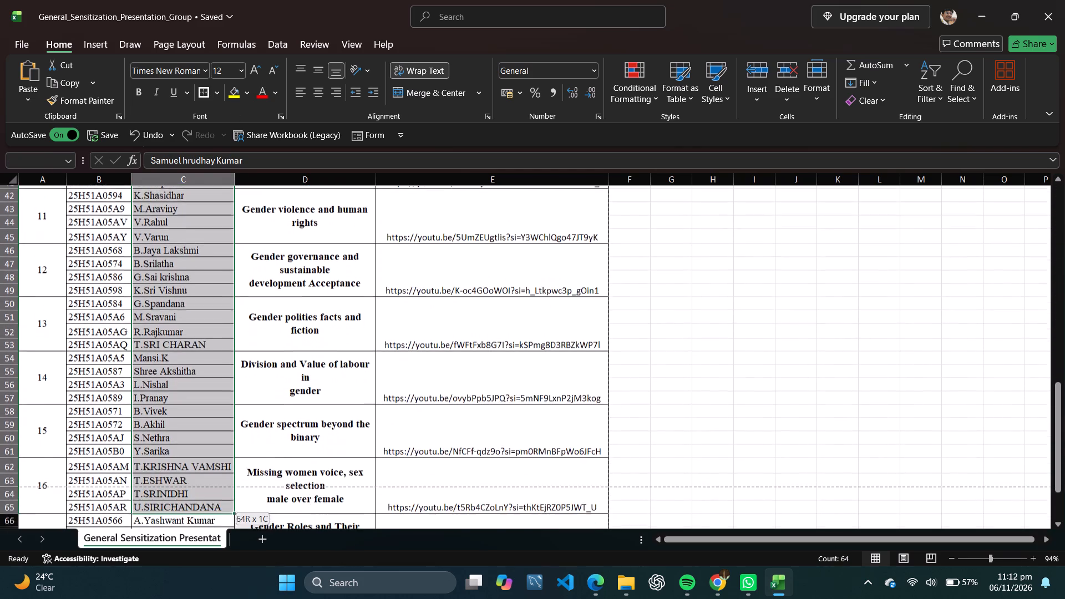
pyautogui.moveTo(185, 534); pyautogui.dragTo(191, 491)
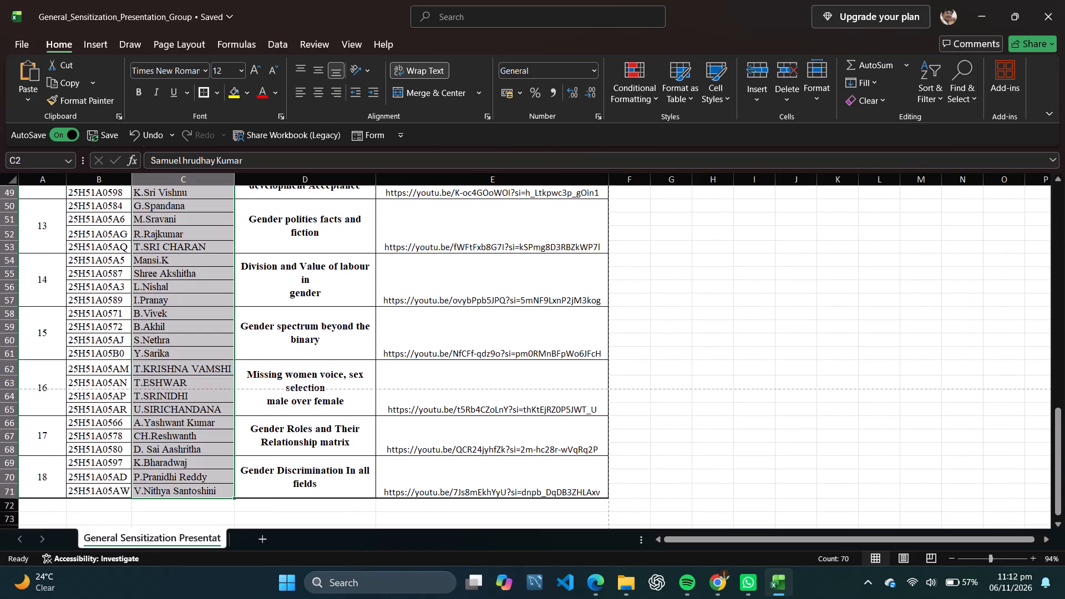
pyautogui.click(251, 68)
pyautogui.click(262, 68)
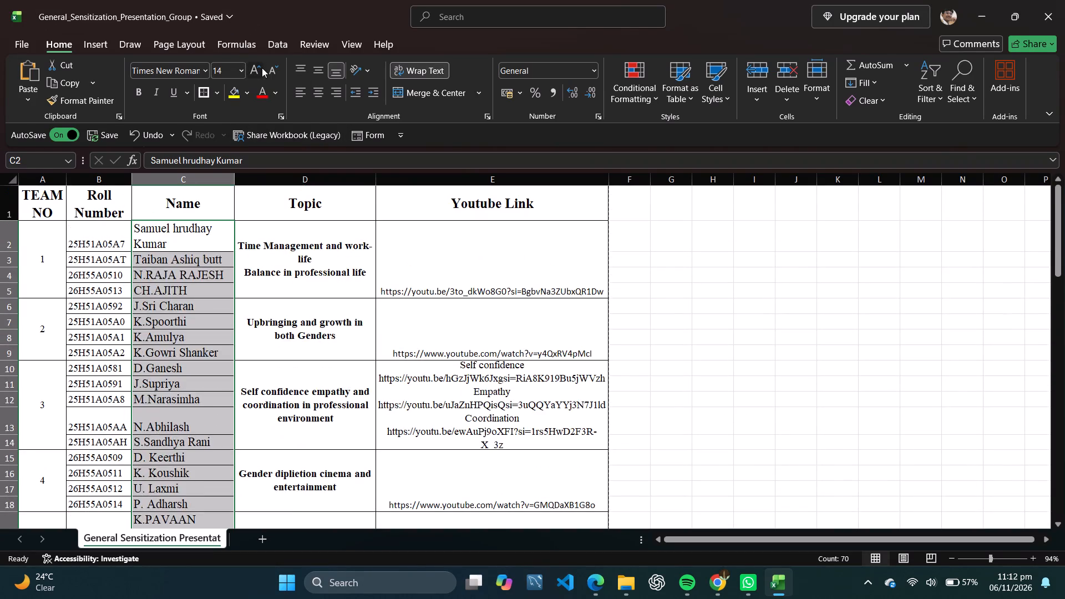
pyautogui.doubleClick(276, 70)
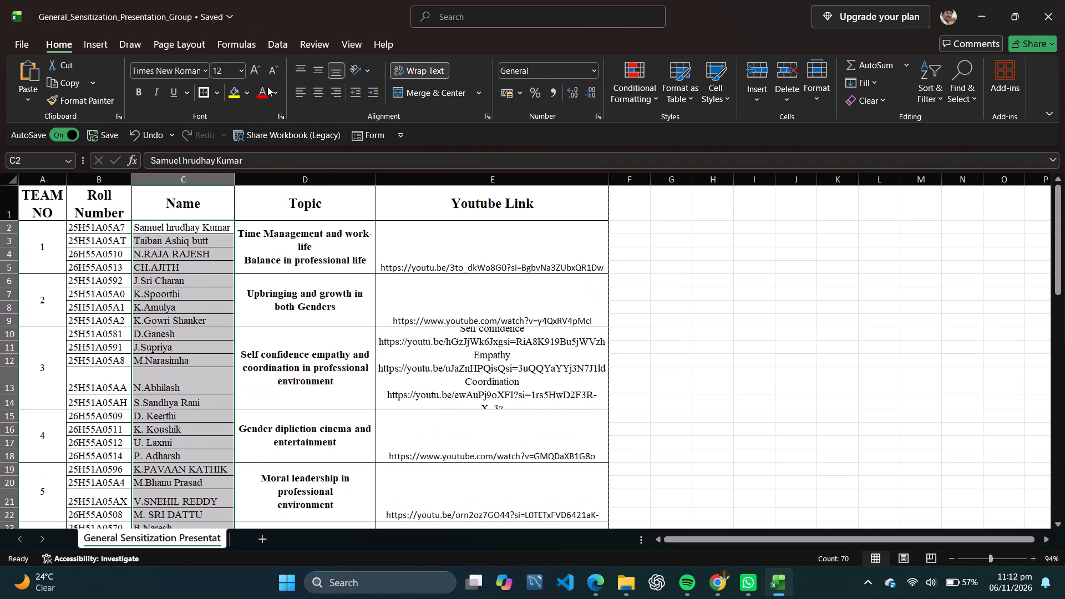
# Reduce the height of row 13 in group 3 to about 16.20 so it fits a single line of text.
pyautogui.click(3, 377)
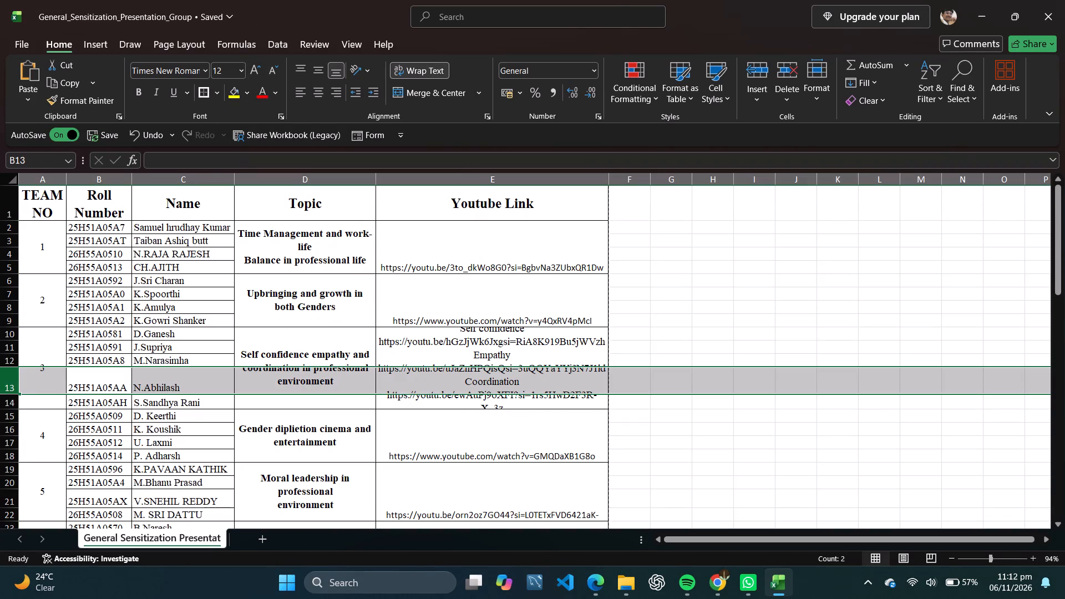
pyautogui.moveTo(7, 394); pyautogui.dragTo(9, 381)
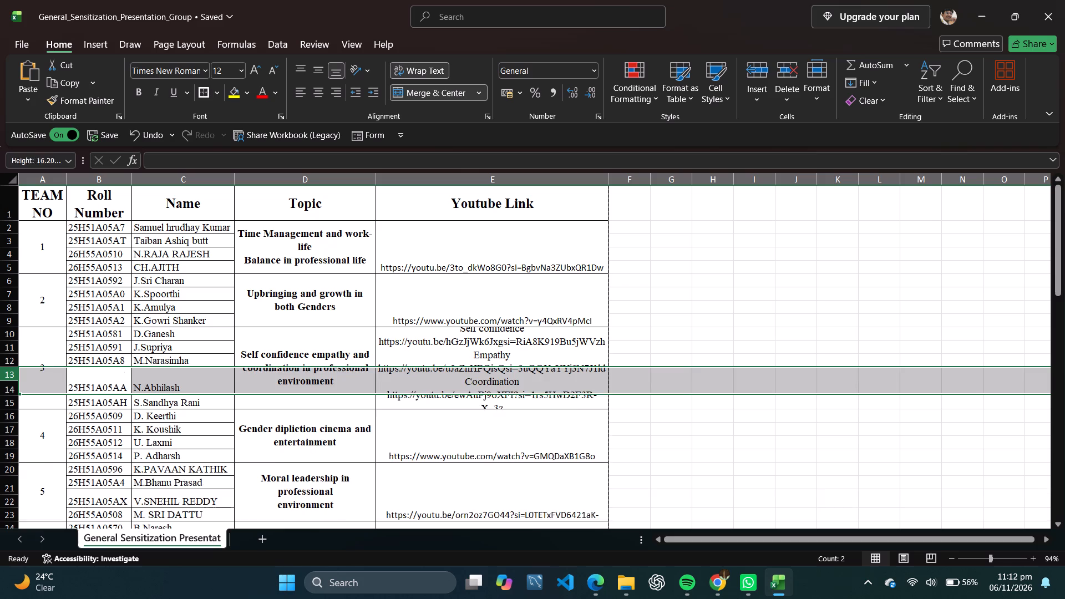
pyautogui.click(9, 380)
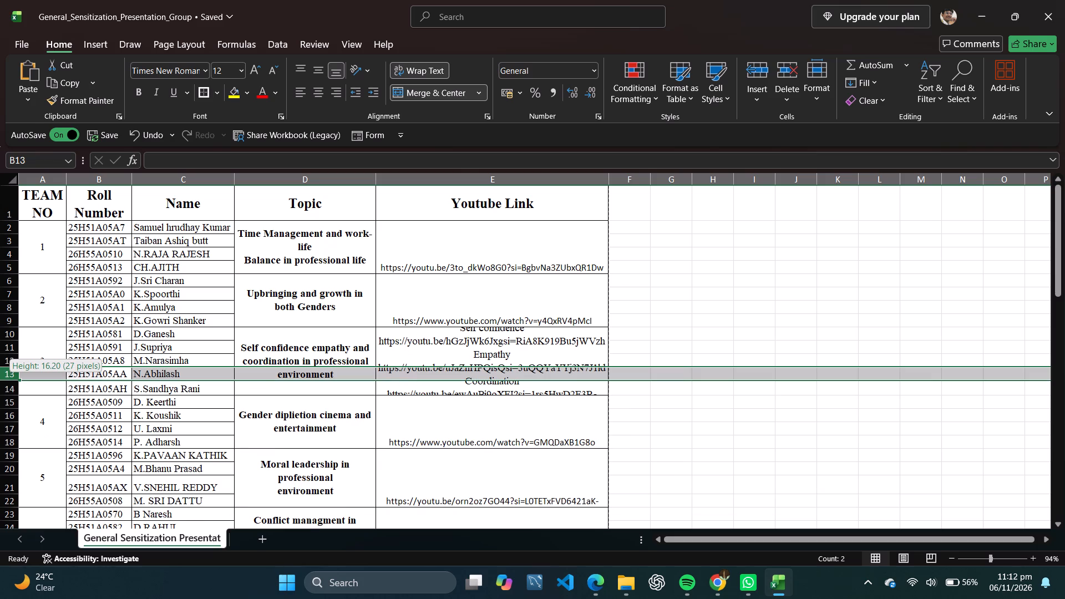
# Reduce the height of row 21 in group 5 slightly further to bring it closer to its neighbouring rows.
pyautogui.scroll(-3, 18, 372)
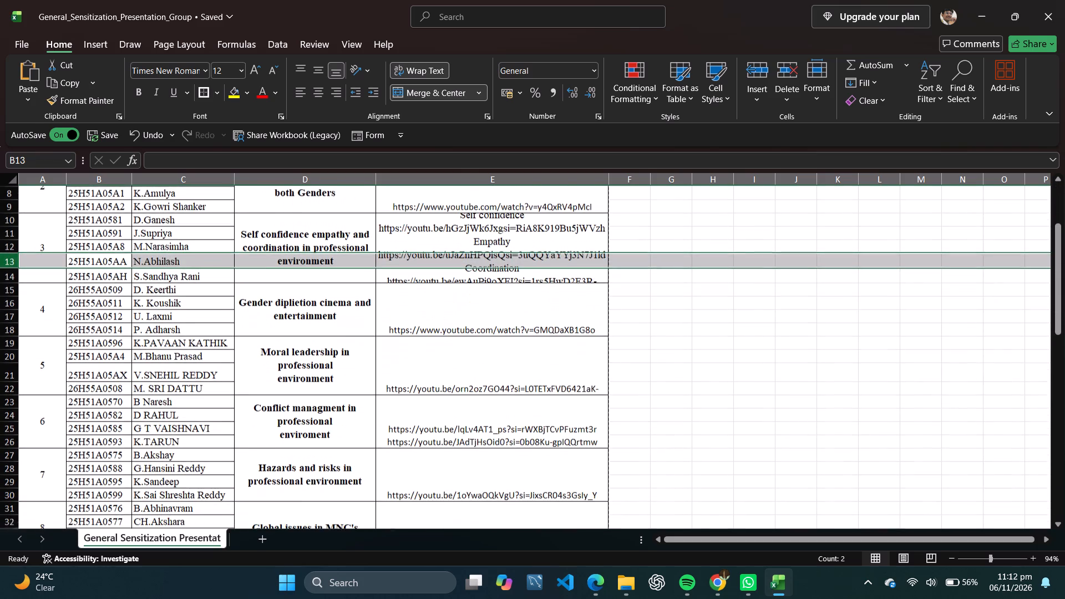
pyautogui.click(4, 369)
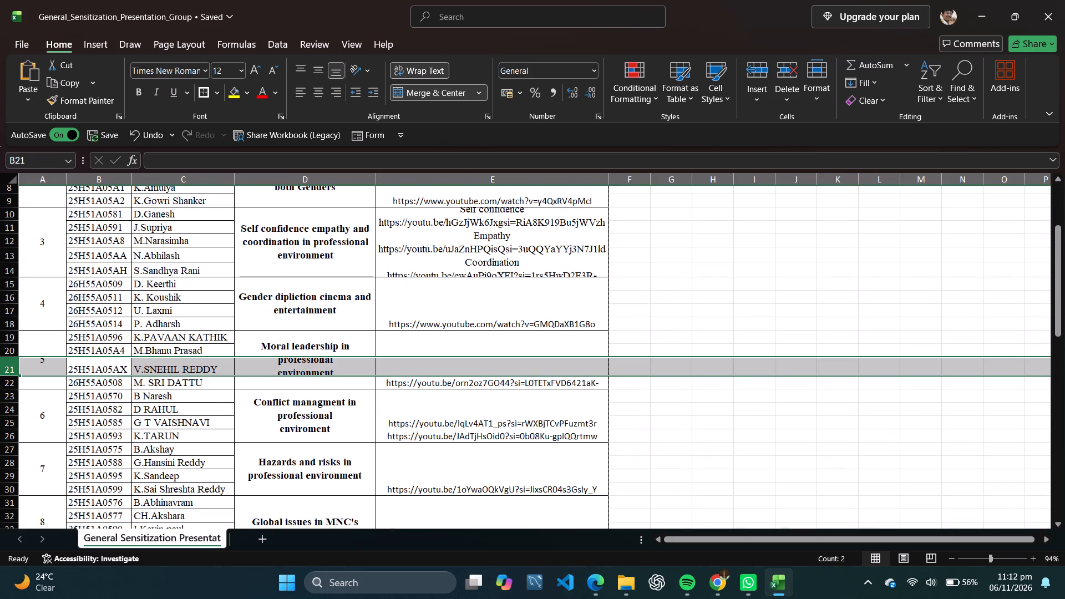
pyautogui.click(6, 374)
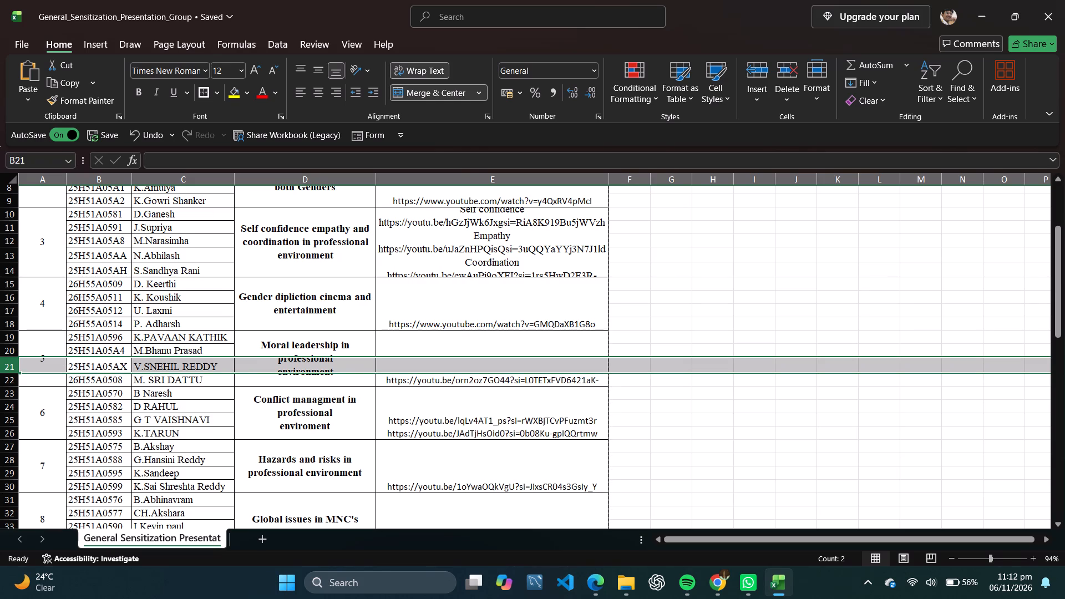
# Review the row heights and name formatting across all groups down to the end of the table.
pyautogui.scroll(-13, 7, 372)
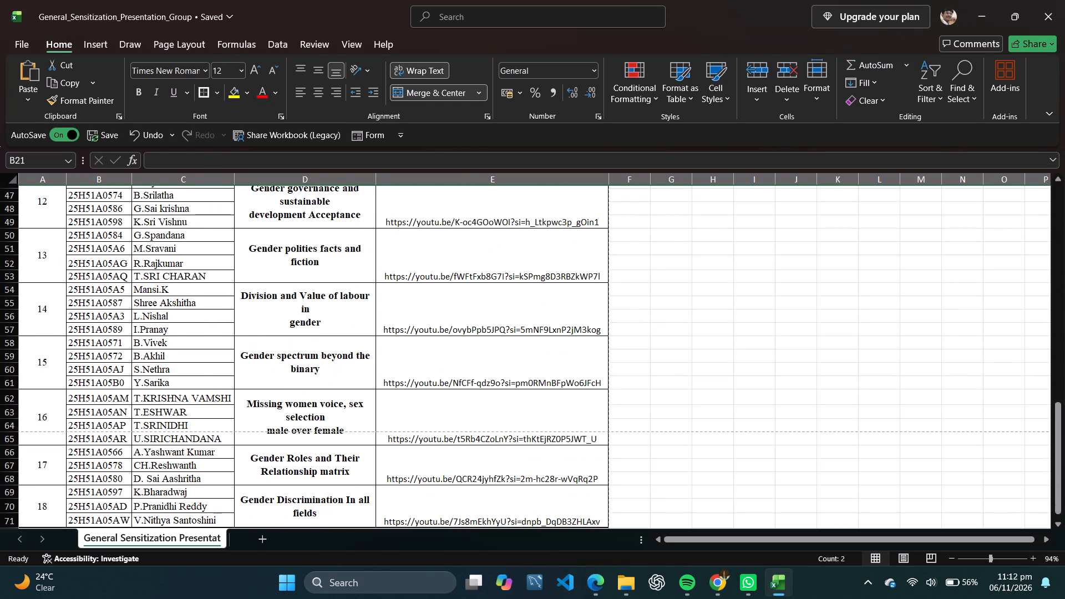
pyautogui.scroll(-3, 7, 372)
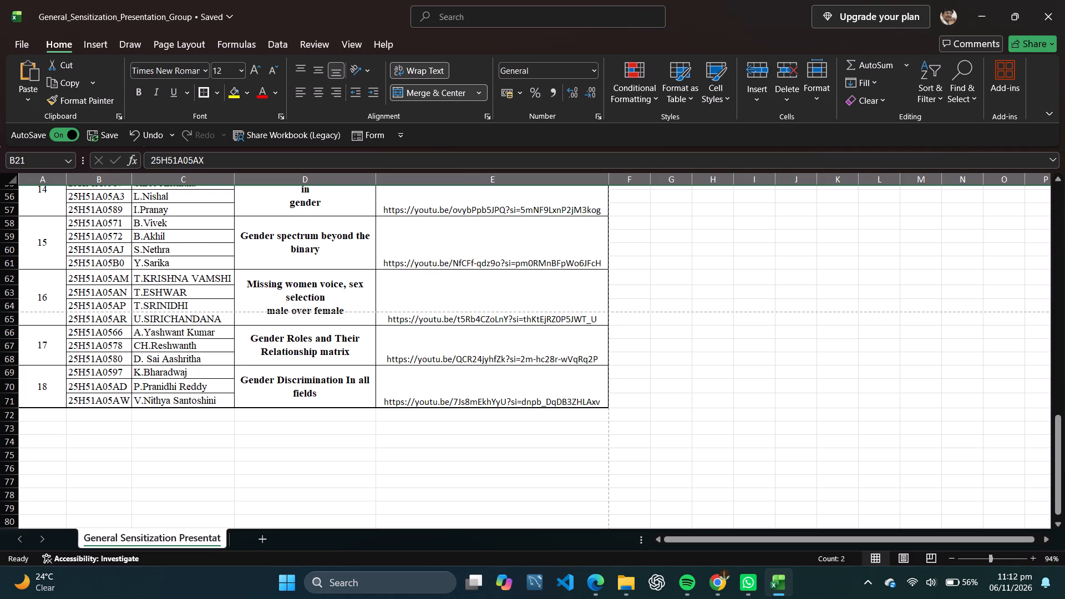
pyautogui.scroll(6, 30, 382)
pyautogui.scroll(6, 780, 565)
pyautogui.scroll(5, 571, 326)
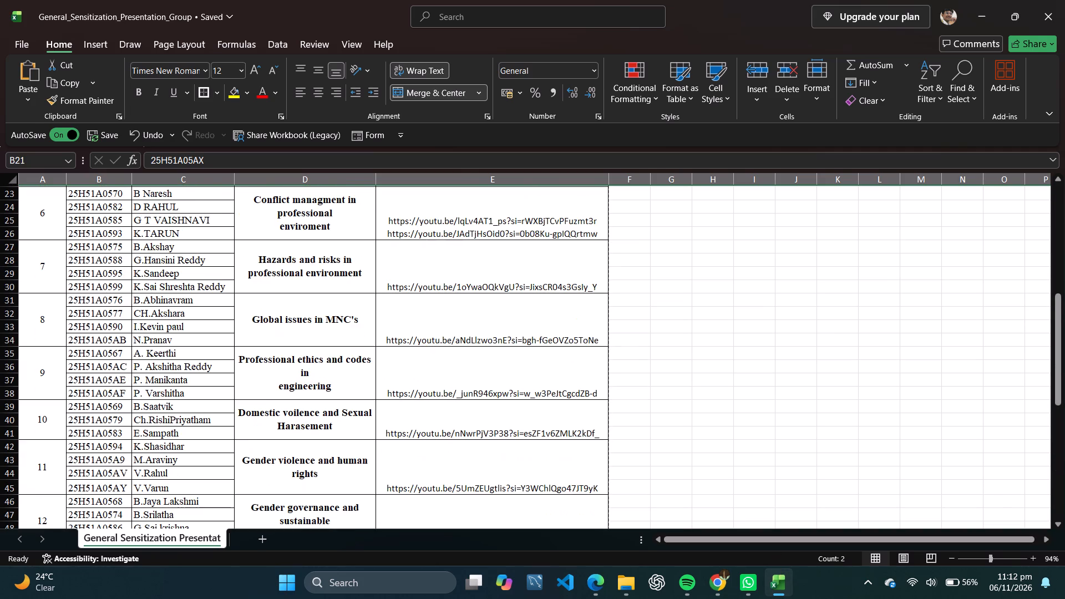
pyautogui.scroll(6, 572, 326)
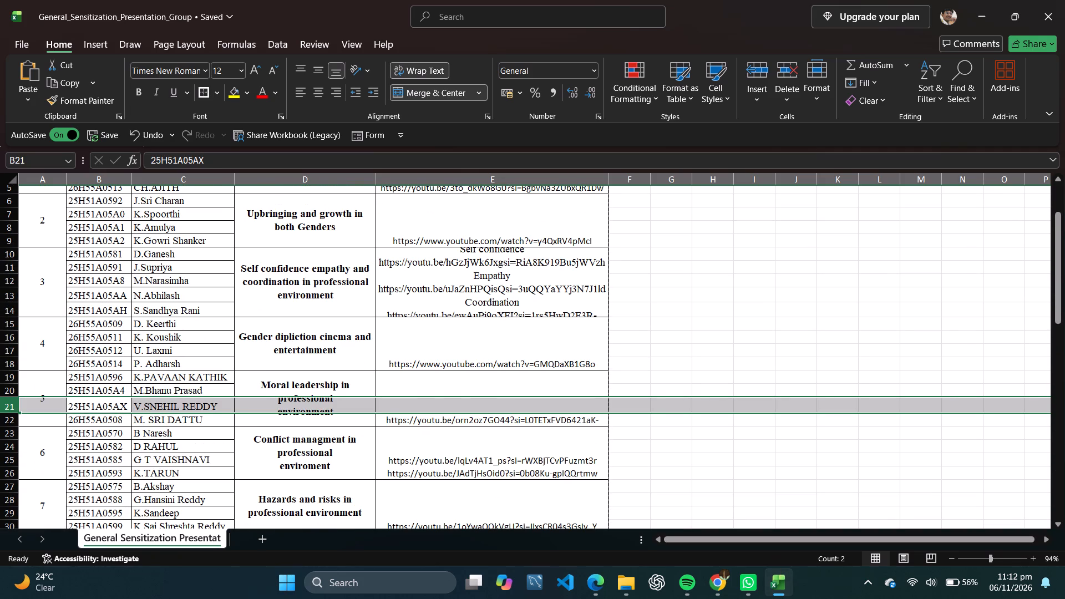
pyautogui.scroll(6, 779, 436)
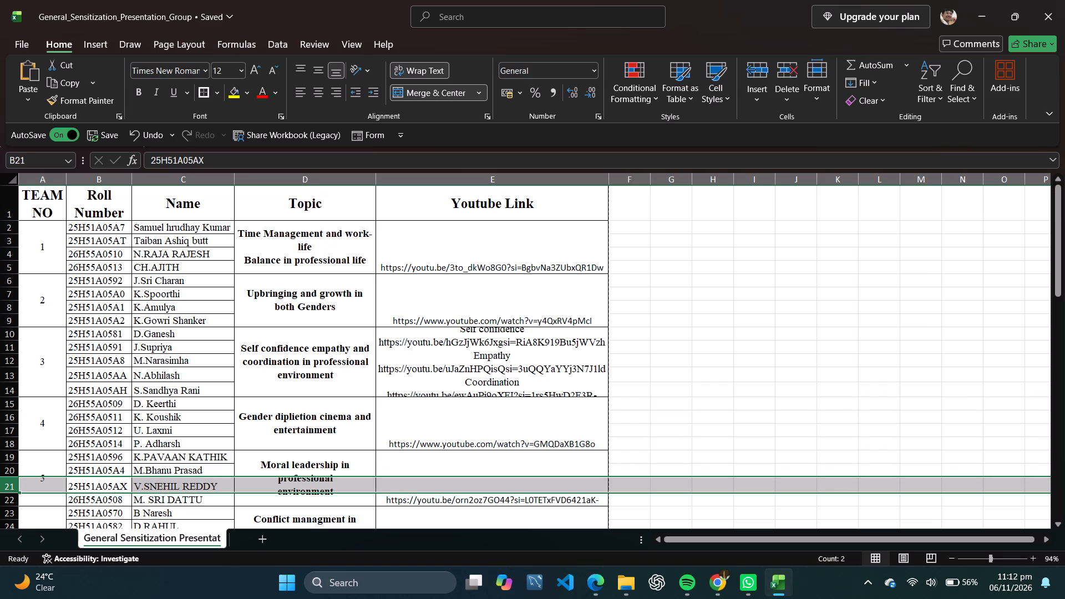
# Slightly increase the height of row 14, the last row of group 3.
pyautogui.click(0, 393)
pyautogui.click(6, 397)
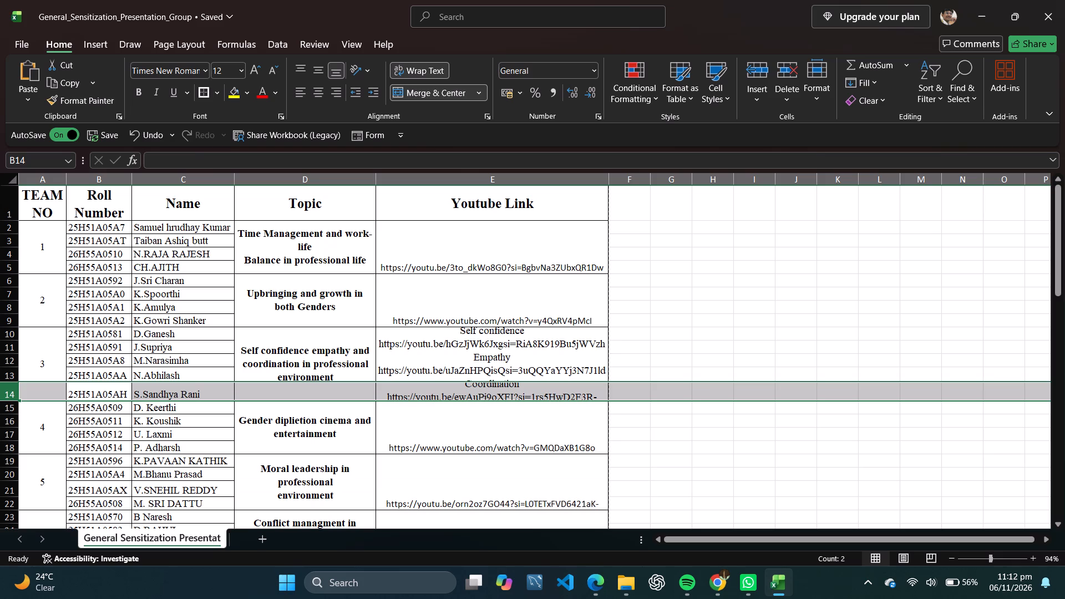
pyautogui.click(878, 505)
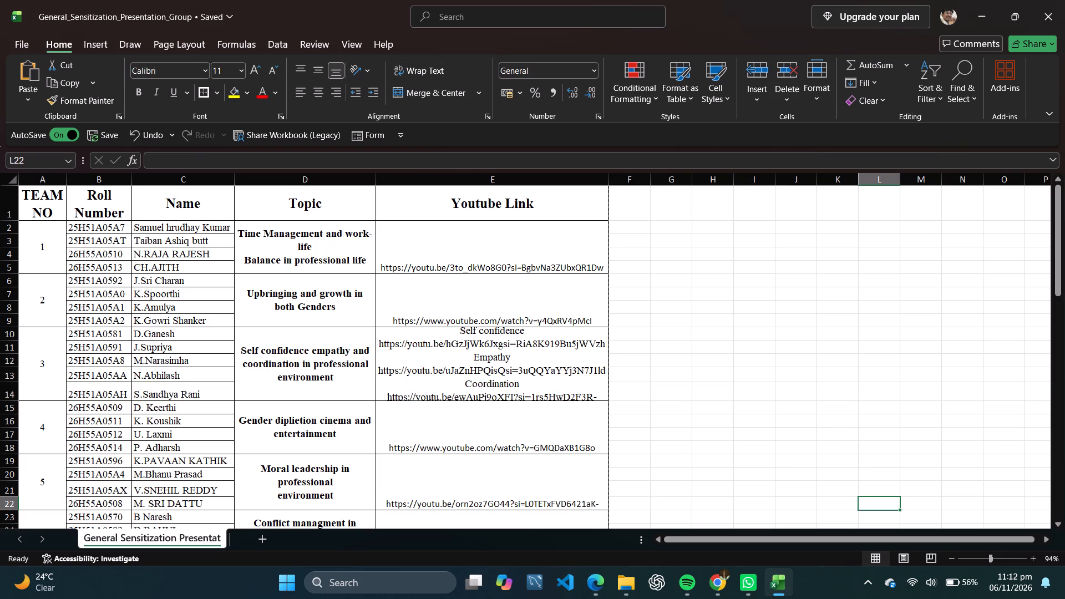
# Slightly reduce the height of row 9, the last row of group 2.
pyautogui.click(10, 331)
pyautogui.click(14, 328)
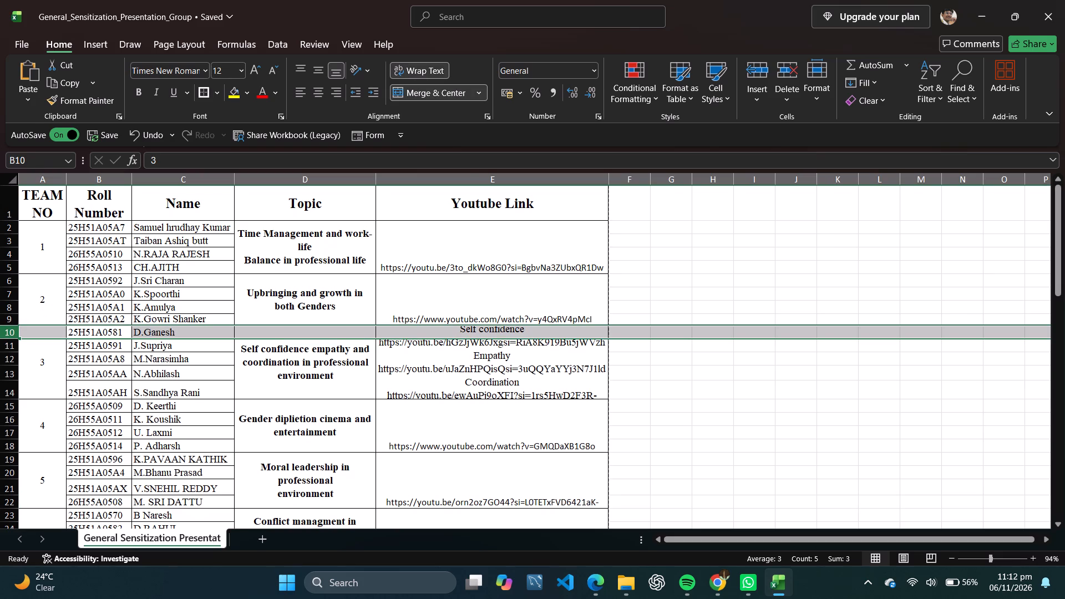
pyautogui.click(728, 455)
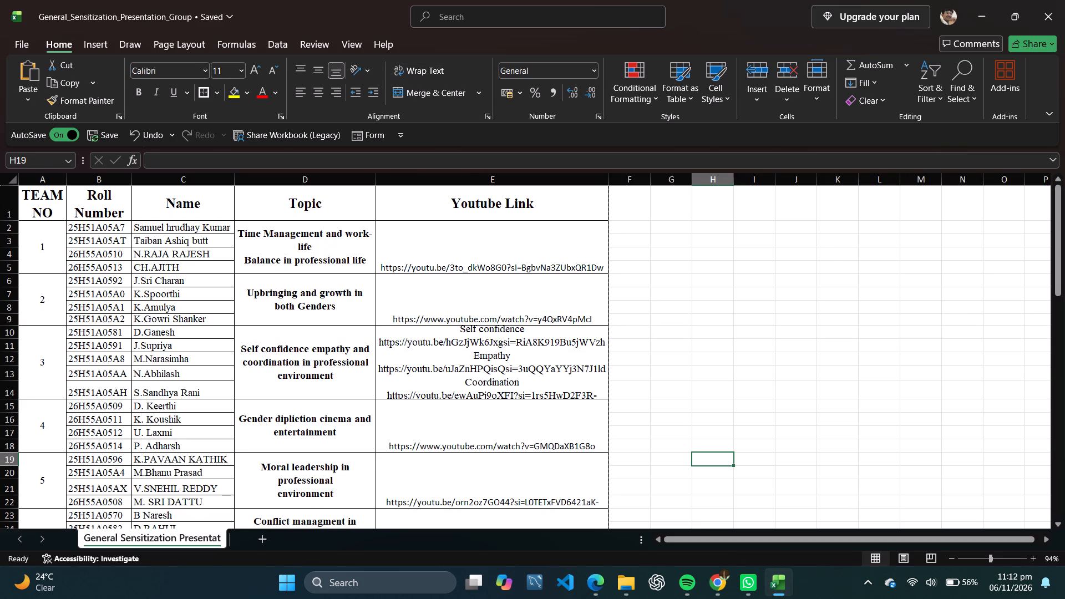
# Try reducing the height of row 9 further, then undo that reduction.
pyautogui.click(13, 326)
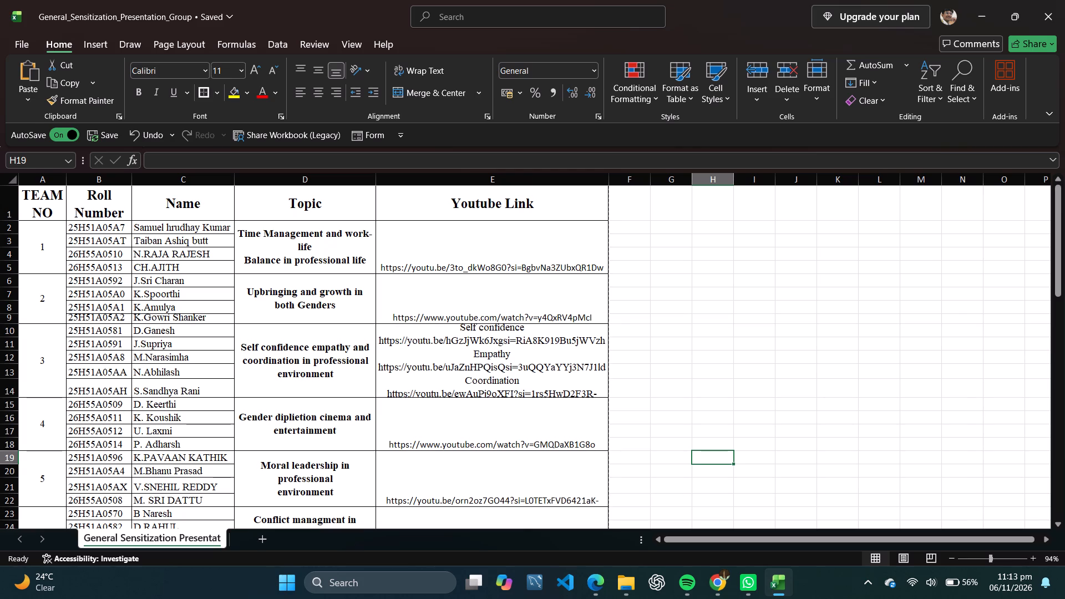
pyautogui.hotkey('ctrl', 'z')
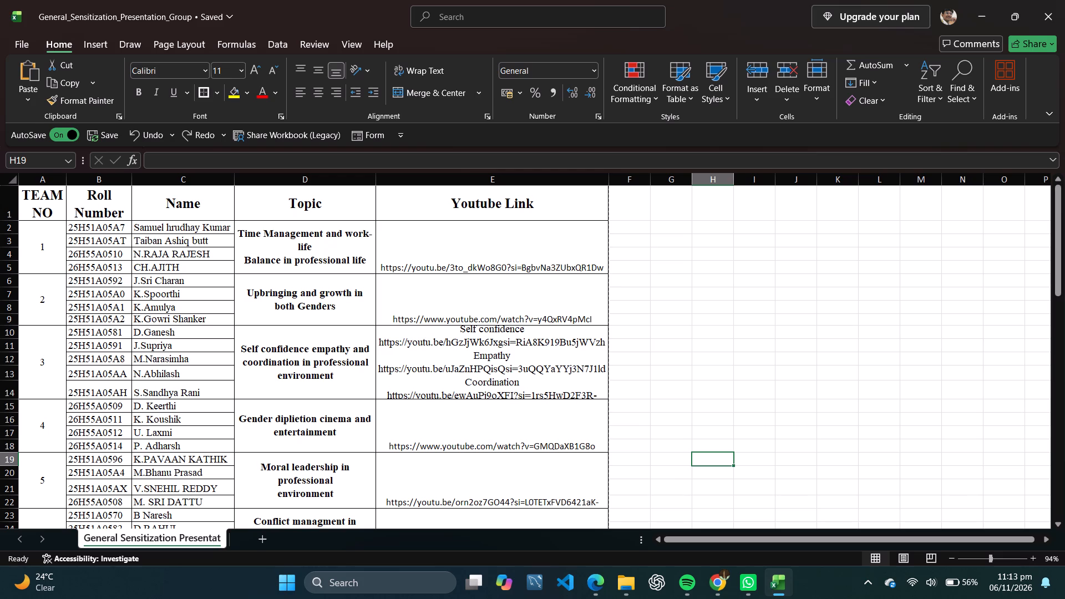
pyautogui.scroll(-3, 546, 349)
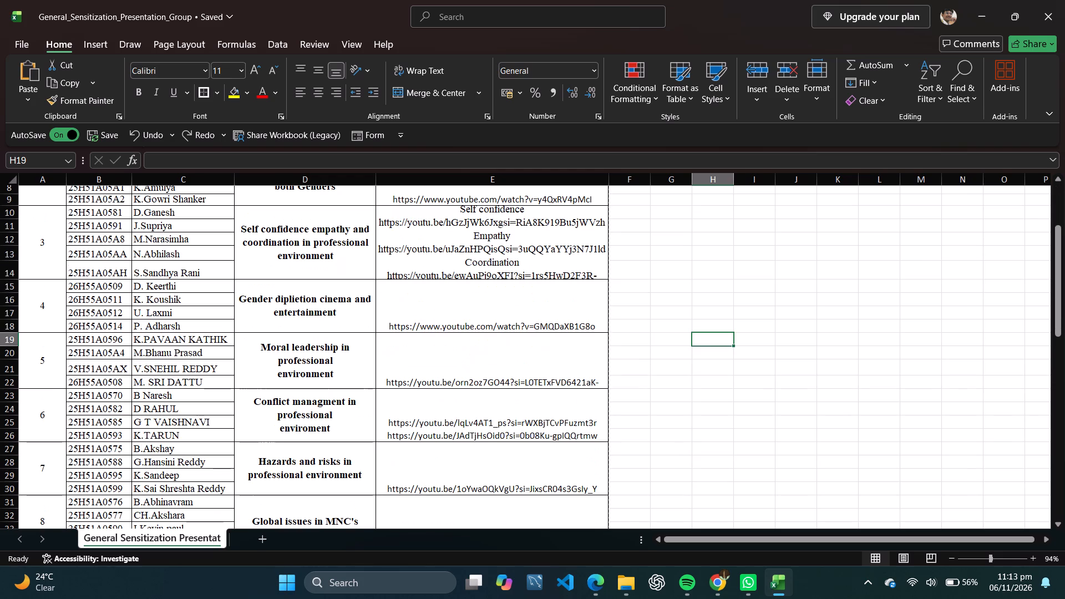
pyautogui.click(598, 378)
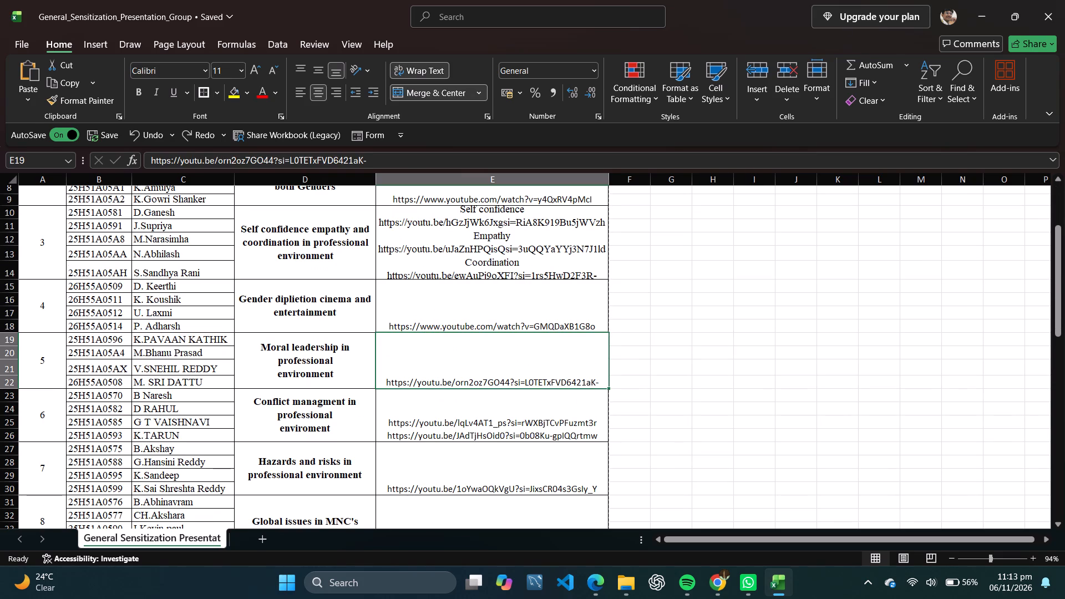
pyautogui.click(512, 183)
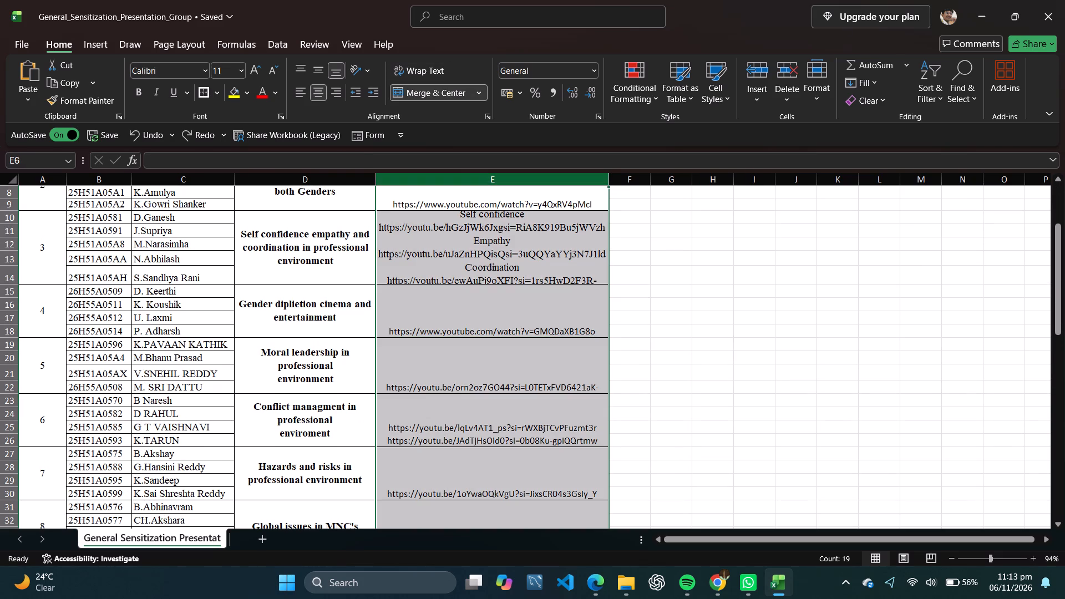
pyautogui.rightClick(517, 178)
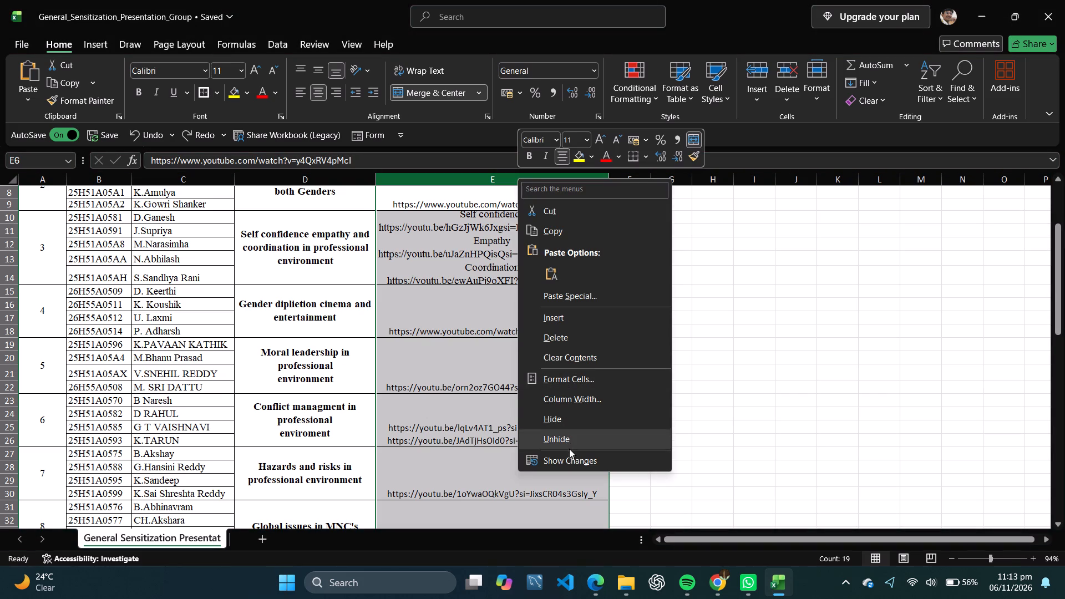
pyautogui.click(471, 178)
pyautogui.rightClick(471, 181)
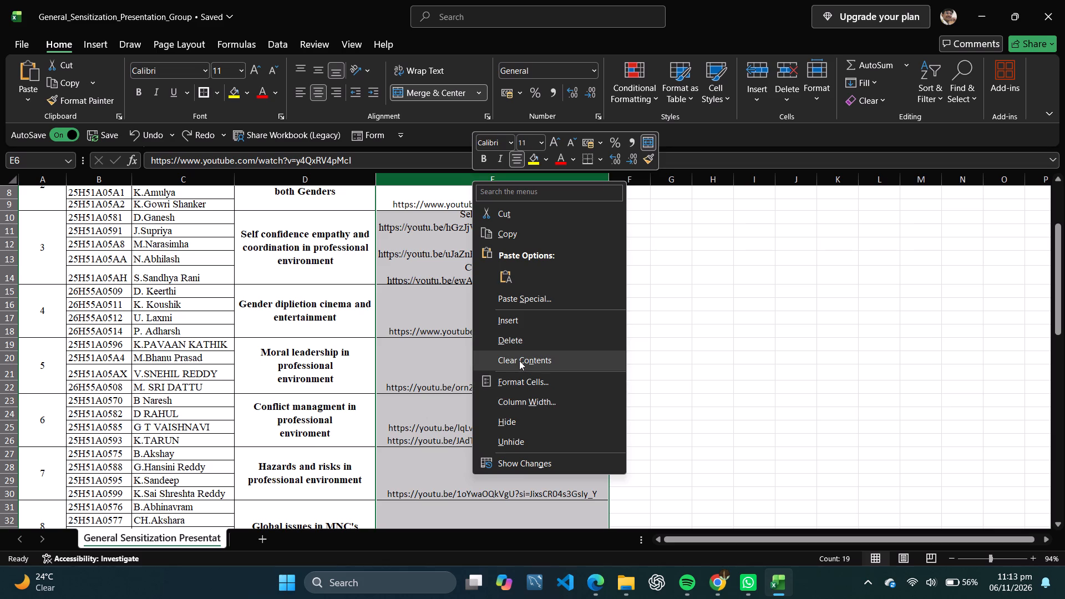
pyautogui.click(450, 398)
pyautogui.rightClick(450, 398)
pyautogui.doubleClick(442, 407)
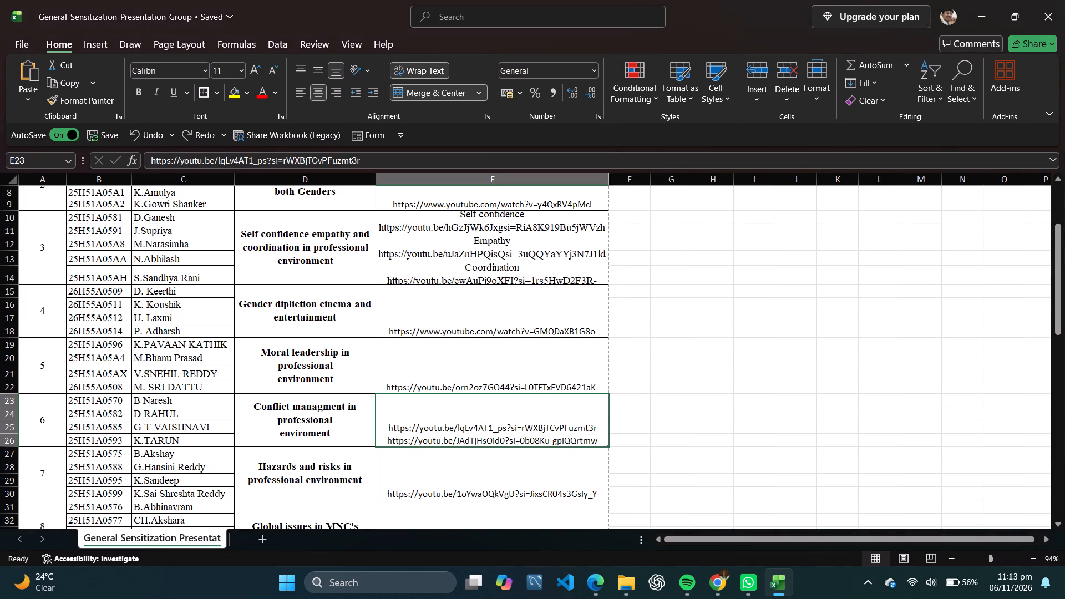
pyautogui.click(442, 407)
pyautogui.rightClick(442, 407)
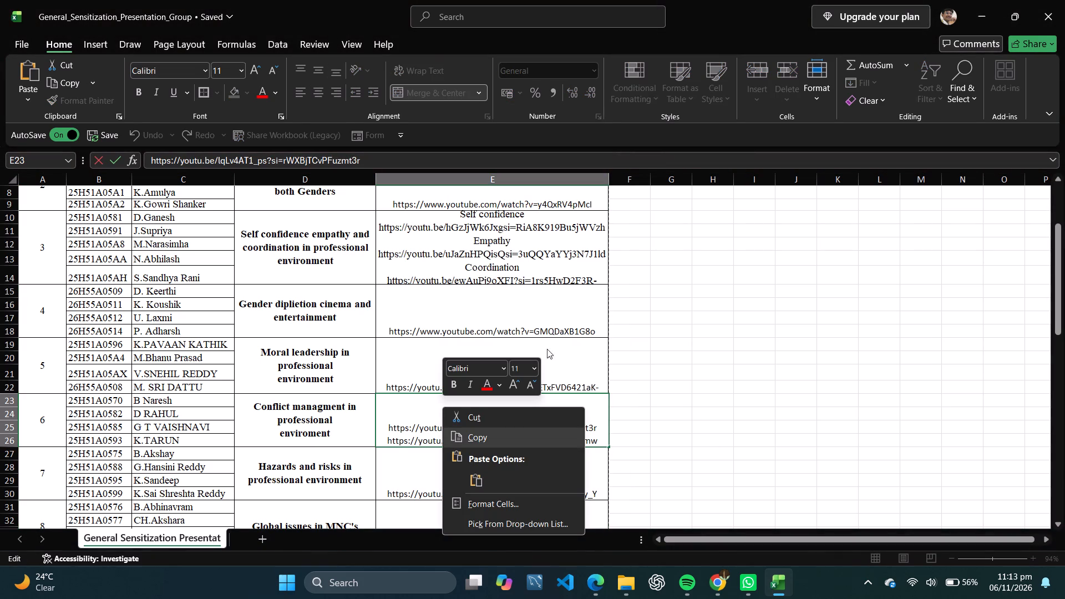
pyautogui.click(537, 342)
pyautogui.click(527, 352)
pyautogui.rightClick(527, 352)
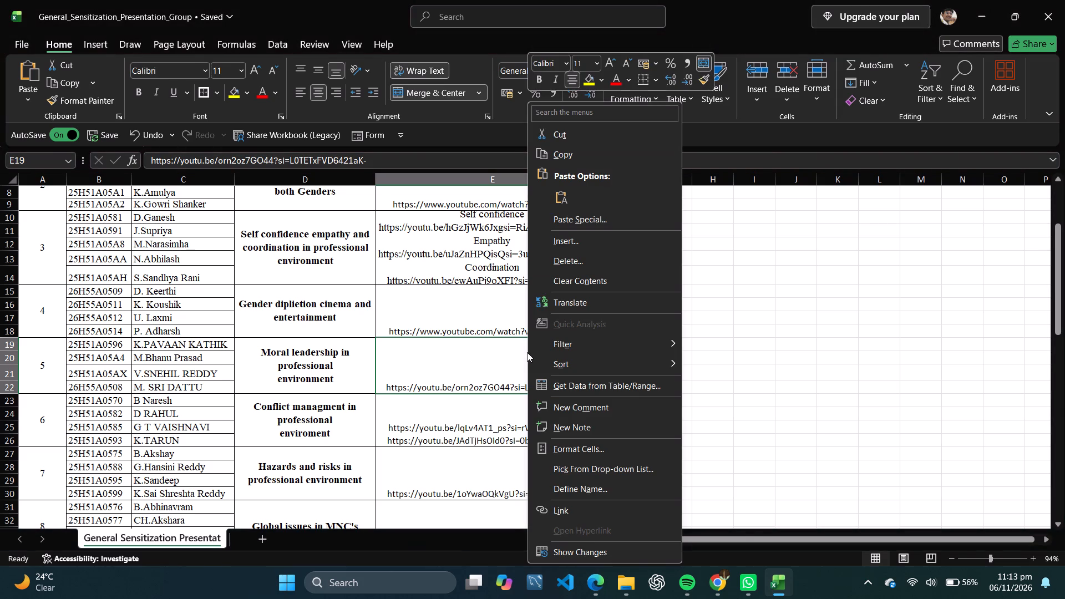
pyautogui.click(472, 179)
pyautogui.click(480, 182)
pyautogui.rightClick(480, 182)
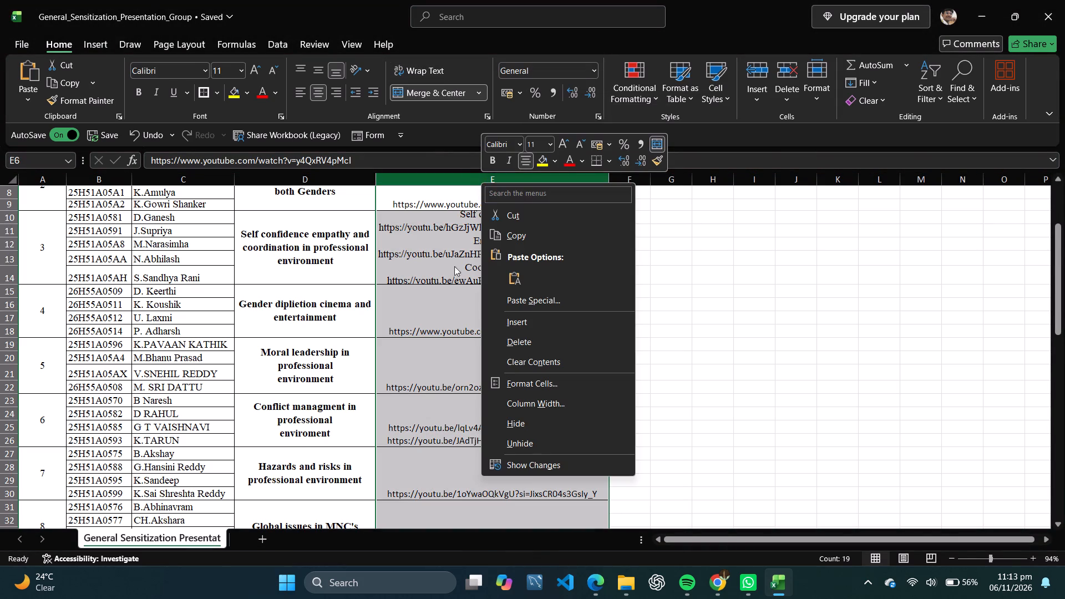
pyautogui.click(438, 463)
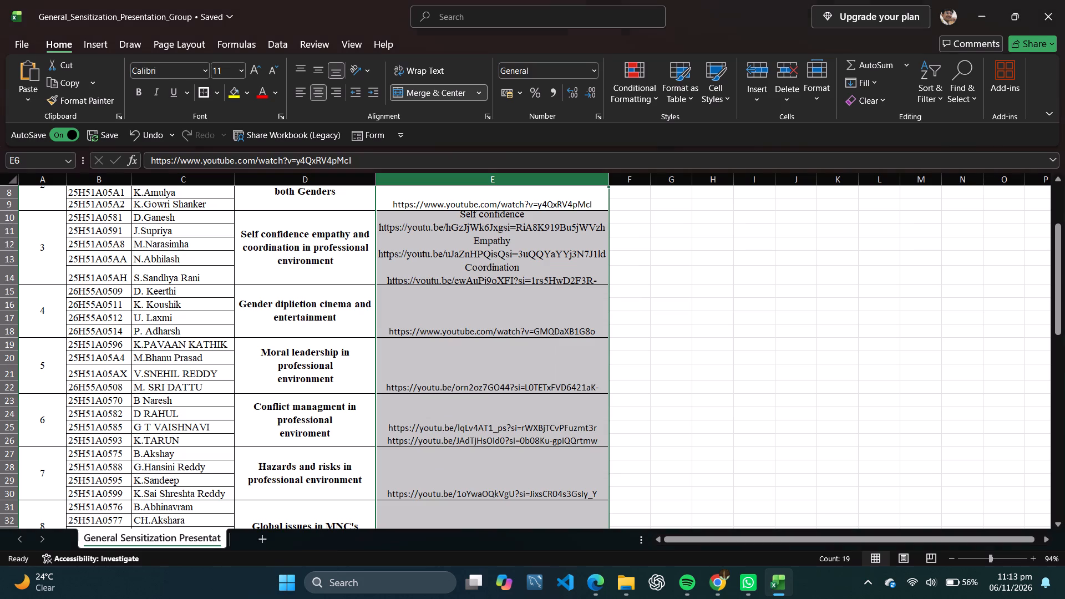
# Re-enter the existing YouTube link in cell E27 for group 7 so it becomes a clickable hyperlink.
pyautogui.doubleClick(438, 463)
pyautogui.rightClick(438, 463)
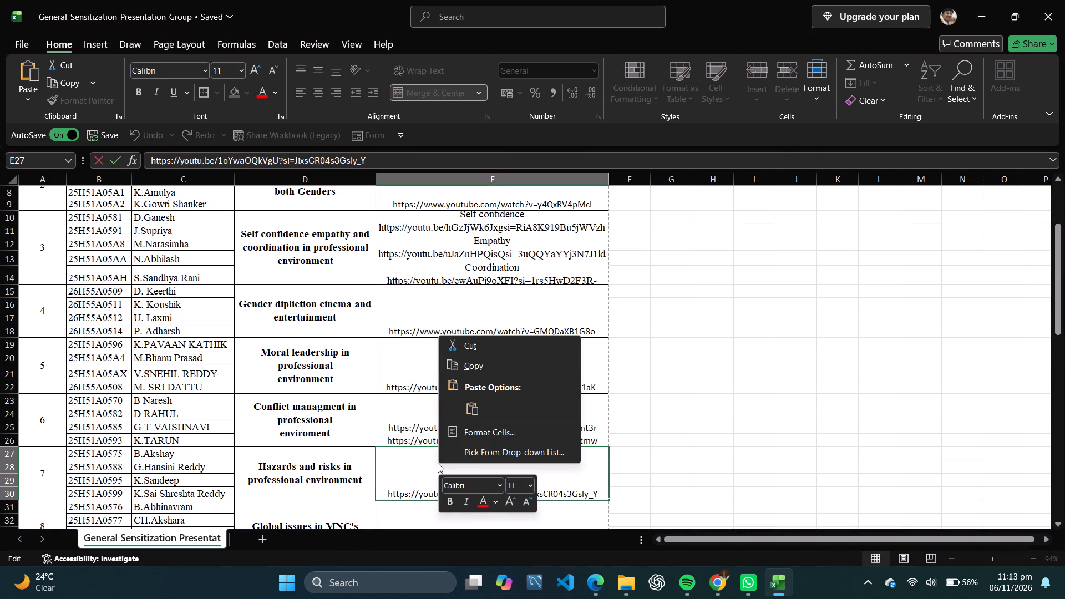
pyautogui.rightClick(423, 463)
pyautogui.click(414, 465)
pyautogui.click(415, 483)
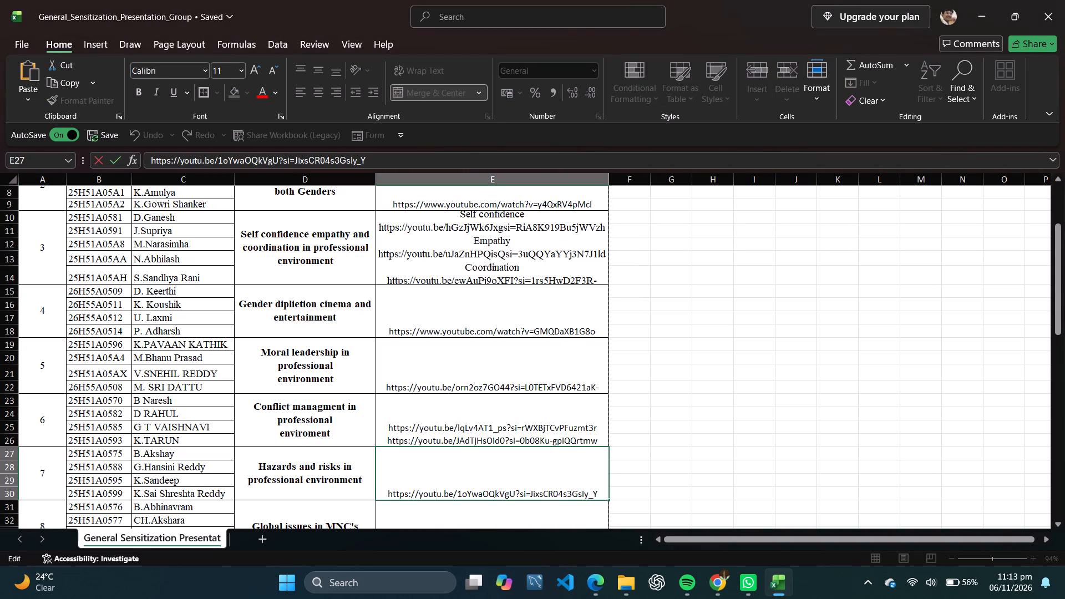
pyautogui.click(470, 409)
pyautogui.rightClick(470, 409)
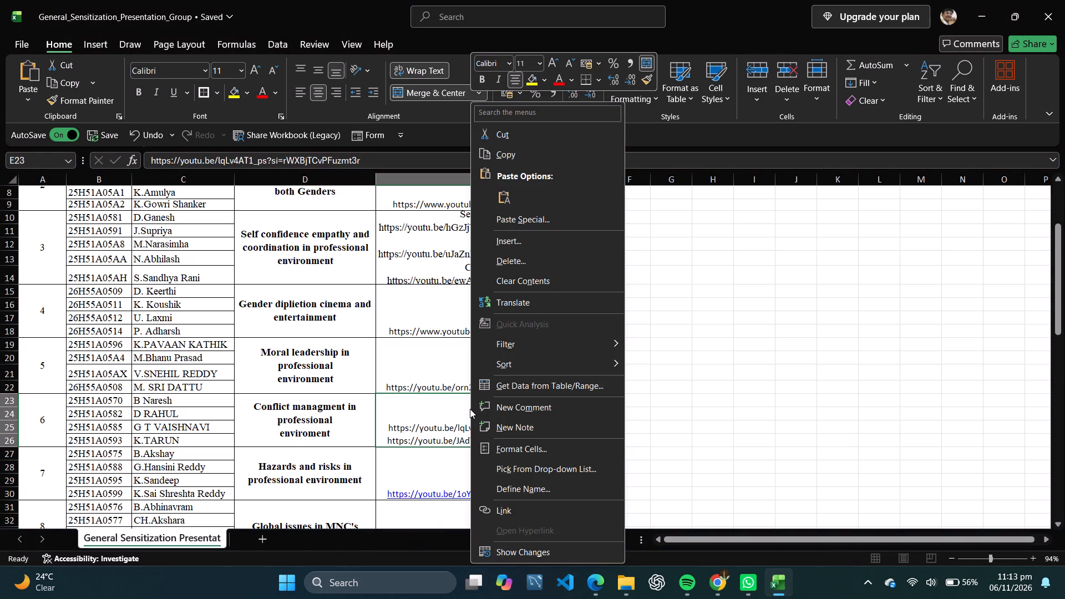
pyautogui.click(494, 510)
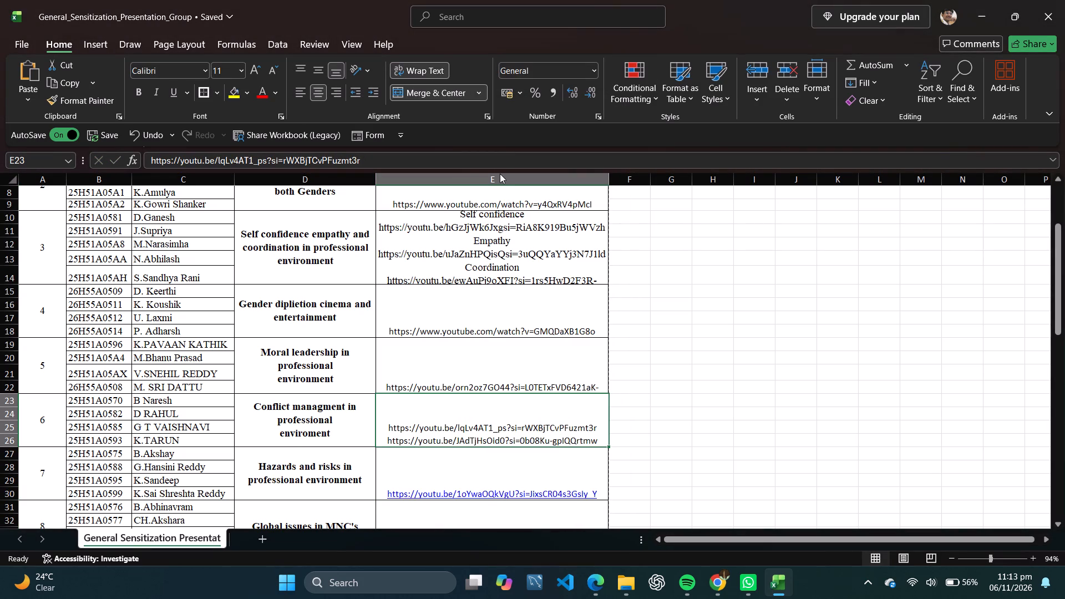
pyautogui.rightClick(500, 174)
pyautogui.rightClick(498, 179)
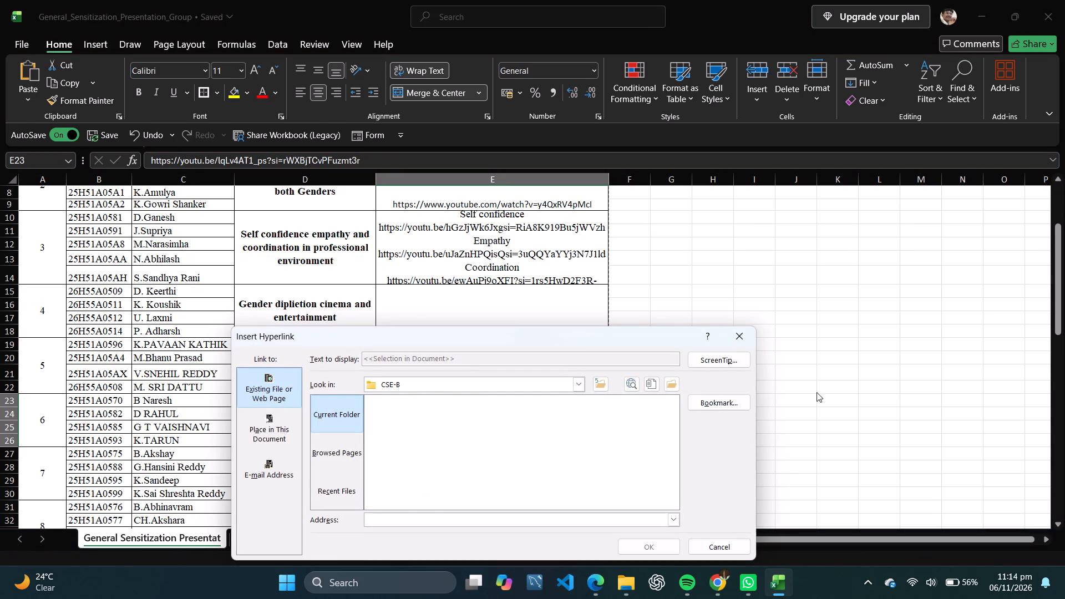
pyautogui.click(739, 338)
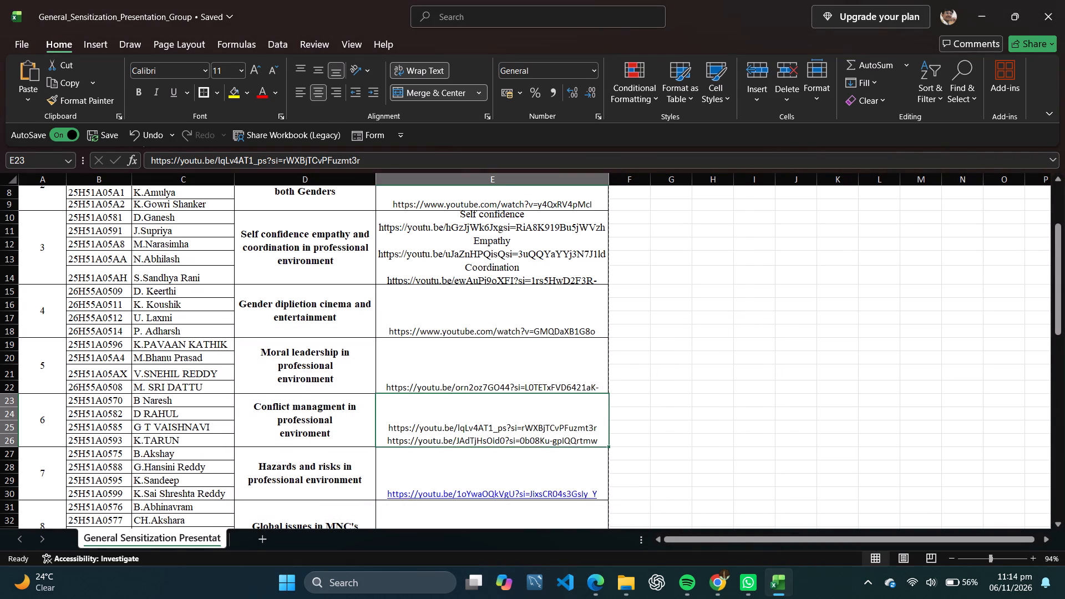
# Remove all hyperlinks from the Youtube Link column, column E, so the links are plain text.
pyautogui.click(563, 179)
pyautogui.rightClick(562, 181)
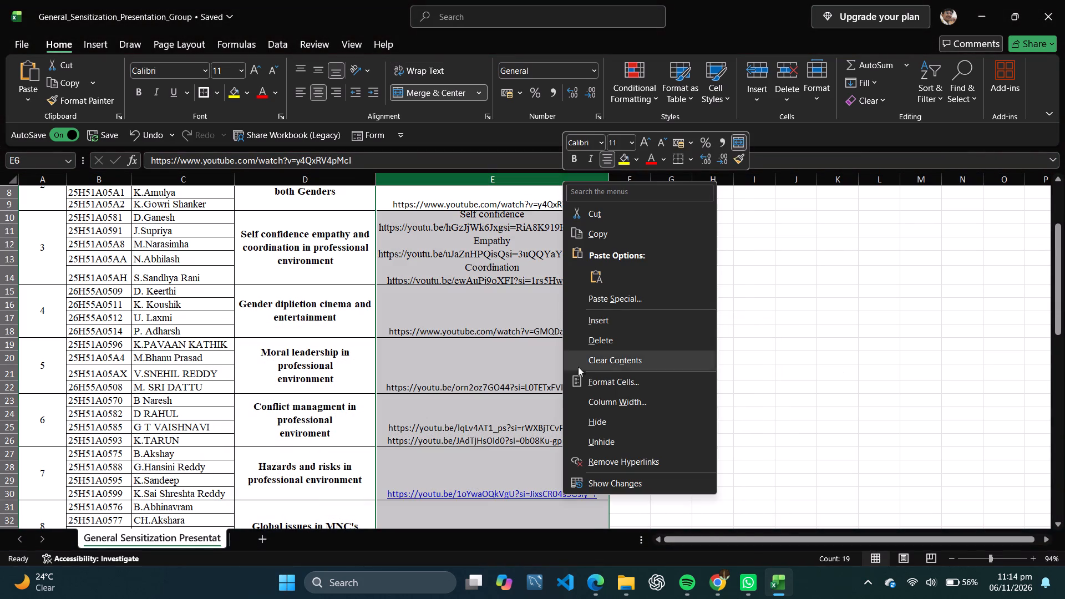
pyautogui.click(604, 461)
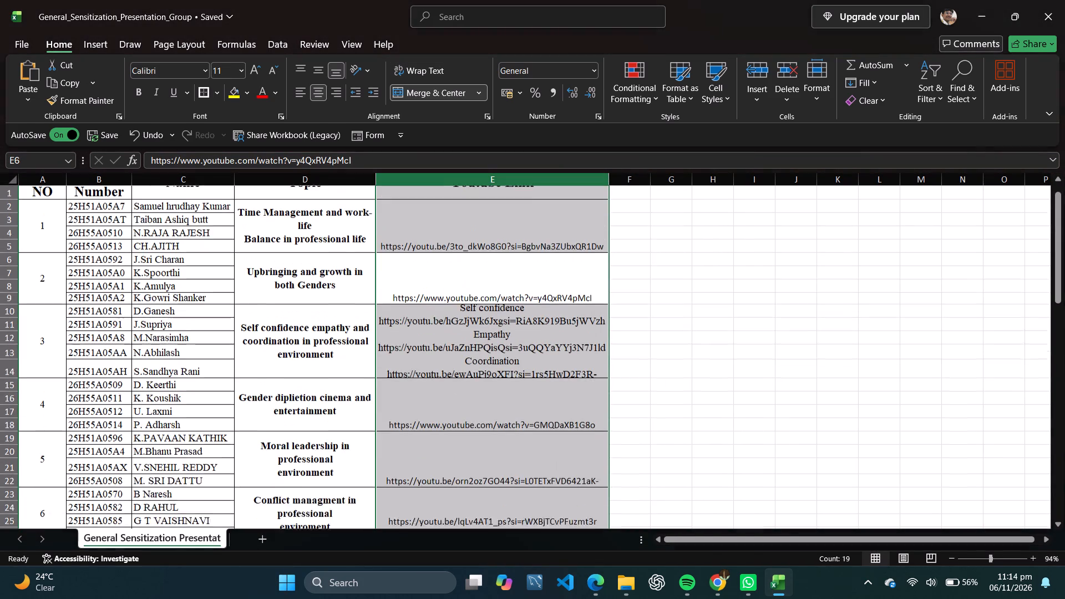
pyautogui.rightClick(555, 179)
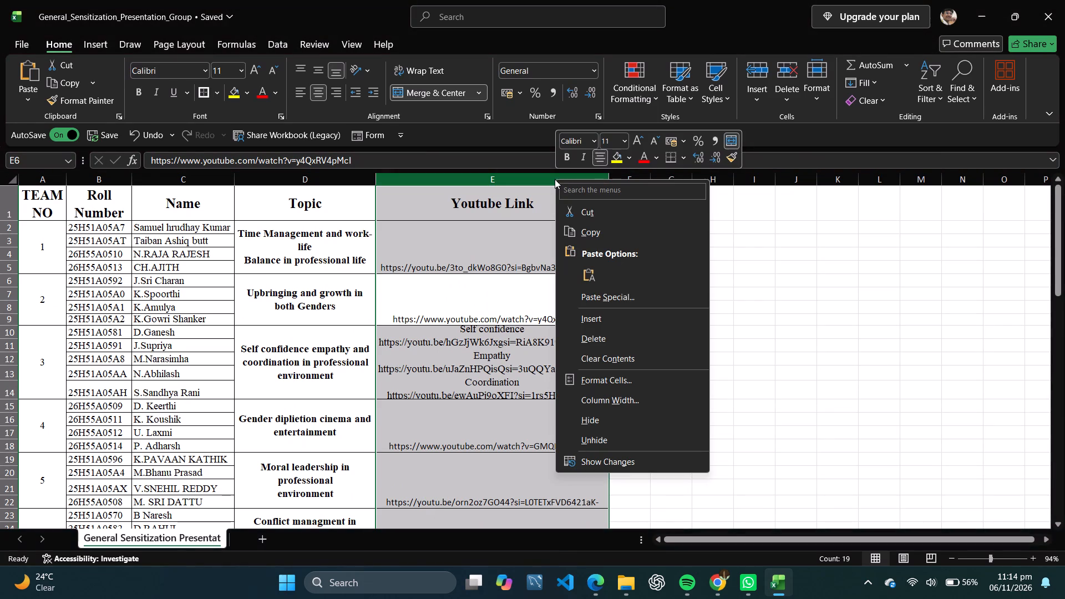
pyautogui.click(713, 479)
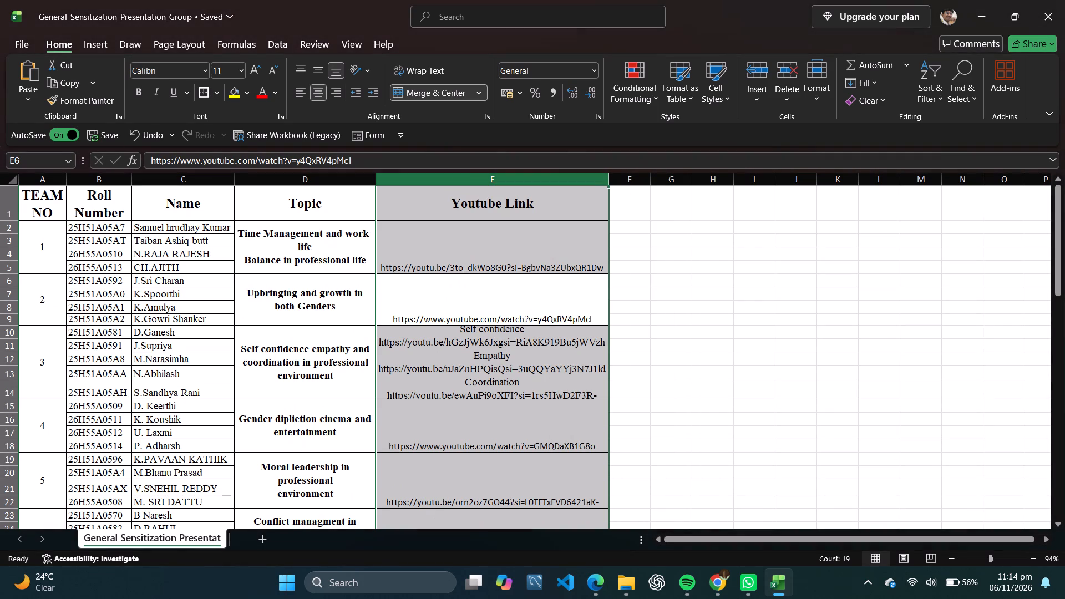
# Select the merged YouTube link cell E62 for group 16, near the end of the table.
pyautogui.scroll(-13, 513, 324)
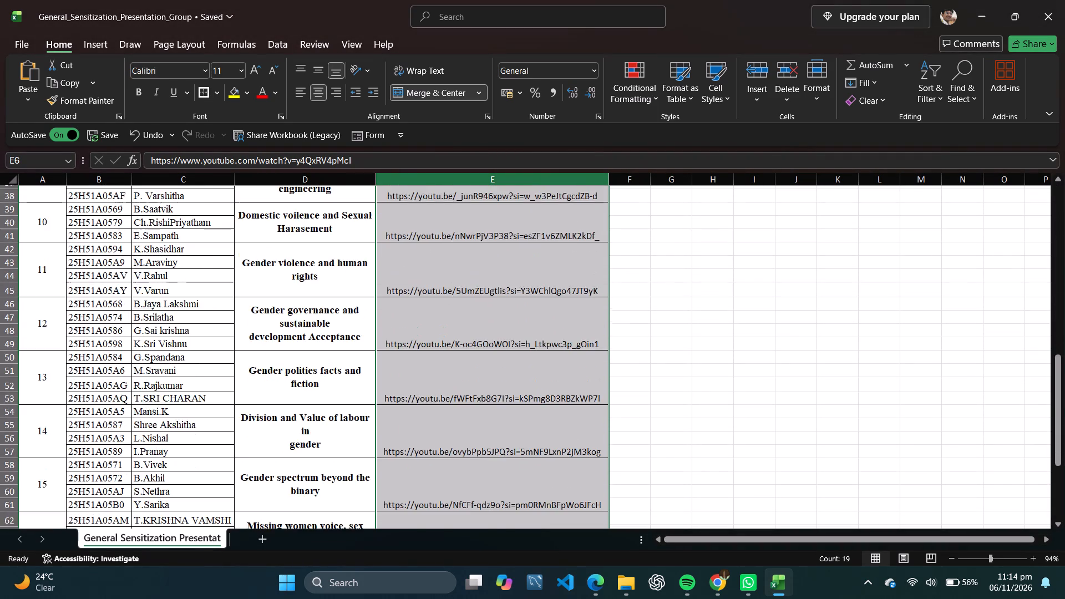
pyautogui.scroll(-8, 514, 324)
pyautogui.click(738, 377)
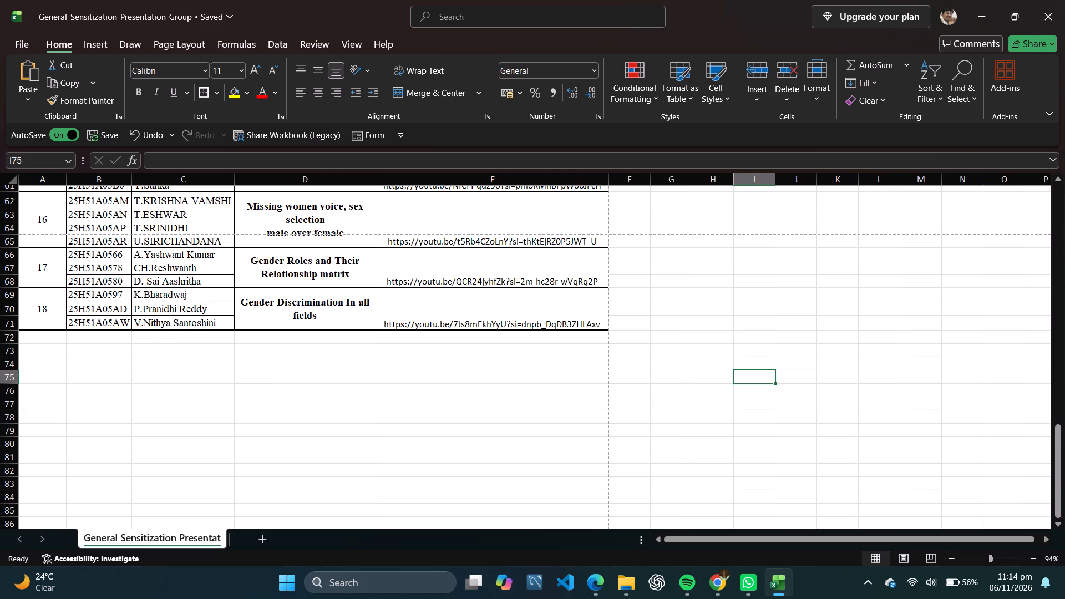
pyautogui.scroll(2, 510, 370)
pyautogui.click(512, 301)
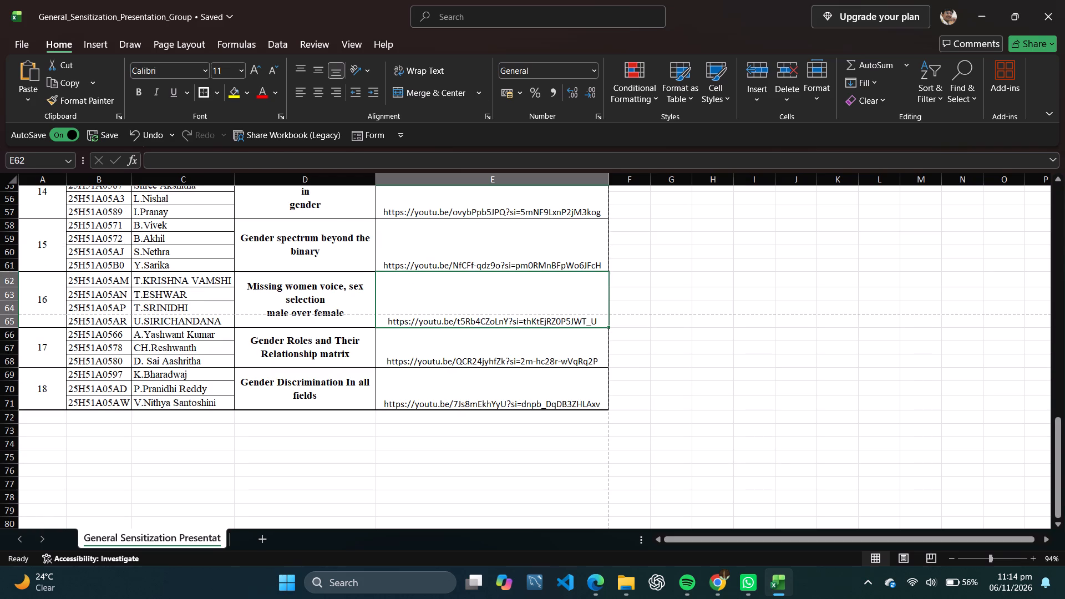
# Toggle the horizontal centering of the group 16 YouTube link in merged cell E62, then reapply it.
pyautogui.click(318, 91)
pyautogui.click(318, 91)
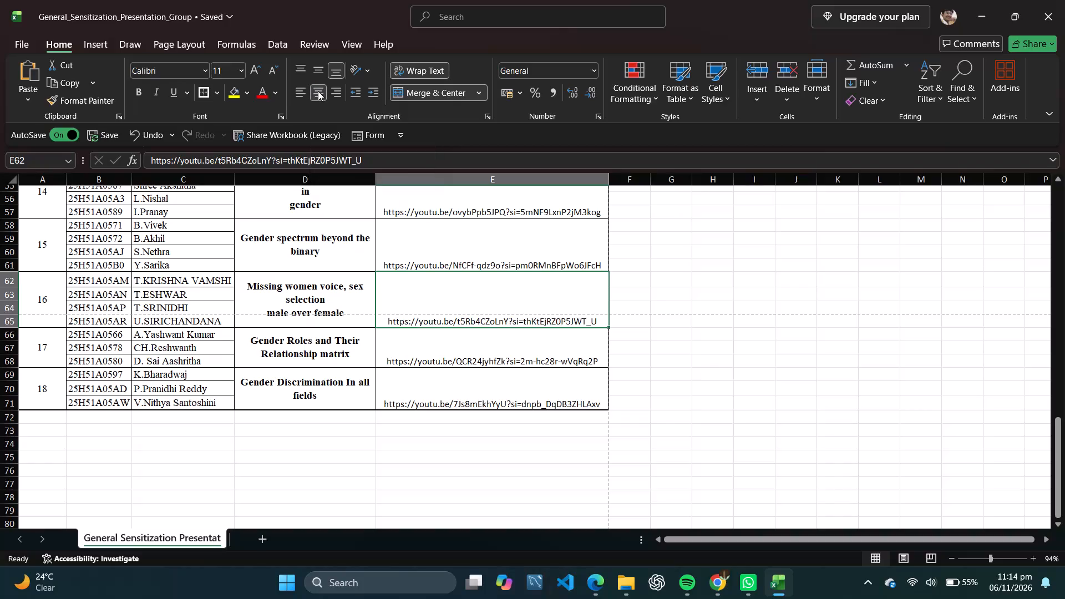